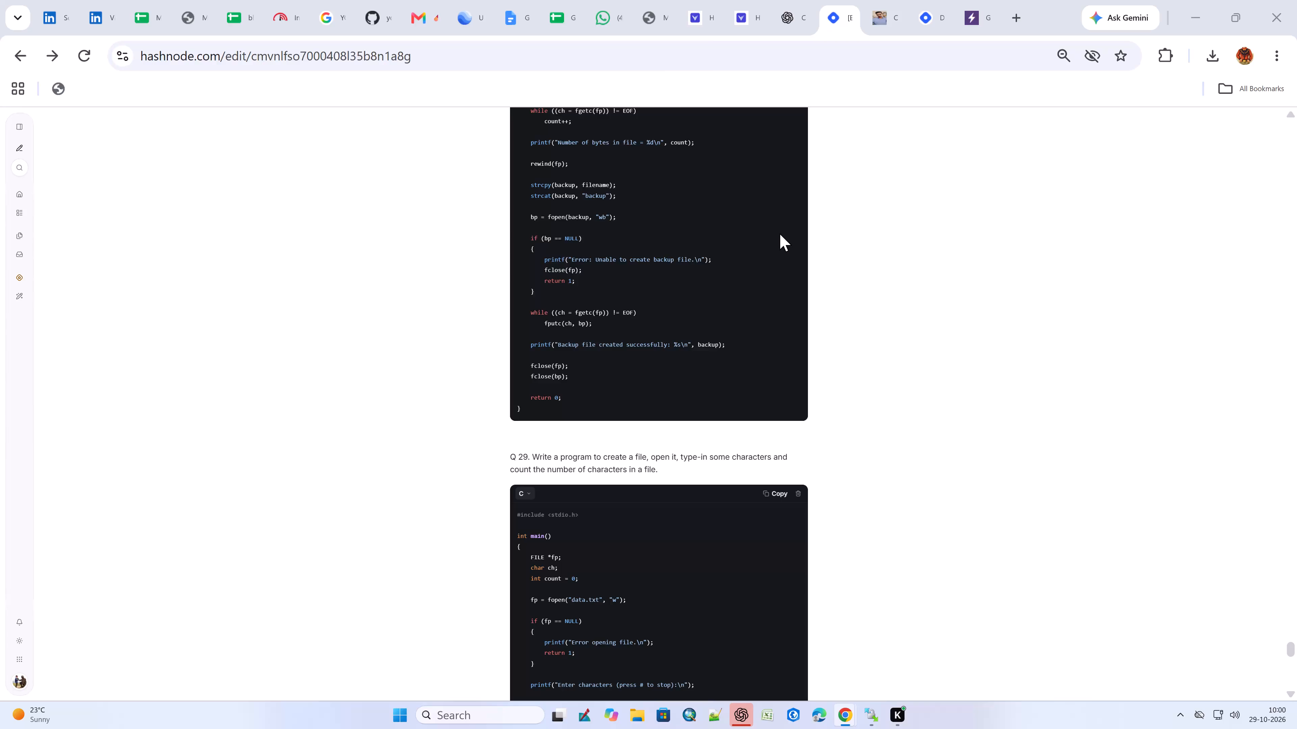
Copy the entire content of the blog post draft containing the C file-handling questions and programs.
{"action": "key", "text": "ctrl+a"}
{"action": "key", "text": "ctrl+a"}
{"action": "left_click", "coordinate": [679, 399]}
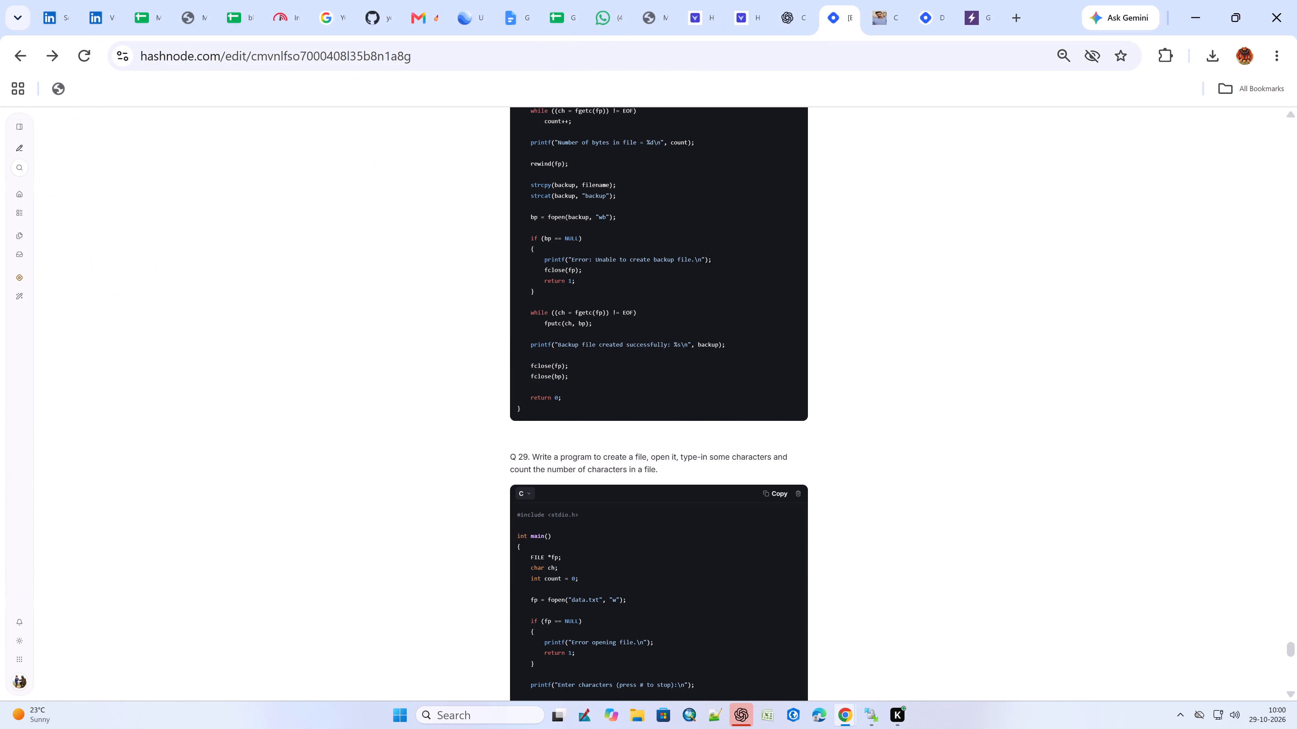
{"action": "key", "text": "ctrl+a"}
{"action": "key", "text": "ctrl+a"}
{"action": "key", "text": "ctrl+a"}
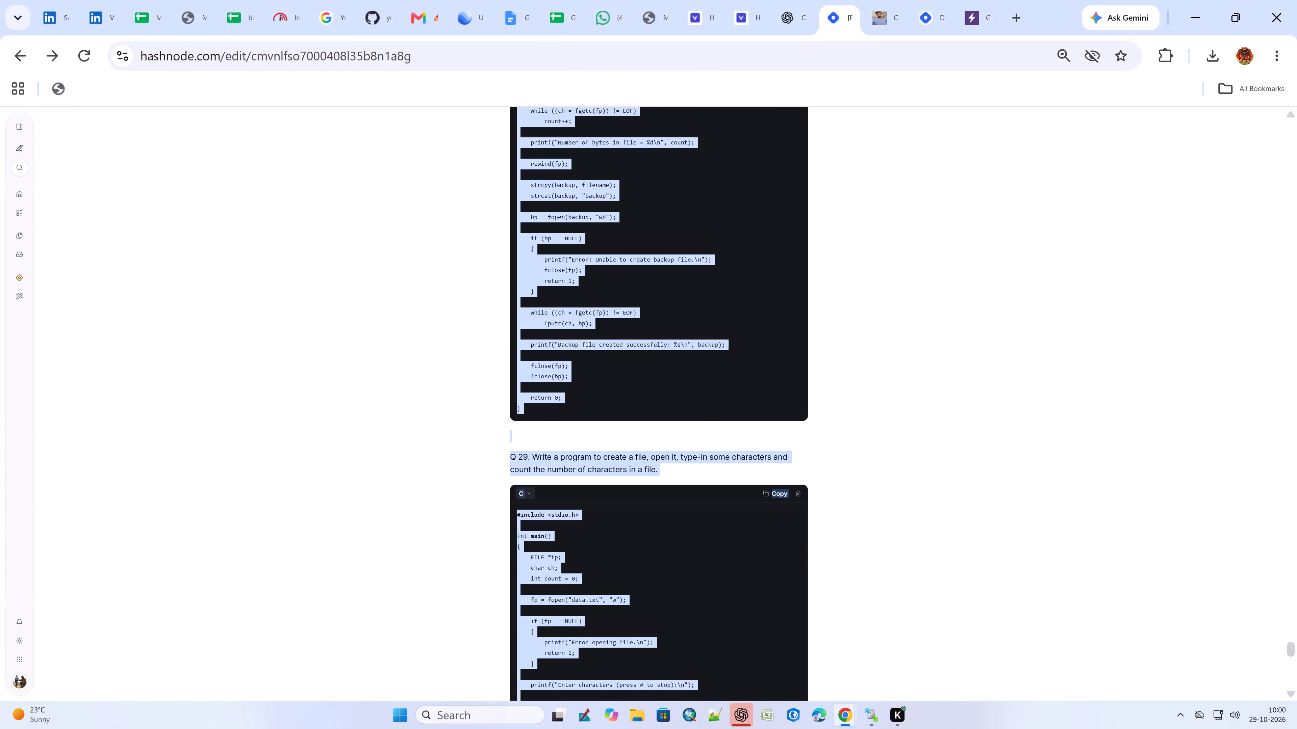
{"action": "key", "text": "ctrl+c"}
{"action": "key", "text": "ctrl+c"}
{"action": "key", "text": "ctrl+c"}
{"action": "key", "text": "ctrl+c"}
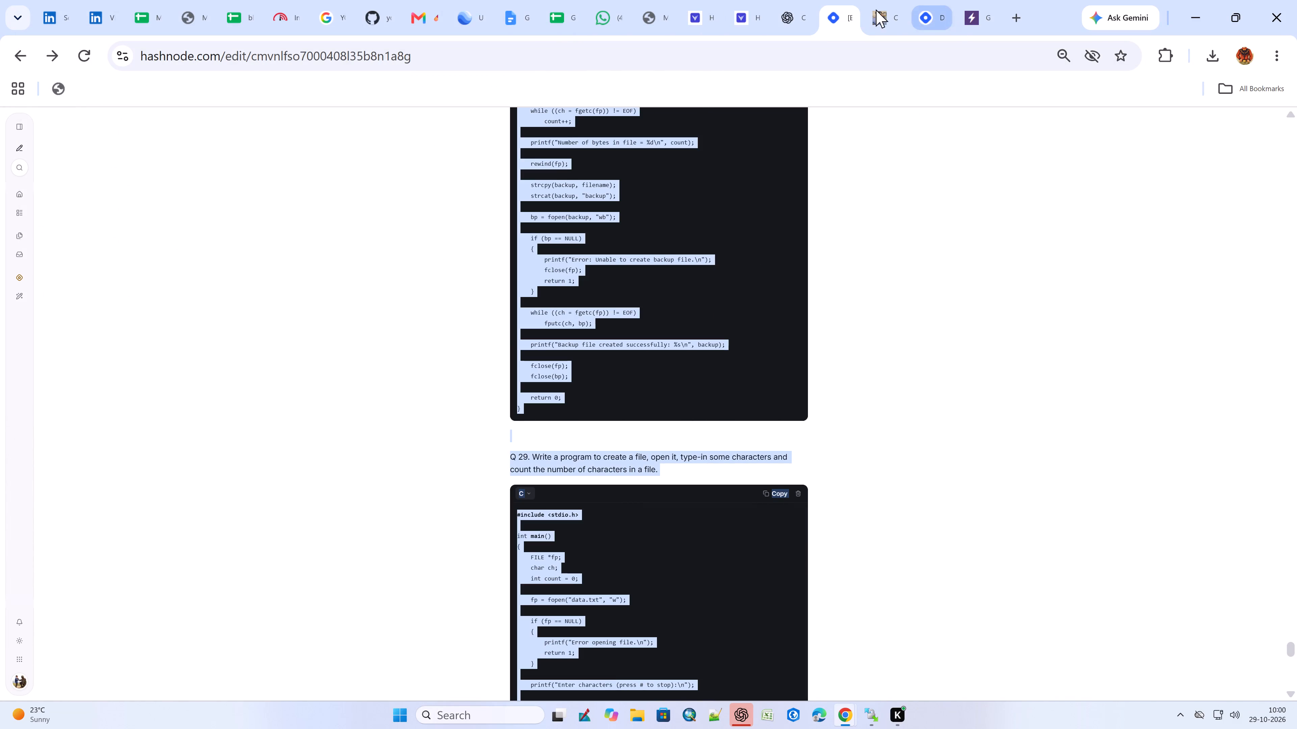
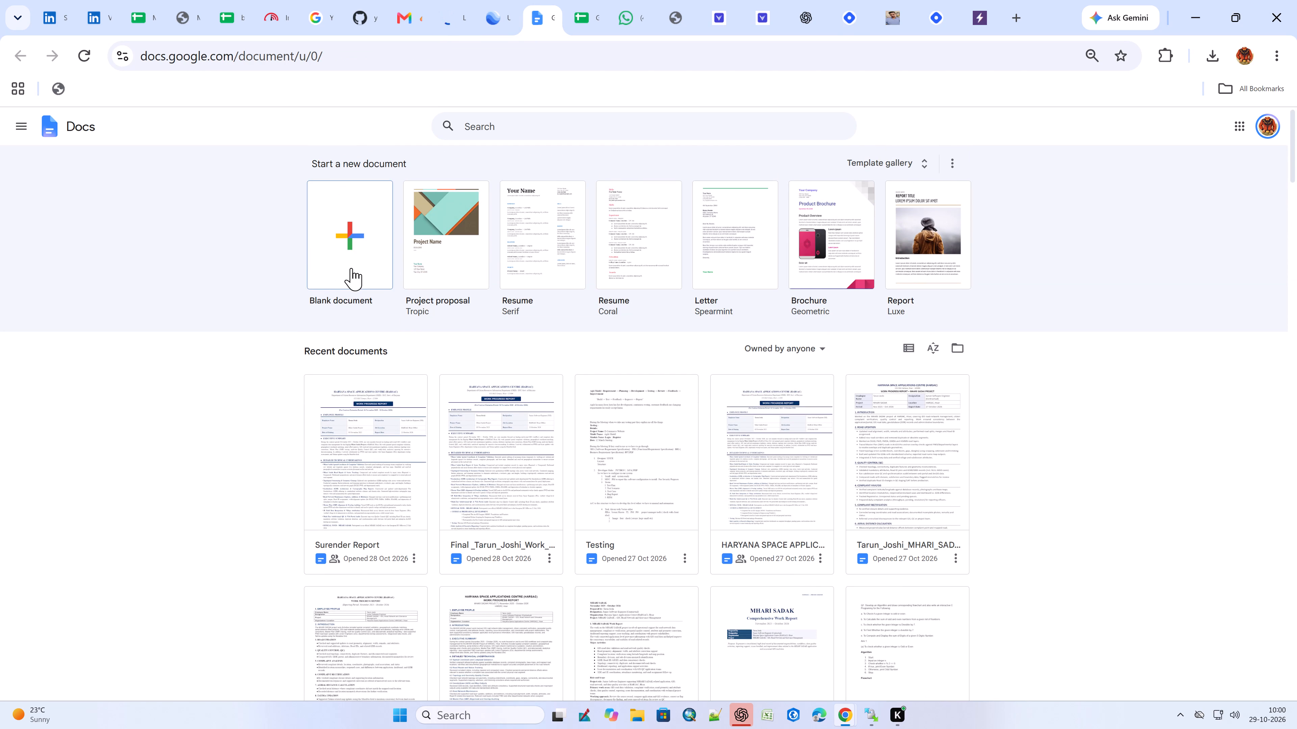
Create a new blank document from the Google Docs home page.
{"action": "left_click", "coordinate": [453, 0]}
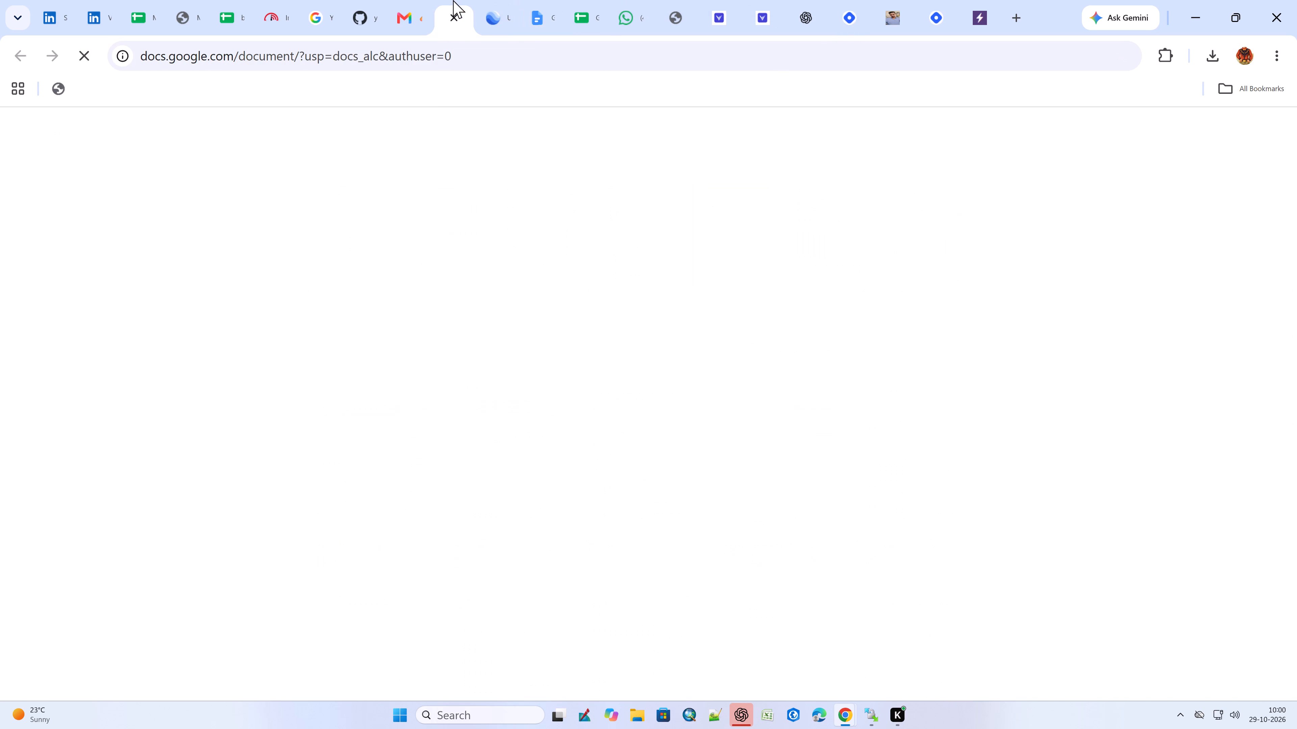
{"action": "left_click", "coordinate": [535, 15]}
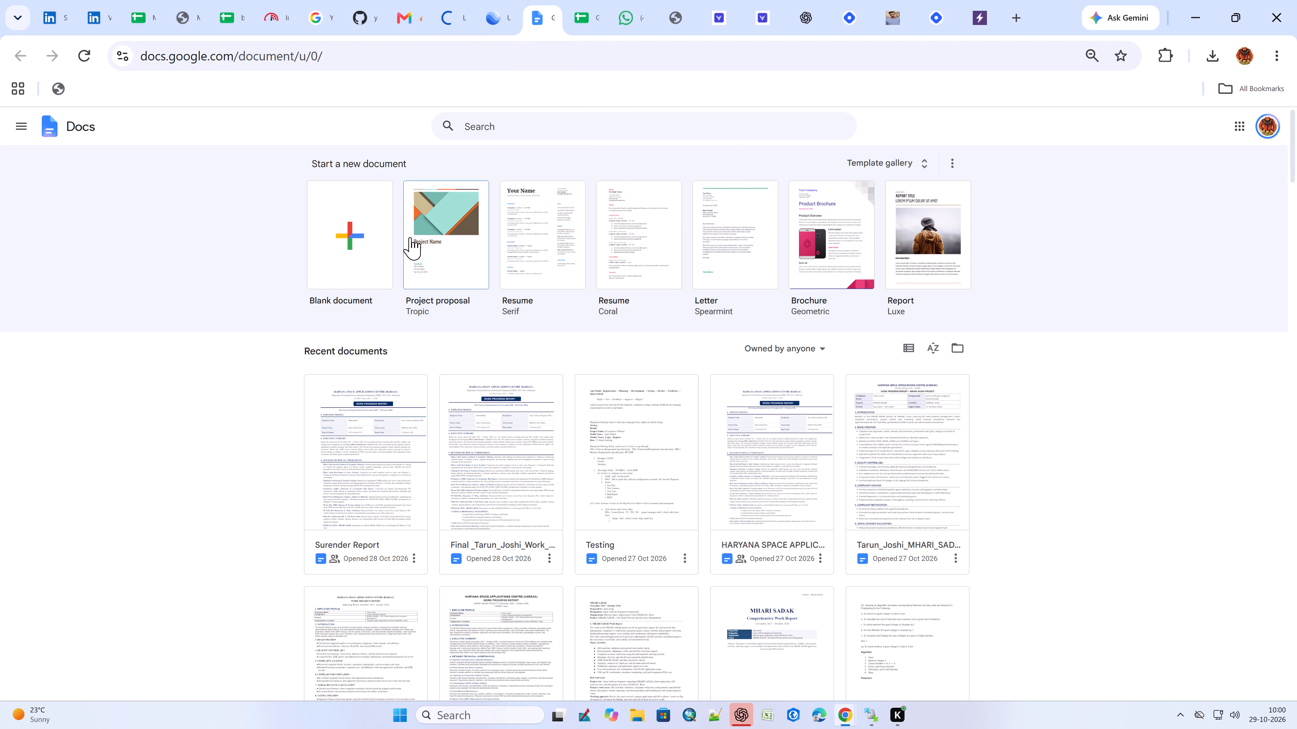
{"action": "left_click", "coordinate": [371, 231]}
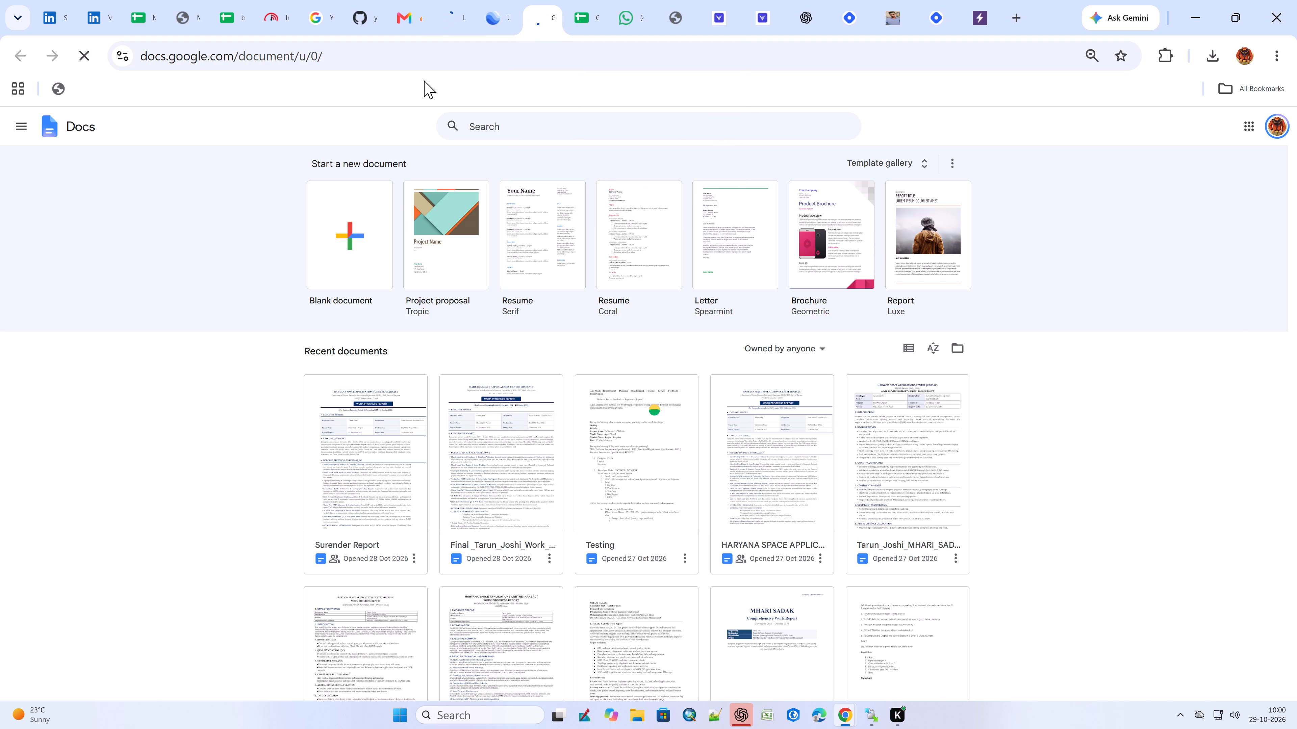
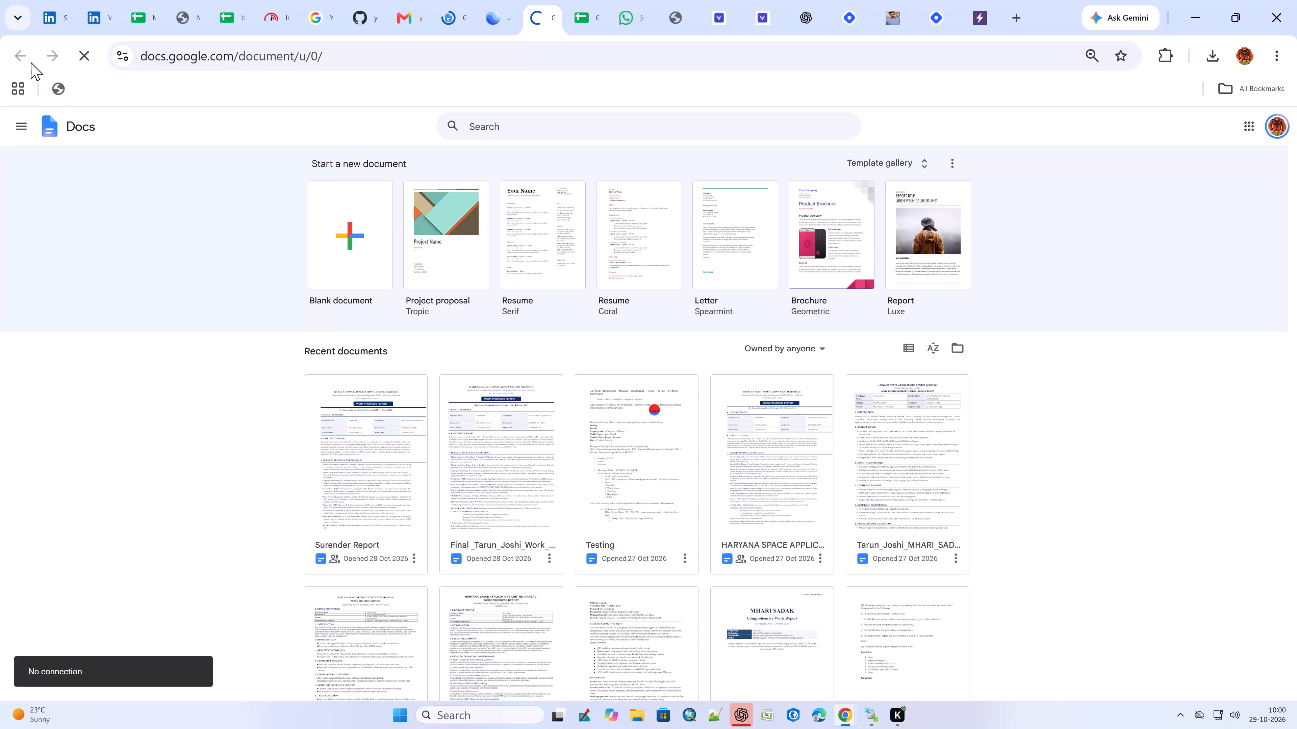
Open the blank untitled document and paste the copied C programming questions and answers into it.
{"action": "left_click", "coordinate": [465, 2]}
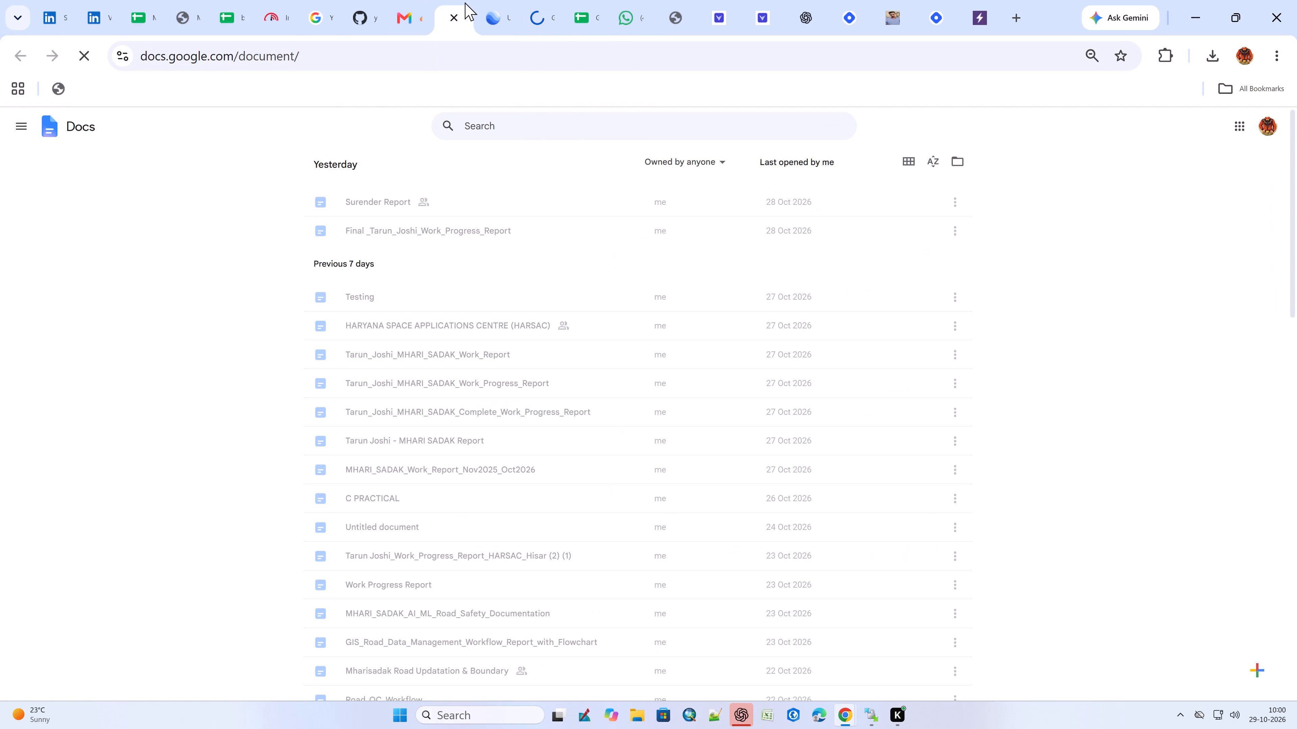
{"action": "left_click", "coordinate": [539, 9]}
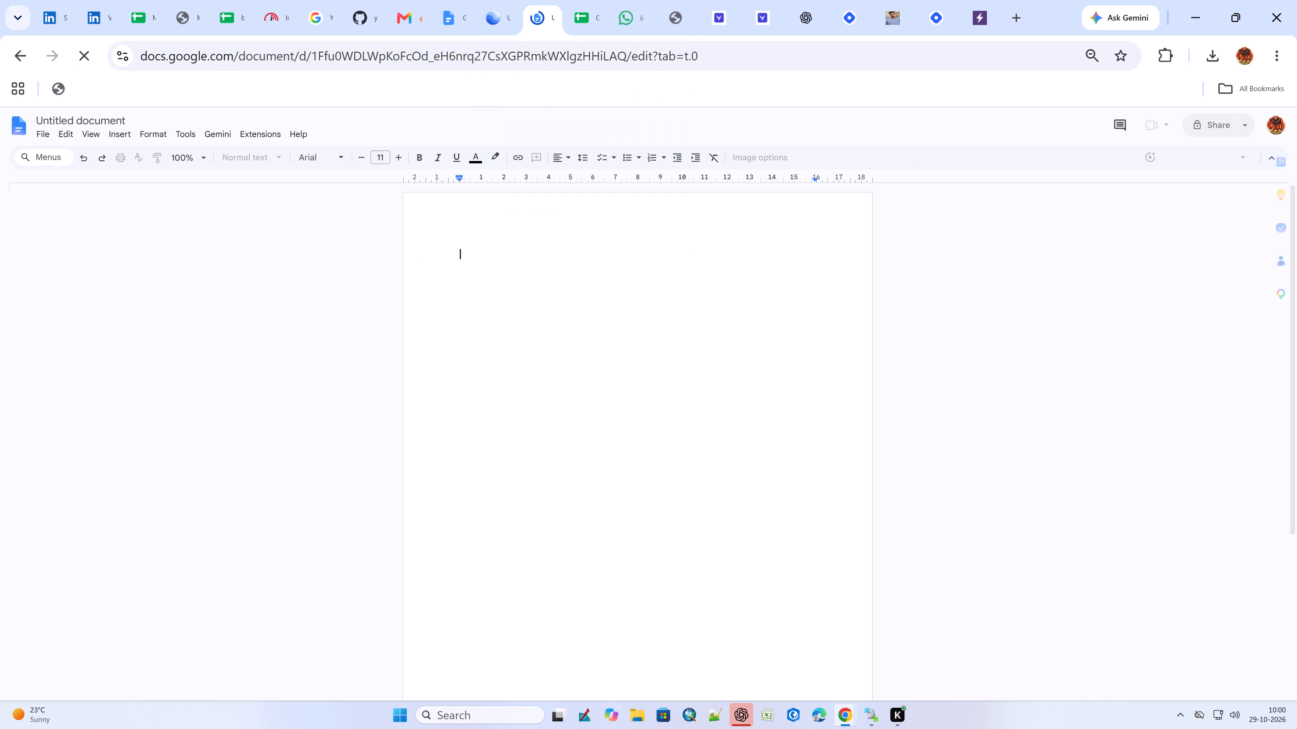
{"action": "key", "text": "ctrl+v"}
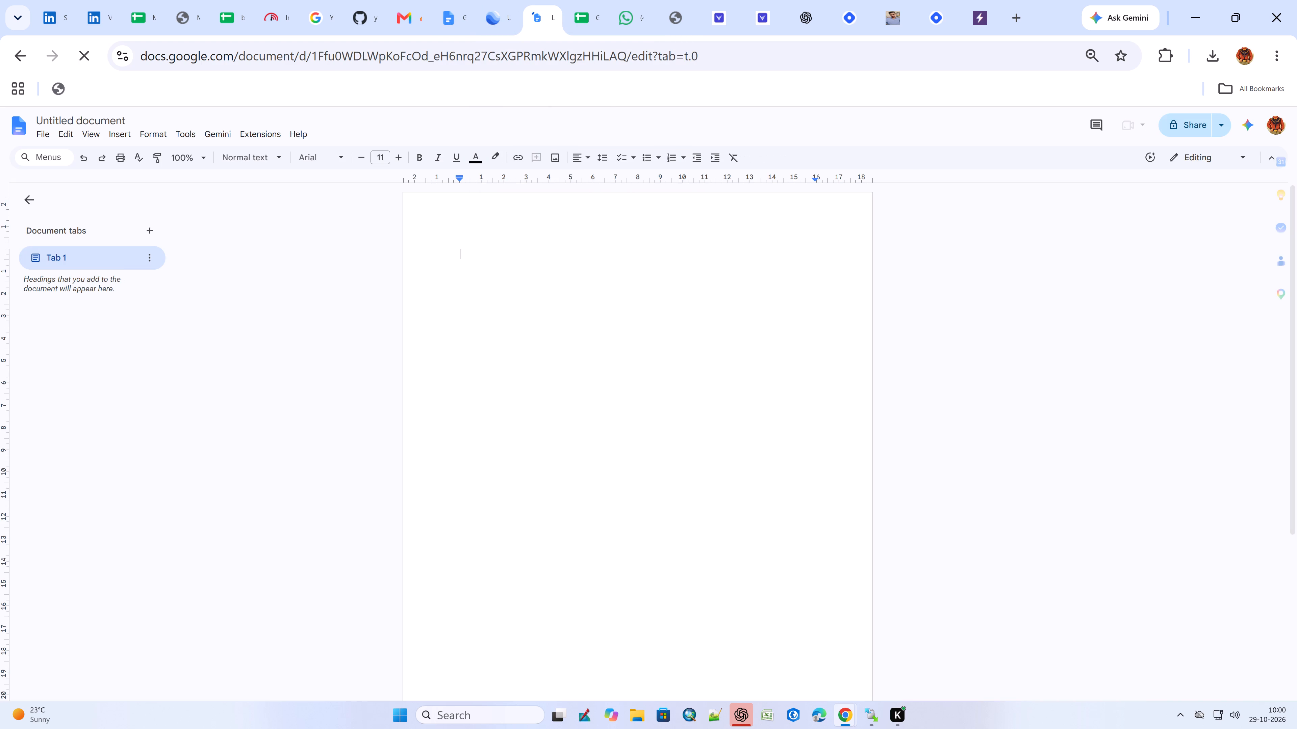
Add a new line reading "Session 1:" above Q1 at the very beginning of the document.
{"action": "scroll", "coordinate": [568, 492], "scroll_direction": "up", "scroll_amount": 6}
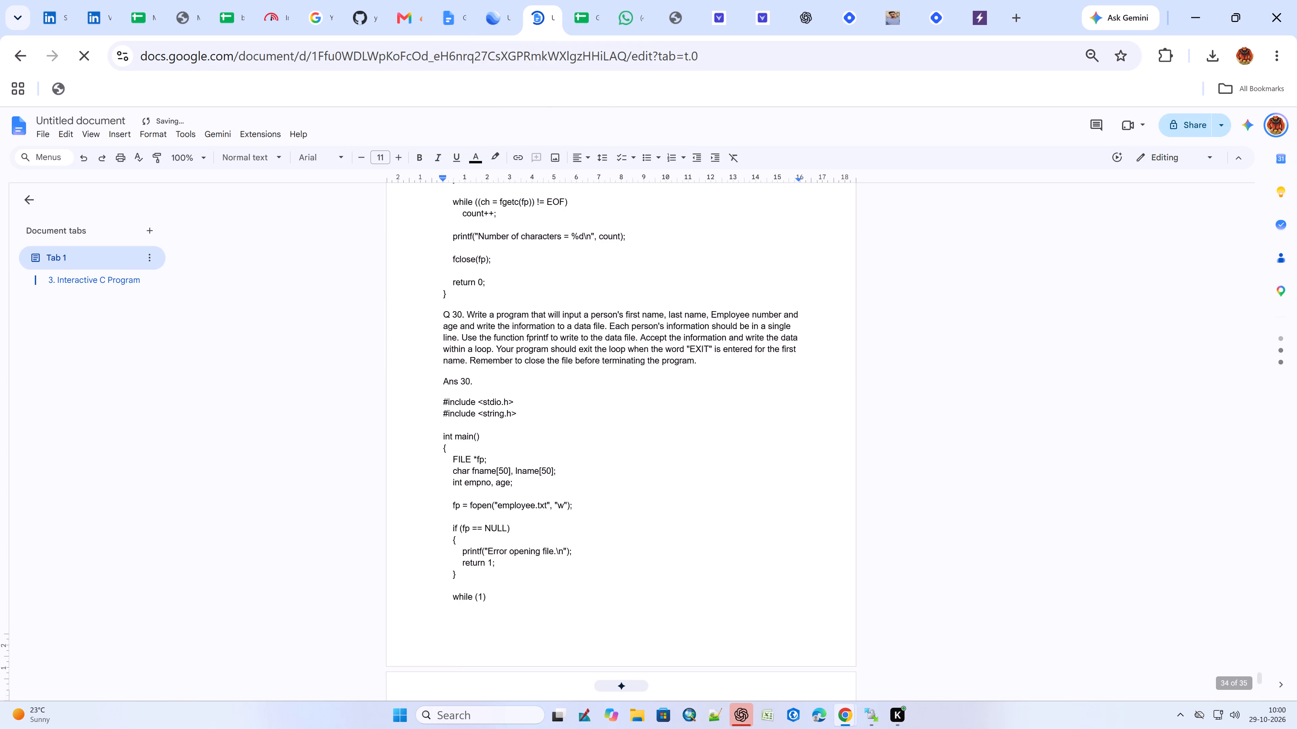
{"action": "scroll", "coordinate": [559, 489], "scroll_direction": "up", "scroll_amount": 14}
{"action": "scroll", "coordinate": [559, 489], "scroll_direction": "up", "scroll_amount": 18}
{"action": "scroll", "coordinate": [559, 489], "scroll_direction": "up", "scroll_amount": 3}
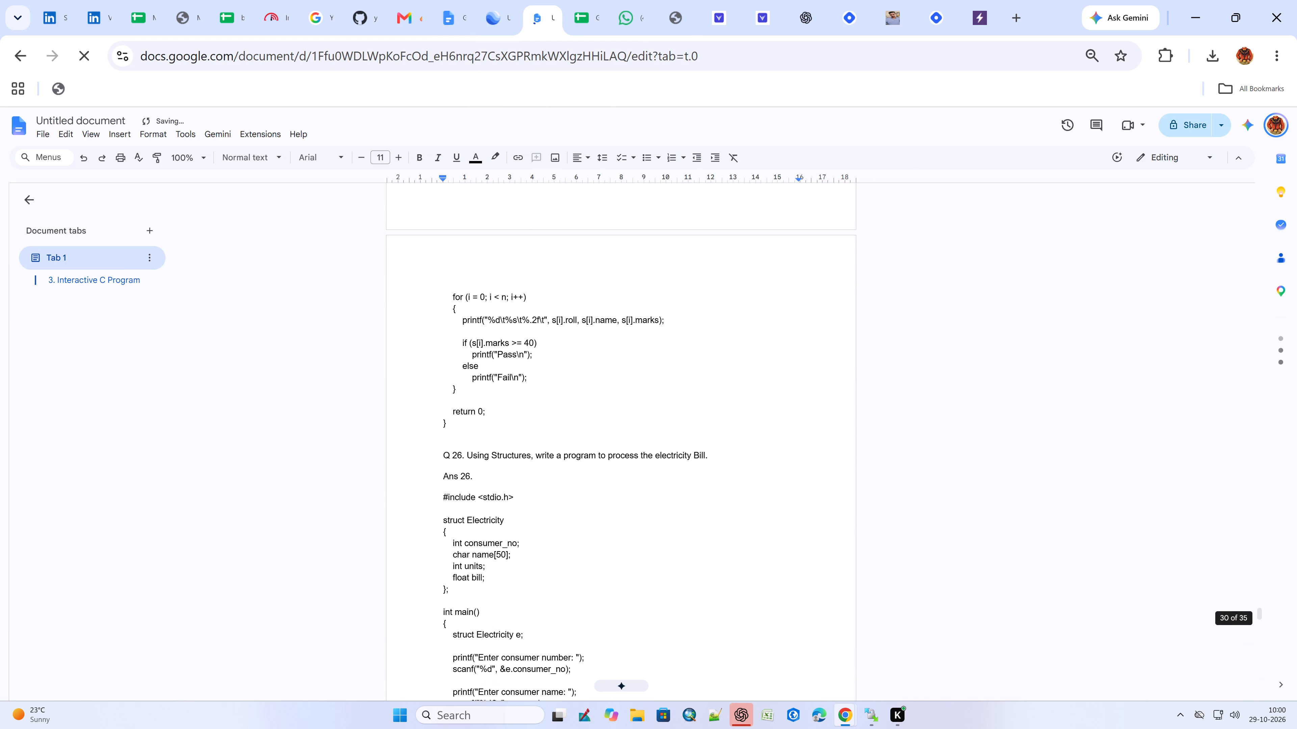
{"action": "scroll", "coordinate": [559, 489], "scroll_direction": "up", "scroll_amount": 20}
{"action": "scroll", "coordinate": [559, 489], "scroll_direction": "up", "scroll_amount": 20}
{"action": "scroll", "coordinate": [559, 489], "scroll_direction": "up", "scroll_amount": 5}
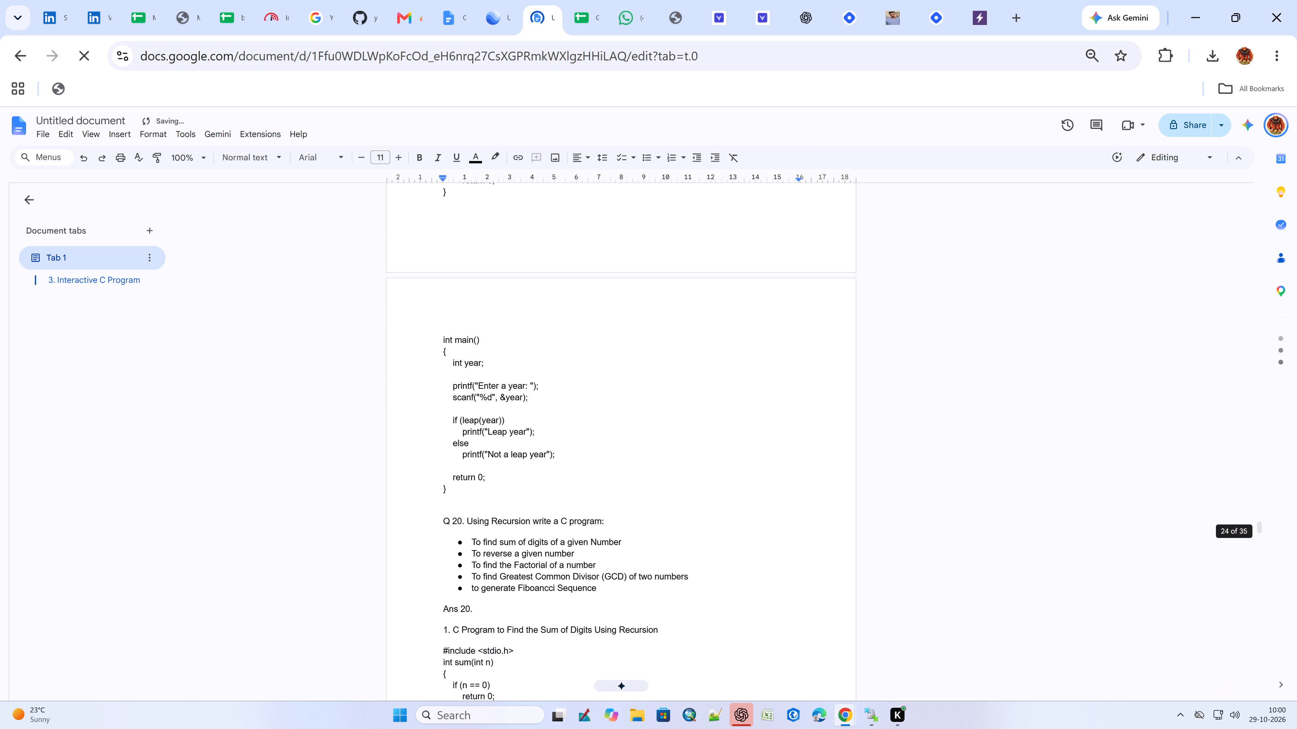
{"action": "scroll", "coordinate": [559, 489], "scroll_direction": "up", "scroll_amount": 17}
{"action": "scroll", "coordinate": [559, 489], "scroll_direction": "up", "scroll_amount": 18}
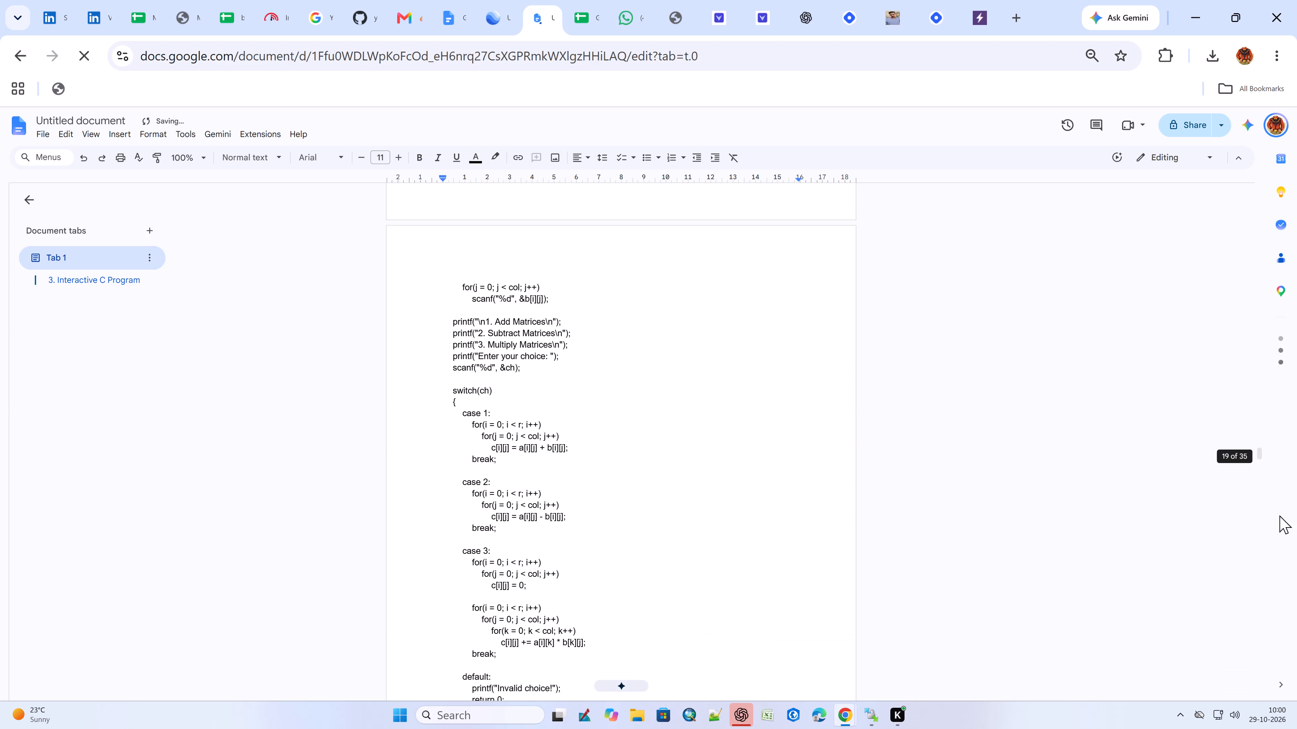
{"action": "left_click_drag", "start_coordinate": [1261, 453], "coordinate": [1222, 158]}
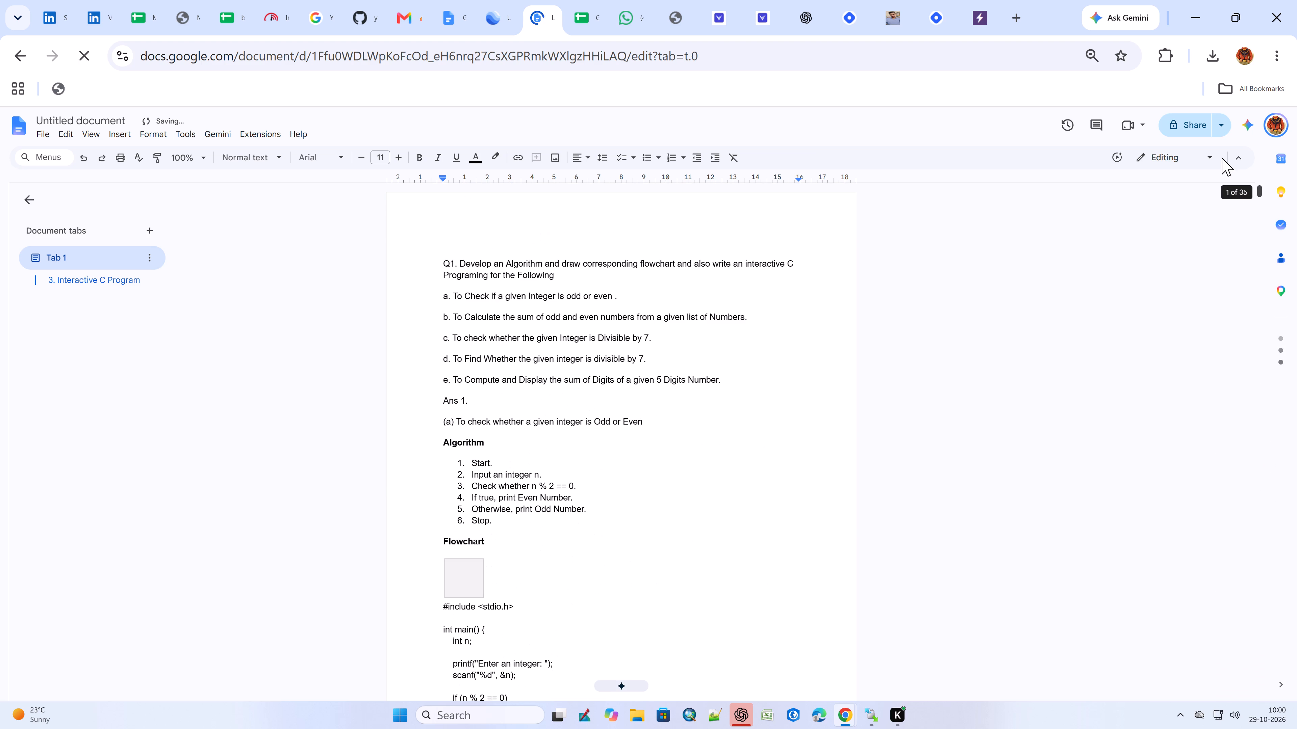
{"action": "left_click_drag", "start_coordinate": [1222, 158], "coordinate": [1222, 150]}
{"action": "left_click", "coordinate": [439, 261]}
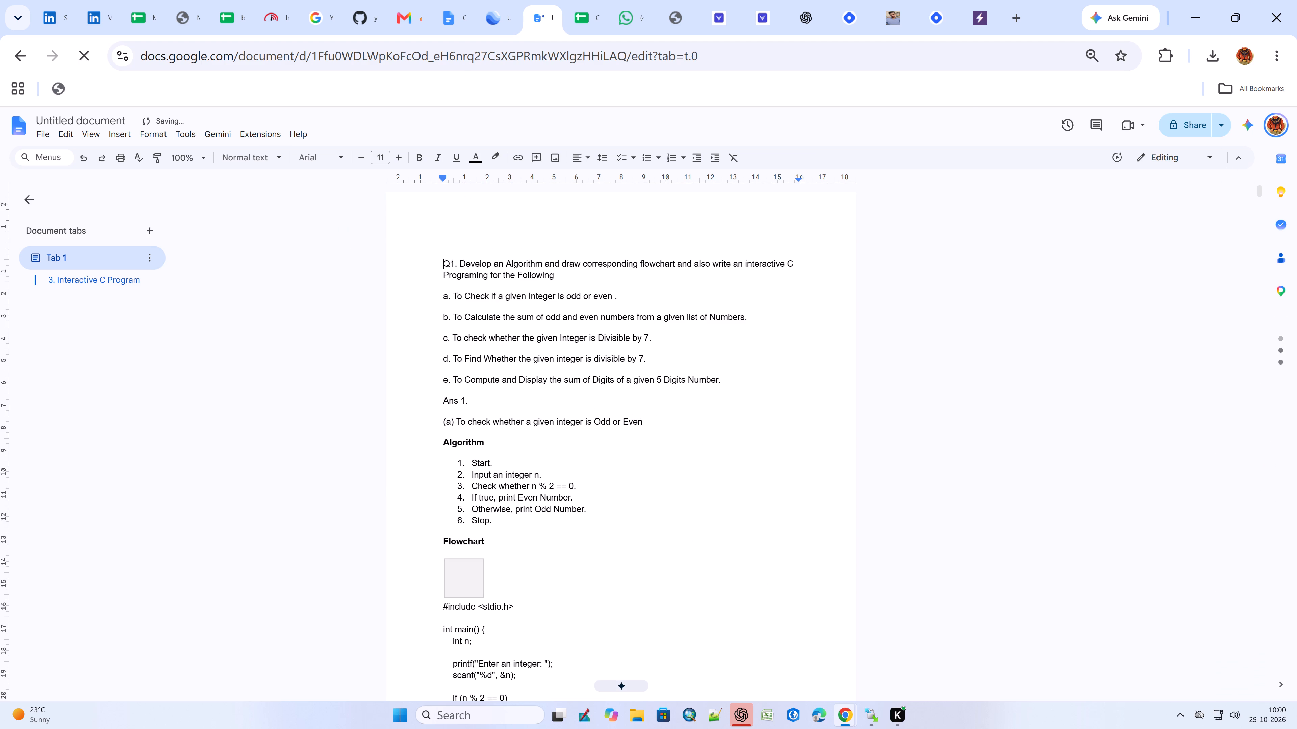
{"action": "key", "text": "Return"}
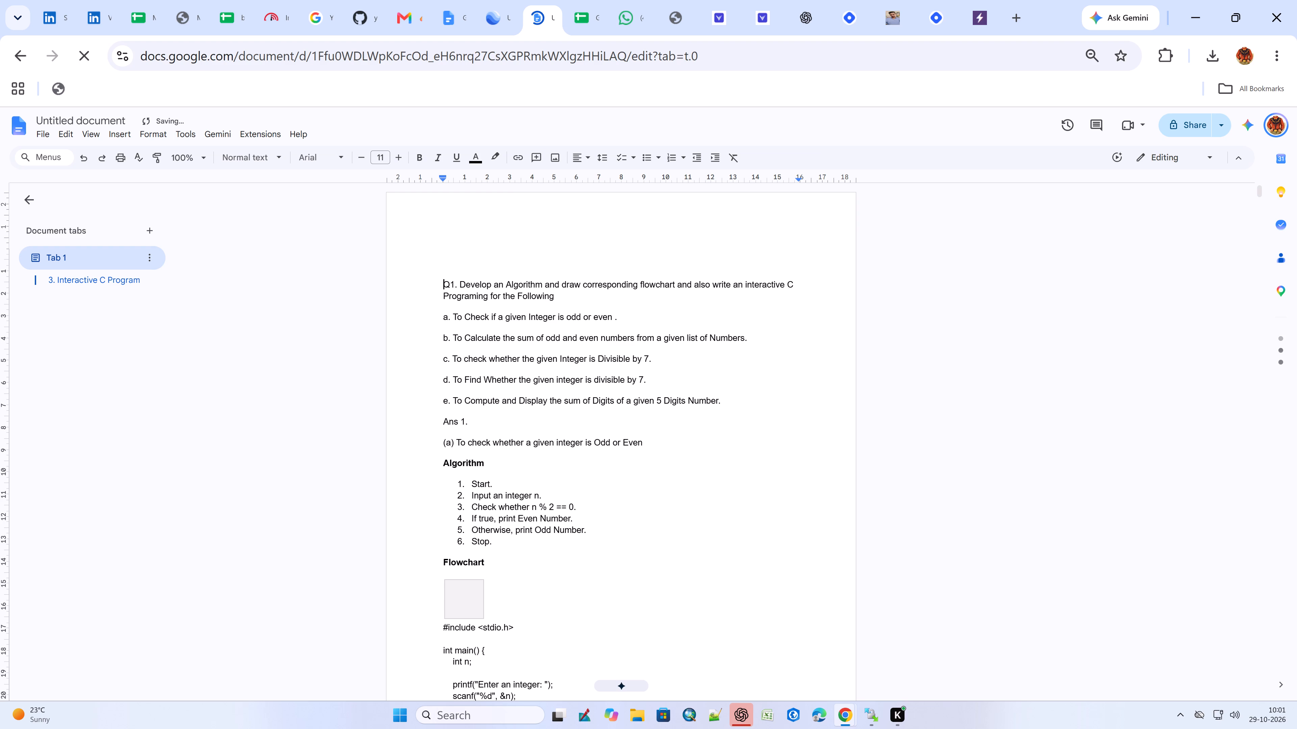
{"action": "left_click", "coordinate": [493, 252]}
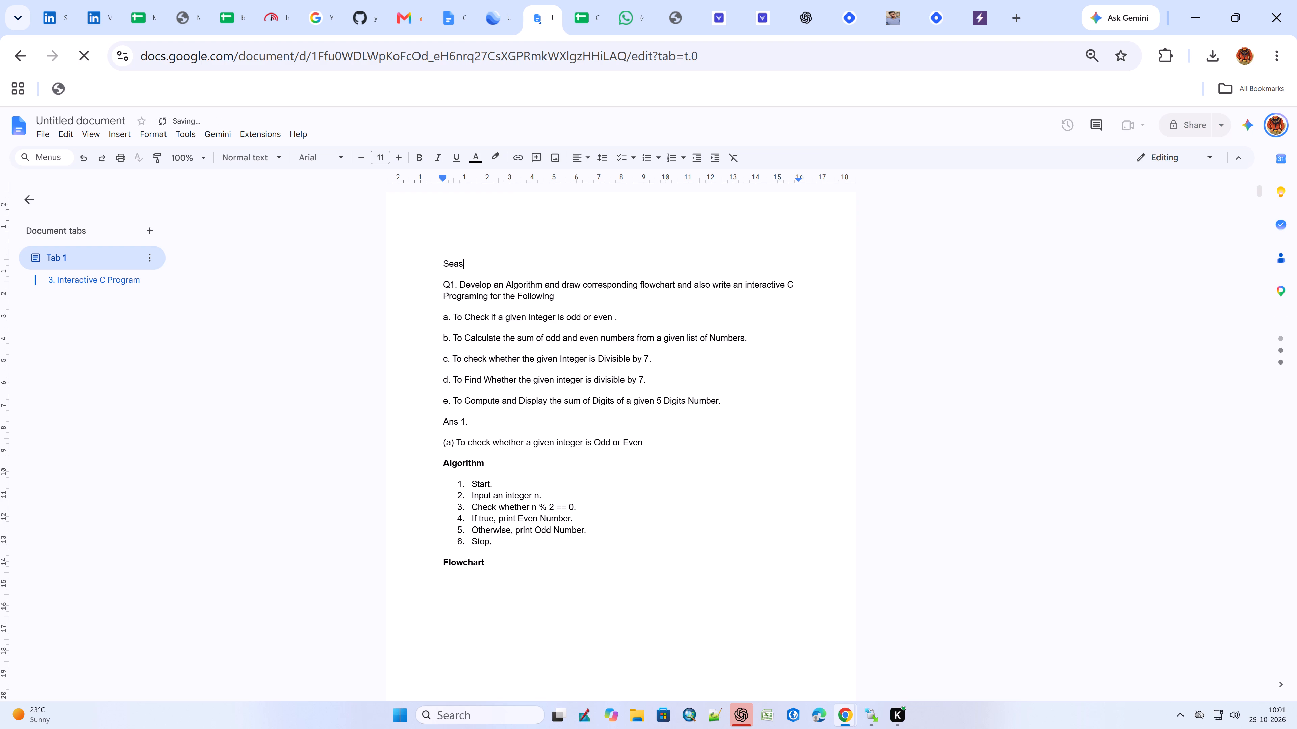
{"action": "key", "text": "BackSpace"}
{"action": "key", "text": "BackSpace"}
{"action": "type", "text": "ss"}
{"action": "type", "text": "ion"}
{"action": "key", "text": "space"}
{"action": "type", "text": "1:"}
Make the "Session 1:" heading bold and copy it for reuse.
{"action": "left_click_drag", "start_coordinate": [550, 264], "coordinate": [408, 252]}
{"action": "key", "text": "ctrl+c"}
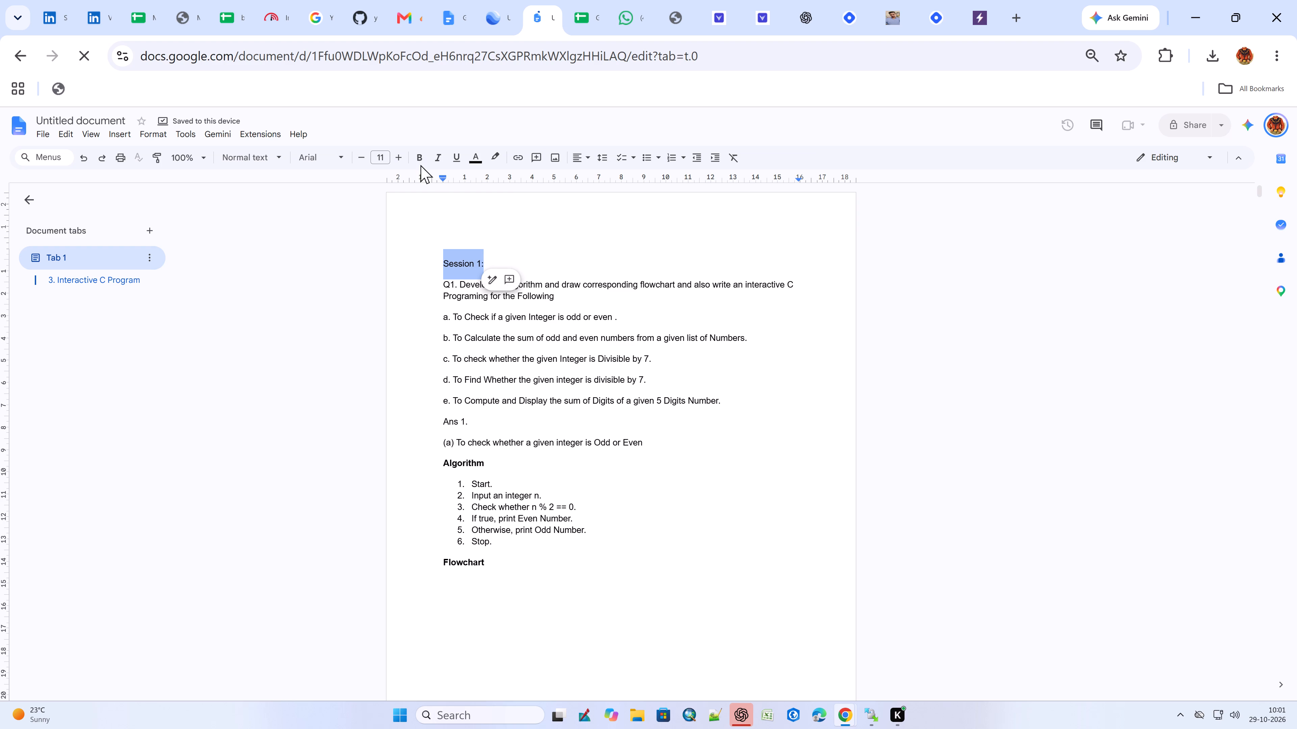
{"action": "left_click", "coordinate": [418, 164]}
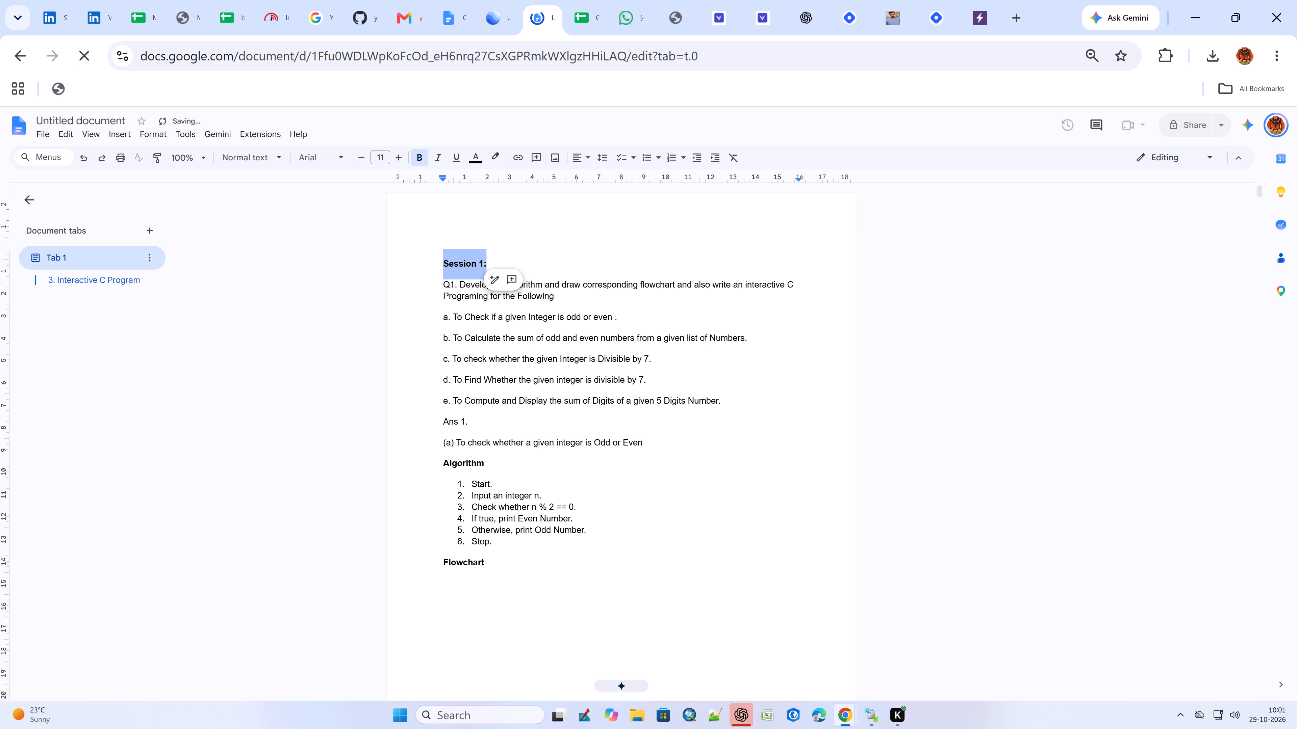
{"action": "key", "text": "ctrl+c"}
{"action": "key", "text": "ctrl+c"}
Review the pages from Q1 through Q 3, checking the session headings, flowcharts and where the page breaks fall.
{"action": "scroll", "coordinate": [535, 539], "scroll_direction": "down", "scroll_amount": 2}
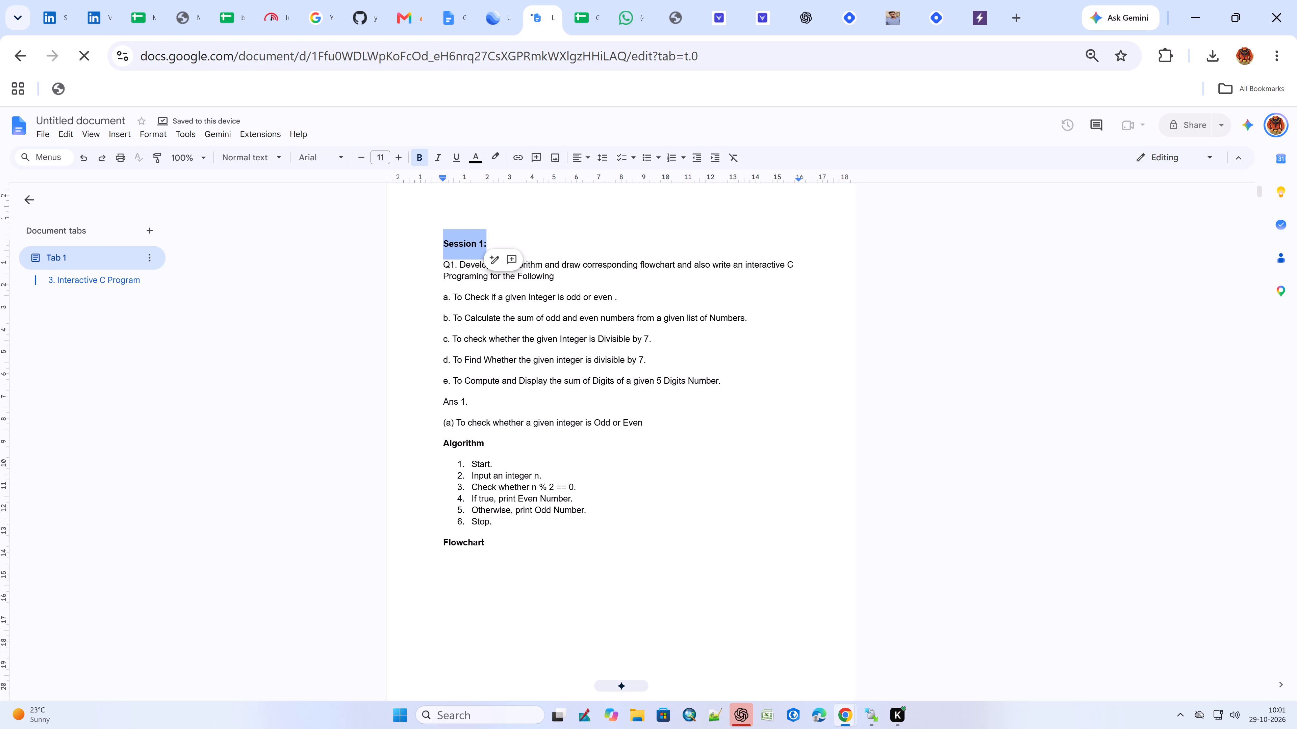
{"action": "scroll", "coordinate": [535, 541], "scroll_direction": "down", "scroll_amount": 20}
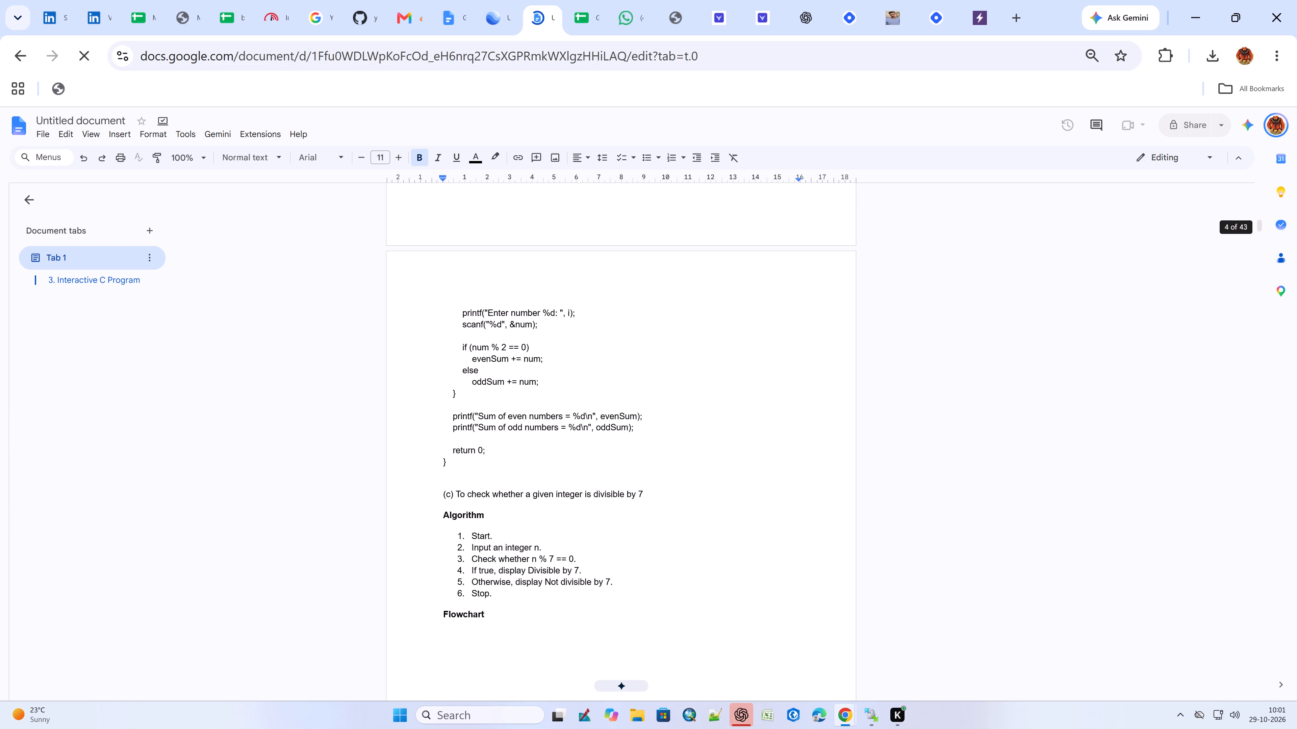
{"action": "scroll", "coordinate": [538, 546], "scroll_direction": "down", "scroll_amount": 16}
{"action": "scroll", "coordinate": [540, 550], "scroll_direction": "up", "scroll_amount": 5}
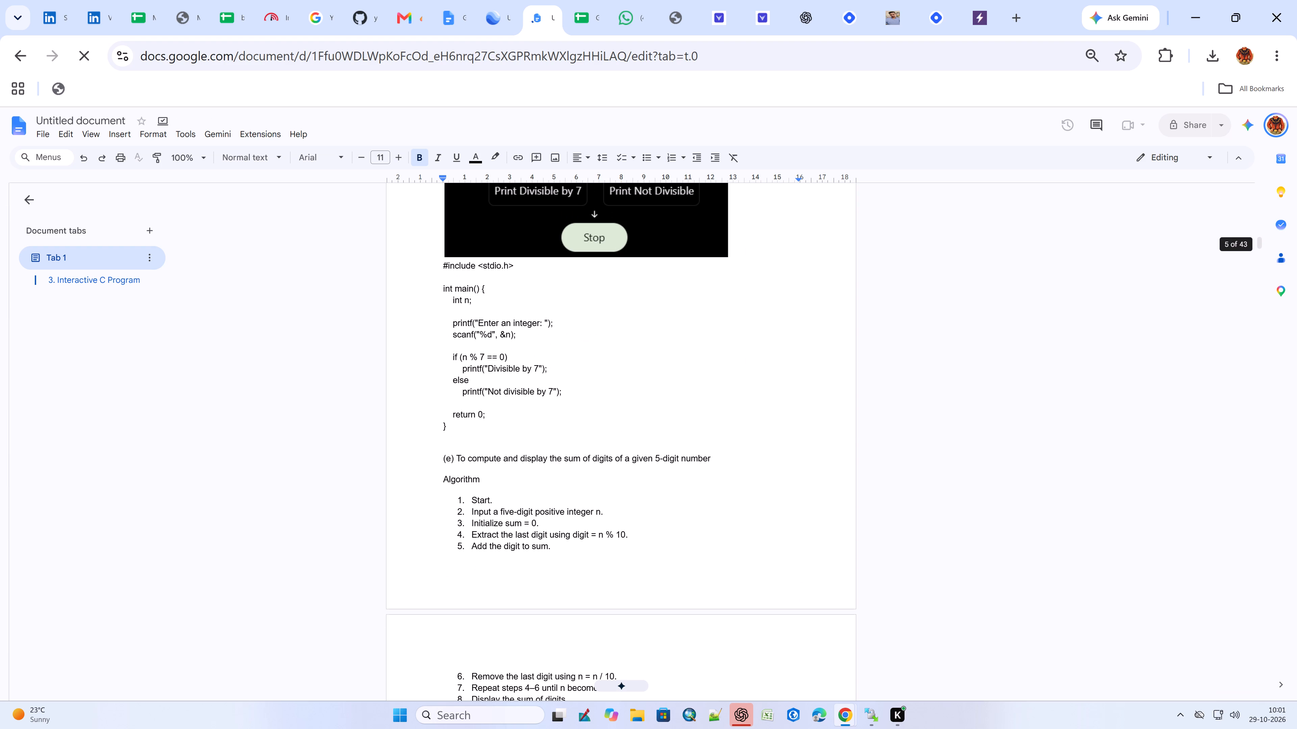
{"action": "scroll", "coordinate": [529, 506], "scroll_direction": "down", "scroll_amount": 12}
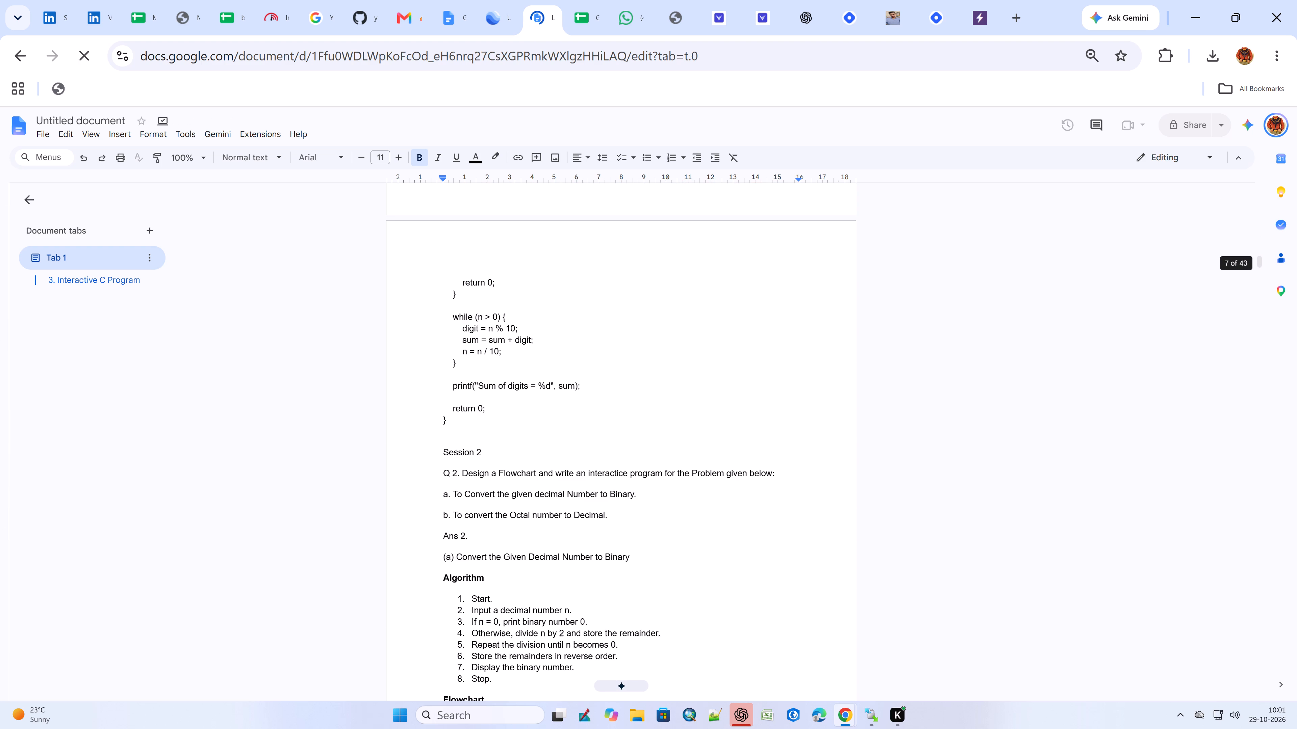
{"action": "scroll", "coordinate": [528, 506], "scroll_direction": "down", "scroll_amount": 15}
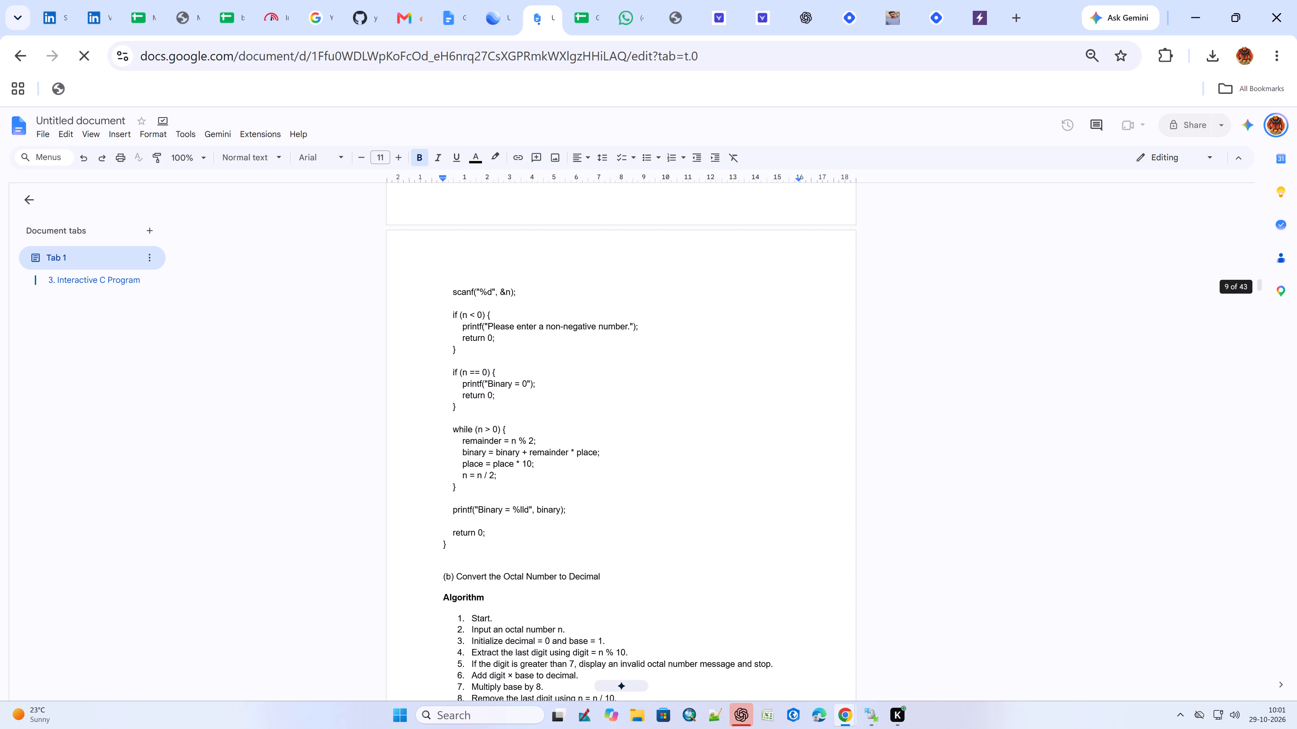
{"action": "scroll", "coordinate": [528, 506], "scroll_direction": "down", "scroll_amount": 3}
{"action": "scroll", "coordinate": [528, 506], "scroll_direction": "up", "scroll_amount": 6}
{"action": "scroll", "coordinate": [528, 506], "scroll_direction": "down", "scroll_amount": 4}
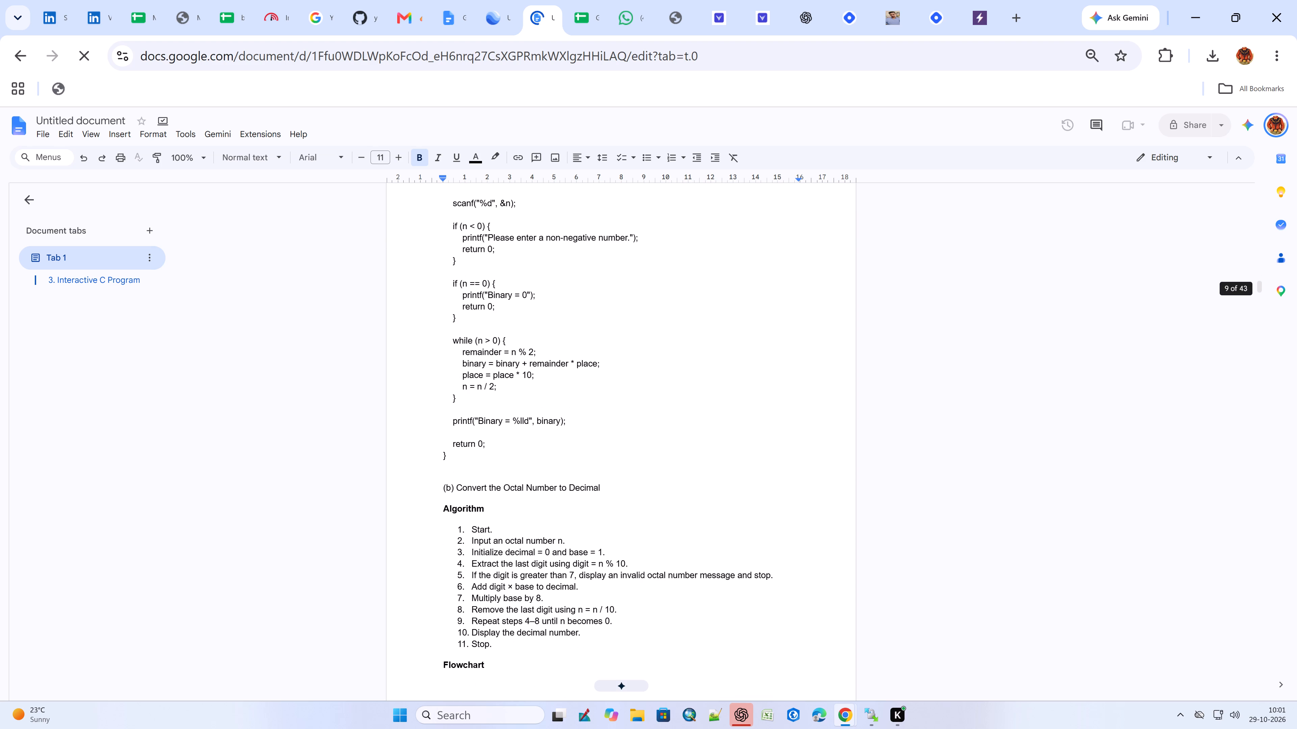
{"action": "scroll", "coordinate": [528, 506], "scroll_direction": "down", "scroll_amount": 18}
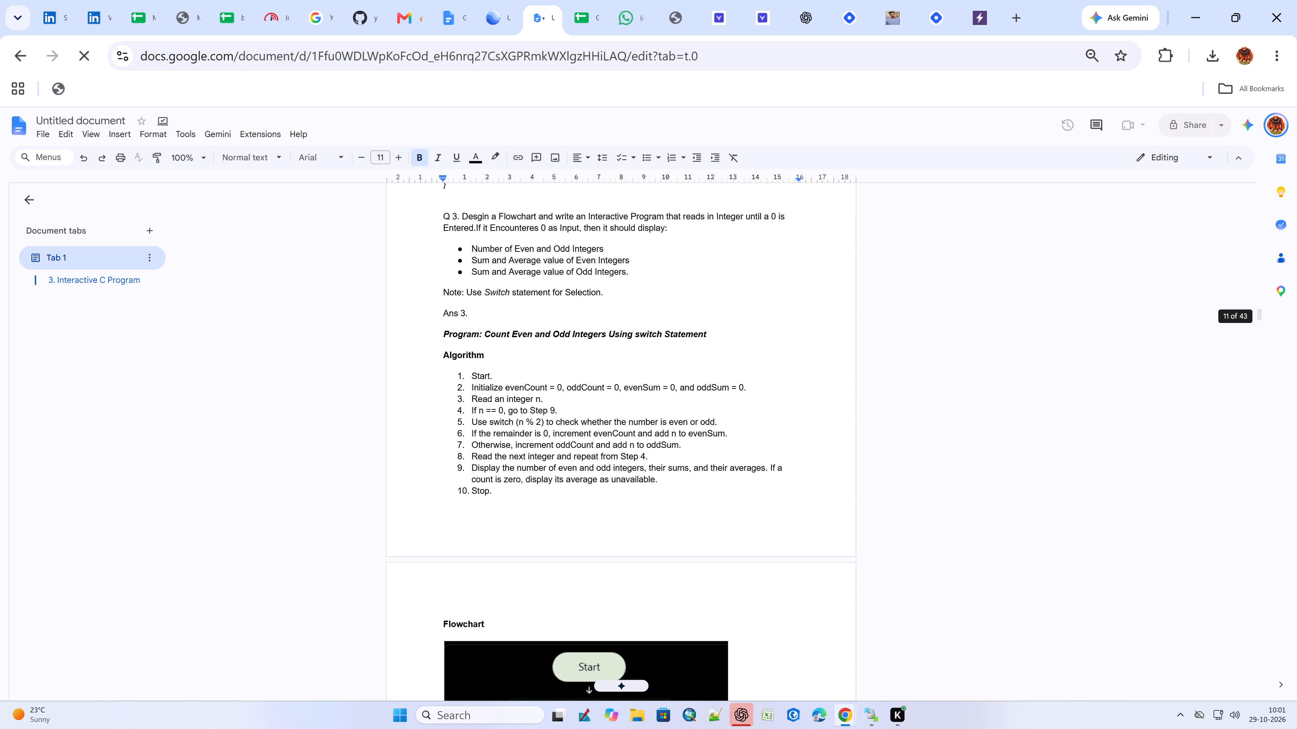
{"action": "scroll", "coordinate": [528, 506], "scroll_direction": "up", "scroll_amount": 3}
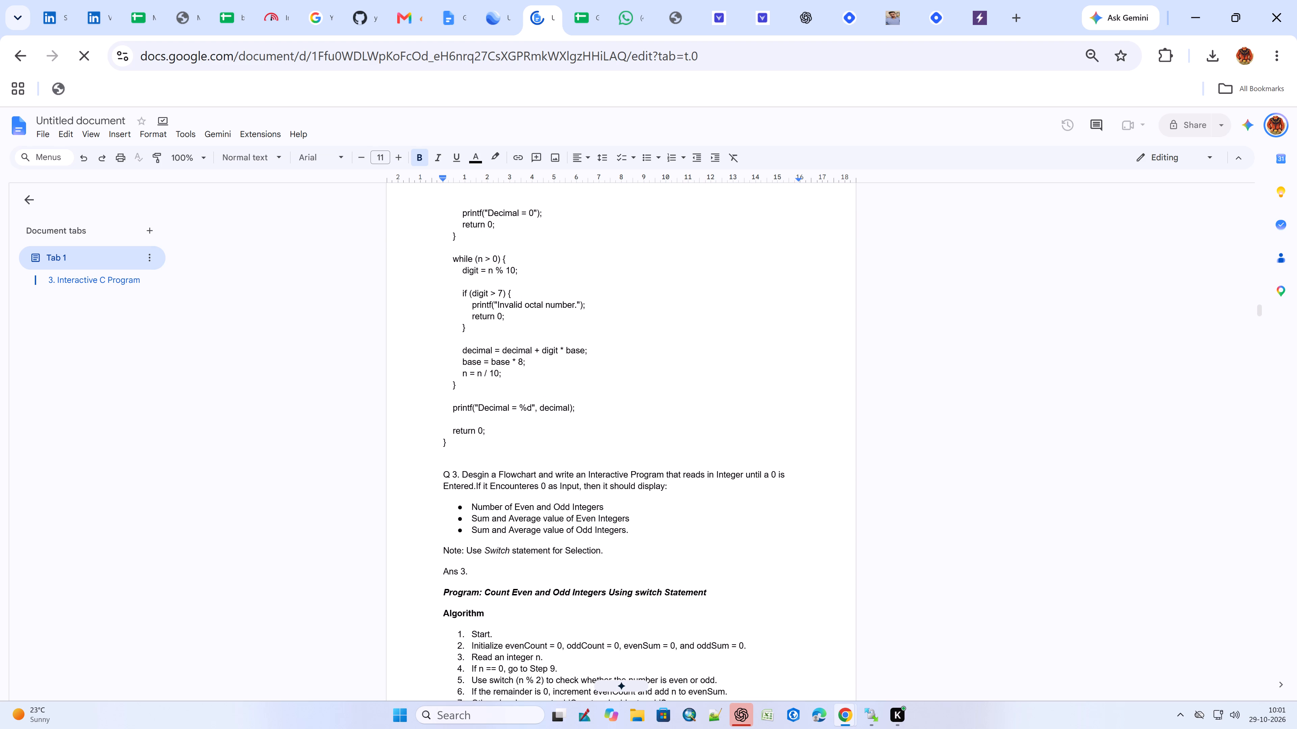
{"action": "scroll", "coordinate": [474, 484], "scroll_direction": "up", "scroll_amount": 13}
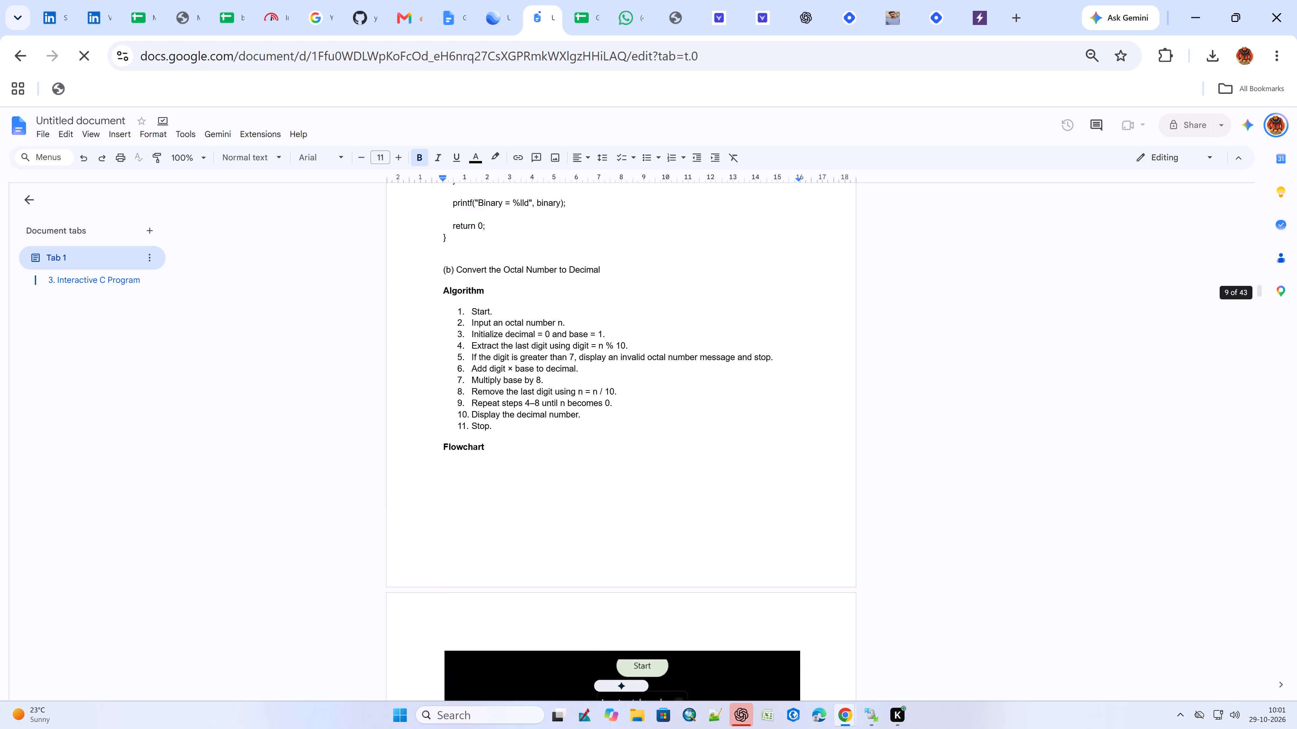
{"action": "scroll", "coordinate": [474, 484], "scroll_direction": "up", "scroll_amount": 6}
{"action": "scroll", "coordinate": [474, 484], "scroll_direction": "down", "scroll_amount": 6}
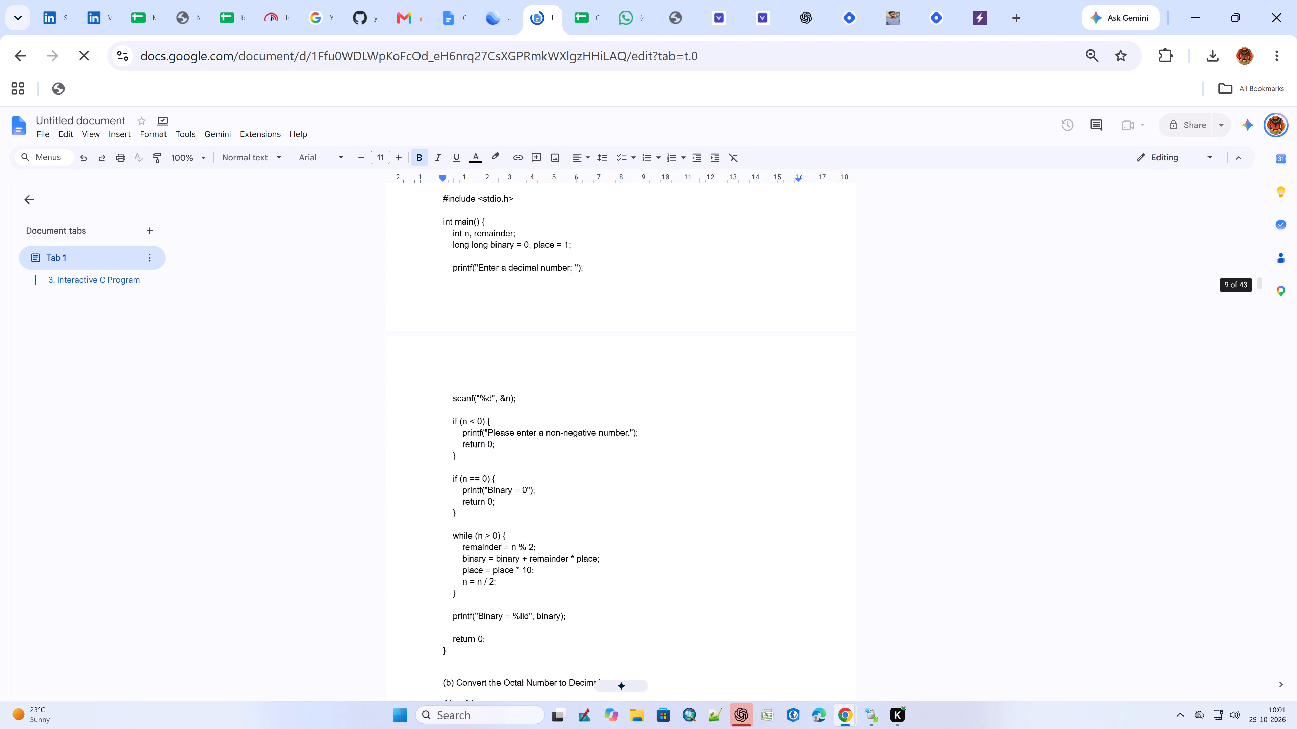
{"action": "scroll", "coordinate": [474, 484], "scroll_direction": "down", "scroll_amount": 10}
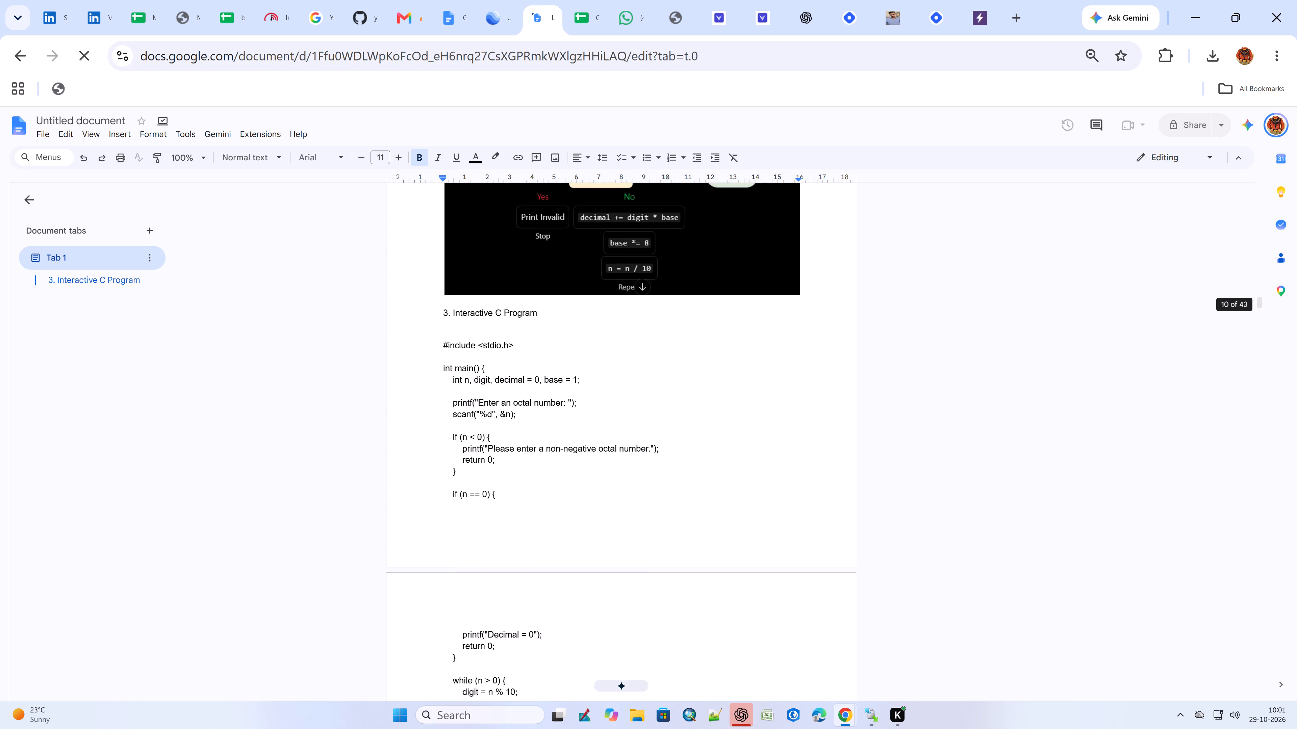
{"action": "scroll", "coordinate": [474, 484], "scroll_direction": "down", "scroll_amount": 3}
{"action": "scroll", "coordinate": [474, 484], "scroll_direction": "up", "scroll_amount": 7}
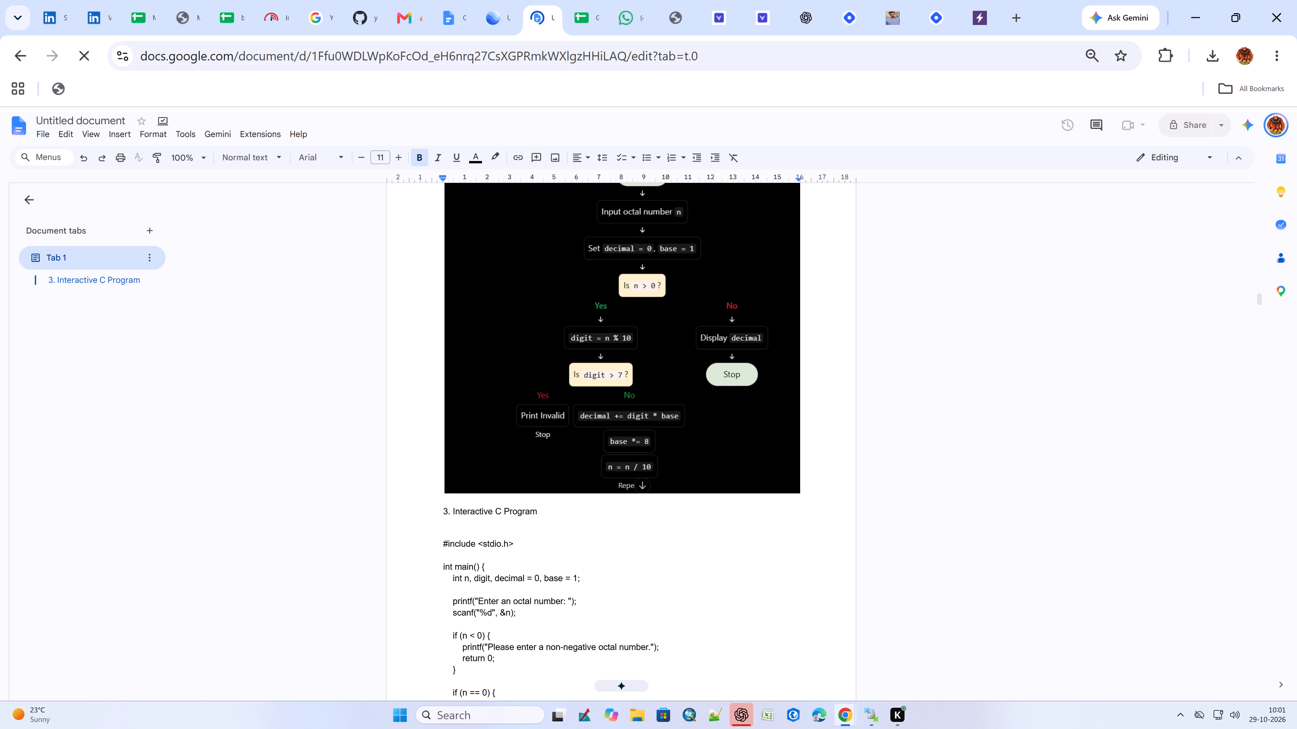
{"action": "scroll", "coordinate": [471, 554], "scroll_direction": "up", "scroll_amount": 3}
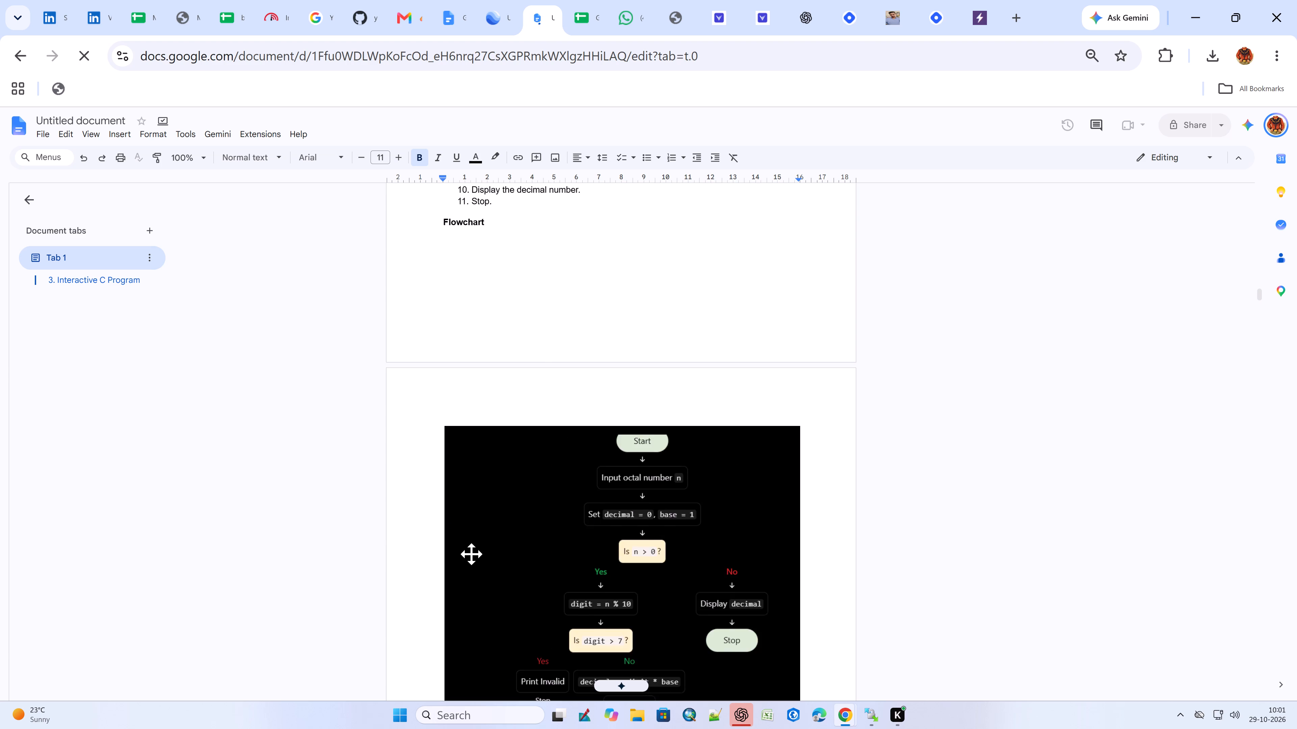
{"action": "scroll", "coordinate": [471, 554], "scroll_direction": "up", "scroll_amount": 10}
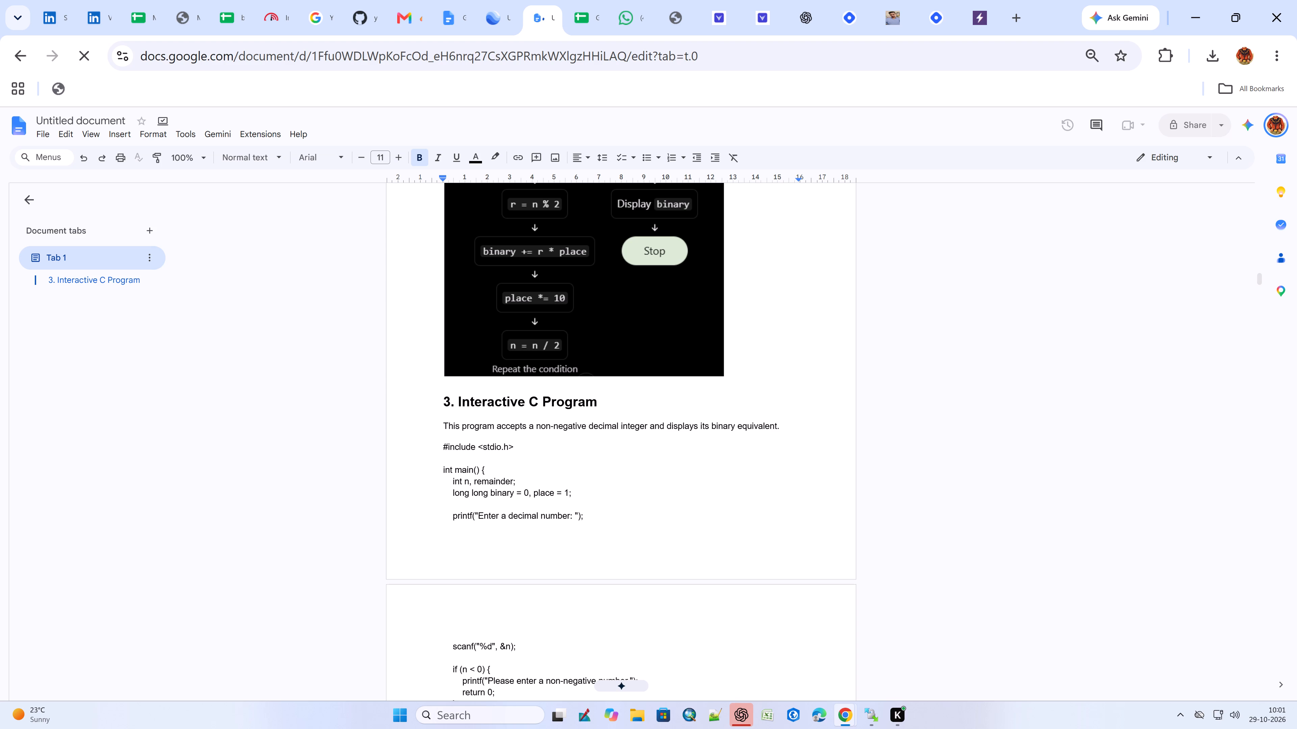
{"action": "scroll", "coordinate": [471, 554], "scroll_direction": "up", "scroll_amount": 10}
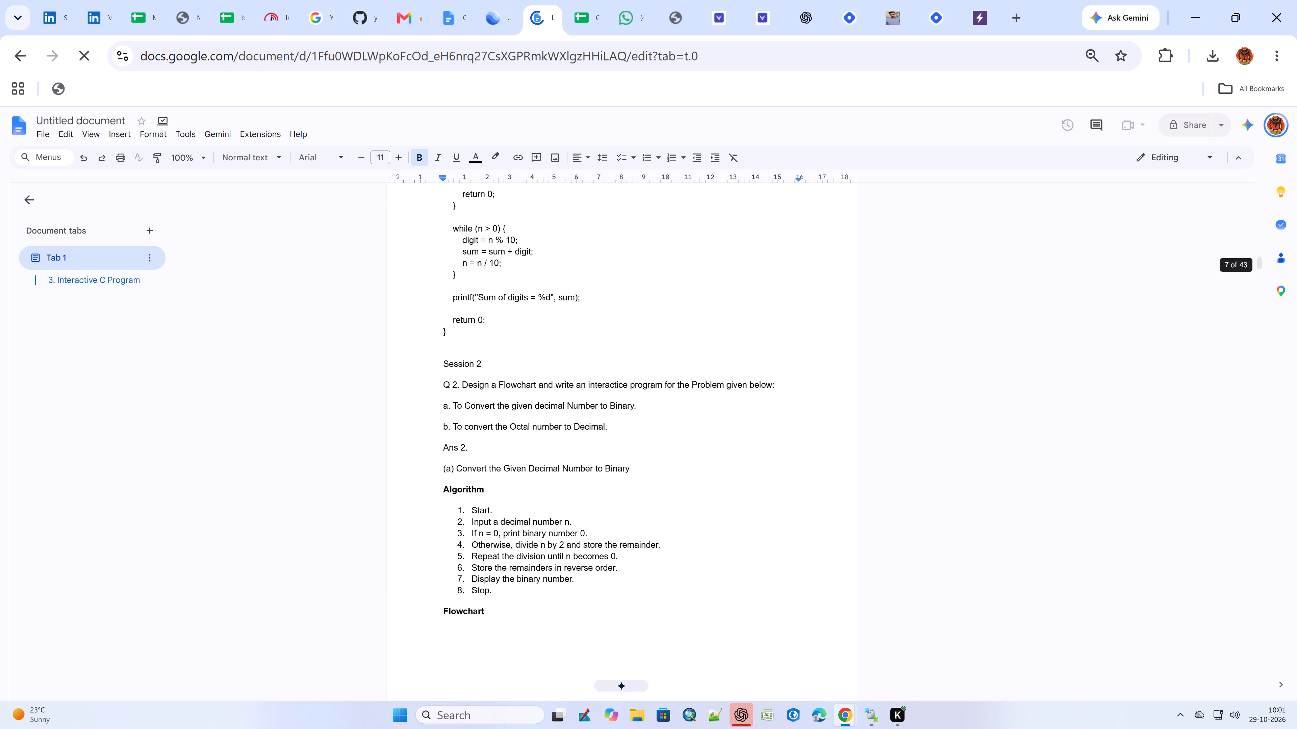
Replace the plain "Session 2" heading above Q 2 with the copied bold "Session 1:" heading.
{"action": "left_click_drag", "start_coordinate": [492, 363], "coordinate": [470, 362]}
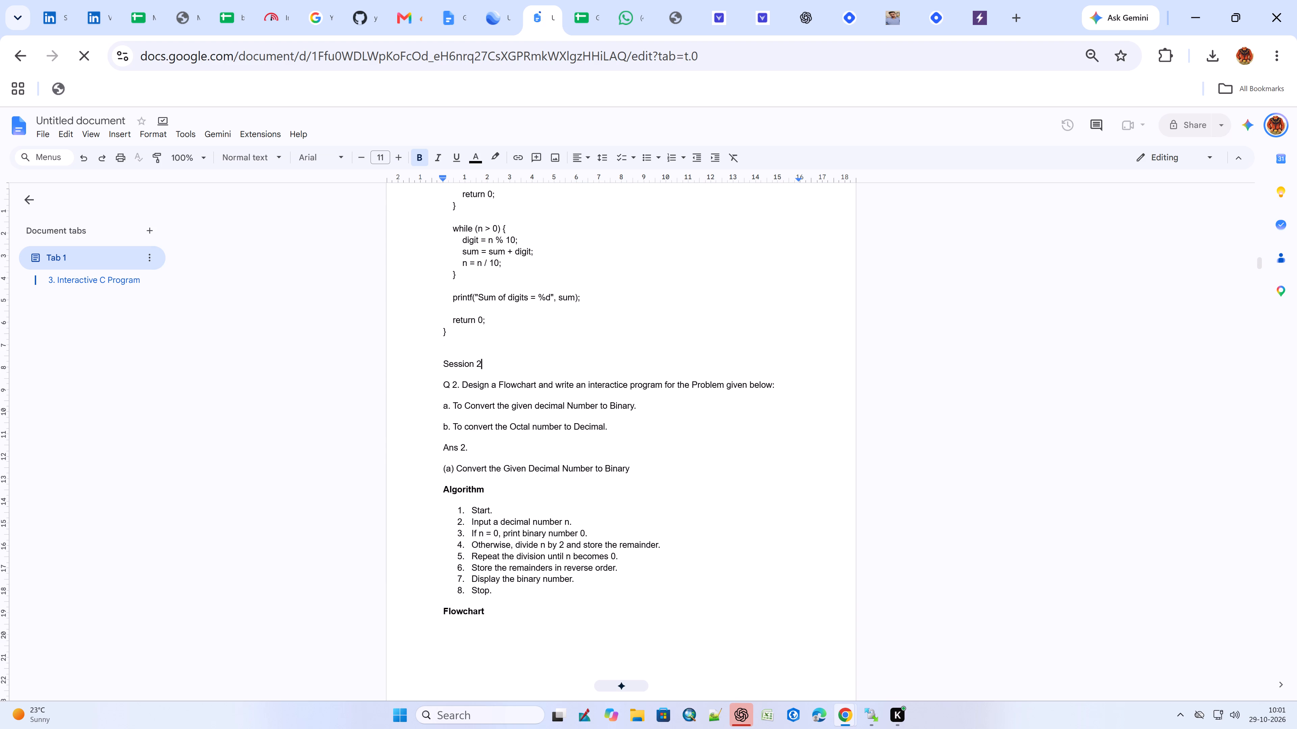
{"action": "left_click_drag", "start_coordinate": [470, 362], "coordinate": [432, 362]}
{"action": "key", "text": "ctrl+v"}
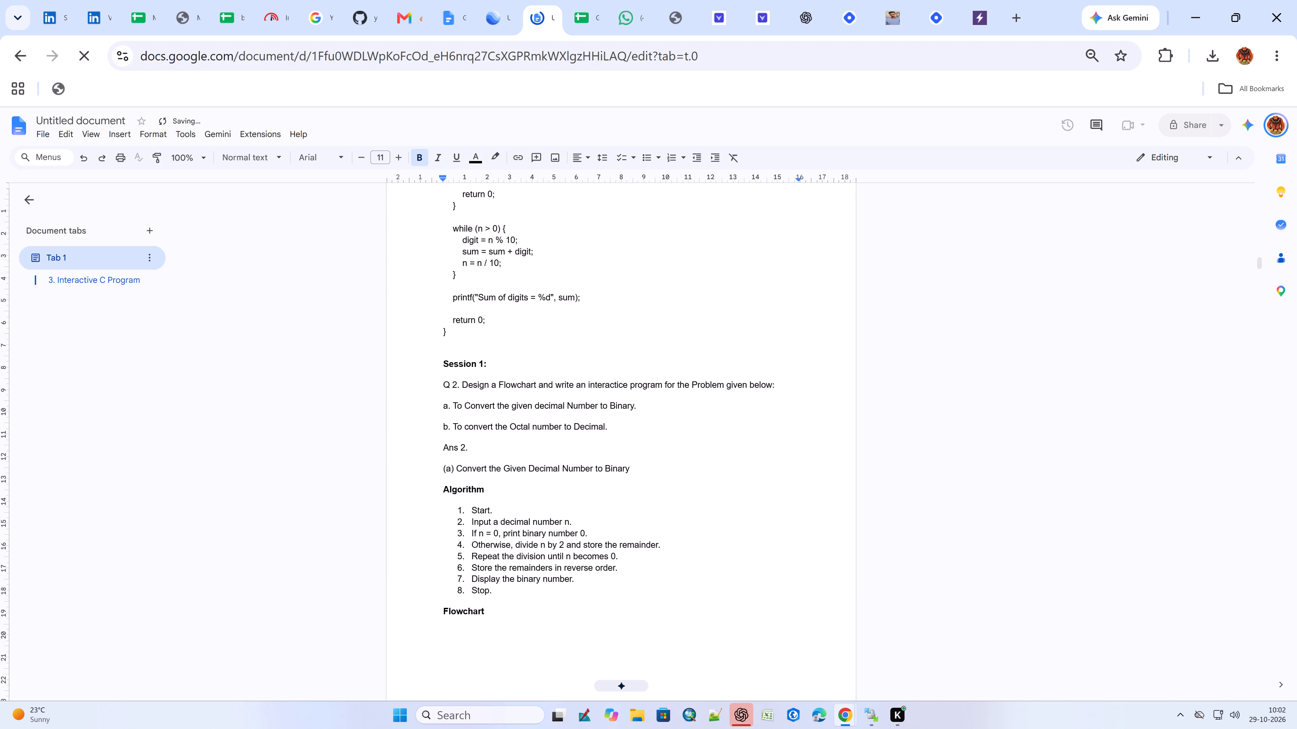
Insert blank lines above the bold session heading of Q 2 to push that question down to the next page.
{"action": "left_click", "coordinate": [481, 365]}
{"action": "left_click", "coordinate": [477, 347]}
{"action": "key", "text": "Return"}
{"action": "key", "text": "Return"}
{"action": "key", "text": "Return"}
{"action": "key", "text": "Return"}
{"action": "key", "text": "Return"}
{"action": "key", "text": "Return"}
{"action": "key", "text": "Return"}
{"action": "key", "text": "Return"}
{"action": "key", "text": "Return"}
{"action": "key", "text": "Return"}
{"action": "key", "text": "Return"}
{"action": "key", "text": "Return"}
{"action": "key", "text": "Return"}
{"action": "key", "text": "Return"}
{"action": "key", "text": "Return"}
{"action": "key", "text": "Return"}
{"action": "key", "text": "Return"}
{"action": "key", "text": "Return"}
{"action": "key", "text": "Return"}
{"action": "key", "text": "Return"}
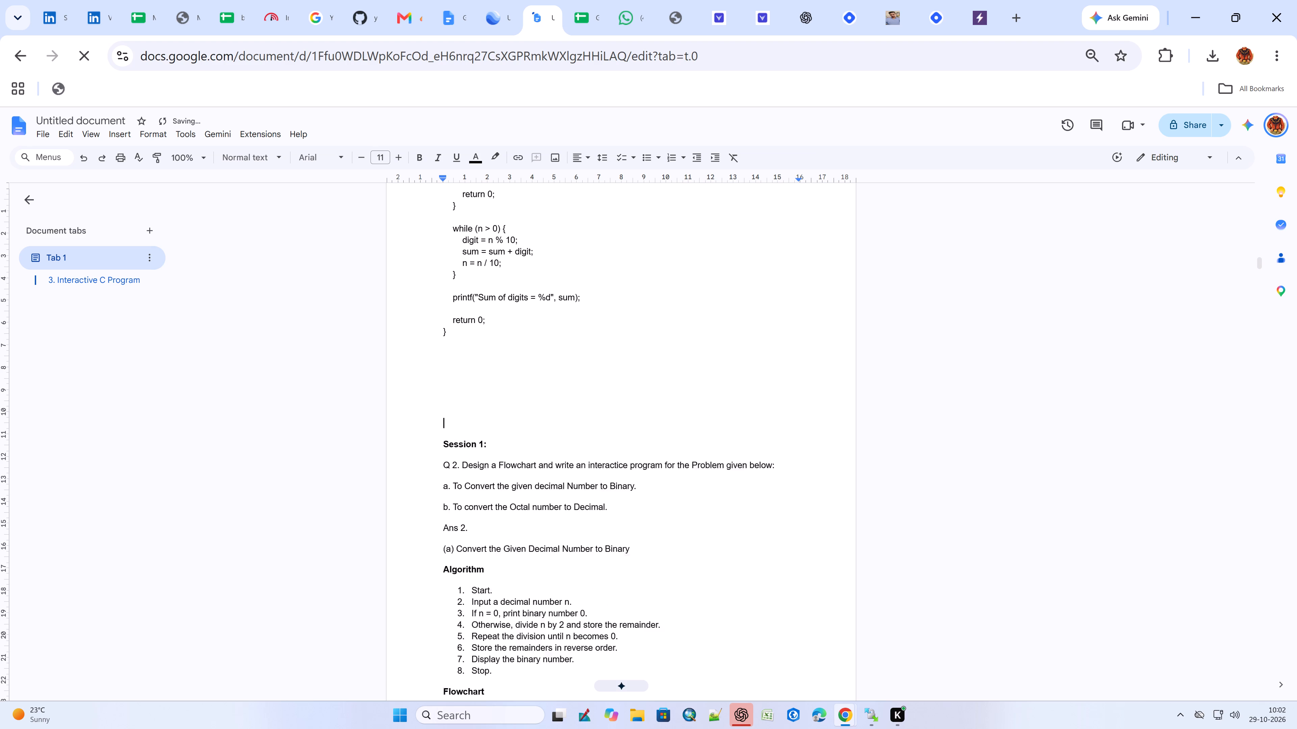
{"action": "scroll", "coordinate": [603, 432], "scroll_direction": "down", "scroll_amount": 6}
{"action": "key", "text": "Return"}
{"action": "key", "text": "Return"}
{"action": "key", "text": "Return"}
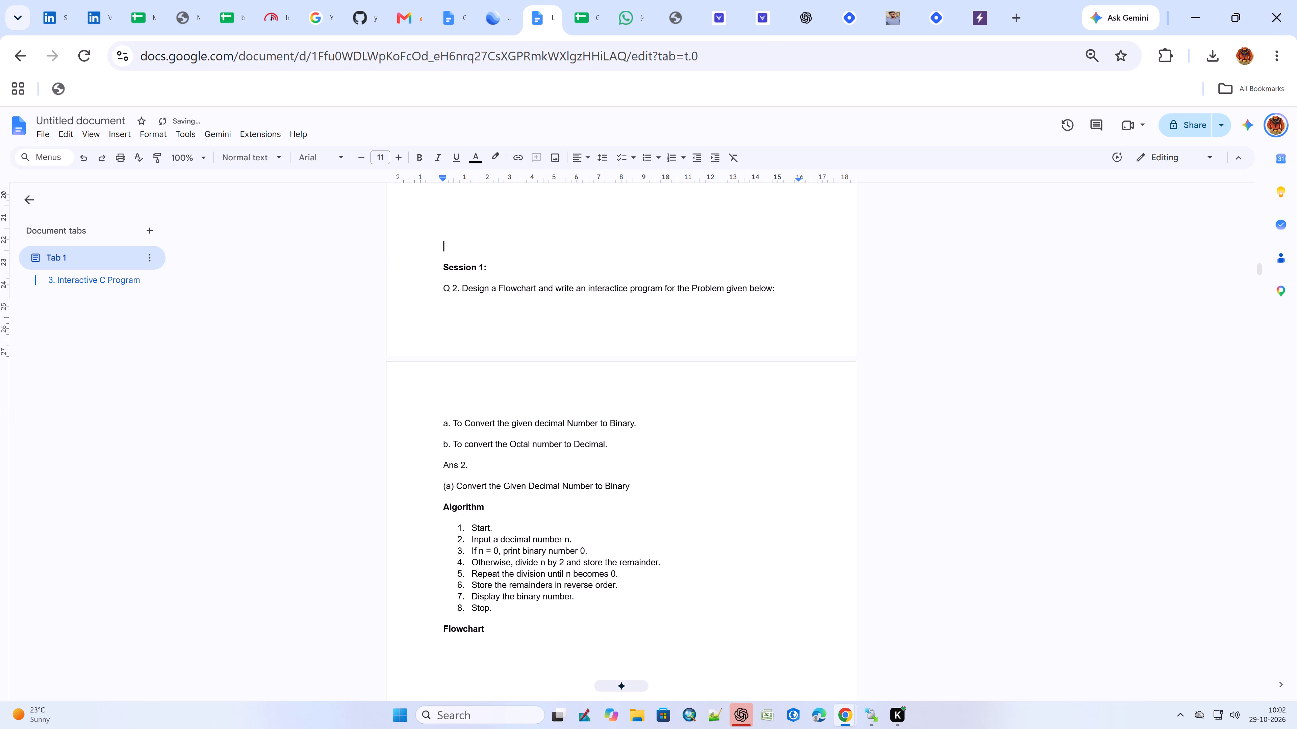
{"action": "key", "text": "Return"}
{"action": "key", "text": "Return"}
{"action": "key", "text": "Return"}
Shrink the Q4 divisors flowchart image to about 9 cm wide so it fits directly beneath its Flowchart heading.
{"action": "scroll", "coordinate": [599, 430], "scroll_direction": "down", "scroll_amount": 7}
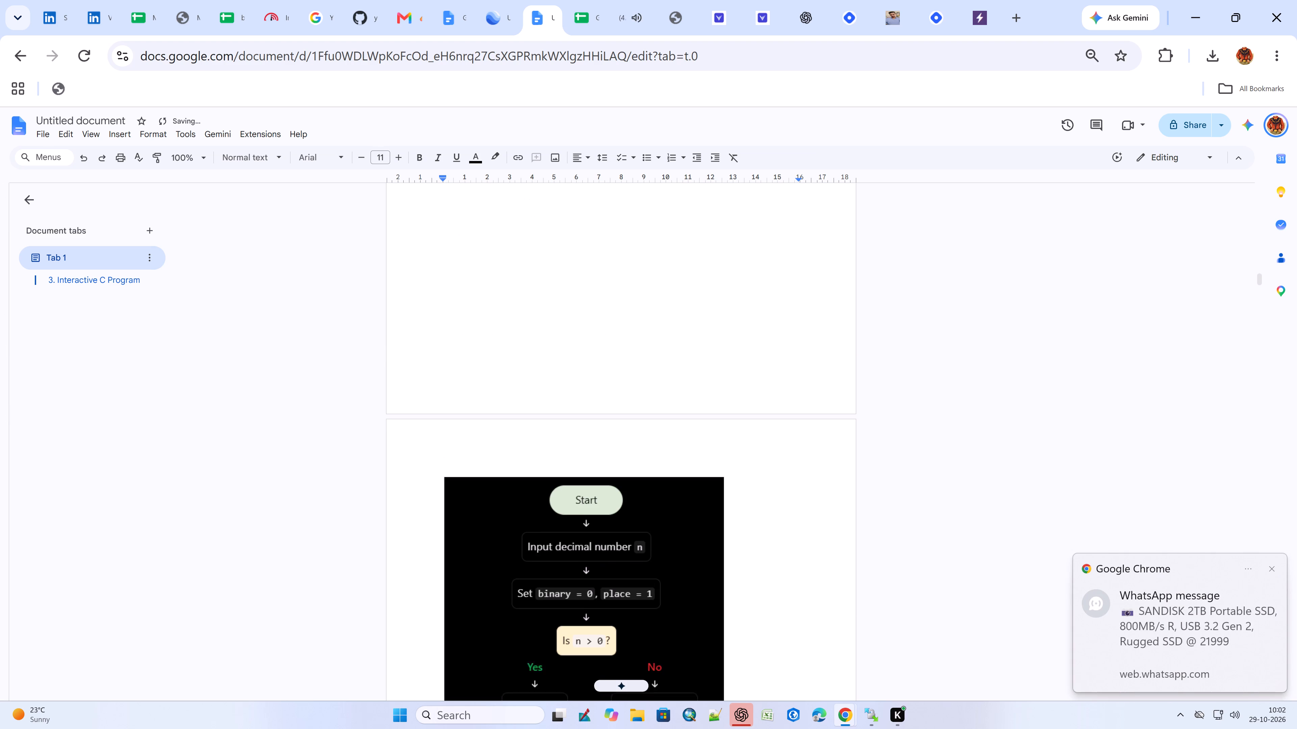
{"action": "scroll", "coordinate": [597, 430], "scroll_direction": "down", "scroll_amount": 12}
{"action": "scroll", "coordinate": [597, 430], "scroll_direction": "down", "scroll_amount": 17}
{"action": "scroll", "coordinate": [597, 430], "scroll_direction": "down", "scroll_amount": 15}
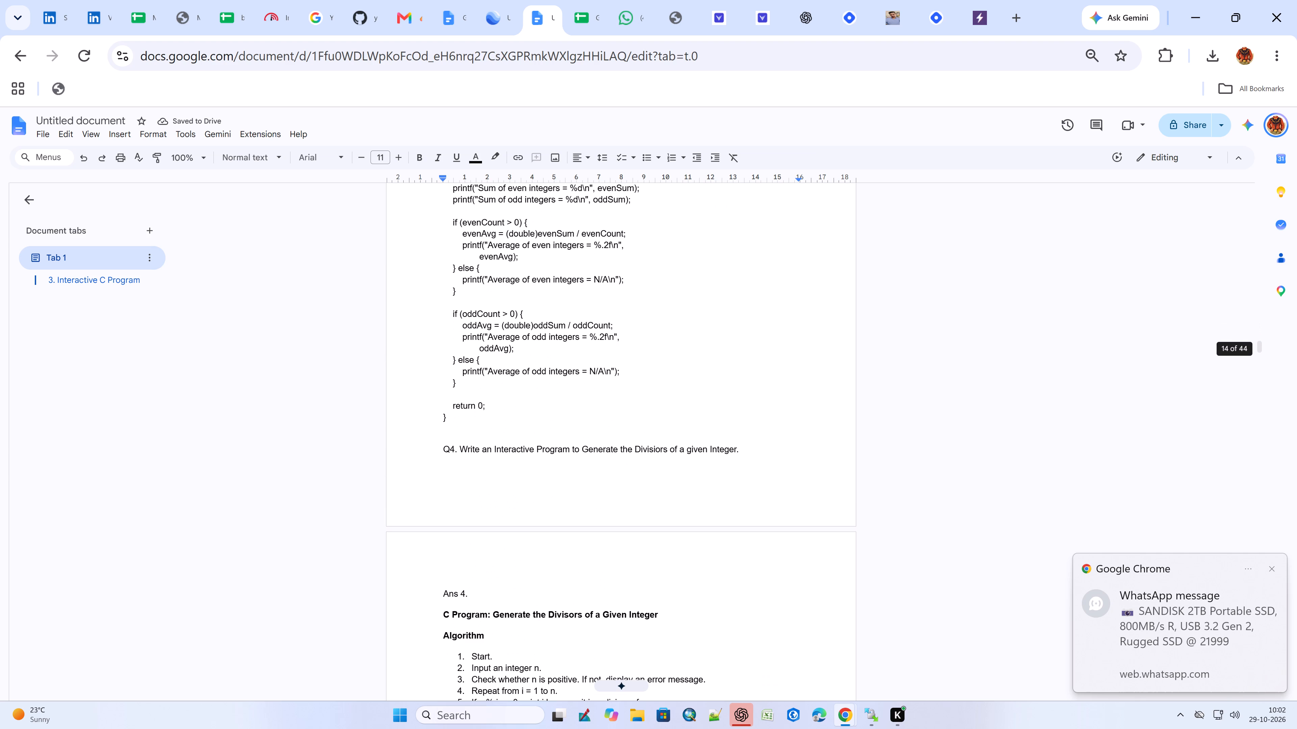
{"action": "scroll", "coordinate": [597, 430], "scroll_direction": "down", "scroll_amount": 3}
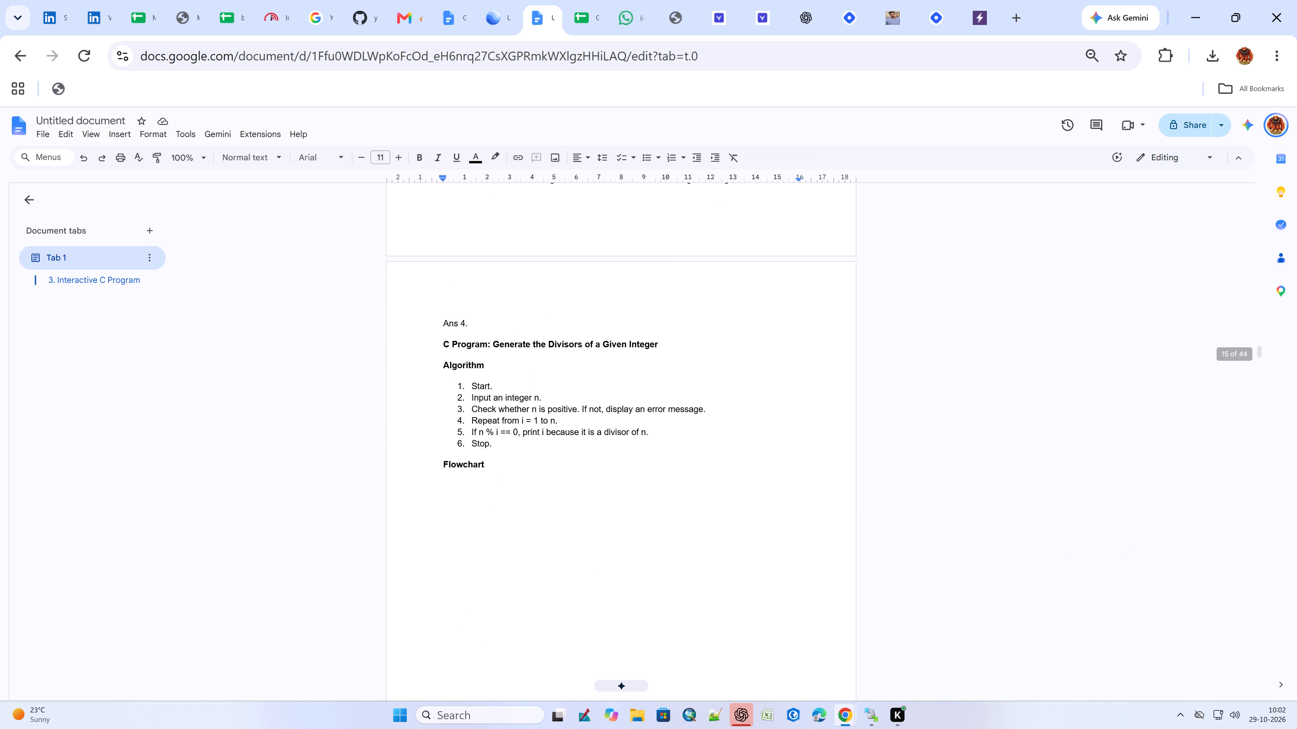
{"action": "scroll", "coordinate": [597, 430], "scroll_direction": "down", "scroll_amount": 6}
{"action": "scroll", "coordinate": [597, 430], "scroll_direction": "up", "scroll_amount": 3}
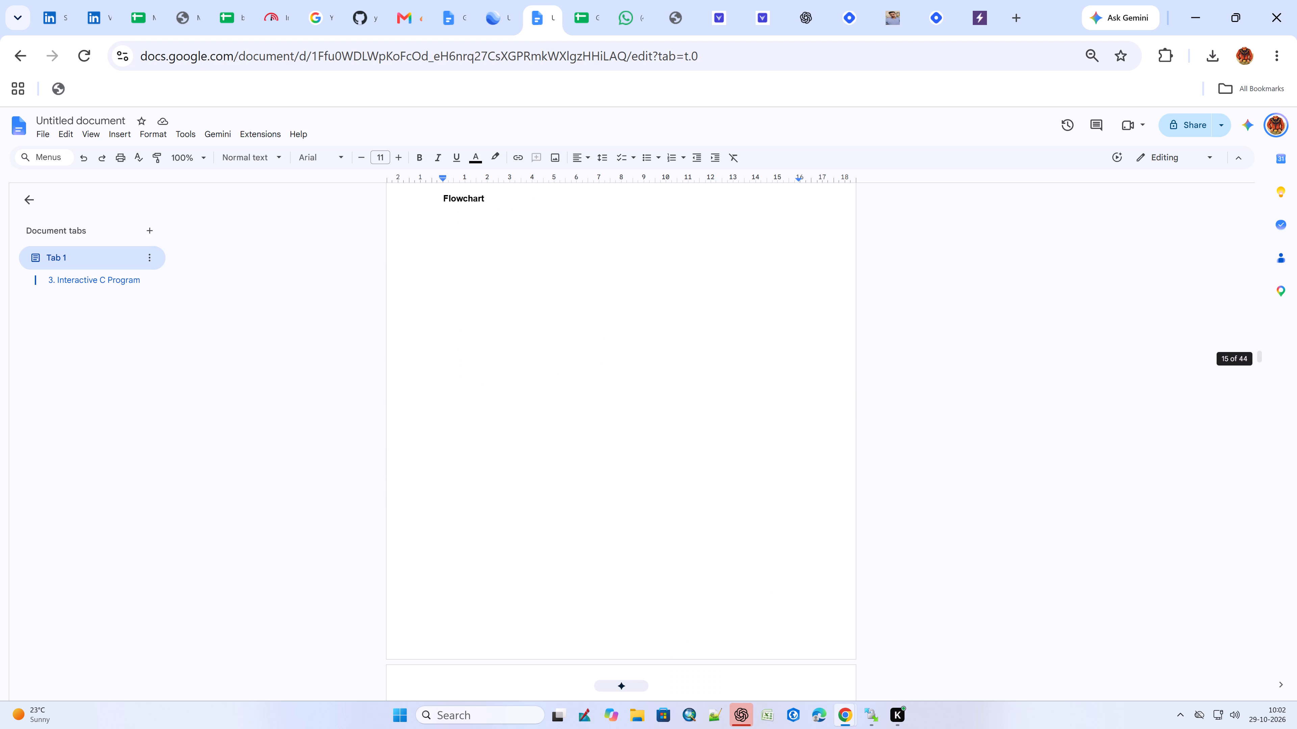
{"action": "left_click", "coordinate": [578, 449]}
{"action": "scroll", "coordinate": [574, 465], "scroll_direction": "down", "scroll_amount": 6}
{"action": "left_click", "coordinate": [574, 466]}
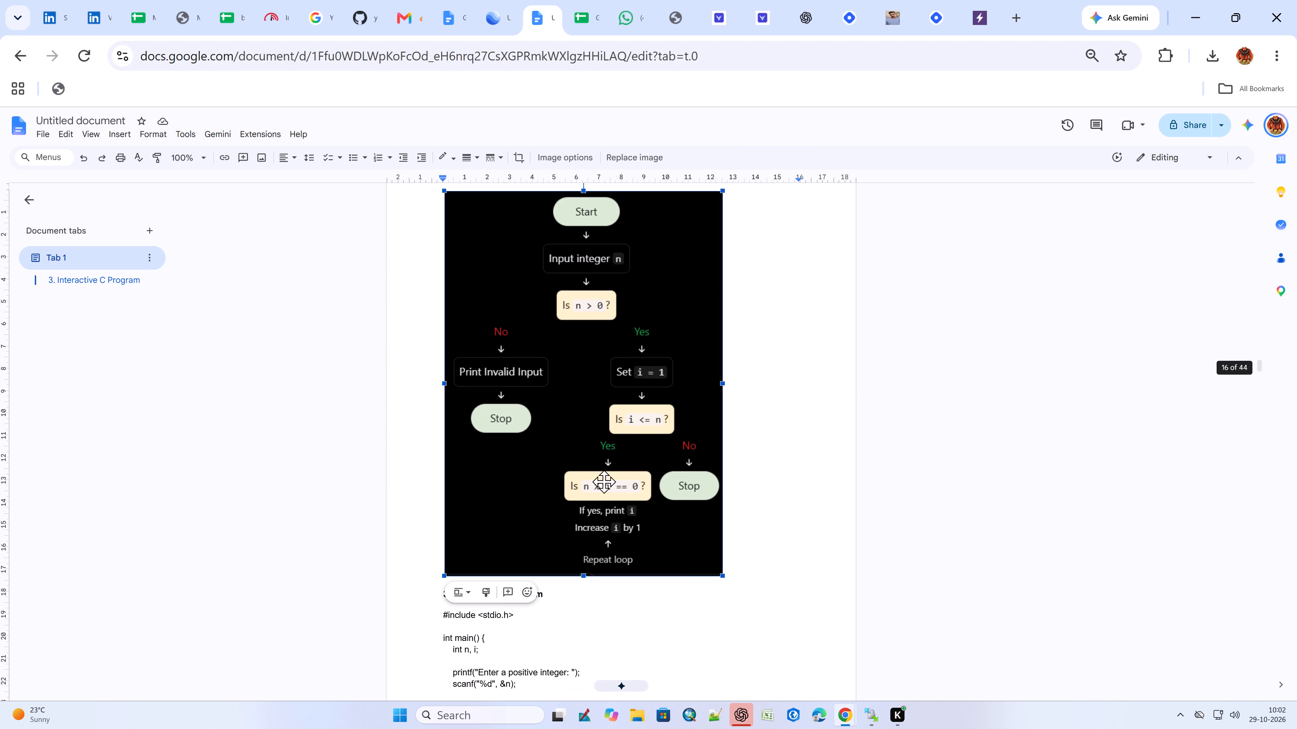
{"action": "left_click_drag", "start_coordinate": [721, 576], "coordinate": [638, 418]}
{"action": "scroll", "coordinate": [611, 500], "scroll_direction": "up", "scroll_amount": 6}
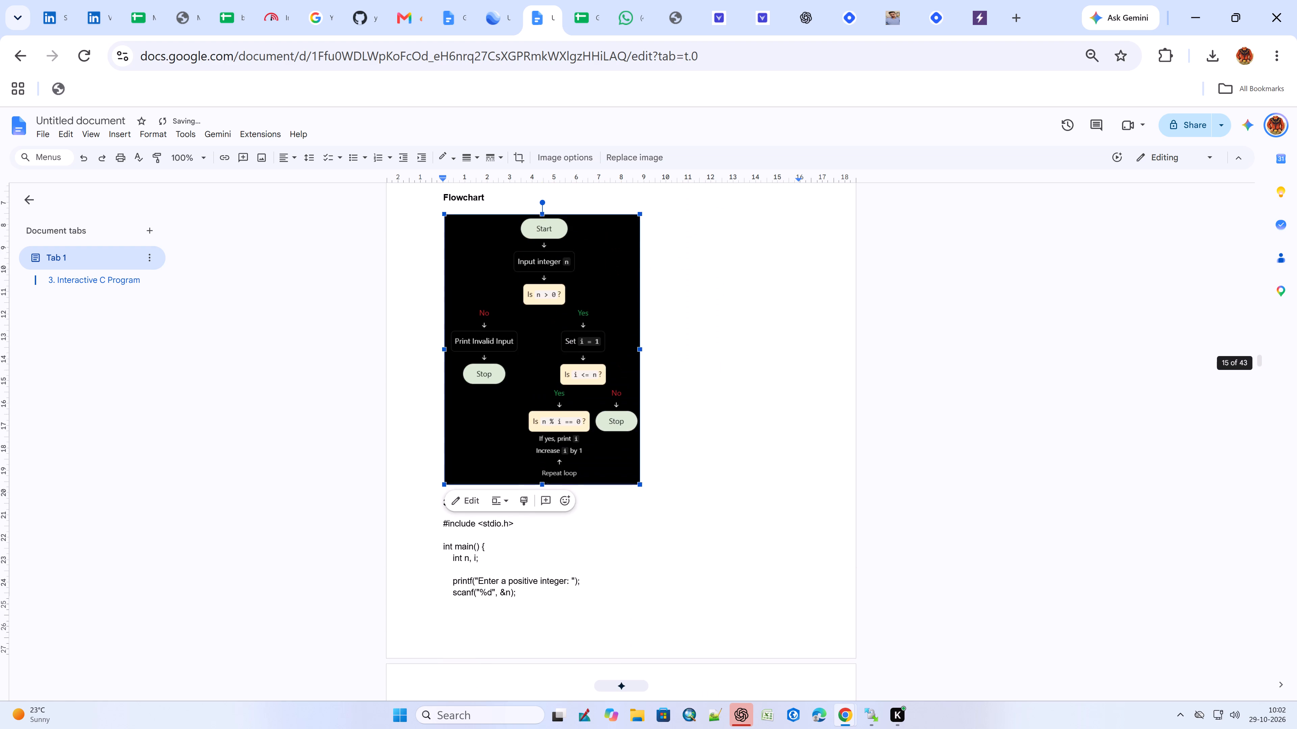
Insert blank lines between the Q4 flowchart and the "3. Interactive C Program" heading to push the program toward the next page.
{"action": "scroll", "coordinate": [611, 500], "scroll_direction": "down", "scroll_amount": 5}
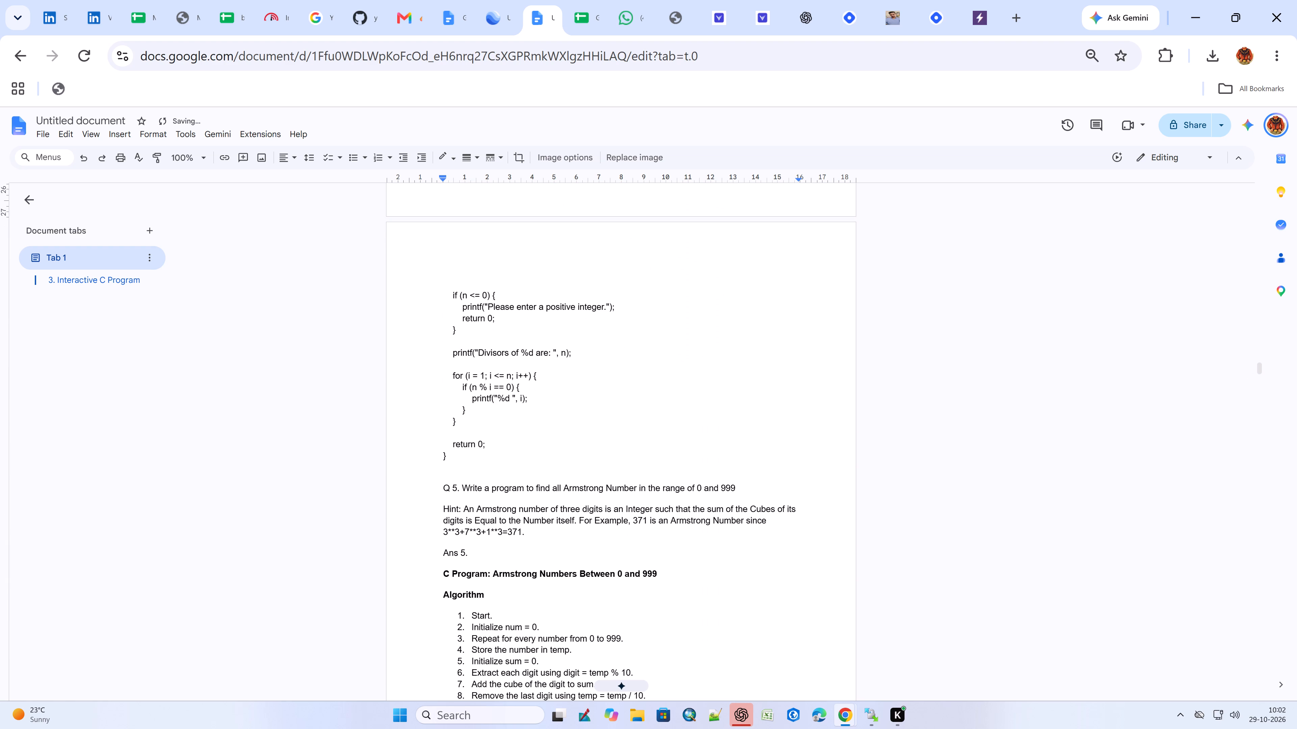
{"action": "scroll", "coordinate": [460, 444], "scroll_direction": "up", "scroll_amount": 6}
{"action": "scroll", "coordinate": [469, 502], "scroll_direction": "down", "scroll_amount": 2}
{"action": "left_click", "coordinate": [440, 434]}
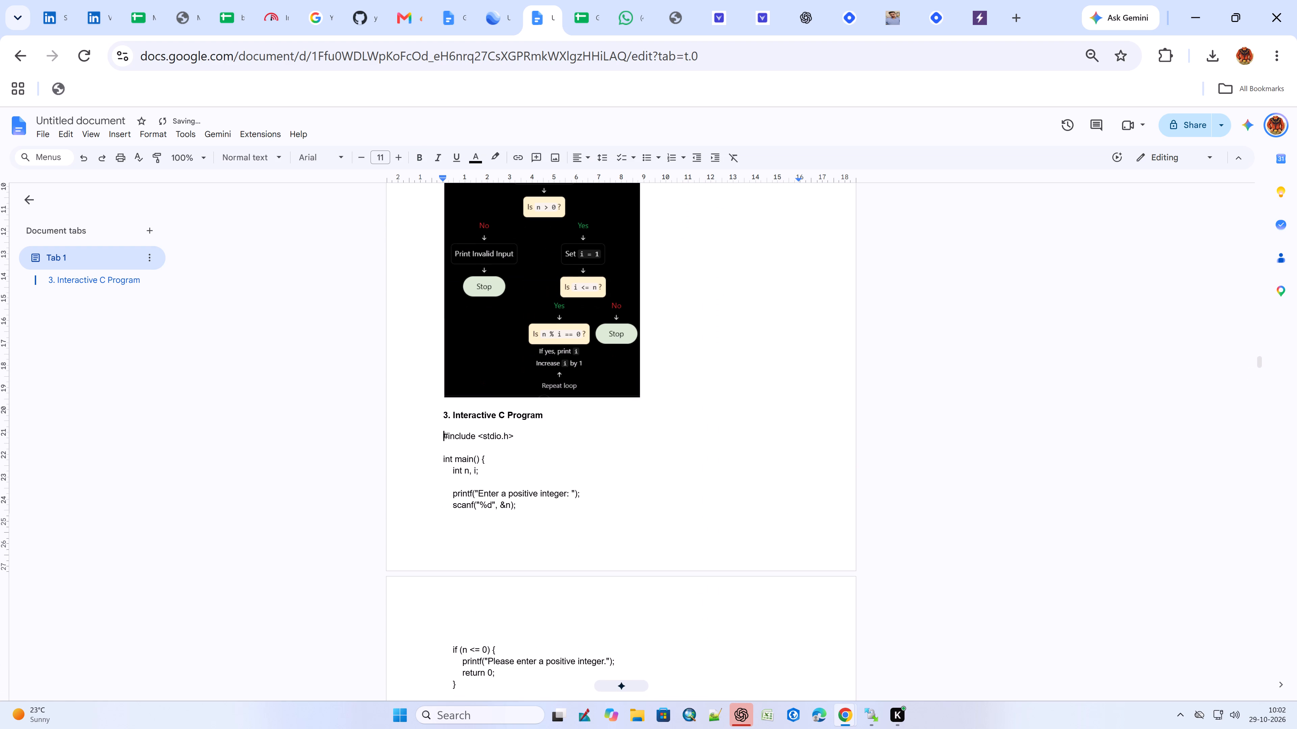
{"action": "left_click", "coordinate": [440, 417]}
{"action": "key", "text": "Return"}
{"action": "key", "text": "Return"}
{"action": "key", "text": "Return"}
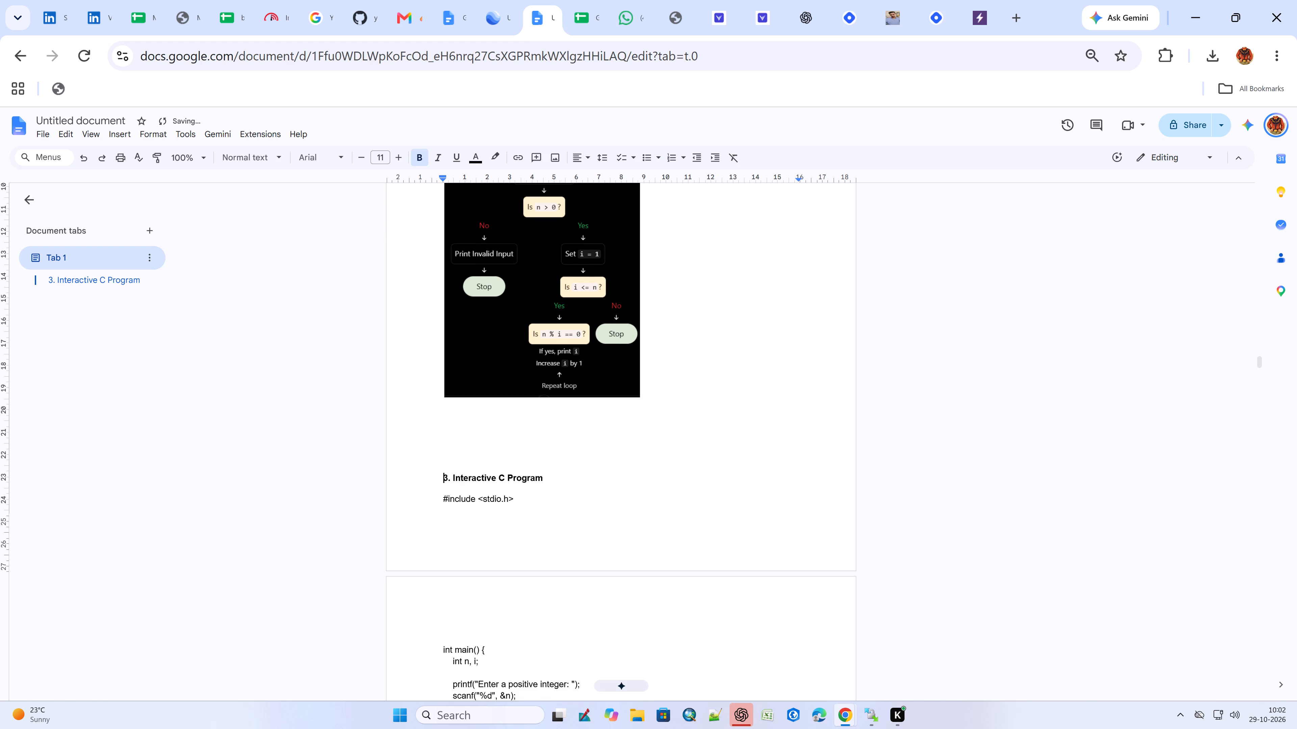
Insert two blank lines before the "3. Interactive C Program" heading of the divisors program.
{"action": "key", "text": "Return"}
{"action": "key", "text": "Return"}
Insert blank lines before Q 5 about Armstrong numbers so that the question starts on a new page.
{"action": "scroll", "coordinate": [500, 491], "scroll_direction": "down", "scroll_amount": 6}
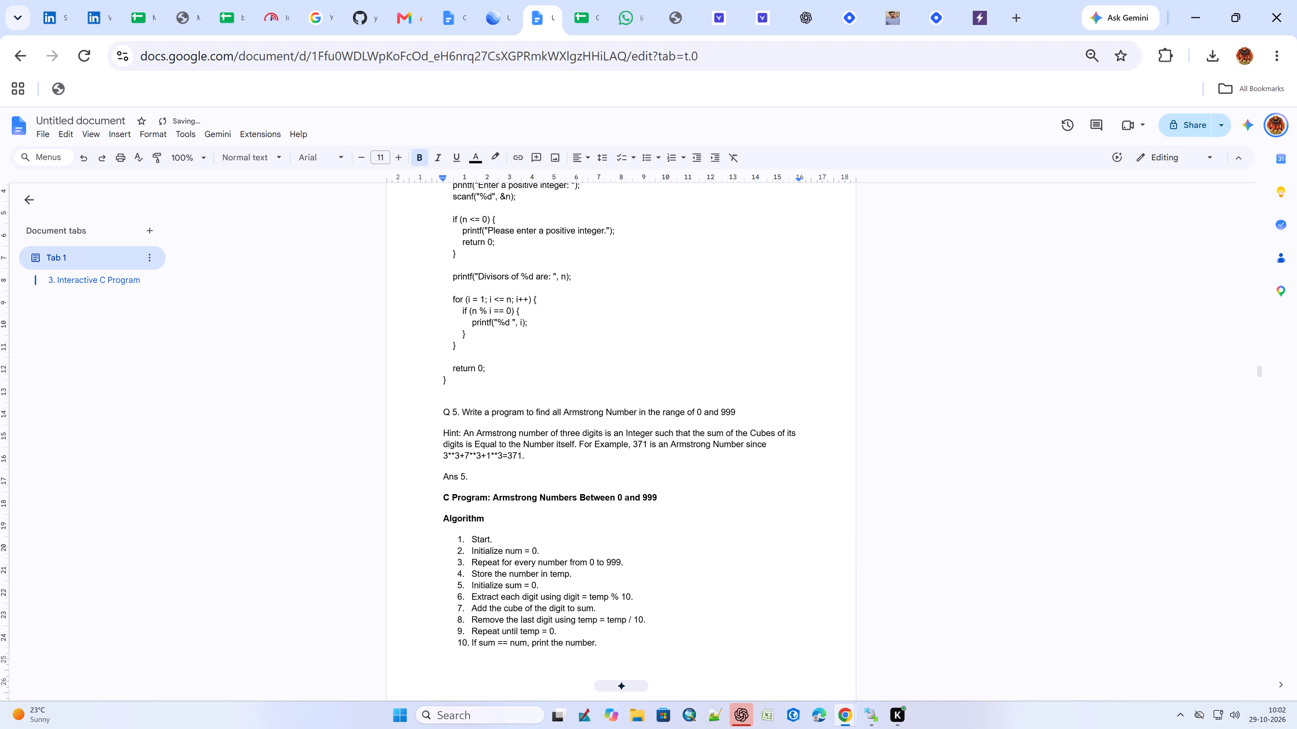
{"action": "left_click", "coordinate": [436, 408]}
{"action": "key", "text": "Return"}
{"action": "key", "text": "Return"}
{"action": "key", "text": "Return"}
{"action": "key", "text": "Return"}
{"action": "key", "text": "Return"}
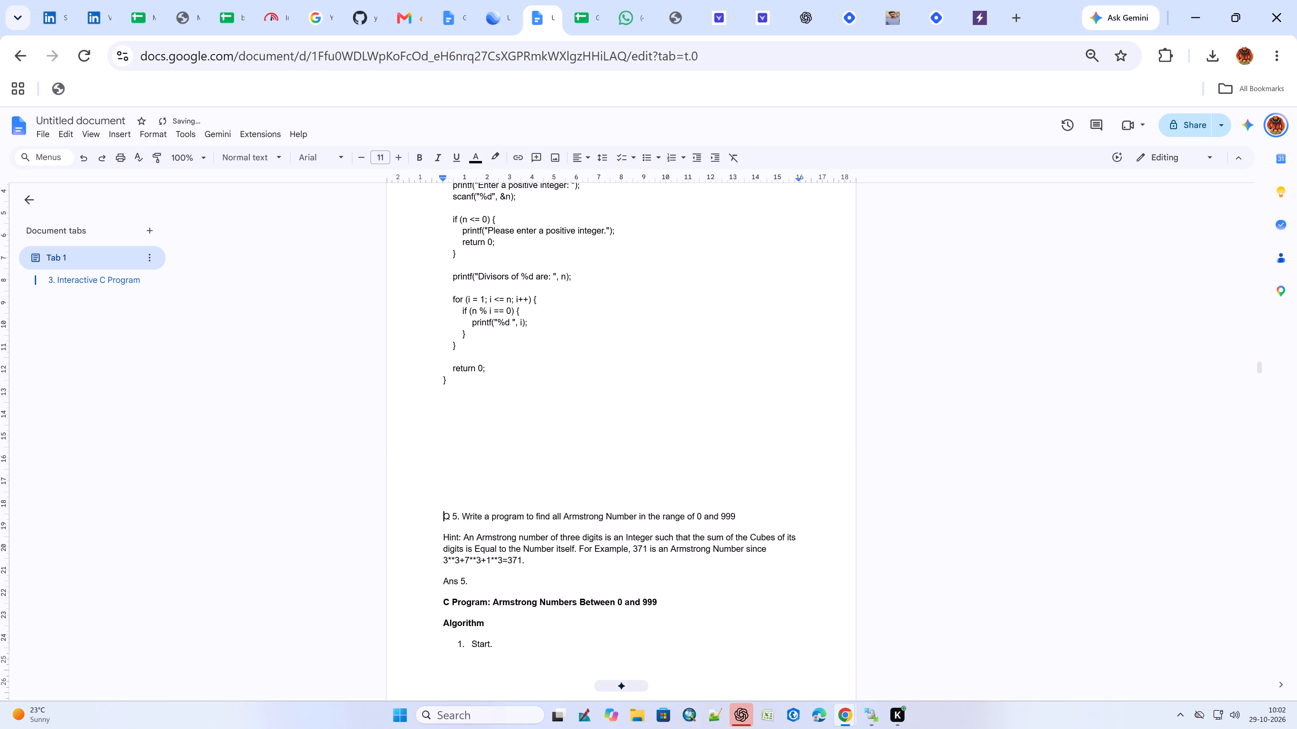
{"action": "key", "text": "Return"}
{"action": "scroll", "coordinate": [510, 458], "scroll_direction": "down", "scroll_amount": 3}
{"action": "key", "text": "Return"}
{"action": "key", "text": "Return"}
{"action": "key", "text": "Return"}
{"action": "key", "text": "Return"}
{"action": "key", "text": "Return"}
{"action": "key", "text": "Return"}
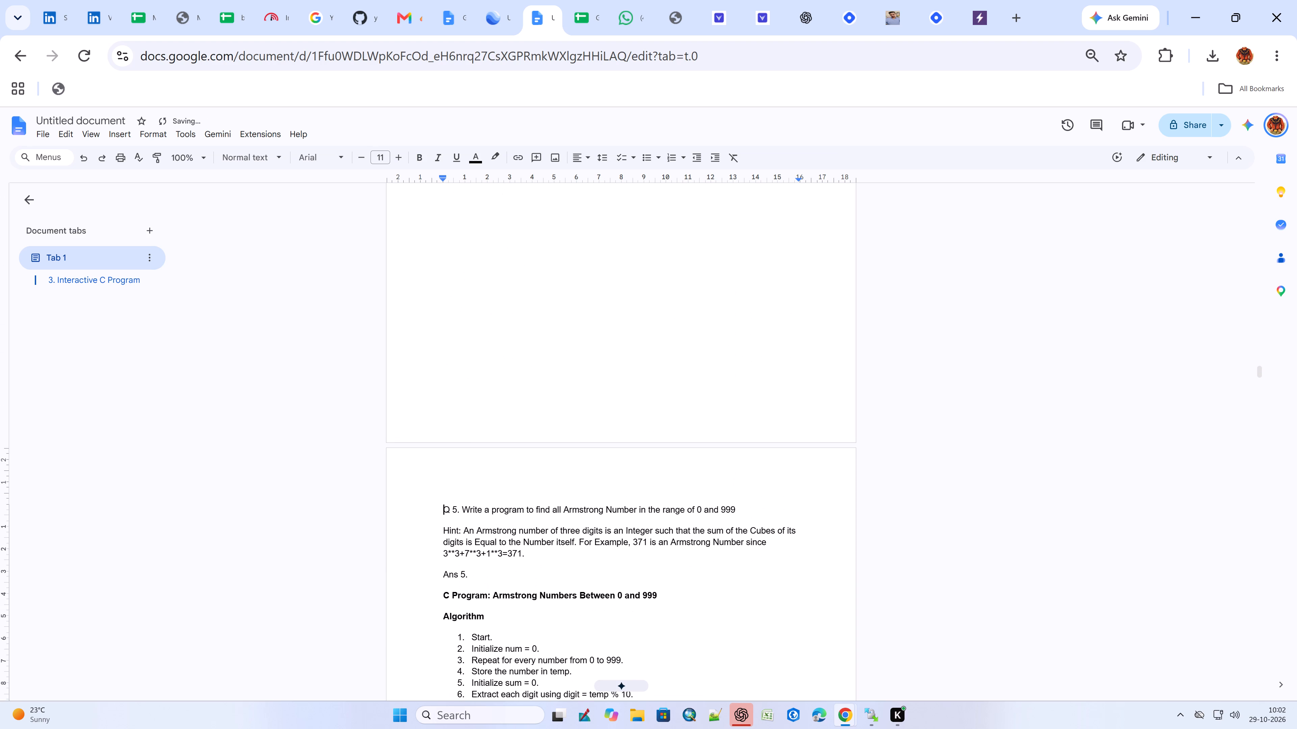
Add the bold heading "Session 3:" on its own line above Q 5 by reusing the copied session heading.
{"action": "key", "text": "Return"}
{"action": "left_click", "coordinate": [463, 505]}
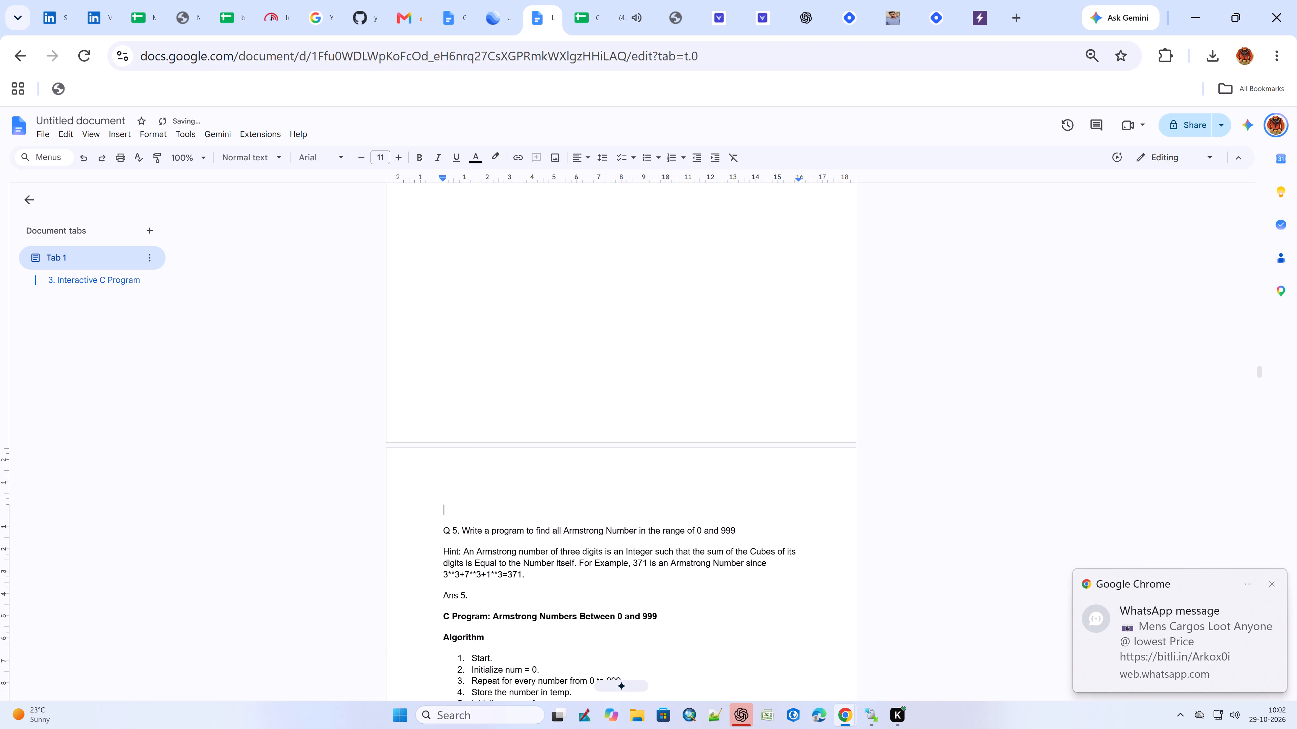
{"action": "key", "text": "ctrl+v"}
{"action": "left_click_drag", "start_coordinate": [483, 508], "coordinate": [480, 508]}
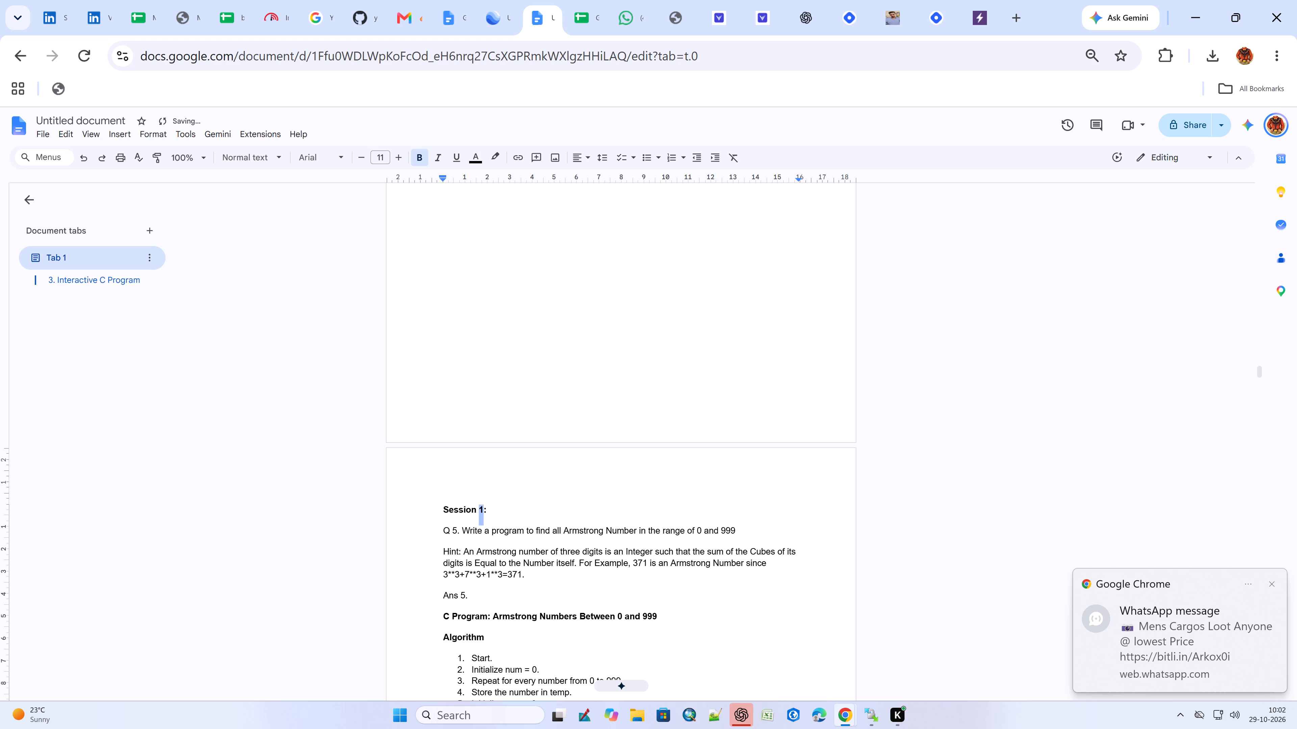
{"action": "left_click_drag", "start_coordinate": [480, 508], "coordinate": [479, 508]}
{"action": "key", "text": "3"}
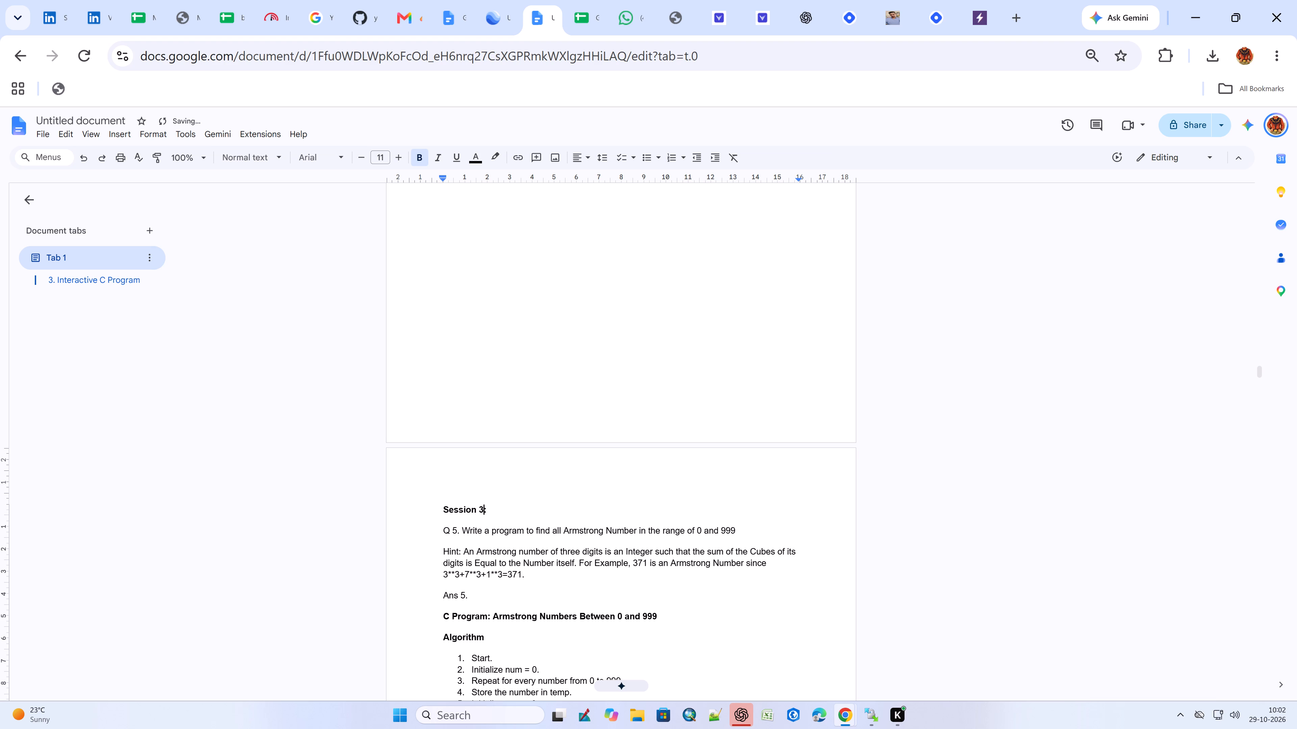
Insert four blank lines before Q 9 about the sum and average of an array so that it starts on a new page.
{"action": "scroll", "coordinate": [487, 511], "scroll_direction": "down", "scroll_amount": 17}
{"action": "scroll", "coordinate": [487, 519], "scroll_direction": "down", "scroll_amount": 7}
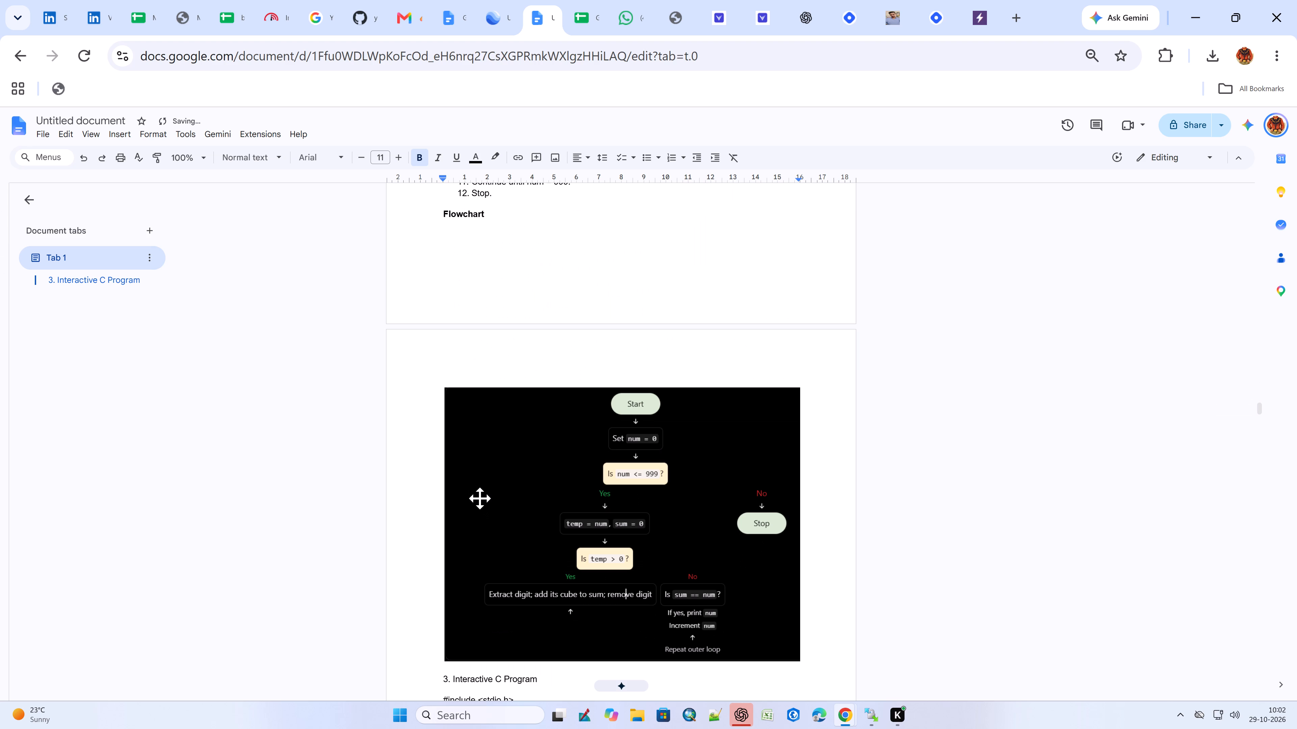
{"action": "scroll", "coordinate": [479, 497], "scroll_direction": "down", "scroll_amount": 6}
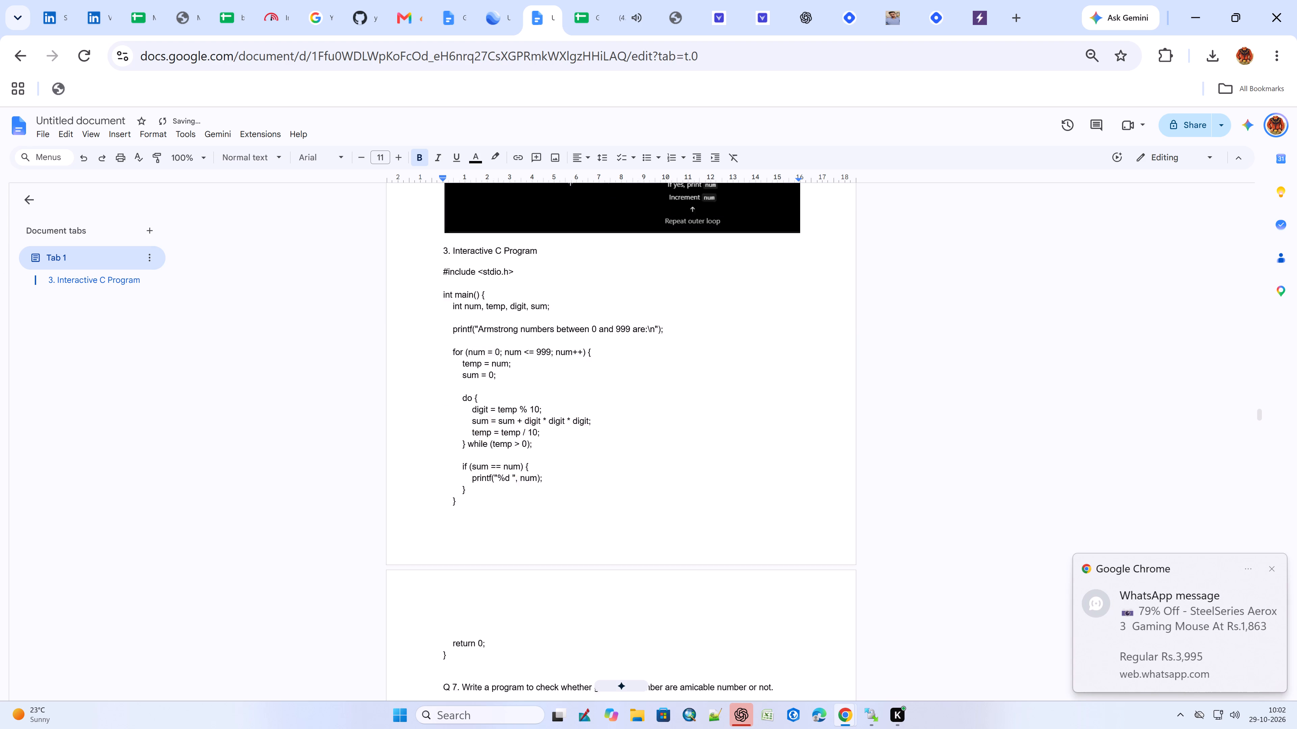
{"action": "scroll", "coordinate": [479, 497], "scroll_direction": "down", "scroll_amount": 4}
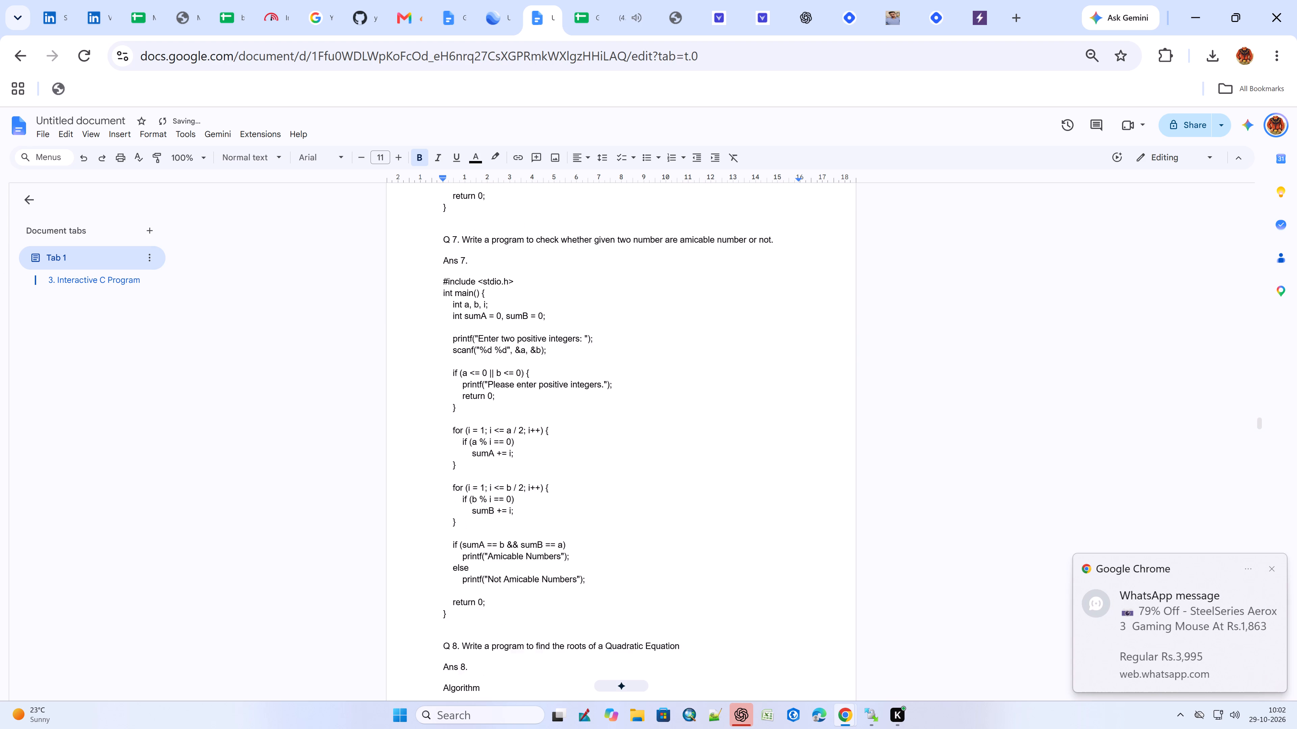
{"action": "scroll", "coordinate": [479, 497], "scroll_direction": "down", "scroll_amount": 9}
{"action": "scroll", "coordinate": [479, 497], "scroll_direction": "up", "scroll_amount": 3}
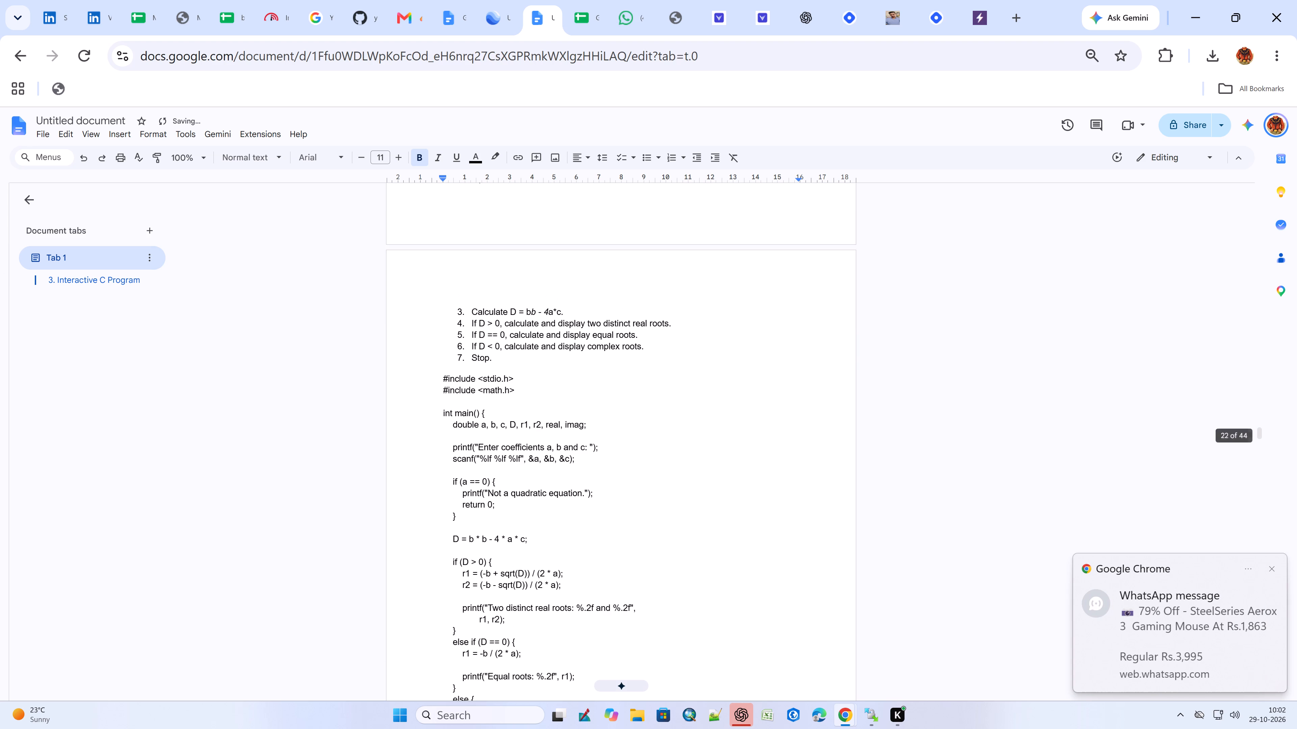
{"action": "scroll", "coordinate": [479, 497], "scroll_direction": "up", "scroll_amount": 3}
{"action": "scroll", "coordinate": [481, 480], "scroll_direction": "down", "scroll_amount": 4}
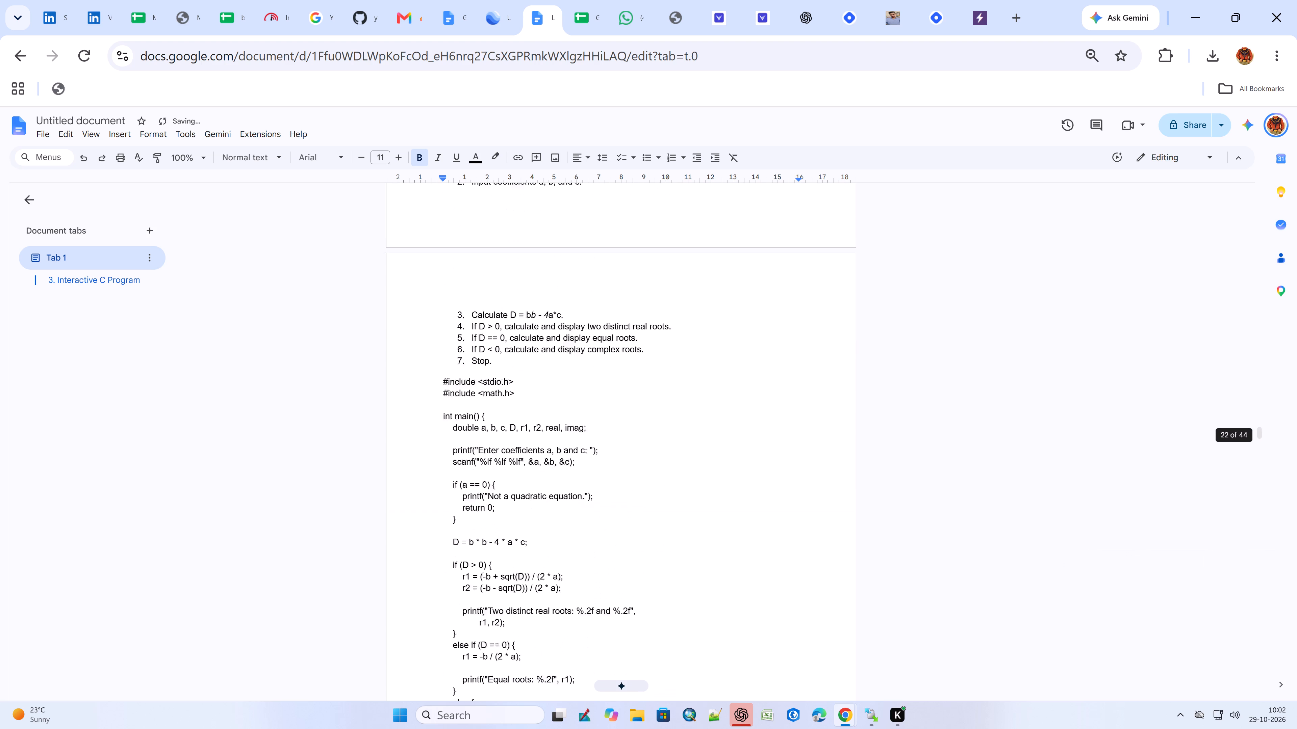
{"action": "scroll", "coordinate": [481, 480], "scroll_direction": "down", "scroll_amount": 3}
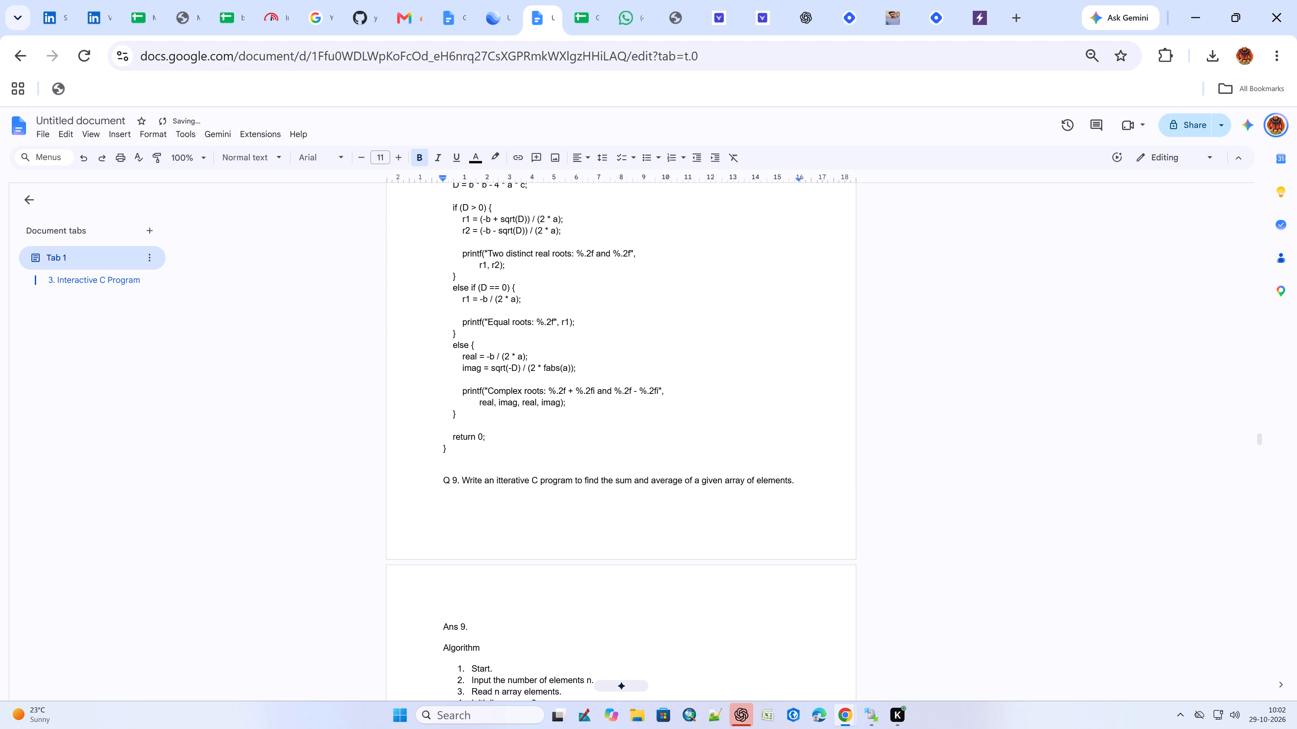
{"action": "left_click", "coordinate": [469, 466]}
{"action": "key", "text": "Return"}
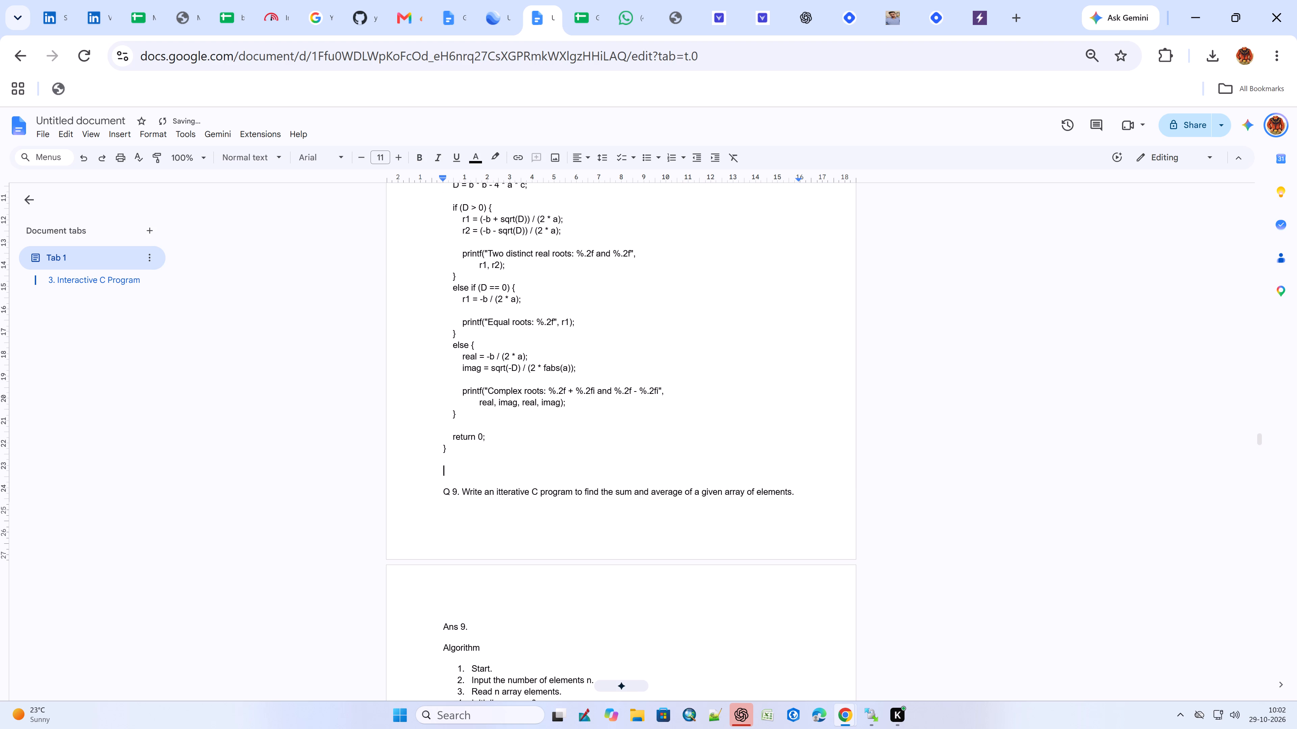
{"action": "key", "text": "Return"}
{"action": "key", "text": "Return"}
{"action": "key", "text": "Return"}
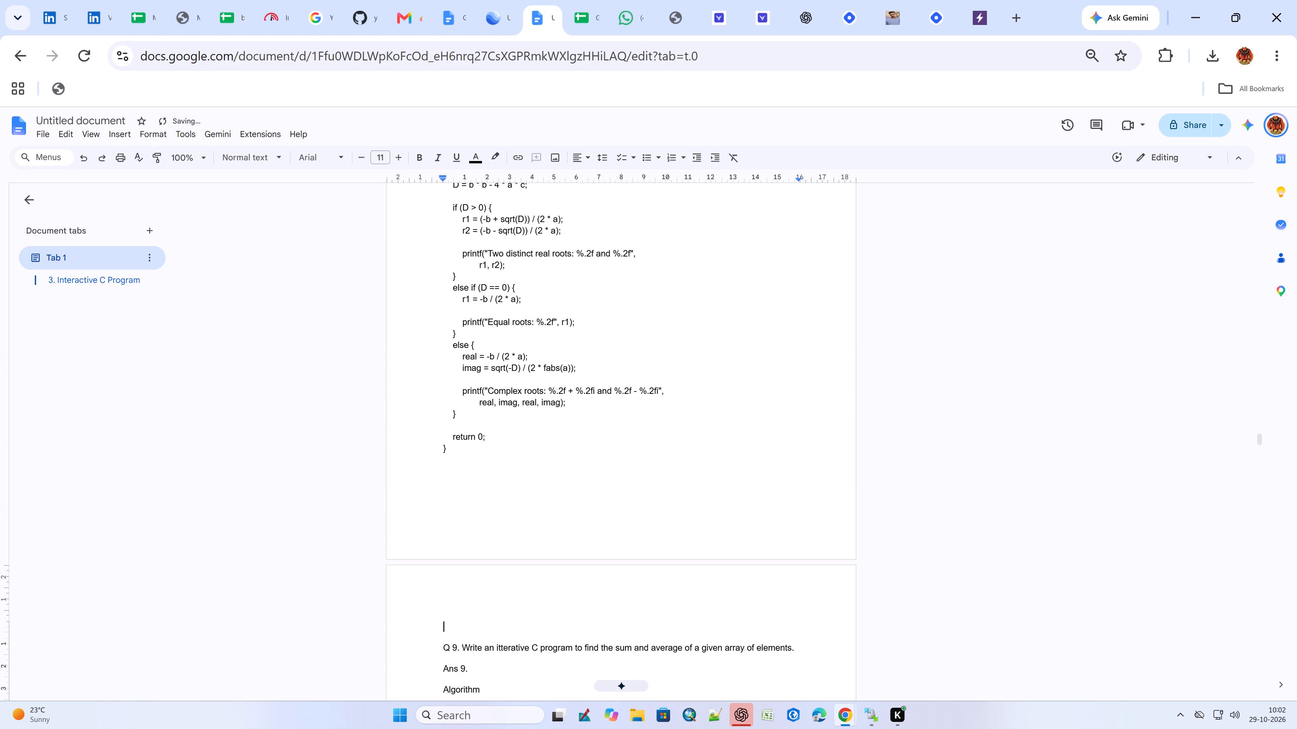
Paste the session heading above Q 9, renumber it as "Session 4:", and copy this heading for reuse.
{"action": "key", "text": "ctrl+v"}
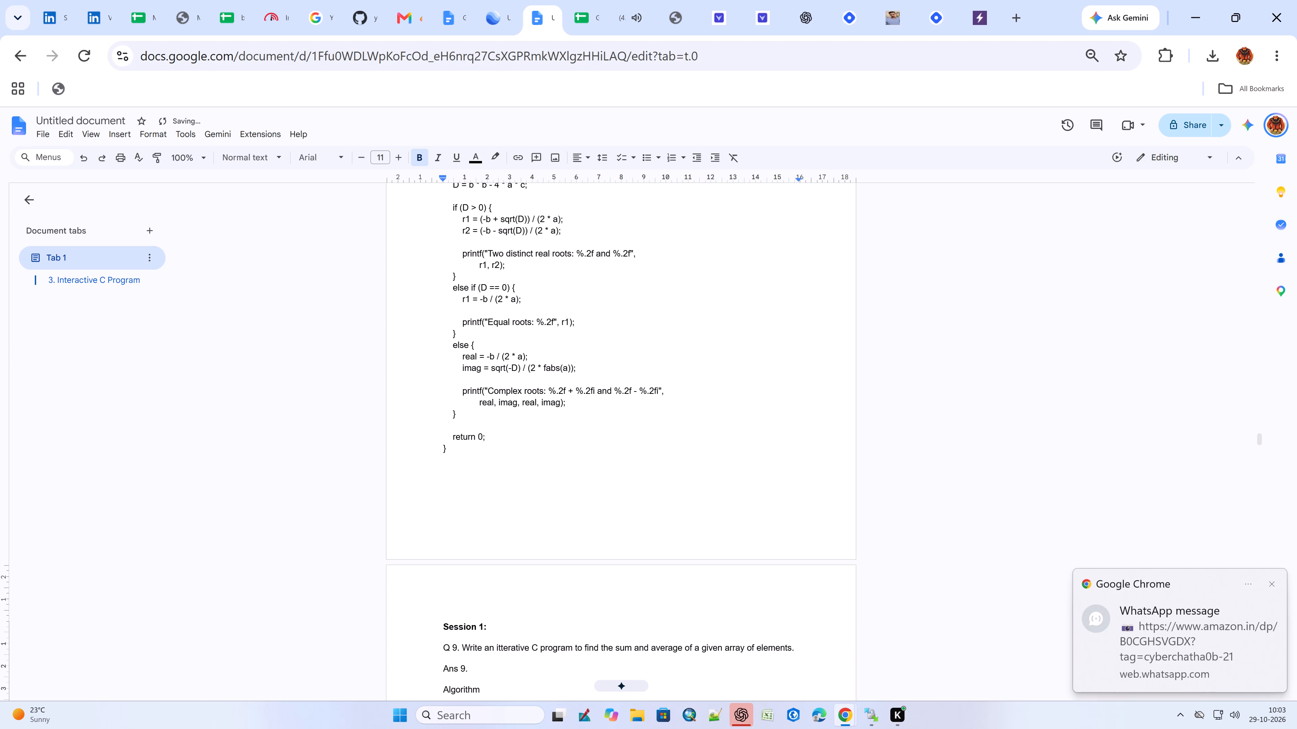
{"action": "left_click_drag", "start_coordinate": [481, 622], "coordinate": [484, 624]}
{"action": "key", "text": "4"}
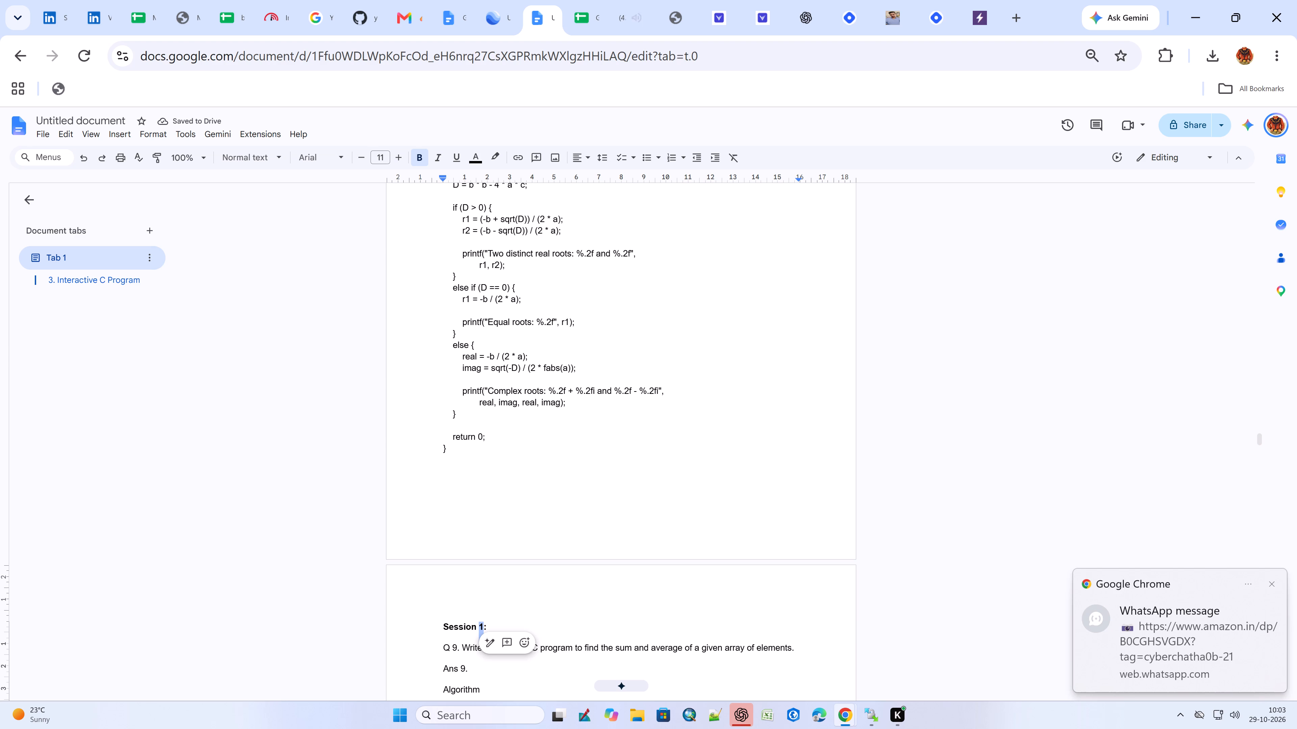
{"action": "left_click_drag", "start_coordinate": [488, 624], "coordinate": [439, 620]}
{"action": "key", "text": "ctrl+c"}
{"action": "key", "text": "ctrl+c"}
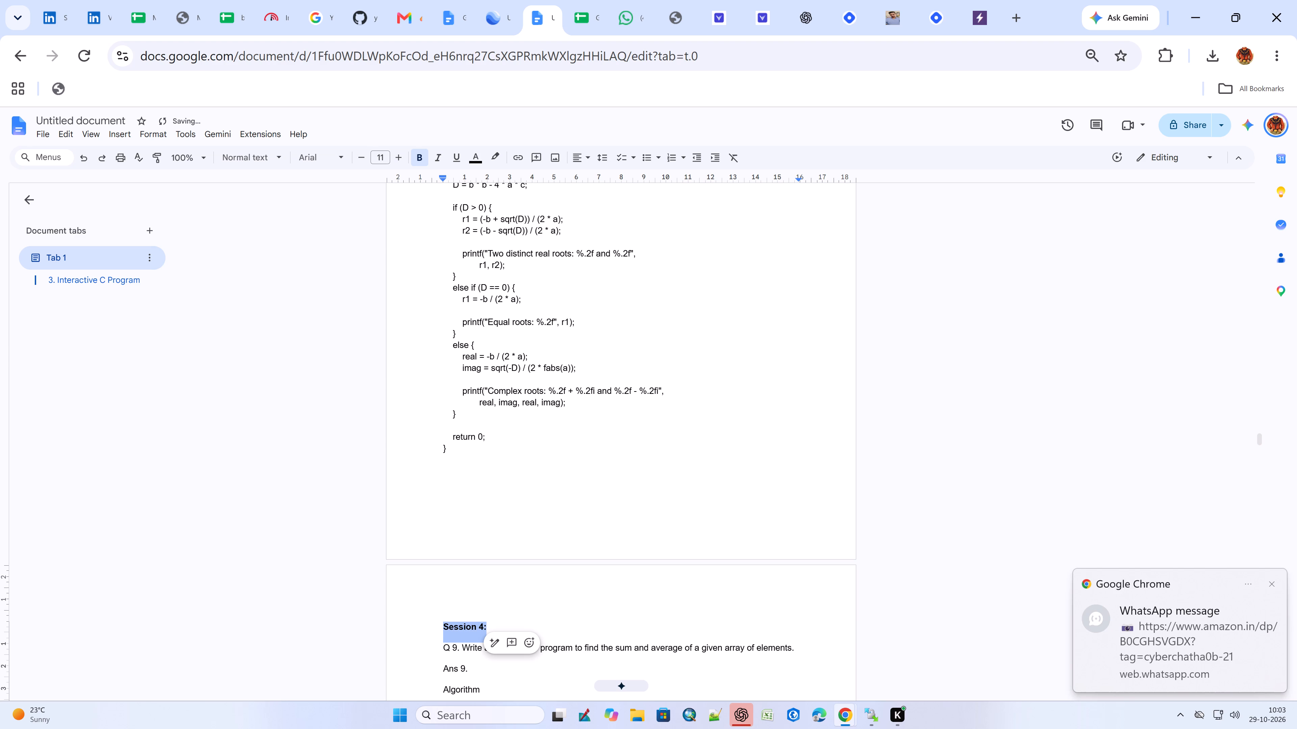
Insert a blank line between the "Session 4:" heading and Q 9.
{"action": "scroll", "coordinate": [470, 611], "scroll_direction": "down", "scroll_amount": 6}
{"action": "scroll", "coordinate": [518, 392], "scroll_direction": "up", "scroll_amount": 3}
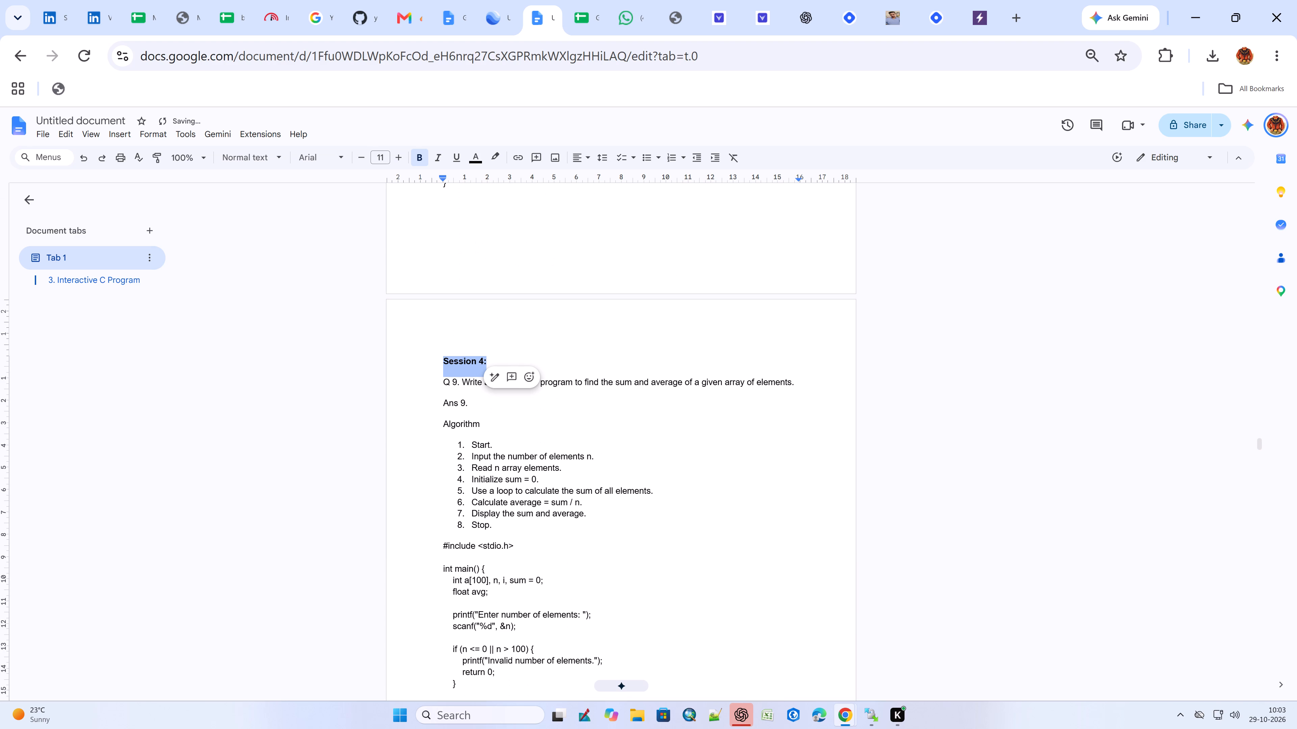
{"action": "left_click", "coordinate": [553, 359]}
{"action": "key", "text": "Return"}
Insert a run of blank lines before Q 13 about matrix computations to push the question onto a new page.
{"action": "scroll", "coordinate": [548, 387], "scroll_direction": "down", "scroll_amount": 6}
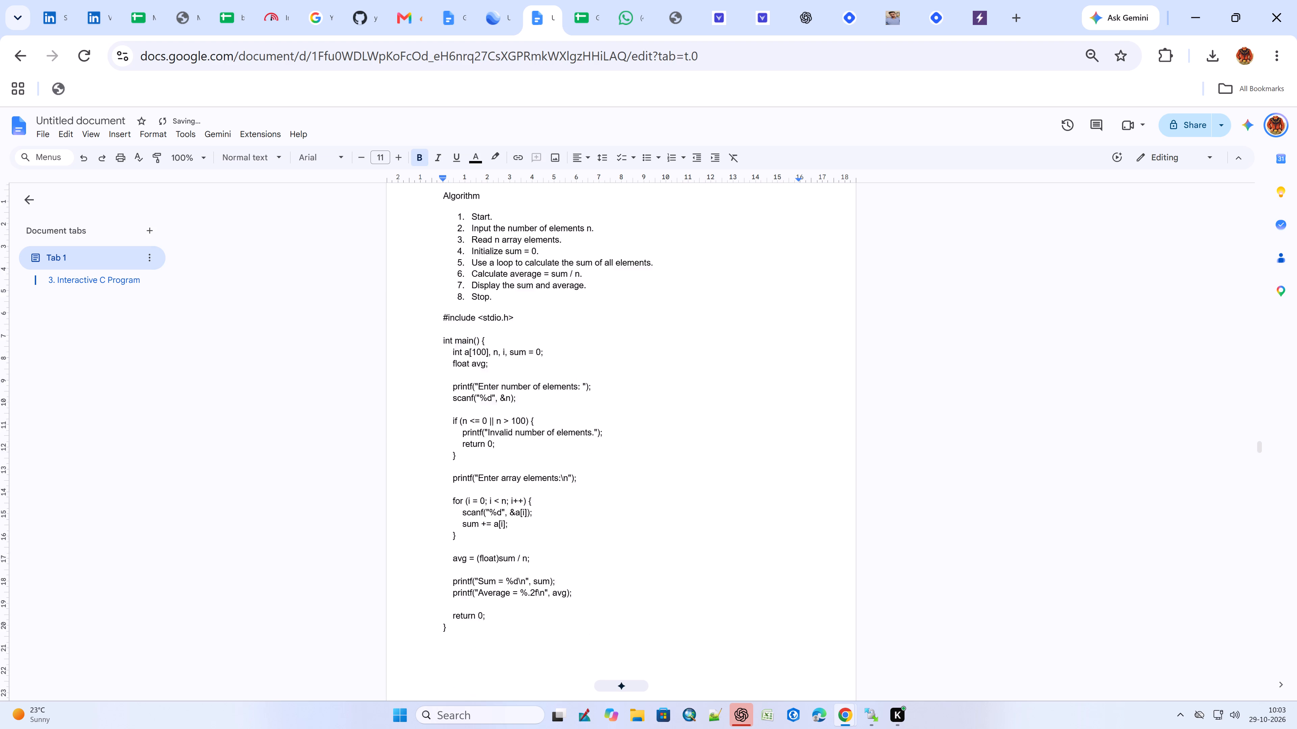
{"action": "scroll", "coordinate": [539, 398], "scroll_direction": "down", "scroll_amount": 10}
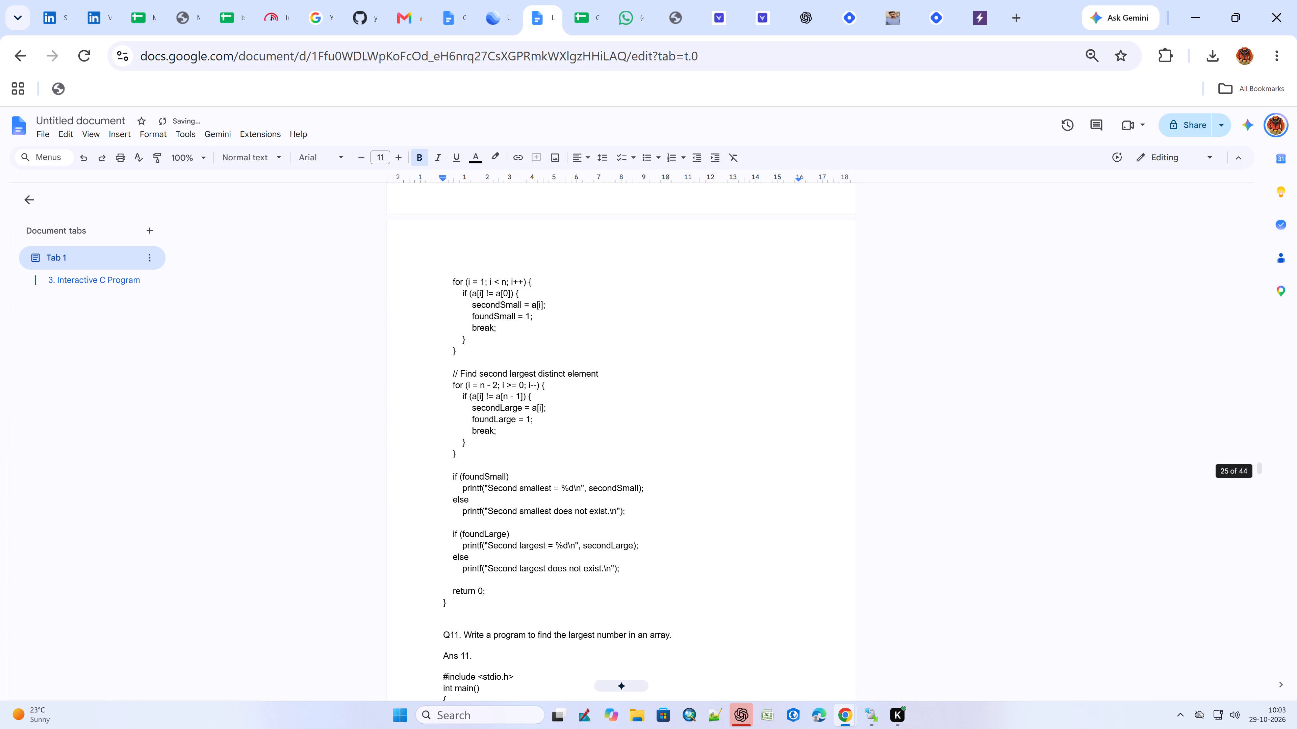
{"action": "scroll", "coordinate": [538, 404], "scroll_direction": "down", "scroll_amount": 5}
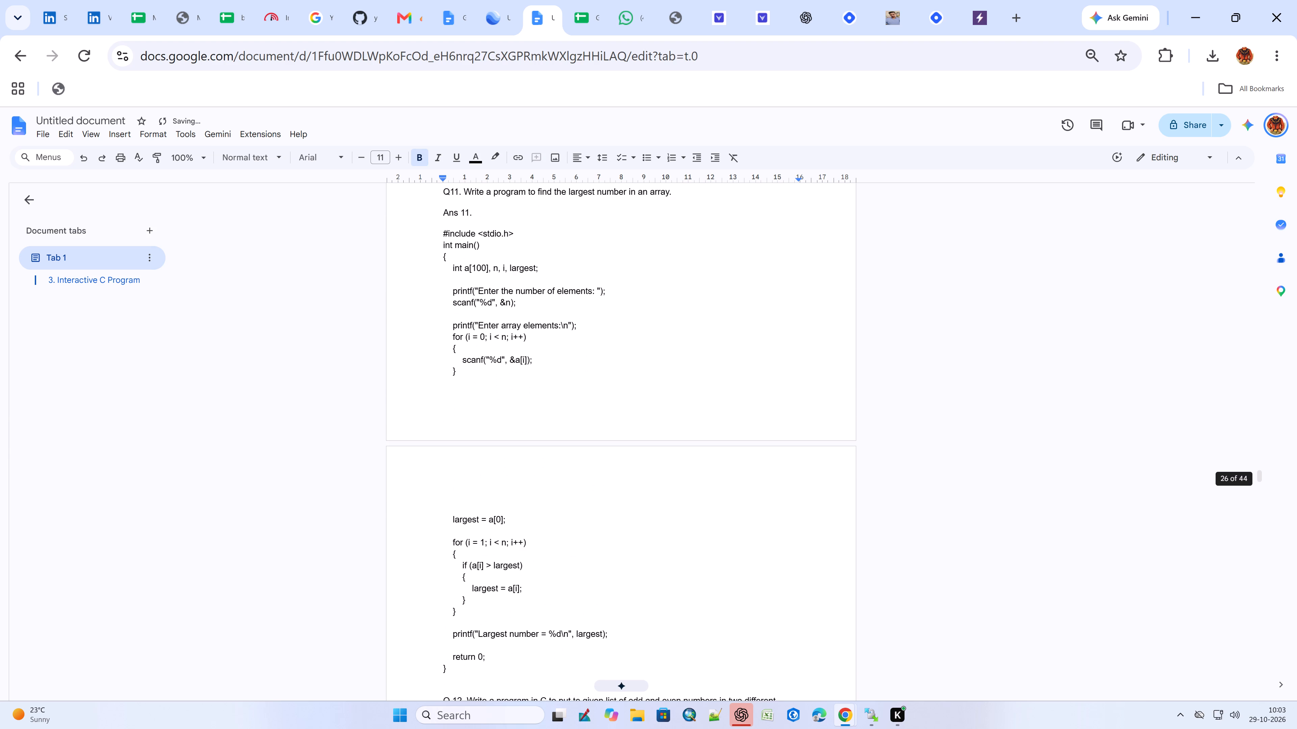
{"action": "scroll", "coordinate": [538, 404], "scroll_direction": "down", "scroll_amount": 12}
{"action": "scroll", "coordinate": [538, 405], "scroll_direction": "up", "scroll_amount": 3}
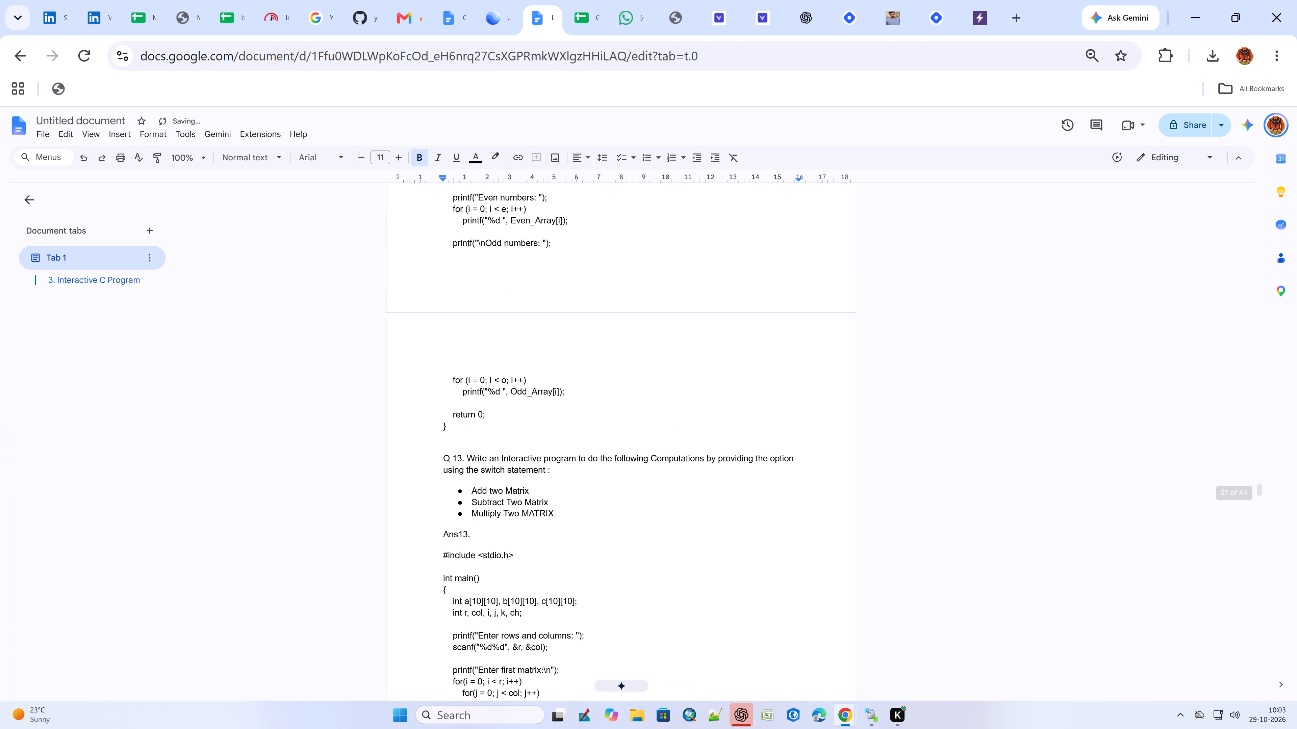
{"action": "left_click", "coordinate": [481, 436]}
{"action": "scroll", "coordinate": [483, 436], "scroll_direction": "up", "scroll_amount": 5}
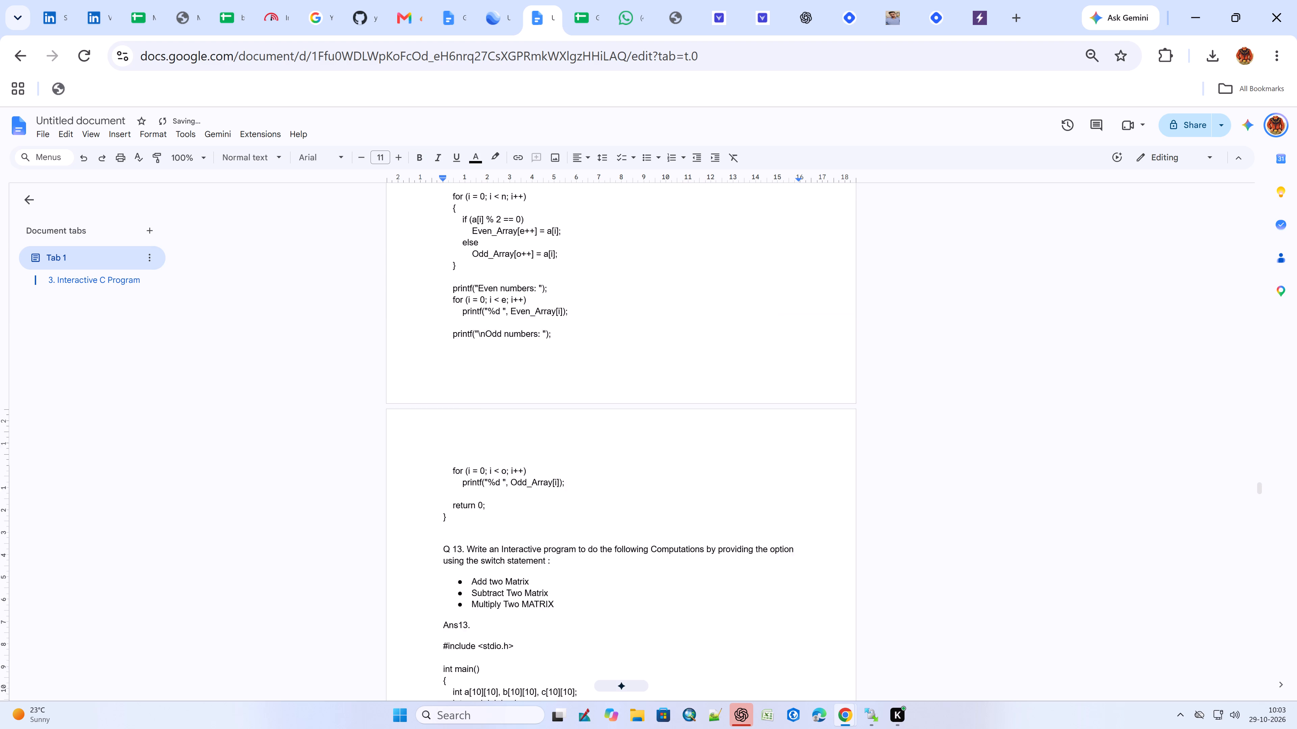
{"action": "scroll", "coordinate": [483, 436], "scroll_direction": "down", "scroll_amount": 6}
{"action": "key", "text": "Return"}
{"action": "key", "text": "Return"}
{"action": "key", "text": "Return"}
{"action": "key", "text": "Return"}
{"action": "key", "text": "Return"}
{"action": "key", "text": "Return"}
{"action": "key", "text": "Return"}
{"action": "key", "text": "Return"}
{"action": "key", "text": "Return"}
{"action": "key", "text": "Return"}
{"action": "key", "text": "Return"}
{"action": "key", "text": "Return"}
{"action": "key", "text": "Return"}
{"action": "key", "text": "Return"}
{"action": "key", "text": "Return"}
{"action": "key", "text": "Return"}
{"action": "key", "text": "Return"}
{"action": "key", "text": "Return"}
{"action": "key", "text": "Return"}
{"action": "key", "text": "Return"}
{"action": "key", "text": "Return"}
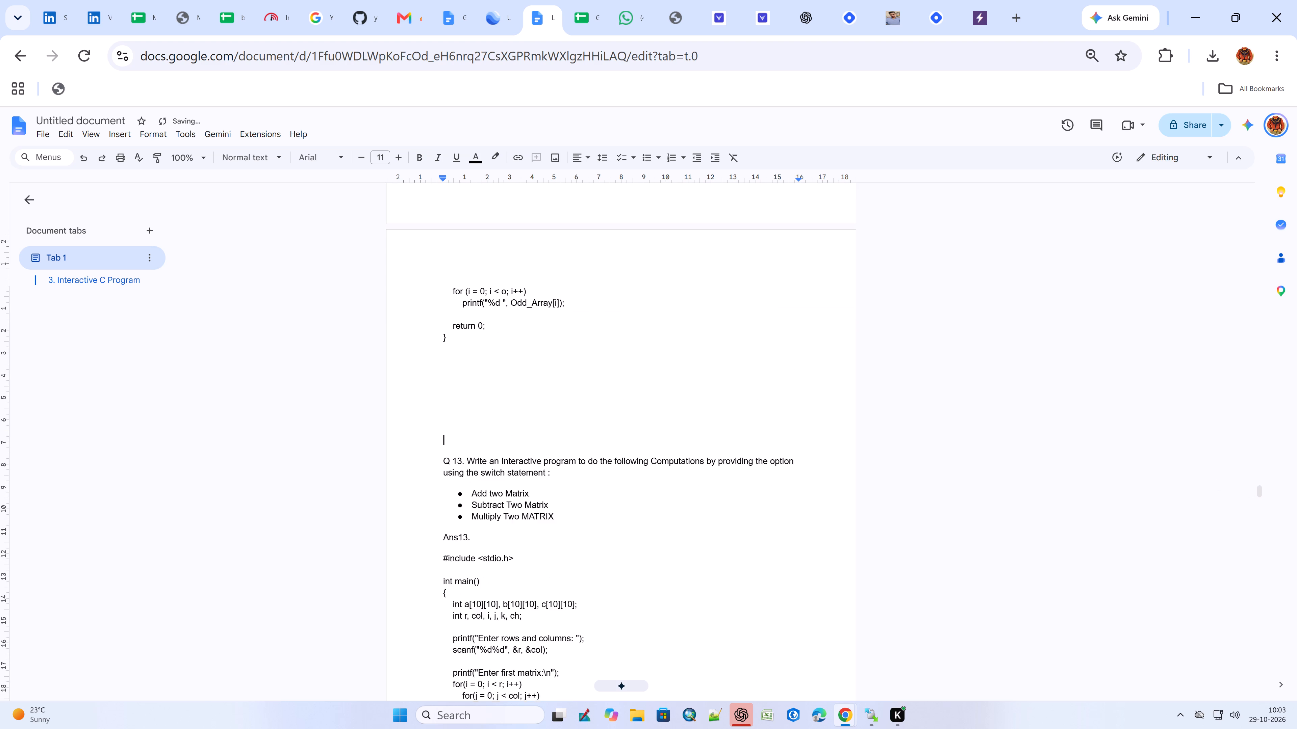
Trim the surplus blank lines above Q 13, leaving one empty line at the top of its page.
{"action": "scroll", "coordinate": [483, 436], "scroll_direction": "down", "scroll_amount": 5}
{"action": "key", "text": "BackSpace"}
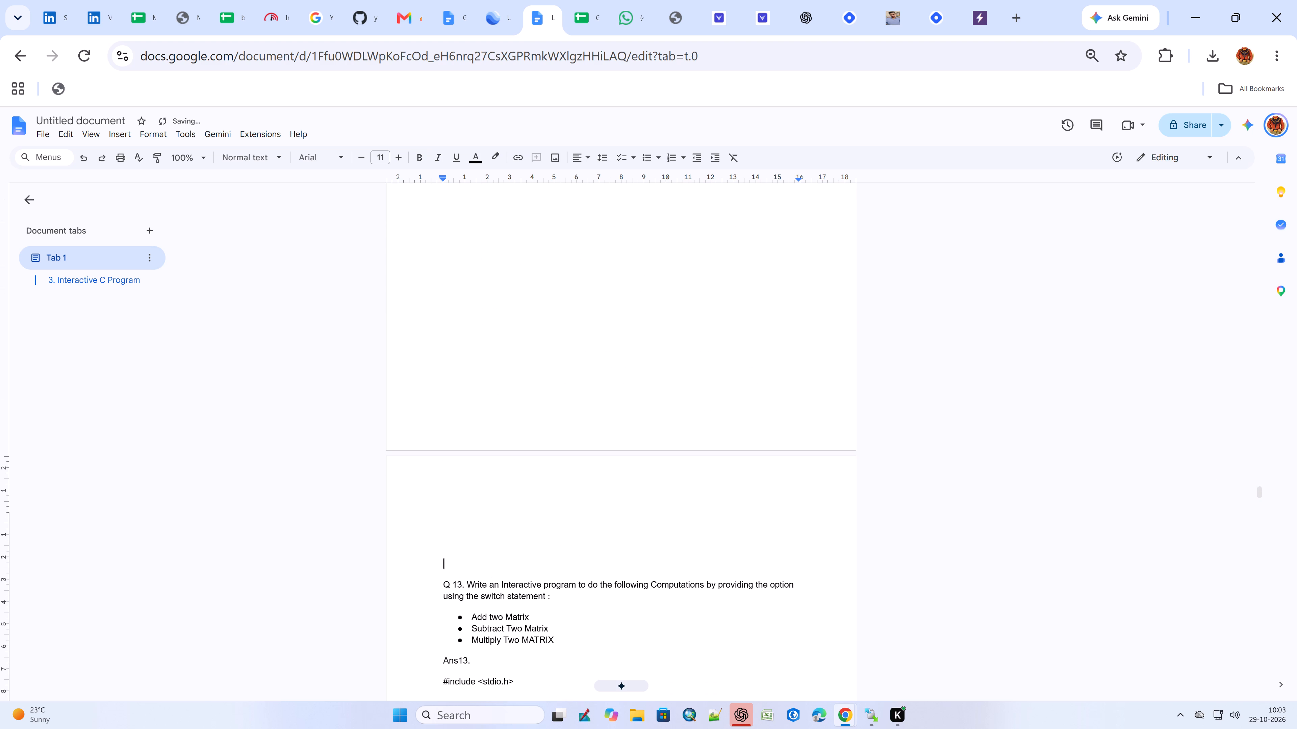
{"action": "key", "text": "BackSpace"}
{"action": "key", "text": "BackSpace"}
{"action": "key", "text": "BackSpace"}
{"action": "key", "text": "BackSpace"}
{"action": "key", "text": "BackSpace"}
{"action": "key", "text": "BackSpace"}
{"action": "key", "text": "Return"}
{"action": "key", "text": "Return"}
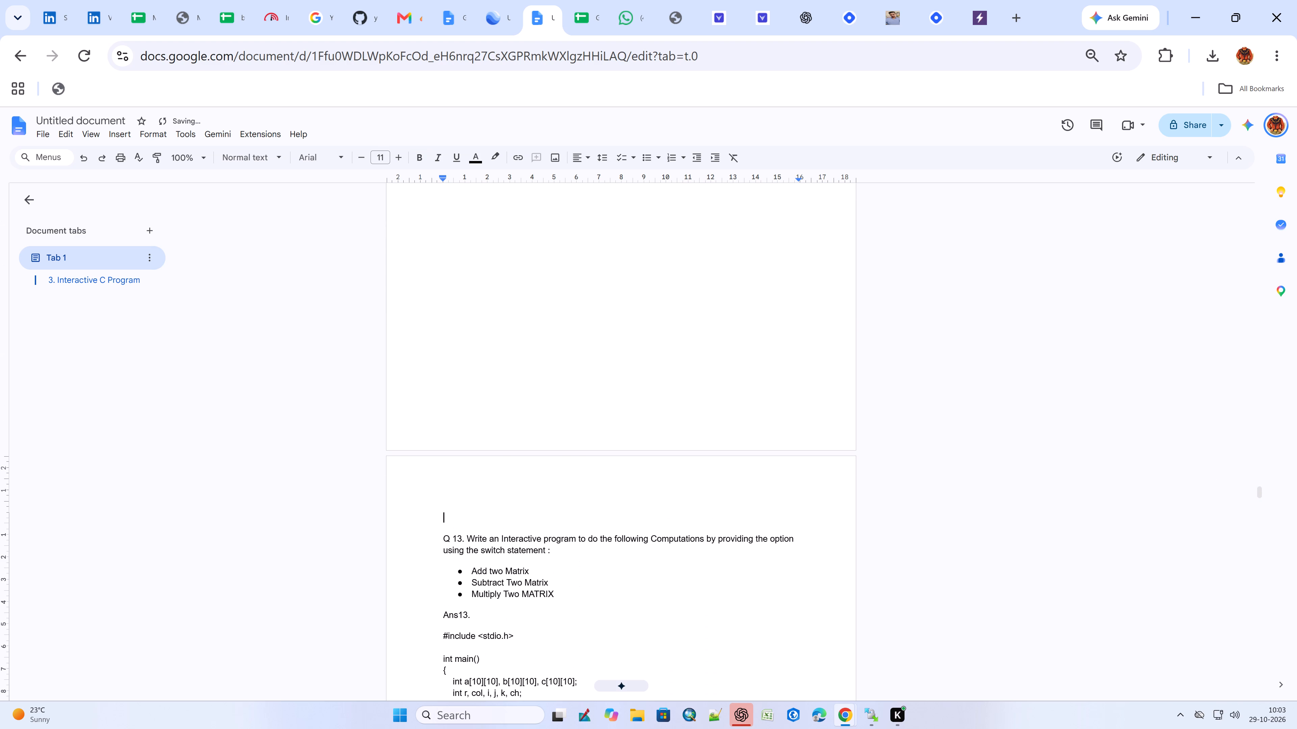
Paste the copied session heading above Q 13 and renumber it as "Session 5:".
{"action": "key", "text": "ctrl+v"}
{"action": "left_click_drag", "start_coordinate": [479, 521], "coordinate": [482, 522]}
{"action": "key", "text": "5"}
Insert eight blank lines before Q 16 about swapping two variables so that the question starts on a new page.
{"action": "scroll", "coordinate": [482, 521], "scroll_direction": "down", "scroll_amount": 2}
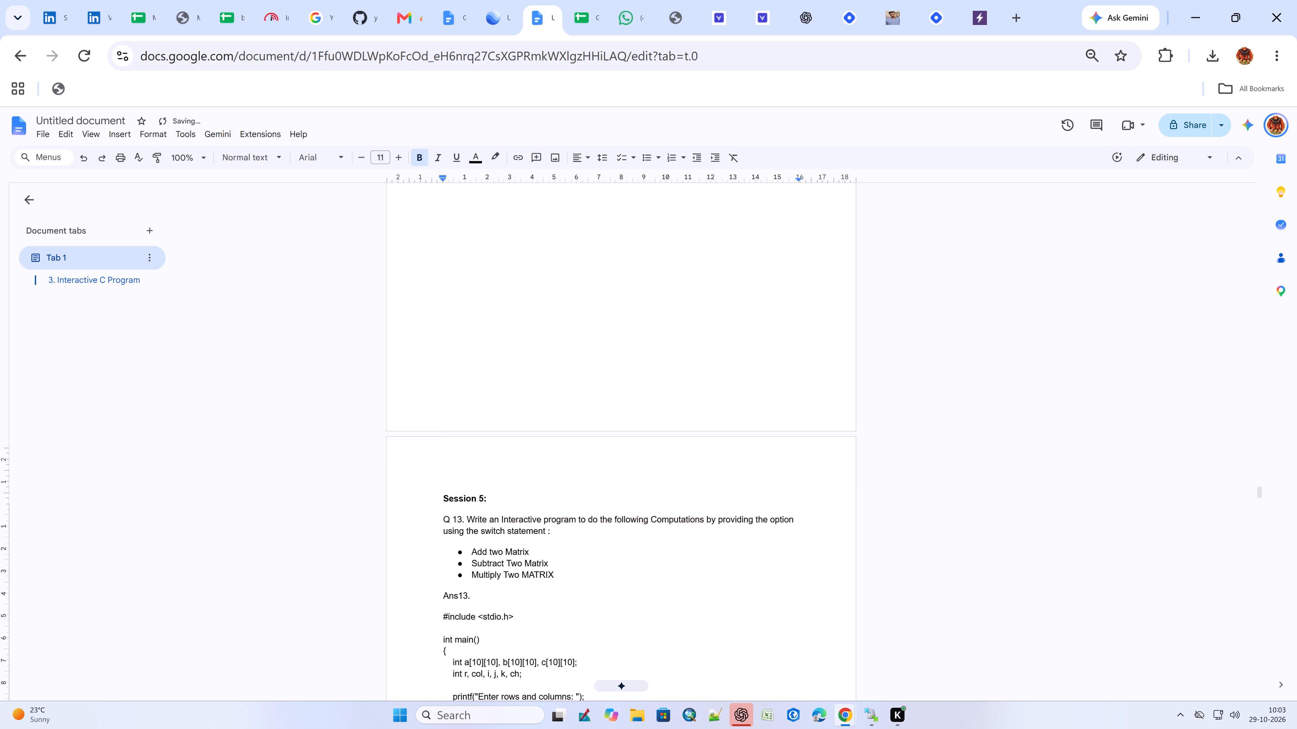
{"action": "scroll", "coordinate": [482, 521], "scroll_direction": "down", "scroll_amount": 9}
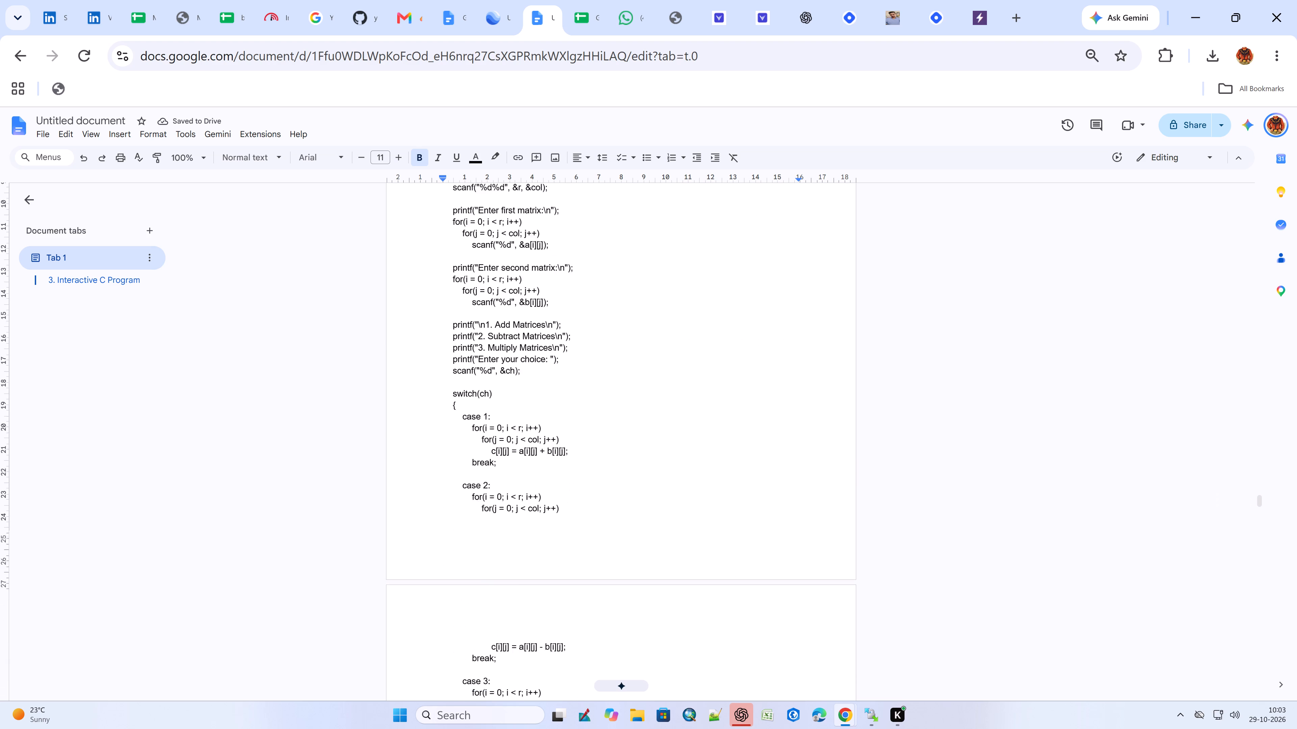
{"action": "scroll", "coordinate": [482, 521], "scroll_direction": "down", "scroll_amount": 13}
{"action": "scroll", "coordinate": [482, 521], "scroll_direction": "up", "scroll_amount": 3}
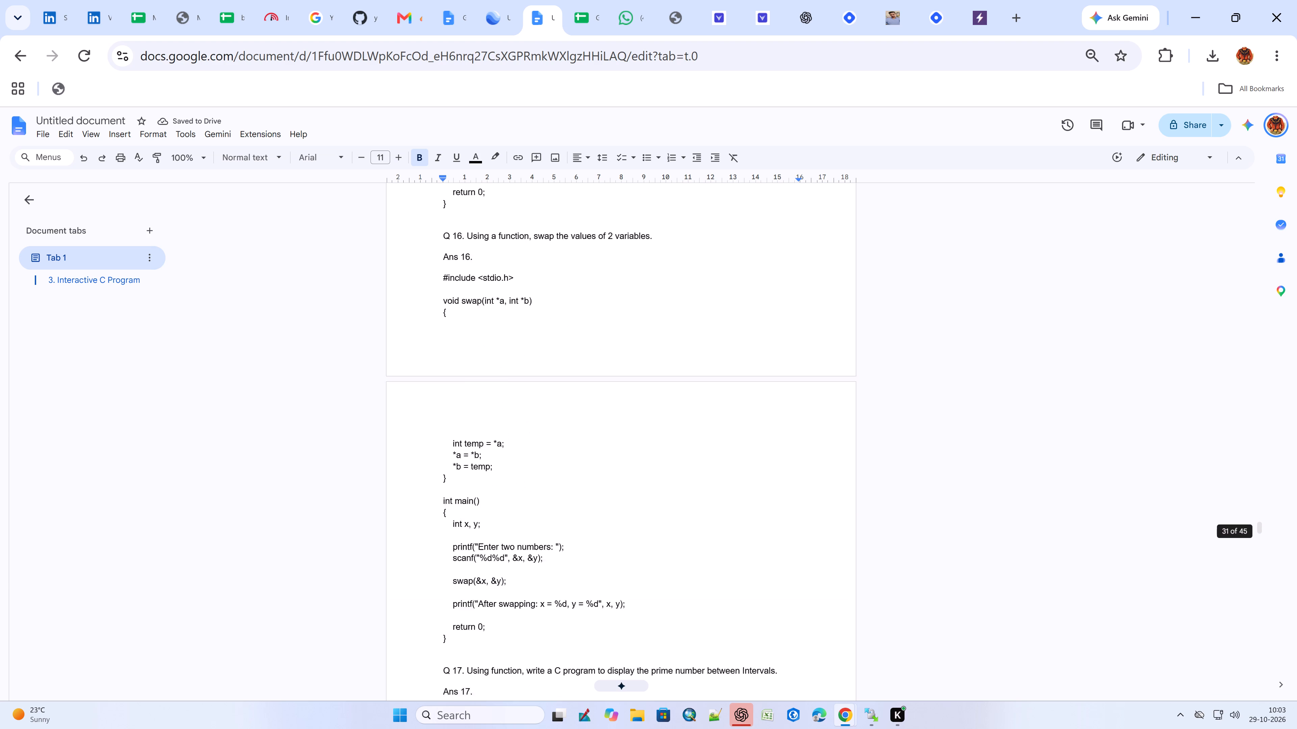
{"action": "left_click", "coordinate": [463, 447]}
{"action": "left_click", "coordinate": [460, 443]}
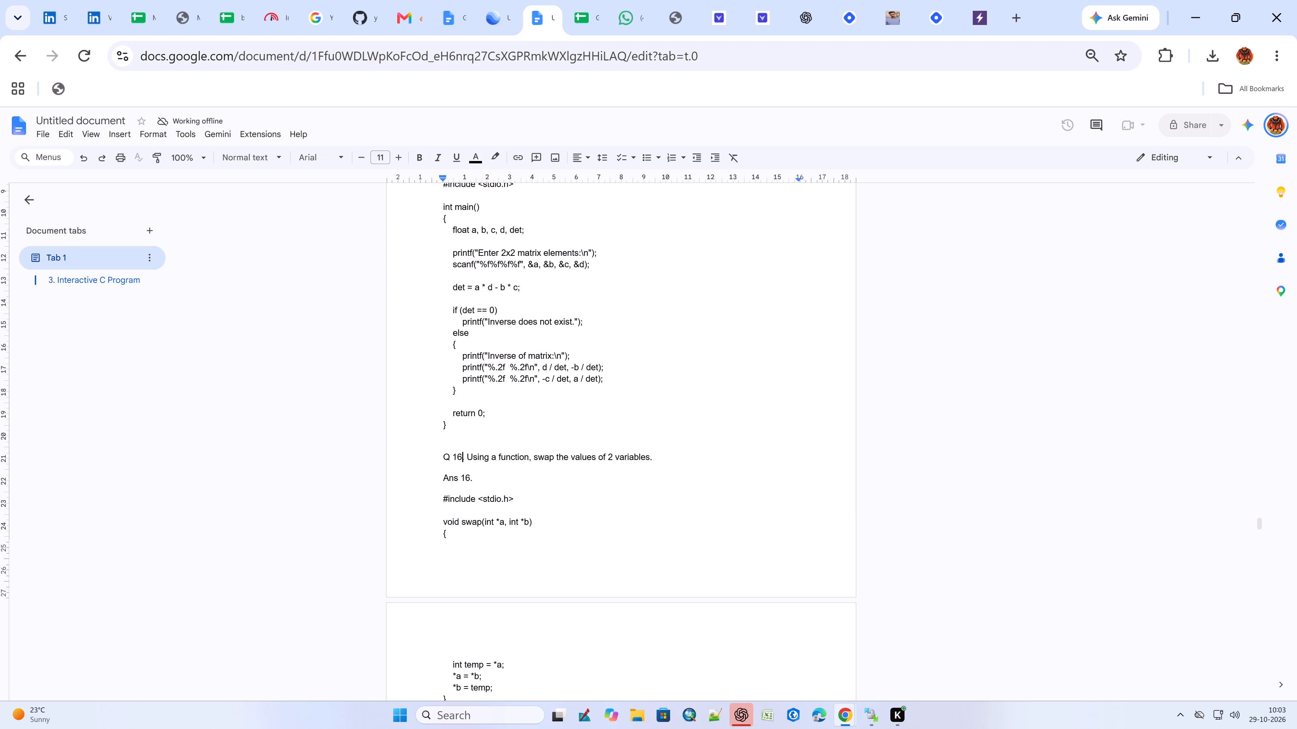
{"action": "left_click", "coordinate": [455, 439]}
{"action": "key", "text": "Return"}
{"action": "key", "text": "Return"}
{"action": "key", "text": "Return"}
{"action": "key", "text": "Return"}
{"action": "key", "text": "Return"}
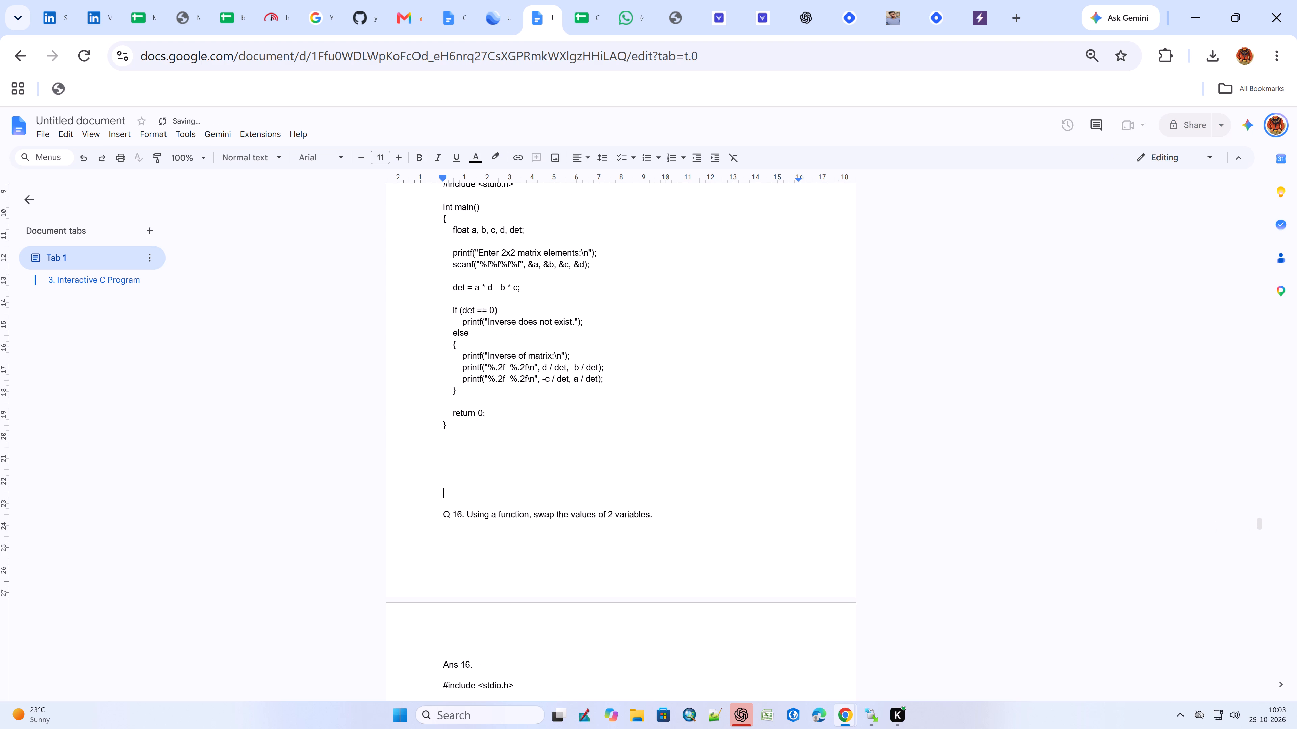
{"action": "key", "text": "Return"}
{"action": "key", "text": "Return"}
{"action": "key", "text": "Return"}
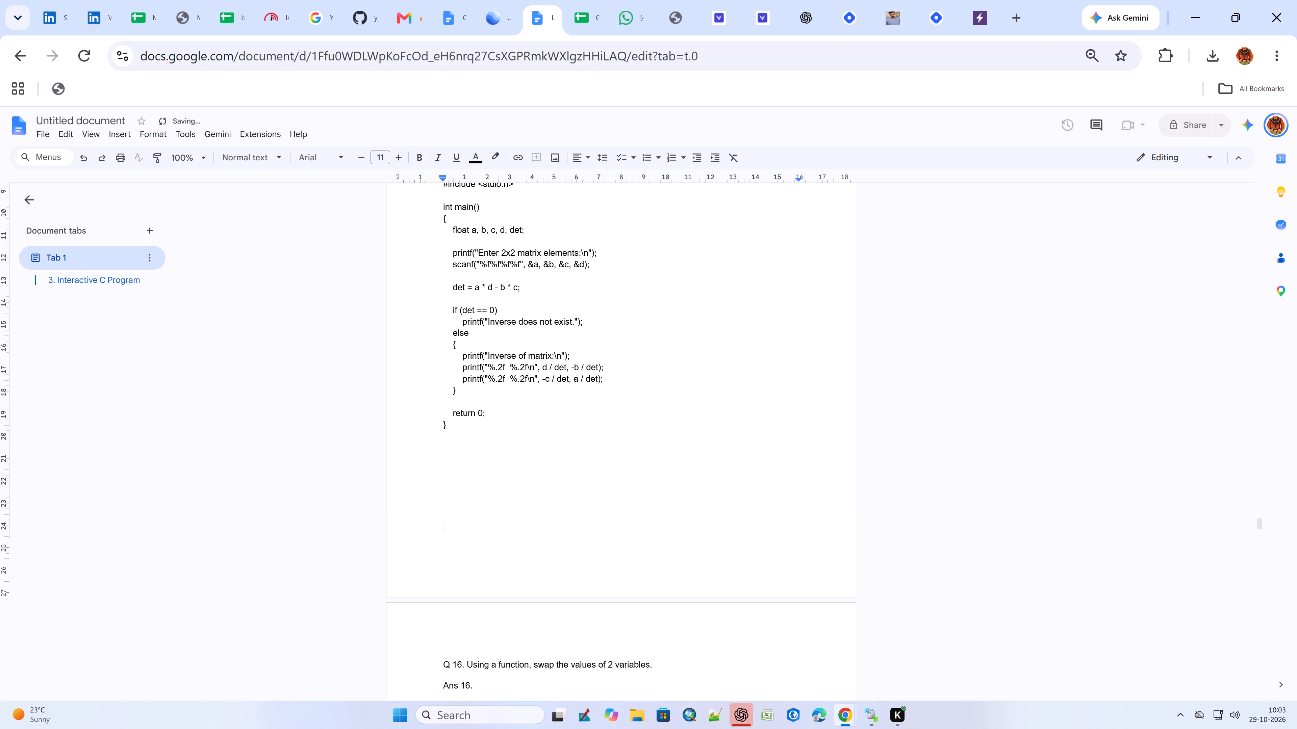
Paste the copied session heading above Q 16, renumber it as "Session 6:" and add an empty line below it.
{"action": "left_click", "coordinate": [457, 640]}
{"action": "left_click", "coordinate": [442, 665]}
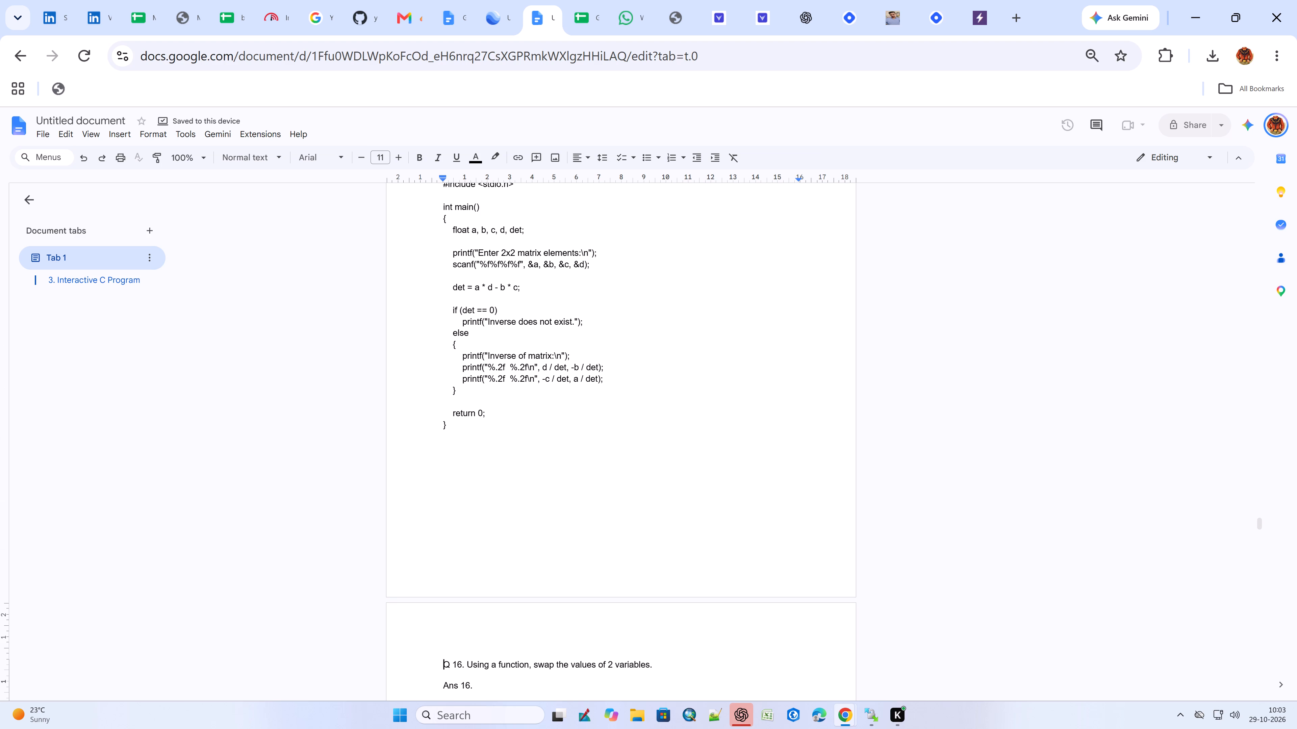
{"action": "key", "text": "Up"}
{"action": "key", "text": "Return"}
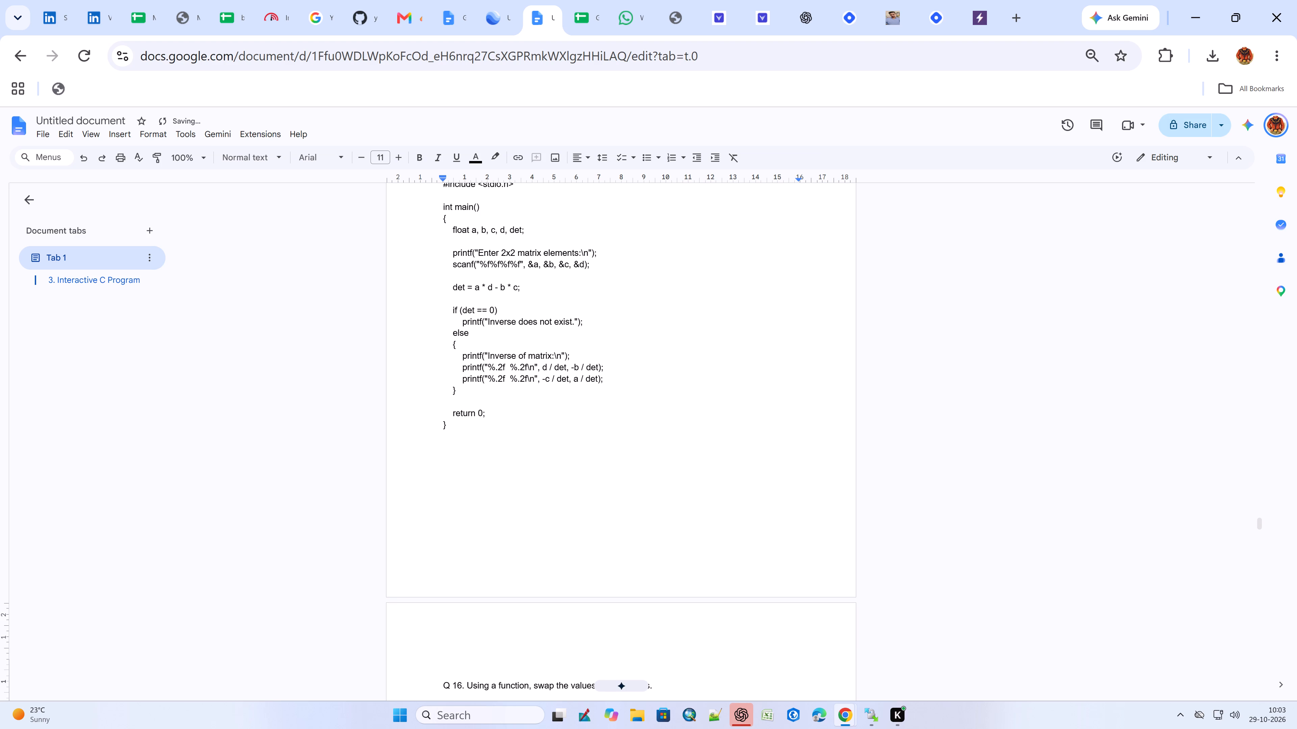
{"action": "key", "text": "ctrl+v"}
{"action": "left_click_drag", "start_coordinate": [483, 666], "coordinate": [481, 666]}
{"action": "left_click_drag", "start_coordinate": [481, 666], "coordinate": [479, 665]}
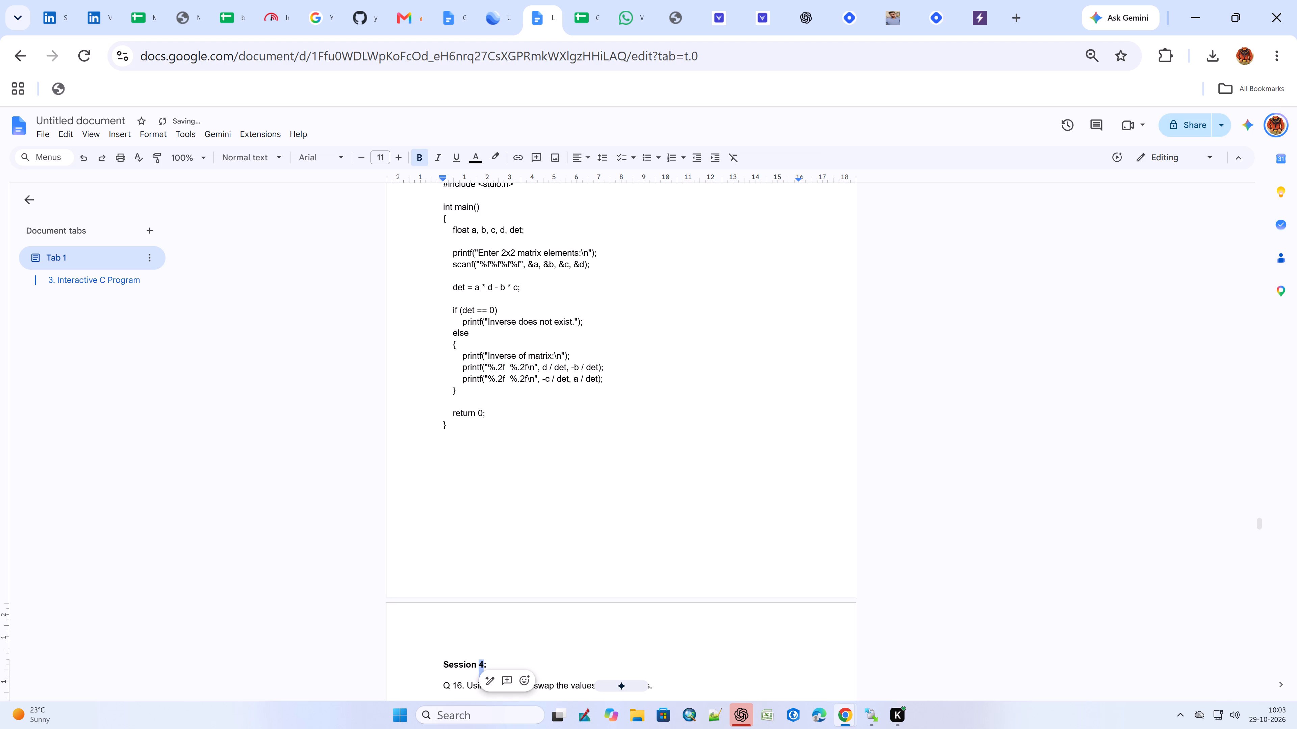
{"action": "key", "text": "6"}
{"action": "scroll", "coordinate": [498, 640], "scroll_direction": "down", "scroll_amount": 2}
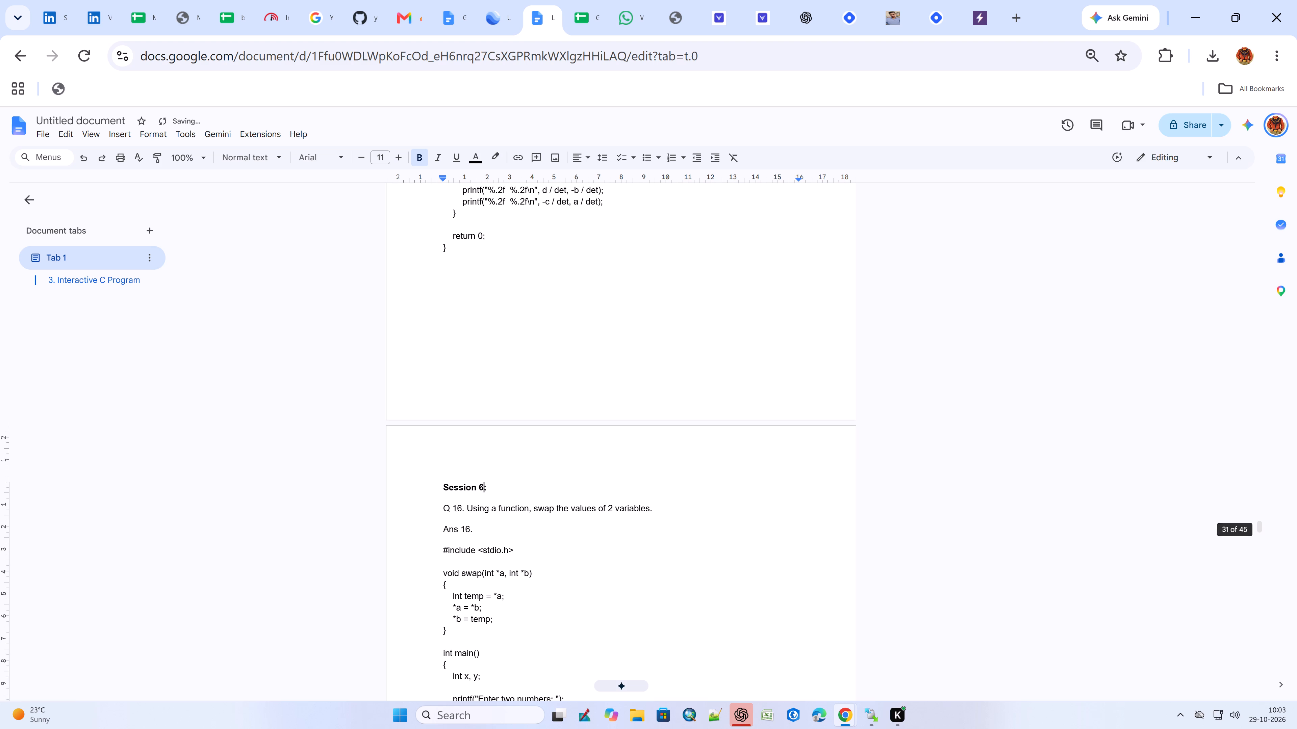
{"action": "left_click", "coordinate": [516, 485]}
{"action": "key", "text": "Return"}
Insert blank lines before Q 20 about recursion programs so that the question starts on a new page.
{"action": "scroll", "coordinate": [514, 485], "scroll_direction": "down", "scroll_amount": 5}
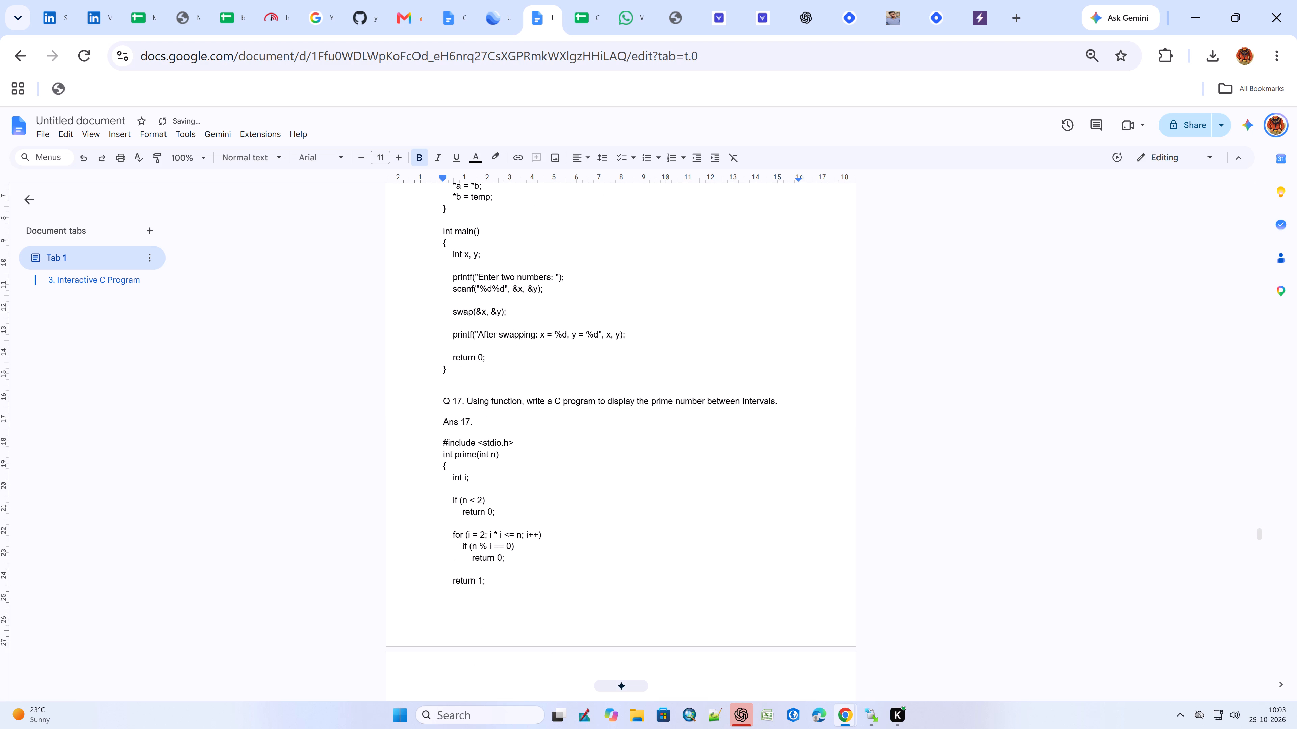
{"action": "scroll", "coordinate": [507, 492], "scroll_direction": "down", "scroll_amount": 6}
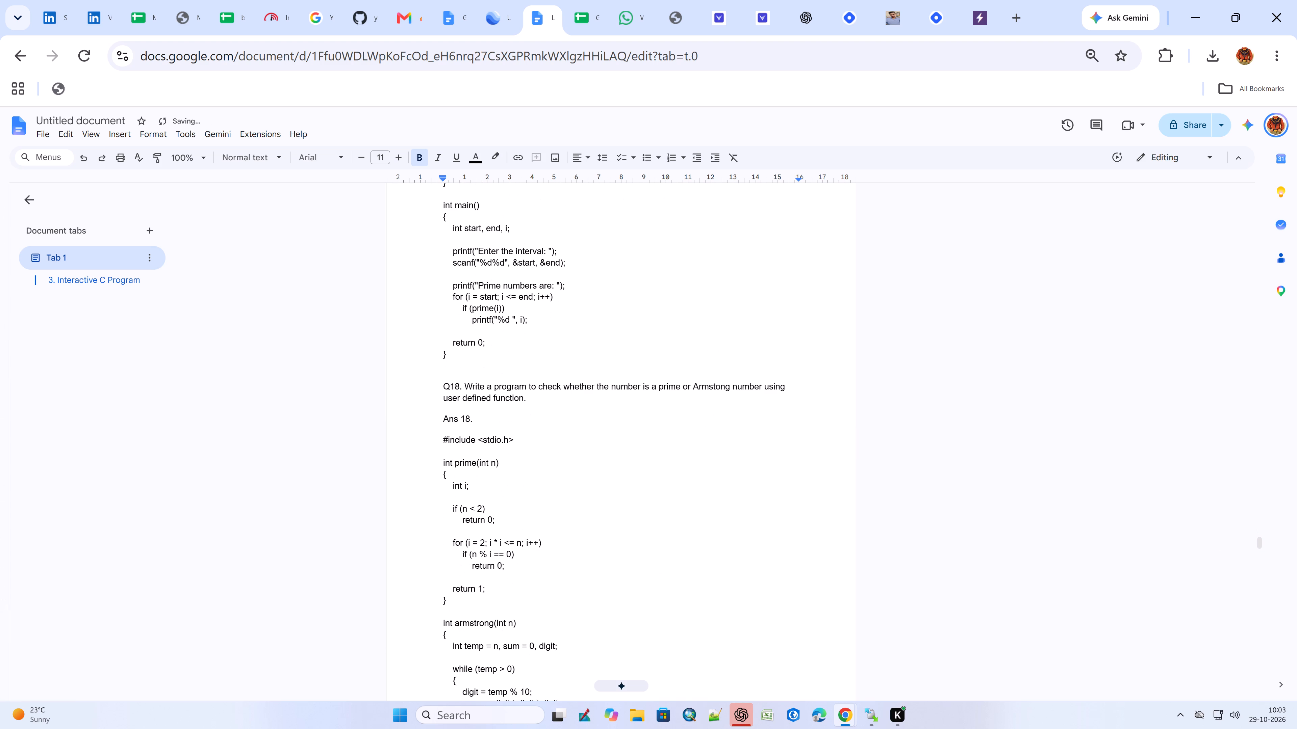
{"action": "scroll", "coordinate": [507, 492], "scroll_direction": "down", "scroll_amount": 11}
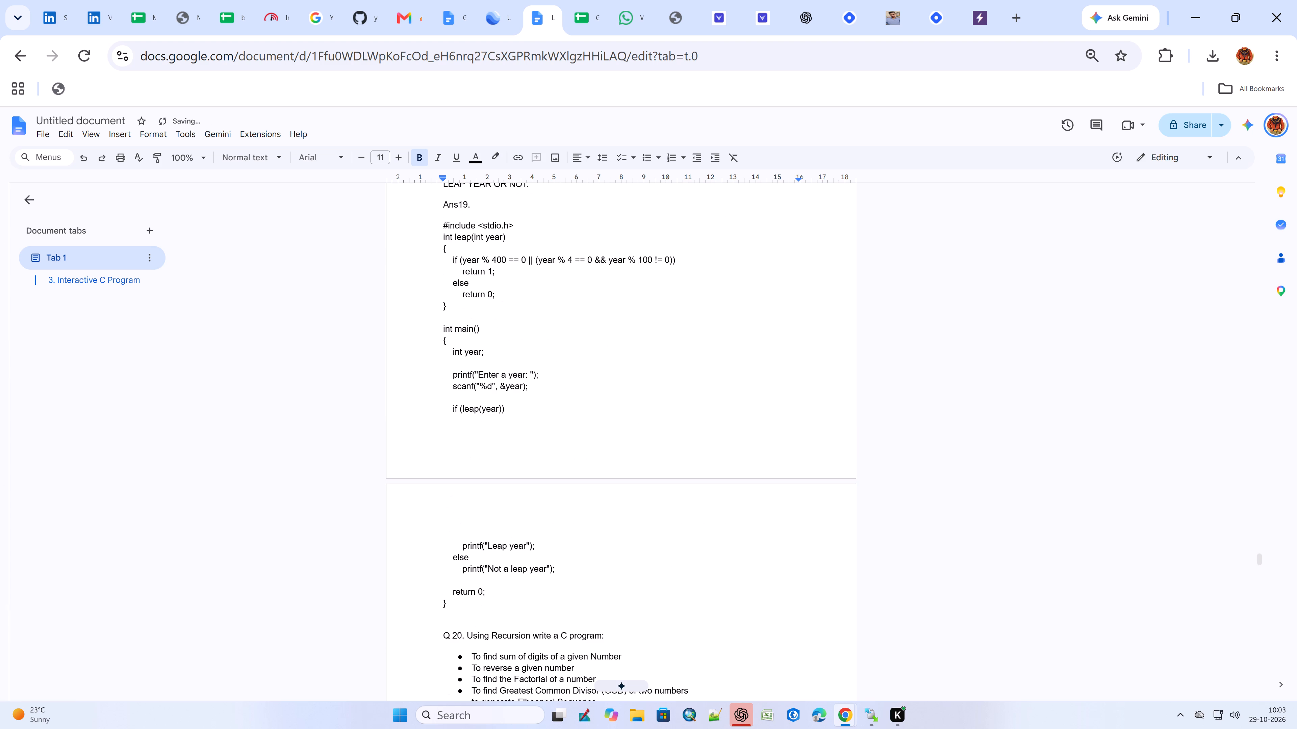
{"action": "scroll", "coordinate": [507, 492], "scroll_direction": "down", "scroll_amount": 2}
{"action": "left_click", "coordinate": [458, 447]}
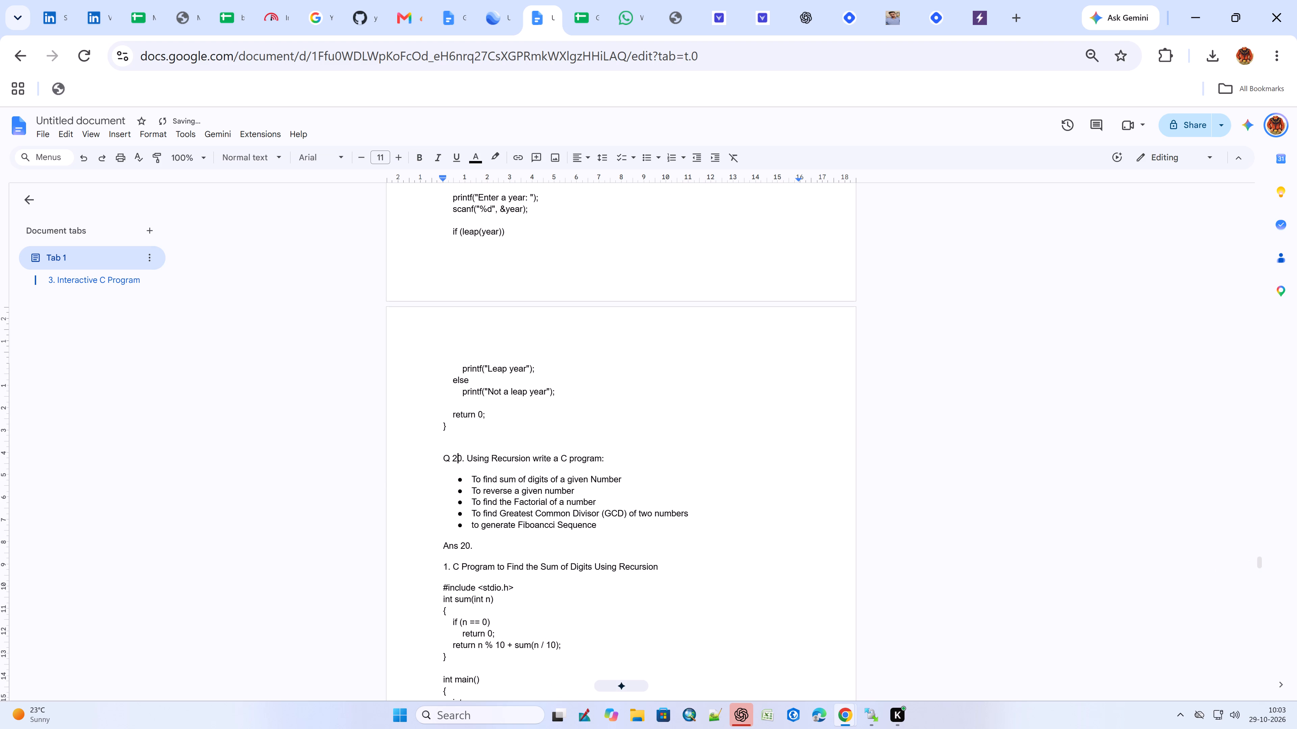
{"action": "left_click", "coordinate": [450, 443]}
{"action": "key", "text": "Return"}
{"action": "key", "text": "Return"}
{"action": "key", "text": "Return"}
{"action": "key", "text": "Return"}
{"action": "key", "text": "Return"}
{"action": "key", "text": "Return"}
{"action": "key", "text": "Return"}
{"action": "key", "text": "Return"}
{"action": "key", "text": "Return"}
{"action": "key", "text": "Return"}
{"action": "key", "text": "Return"}
{"action": "key", "text": "Return"}
{"action": "key", "text": "Return"}
{"action": "key", "text": "Return"}
{"action": "key", "text": "Return"}
{"action": "key", "text": "Return"}
{"action": "key", "text": "Return"}
{"action": "key", "text": "Return"}
{"action": "key", "text": "Return"}
{"action": "key", "text": "Return"}
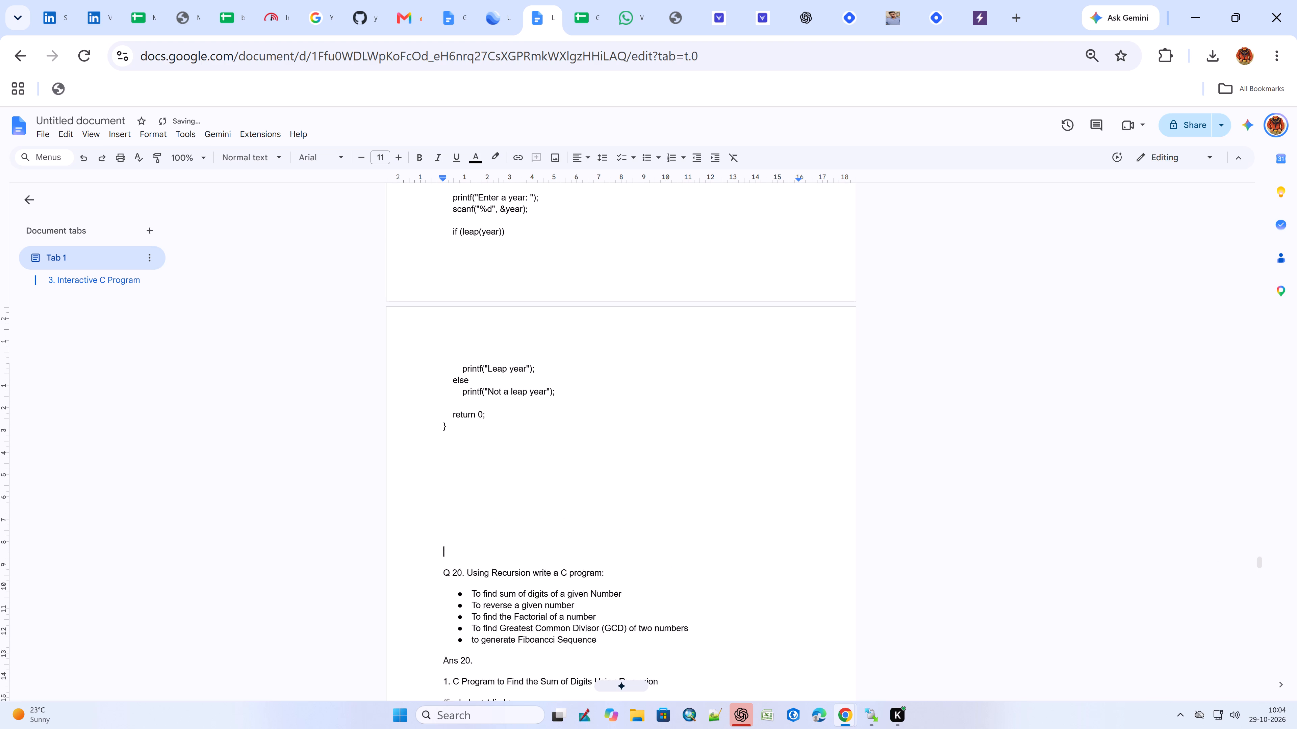
{"action": "scroll", "coordinate": [450, 442], "scroll_direction": "down", "scroll_amount": 7}
{"action": "key", "text": "Return"}
{"action": "key", "text": "Return"}
{"action": "key", "text": "Return"}
{"action": "key", "text": "Return"}
{"action": "key", "text": "Return"}
{"action": "key", "text": "Return"}
{"action": "key", "text": "Return"}
{"action": "key", "text": "Return"}
{"action": "key", "text": "Return"}
{"action": "key", "text": "Return"}
{"action": "key", "text": "Return"}
{"action": "key", "text": "Return"}
{"action": "key", "text": "Return"}
{"action": "key", "text": "Return"}
{"action": "key", "text": "Return"}
{"action": "key", "text": "Return"}
{"action": "key", "text": "Return"}
{"action": "key", "text": "Return"}
{"action": "key", "text": "Return"}
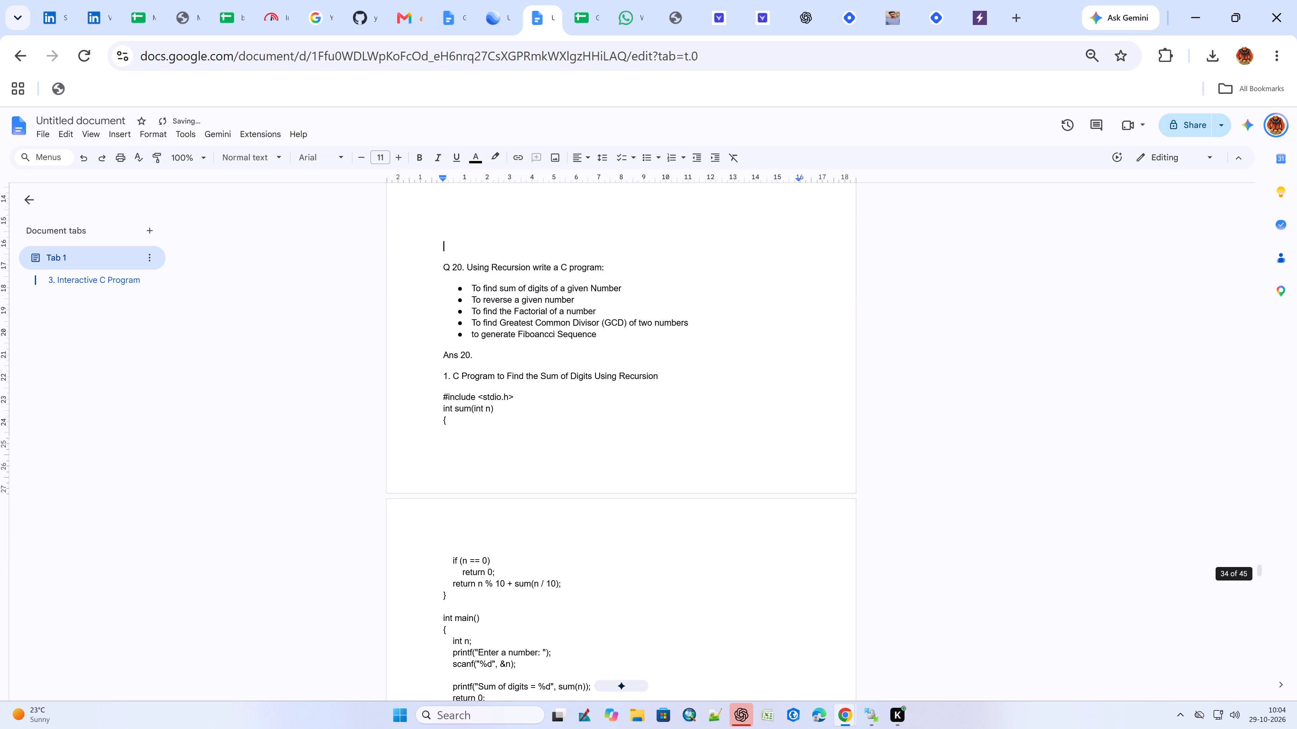
{"action": "key", "text": "Return"}
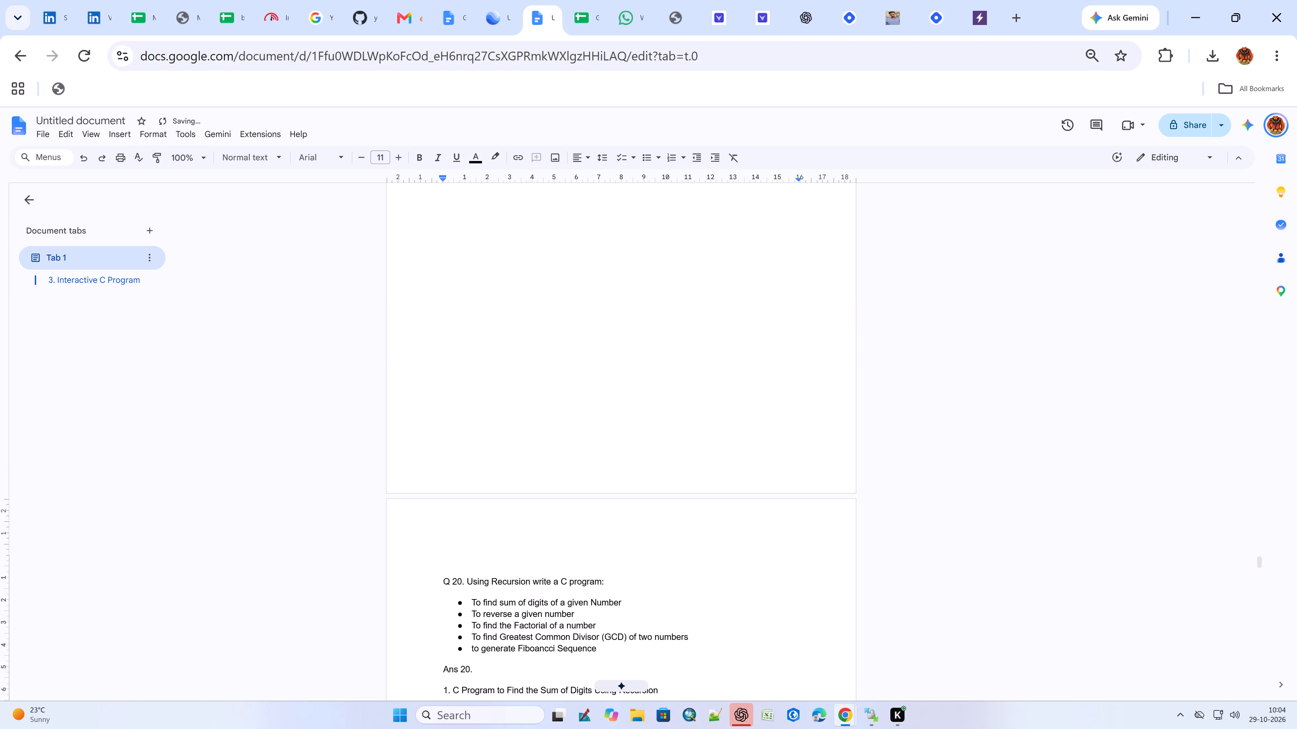
Paste the copied session heading above Q 20 and renumber it as "Session 7:".
{"action": "key", "text": "ctrl+v"}
{"action": "left_click", "coordinate": [482, 557]}
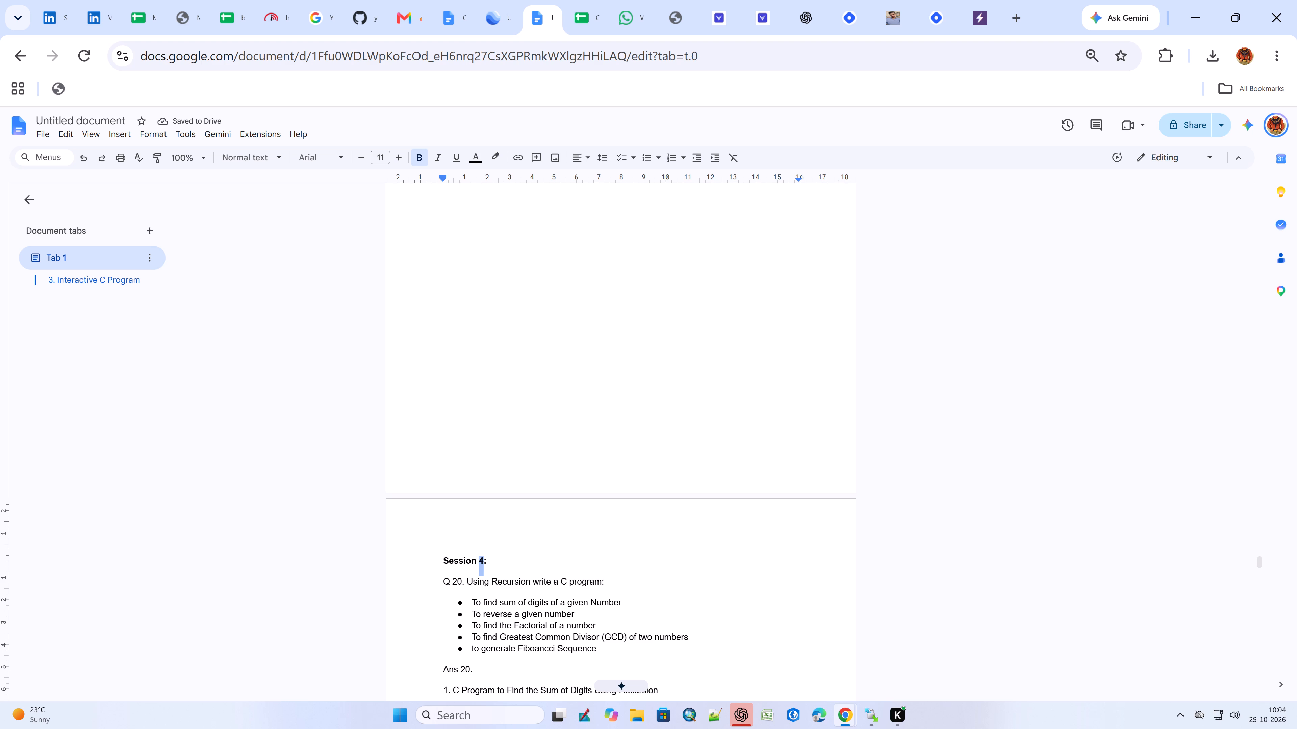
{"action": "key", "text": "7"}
Insert blank lines before Q 21 about converting lowercase to uppercase, moving it to a new page with an empty line above it.
{"action": "scroll", "coordinate": [502, 546], "scroll_direction": "down", "scroll_amount": 4}
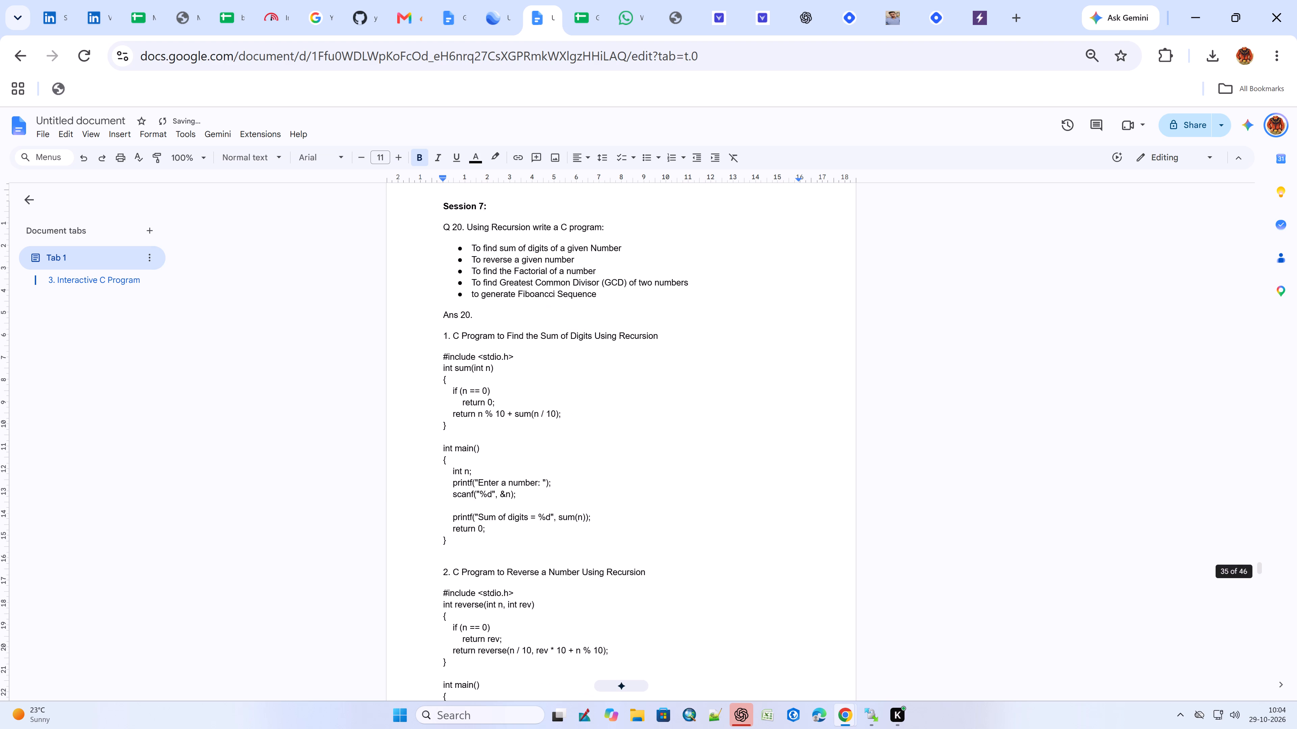
{"action": "scroll", "coordinate": [500, 541], "scroll_direction": "down", "scroll_amount": 7}
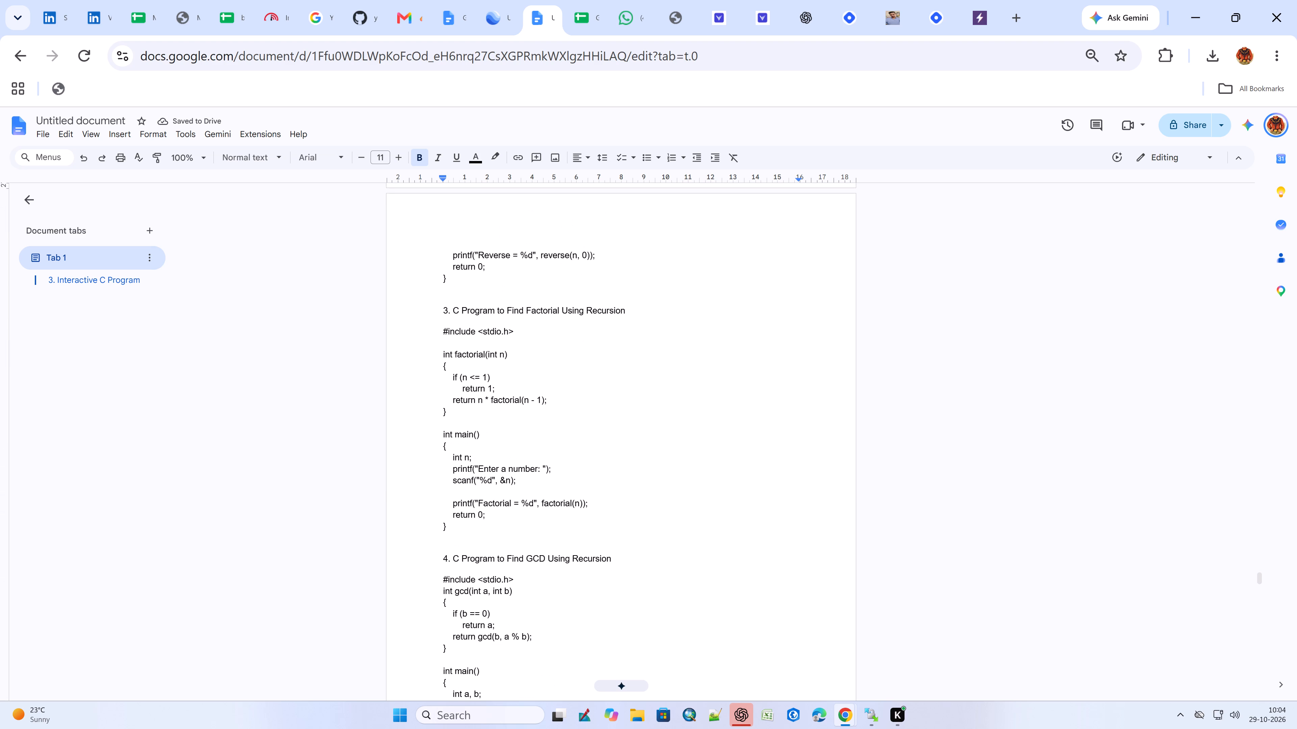
{"action": "scroll", "coordinate": [496, 538], "scroll_direction": "down", "scroll_amount": 4}
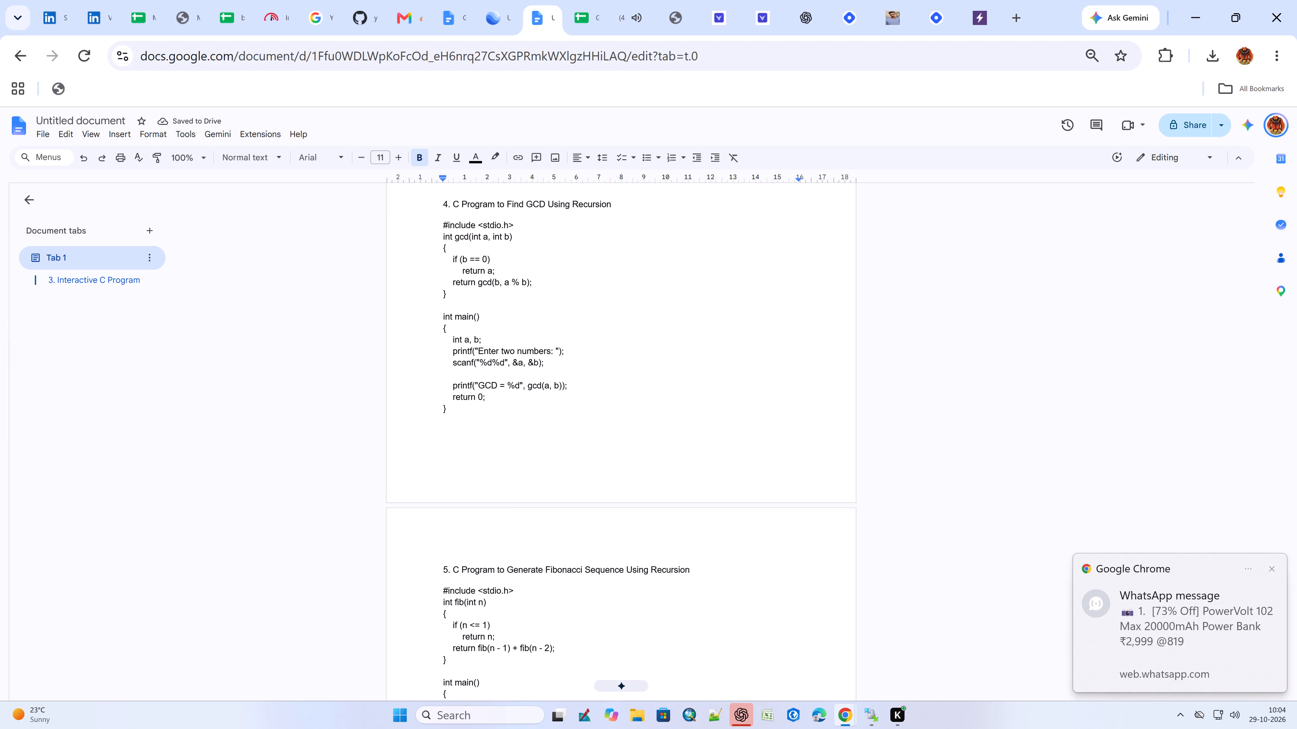
{"action": "scroll", "coordinate": [496, 538], "scroll_direction": "down", "scroll_amount": 8}
{"action": "scroll", "coordinate": [495, 538], "scroll_direction": "up", "scroll_amount": 2}
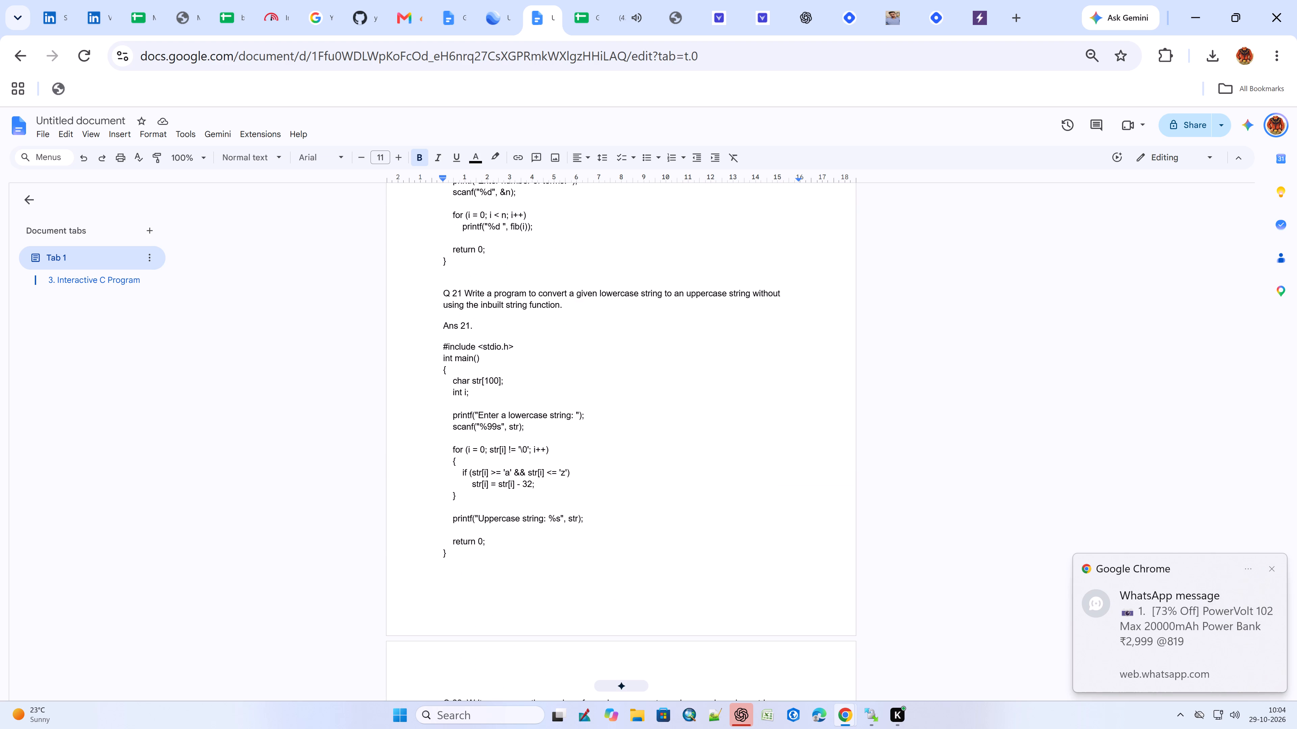
{"action": "left_click", "coordinate": [444, 297]}
{"action": "key", "text": "Return"}
{"action": "key", "text": "Return"}
{"action": "key", "text": "Return"}
{"action": "key", "text": "Return"}
{"action": "key", "text": "Return"}
{"action": "key", "text": "Return"}
{"action": "key", "text": "Return"}
{"action": "key", "text": "Return"}
{"action": "key", "text": "Return"}
{"action": "key", "text": "Return"}
{"action": "key", "text": "Return"}
{"action": "key", "text": "Return"}
{"action": "key", "text": "Return"}
{"action": "key", "text": "Return"}
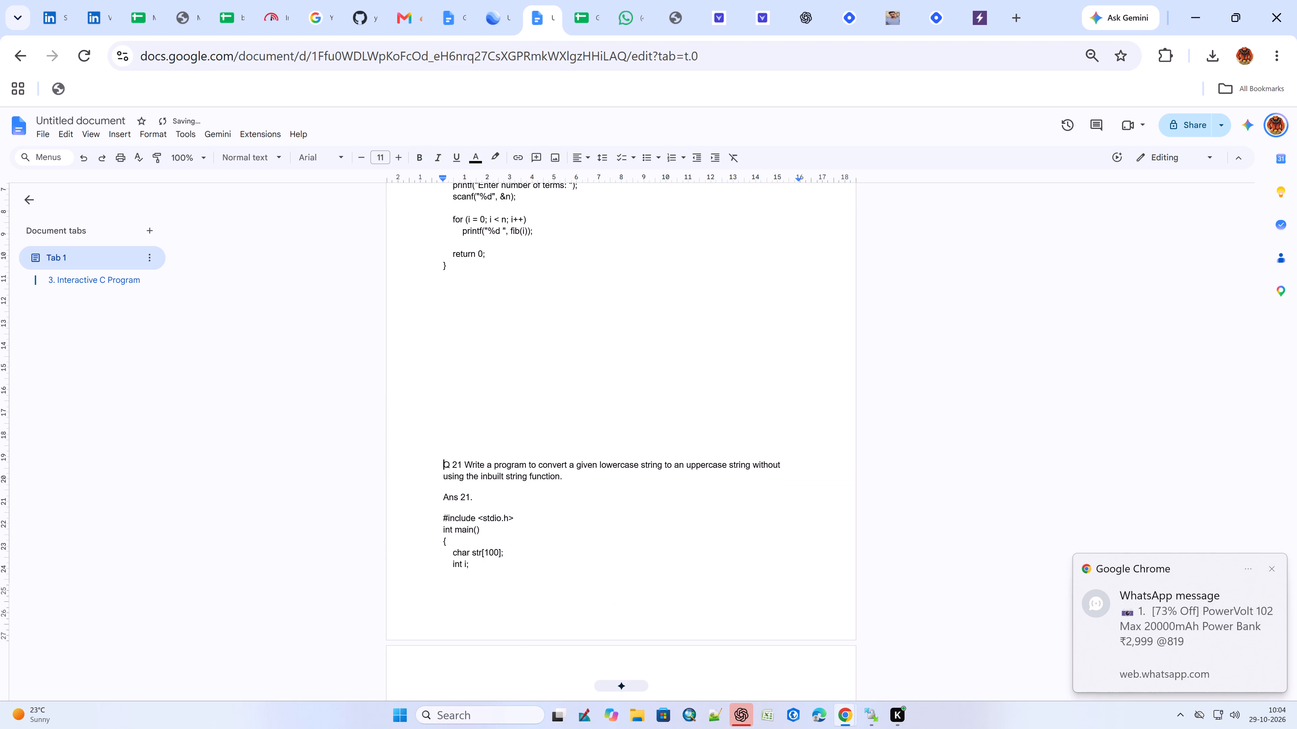
{"action": "key", "text": "Return"}
Paste the copied session heading on the empty line above Q 21 and renumber it as "Session 8:".
{"action": "left_click", "coordinate": [465, 660]}
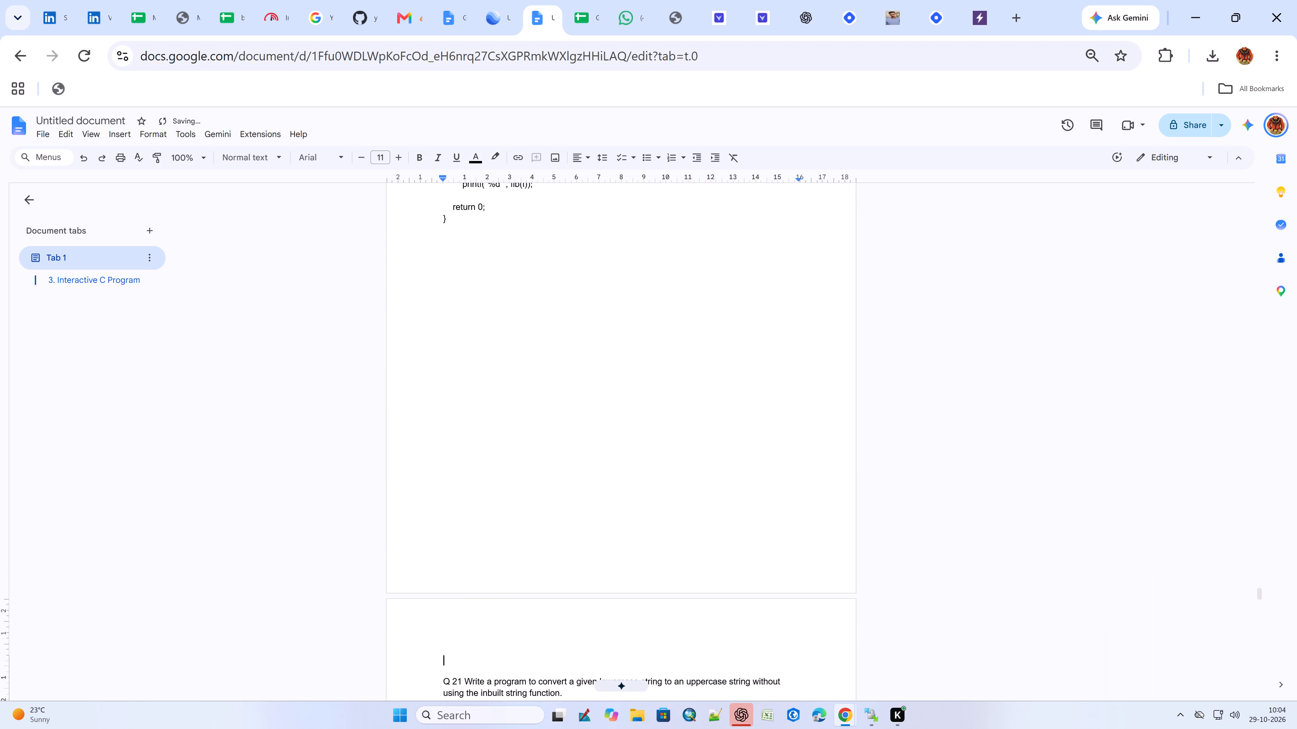
{"action": "key", "text": "ctrl+v"}
{"action": "left_click_drag", "start_coordinate": [483, 654], "coordinate": [482, 656]}
{"action": "left_click_drag", "start_coordinate": [482, 656], "coordinate": [478, 656]}
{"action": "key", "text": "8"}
Insert eleven blank lines before Q 25 about student evaluation records so that the question starts on a new page.
{"action": "scroll", "coordinate": [458, 572], "scroll_direction": "down", "scroll_amount": 3}
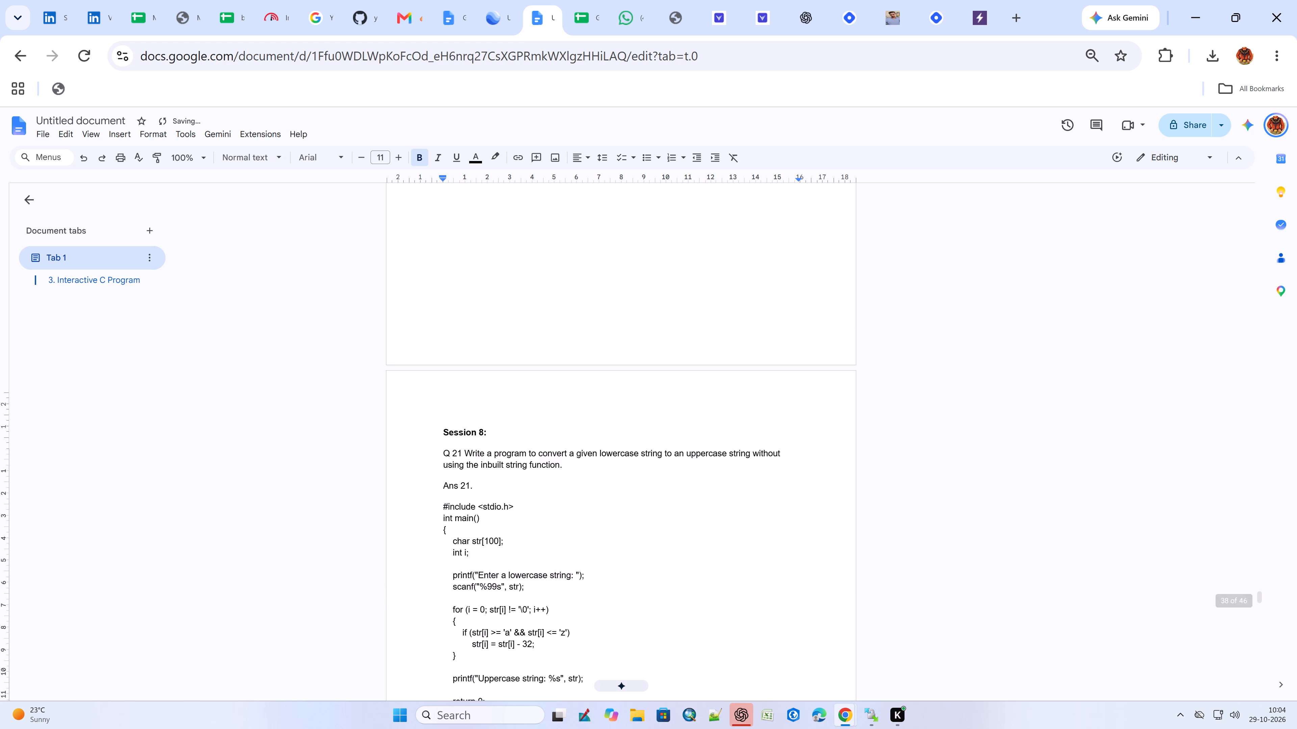
{"action": "scroll", "coordinate": [500, 533], "scroll_direction": "down", "scroll_amount": 7}
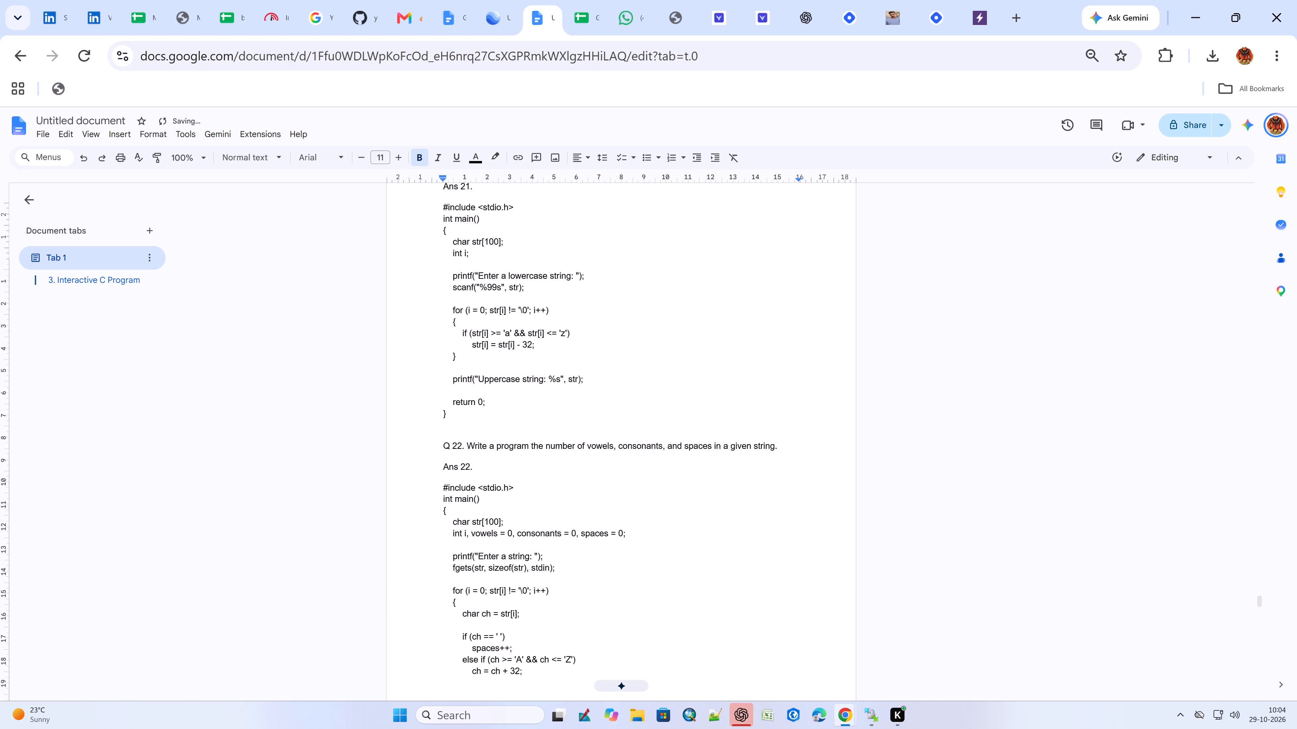
{"action": "scroll", "coordinate": [497, 532], "scroll_direction": "down", "scroll_amount": 14}
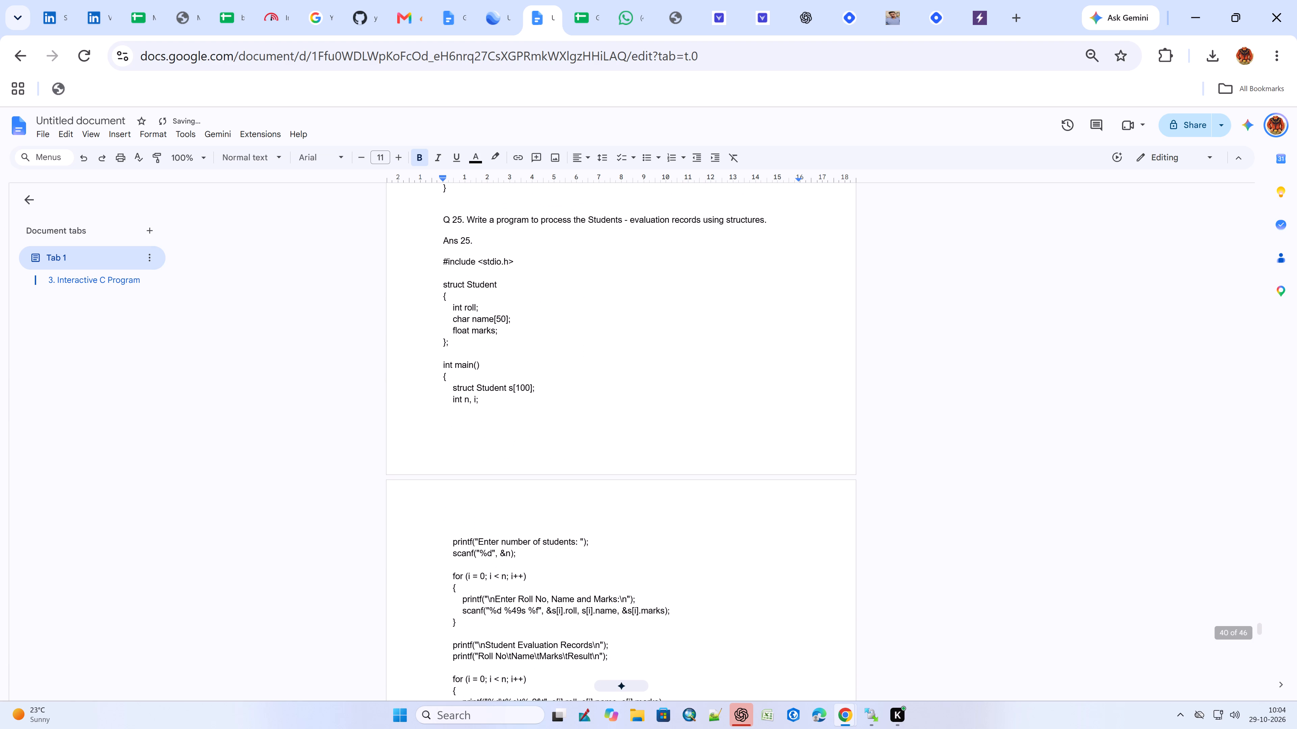
{"action": "left_click", "coordinate": [437, 217]}
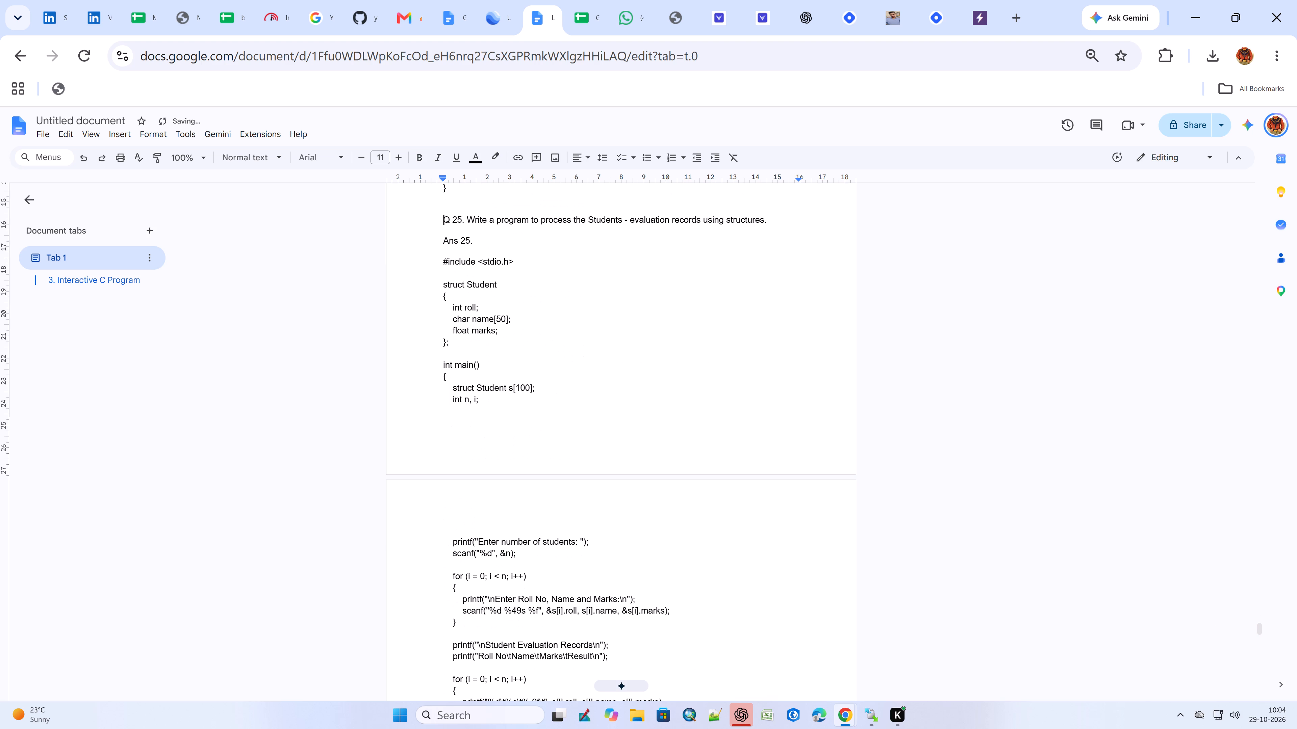
{"action": "key", "text": "Return"}
{"action": "key", "text": "Return"}
{"action": "key", "text": "Return"}
{"action": "key", "text": "Return"}
{"action": "key", "text": "Return"}
{"action": "key", "text": "Return"}
{"action": "key", "text": "Return"}
{"action": "key", "text": "Return"}
{"action": "key", "text": "Return"}
{"action": "key", "text": "Return"}
{"action": "key", "text": "Return"}
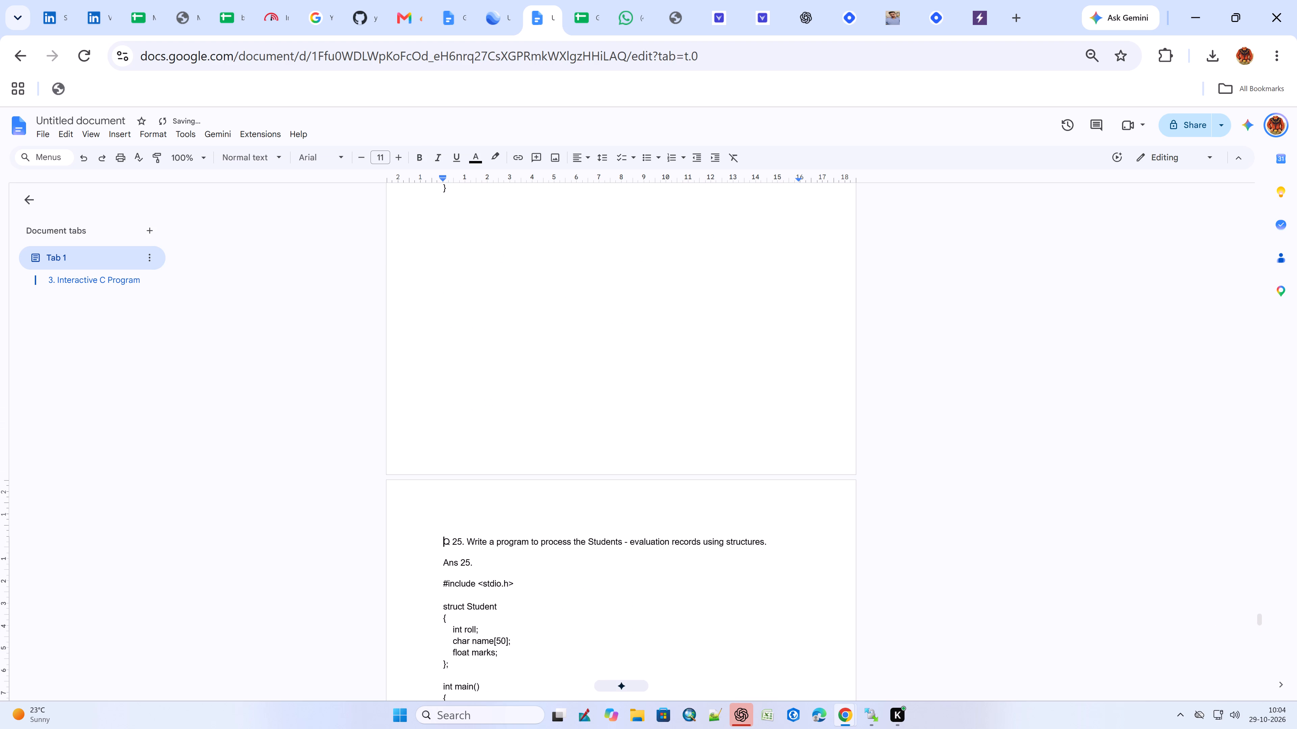
Paste the copied session heading above Q 25 and change it to read "Session 9:".
{"action": "left_click", "coordinate": [471, 538]}
{"action": "key", "text": "ctrl+v"}
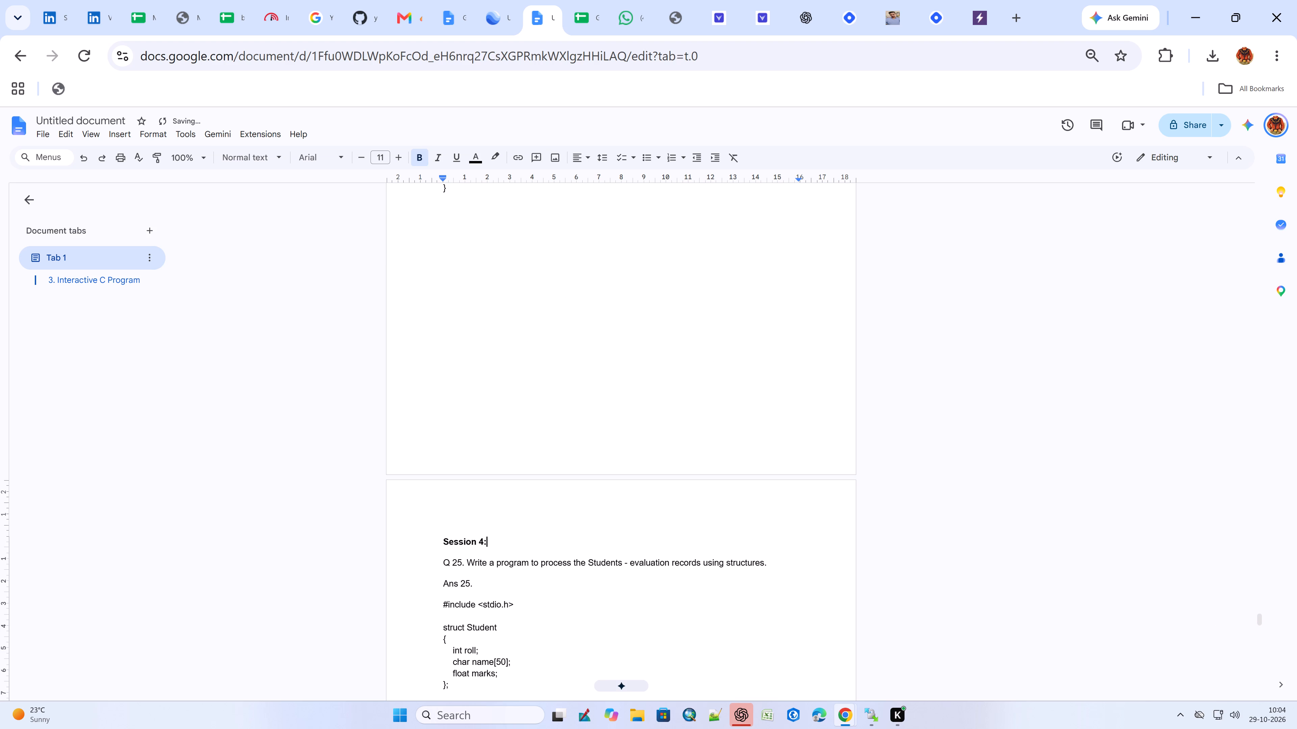
{"action": "left_click_drag", "start_coordinate": [483, 540], "coordinate": [478, 540]}
{"action": "key", "text": "9"}
{"action": "scroll", "coordinate": [475, 538], "scroll_direction": "down", "scroll_amount": 3}
{"action": "scroll", "coordinate": [465, 412], "scroll_direction": "up", "scroll_amount": 1}
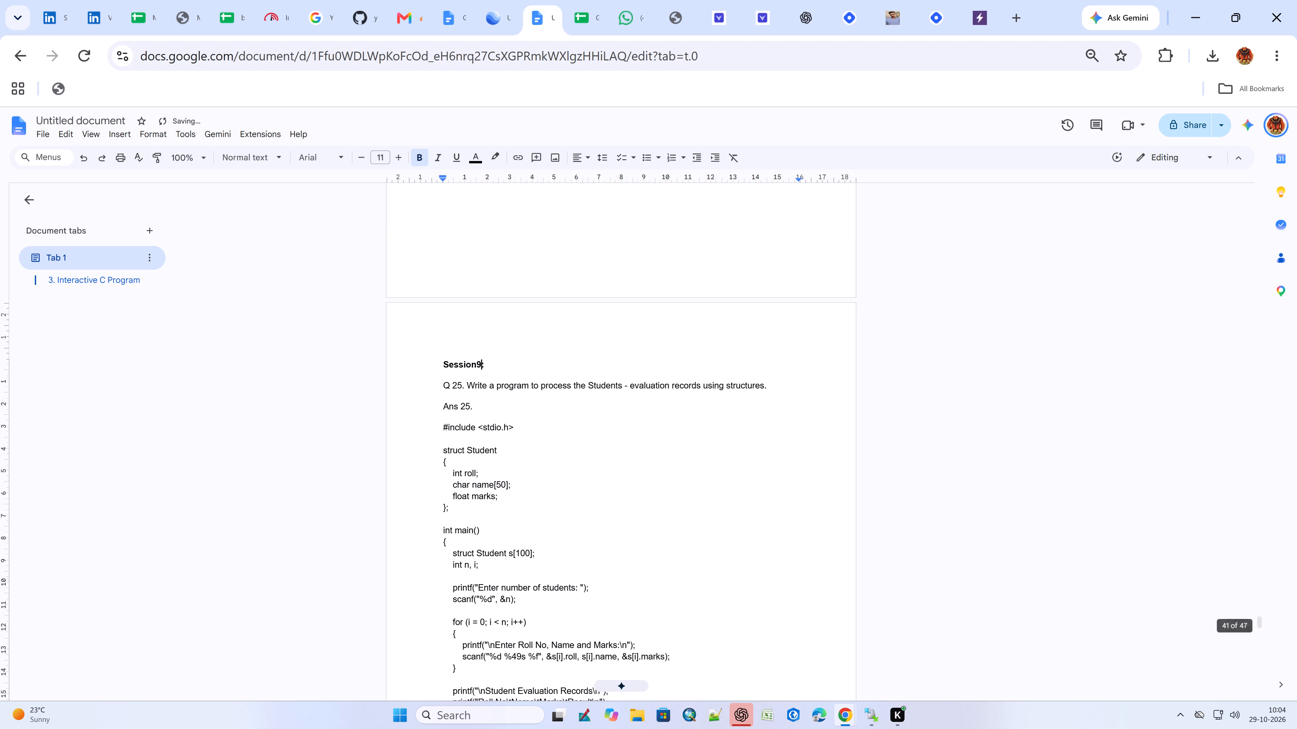
{"action": "left_click", "coordinate": [477, 363]}
{"action": "key", "text": "space"}
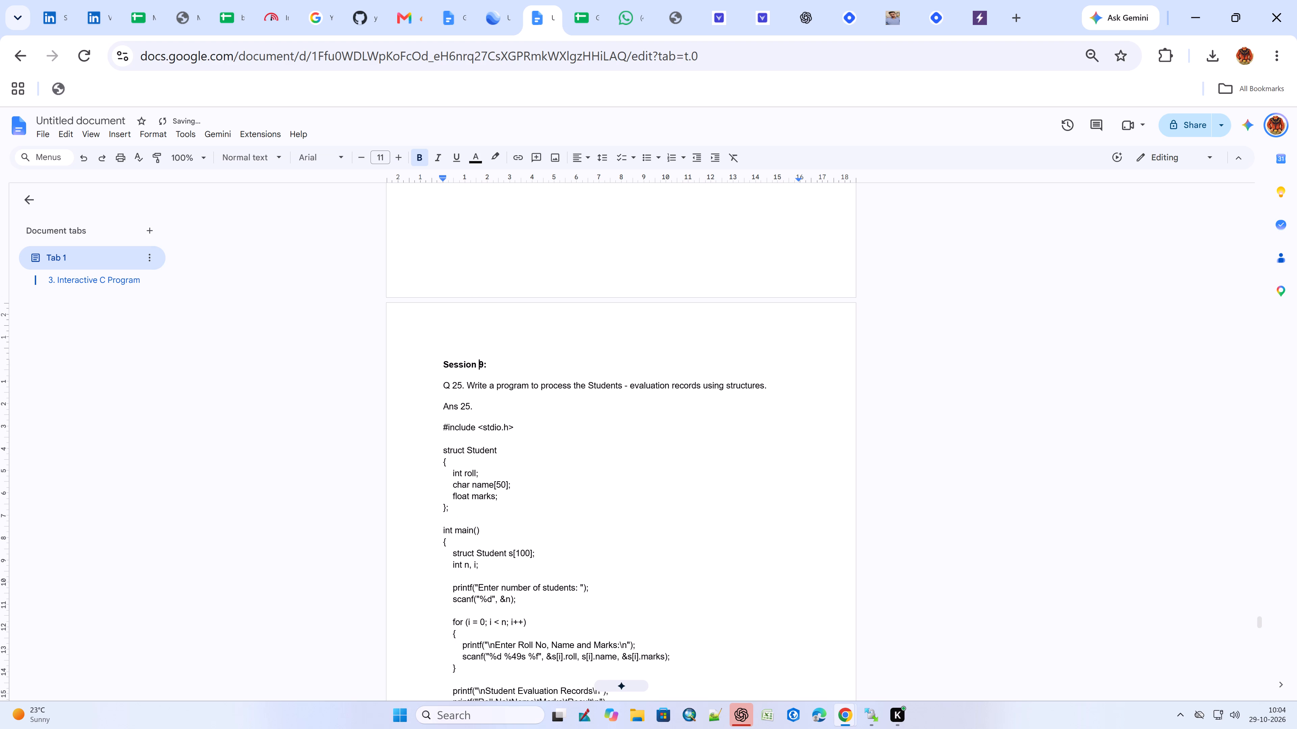
Insert one blank line before Q 26 about the electricity bill to push the question onto the next page.
{"action": "scroll", "coordinate": [481, 582], "scroll_direction": "down", "scroll_amount": 10}
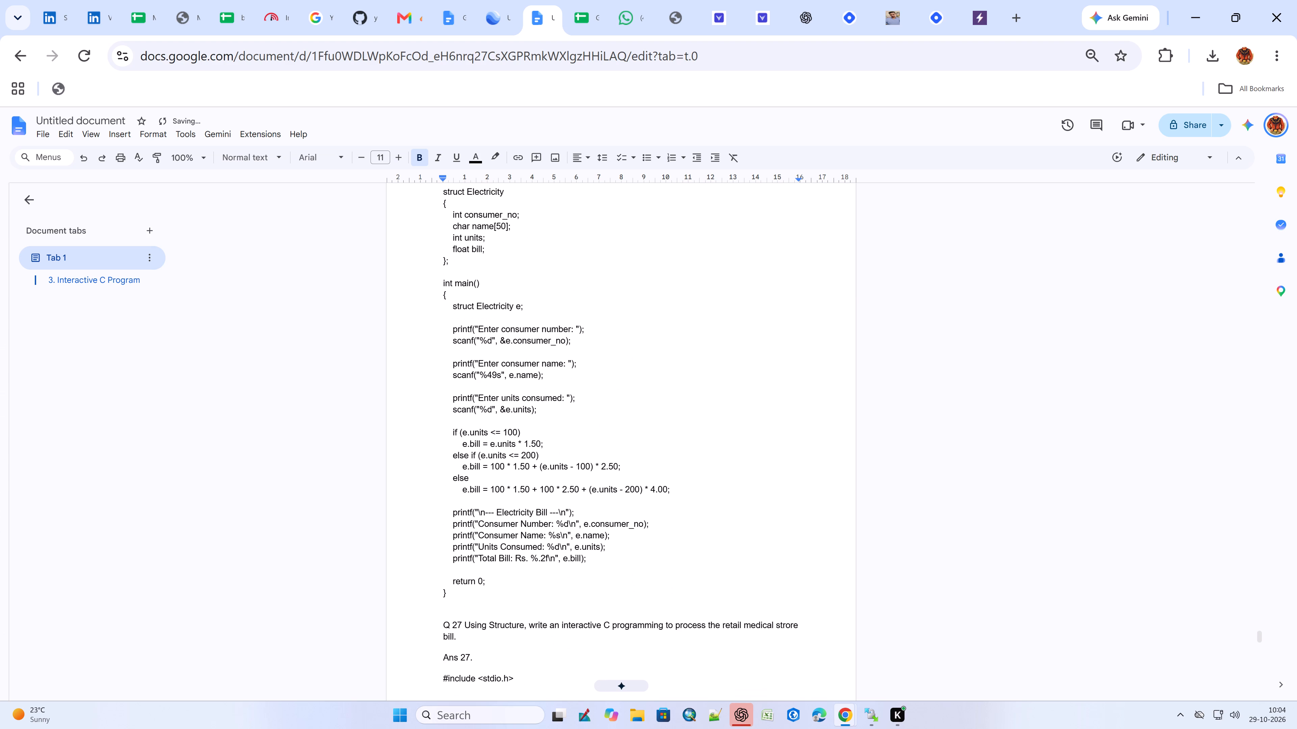
{"action": "scroll", "coordinate": [469, 587], "scroll_direction": "up", "scroll_amount": 4}
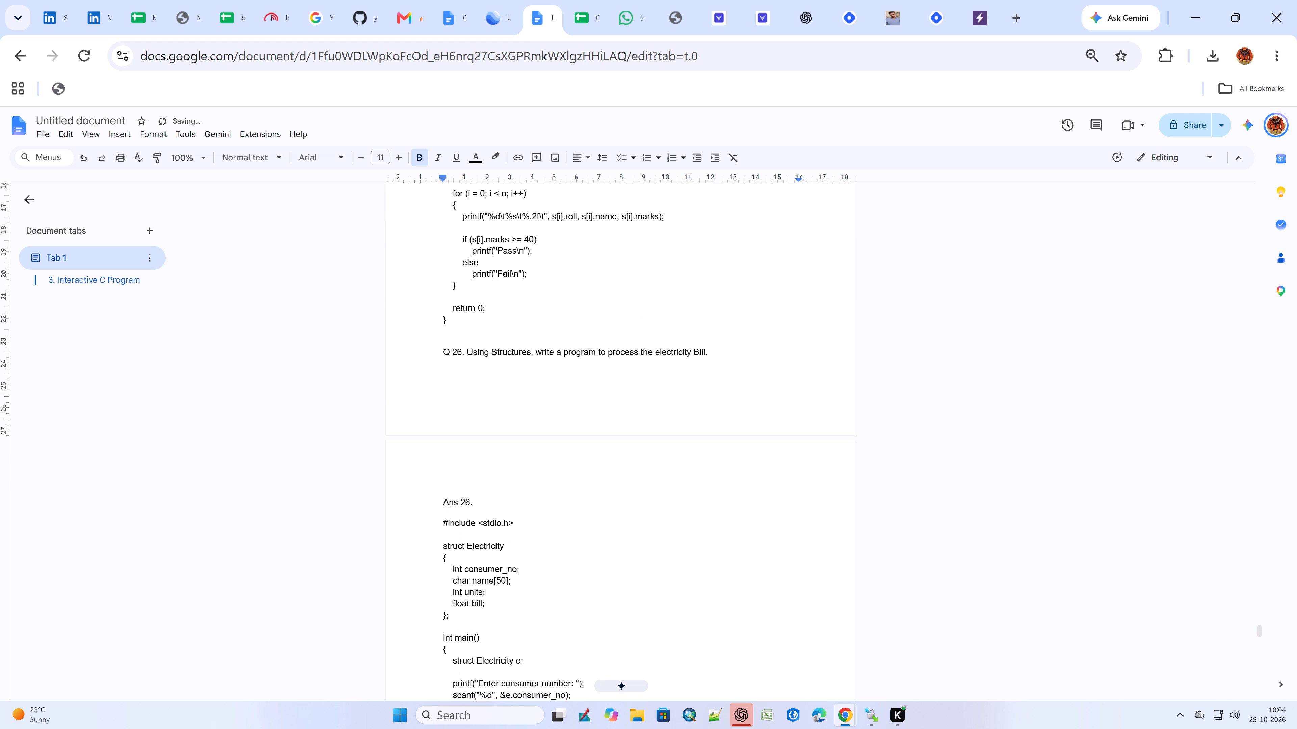
{"action": "scroll", "coordinate": [464, 521], "scroll_direction": "down", "scroll_amount": 5}
{"action": "scroll", "coordinate": [464, 521], "scroll_direction": "up", "scroll_amount": 4}
{"action": "left_click", "coordinate": [441, 249]}
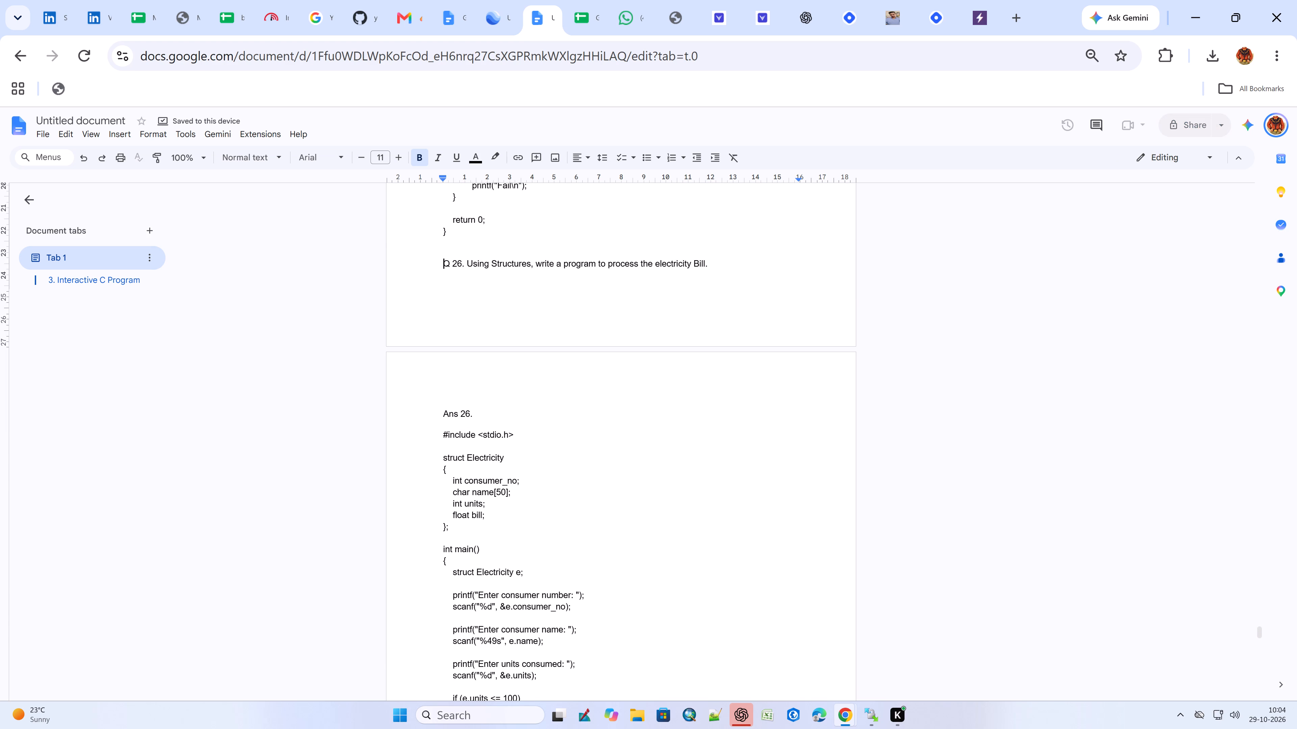
{"action": "key", "text": "Return"}
Insert two blank lines before Q 27 about the retail medical store bill so that it starts on a new page.
{"action": "scroll", "coordinate": [436, 344], "scroll_direction": "down", "scroll_amount": 6}
{"action": "left_click", "coordinate": [434, 374]}
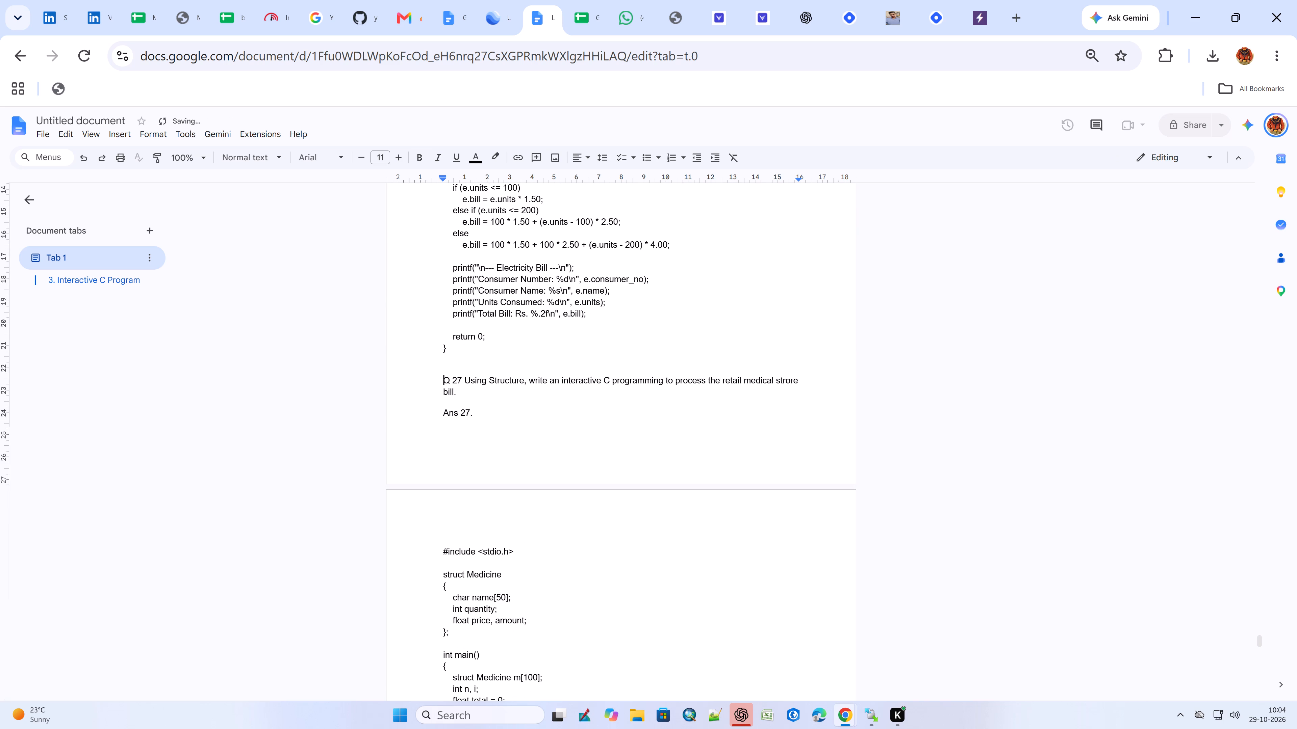
{"action": "key", "text": "Return"}
{"action": "key", "text": "Return"}
Insert 24 blank lines before Q 28 about counting a file's bytes, moving it to a new page below one empty line.
{"action": "scroll", "coordinate": [434, 374], "scroll_direction": "down", "scroll_amount": 5}
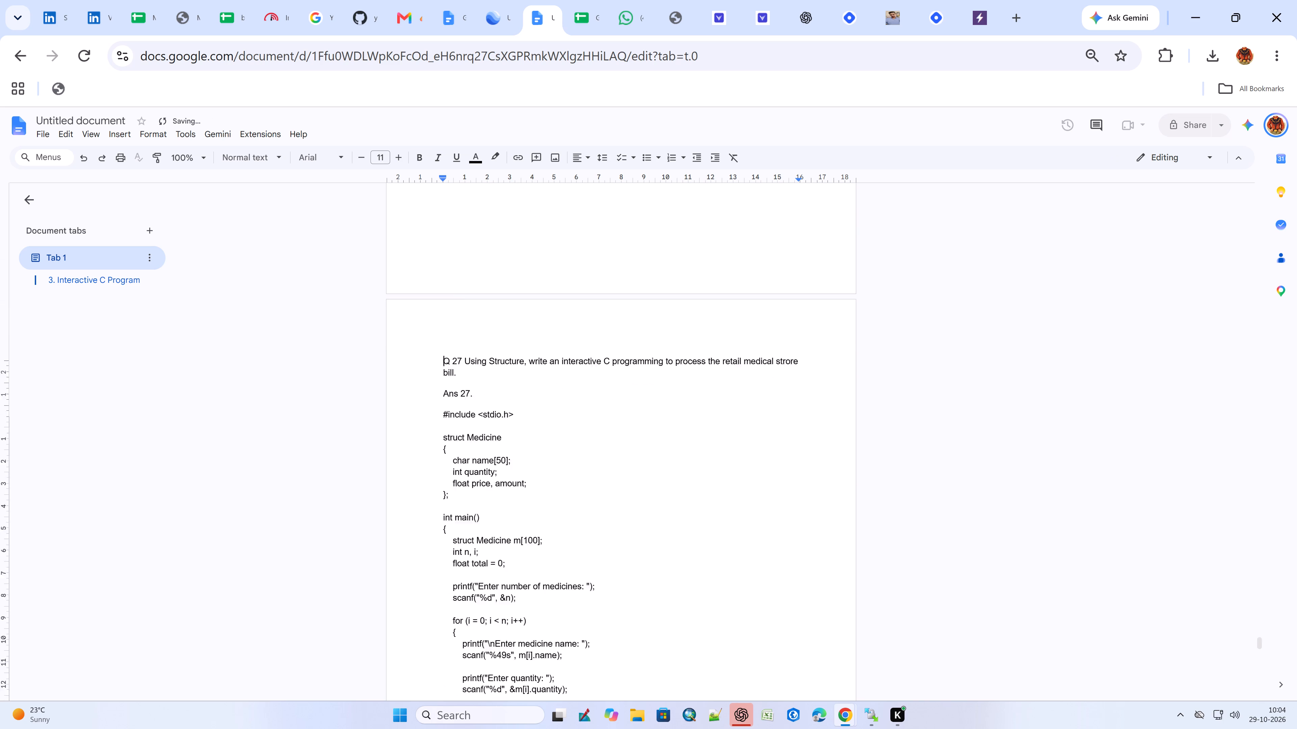
{"action": "scroll", "coordinate": [433, 399], "scroll_direction": "down", "scroll_amount": 4}
{"action": "scroll", "coordinate": [437, 433], "scroll_direction": "down", "scroll_amount": 1}
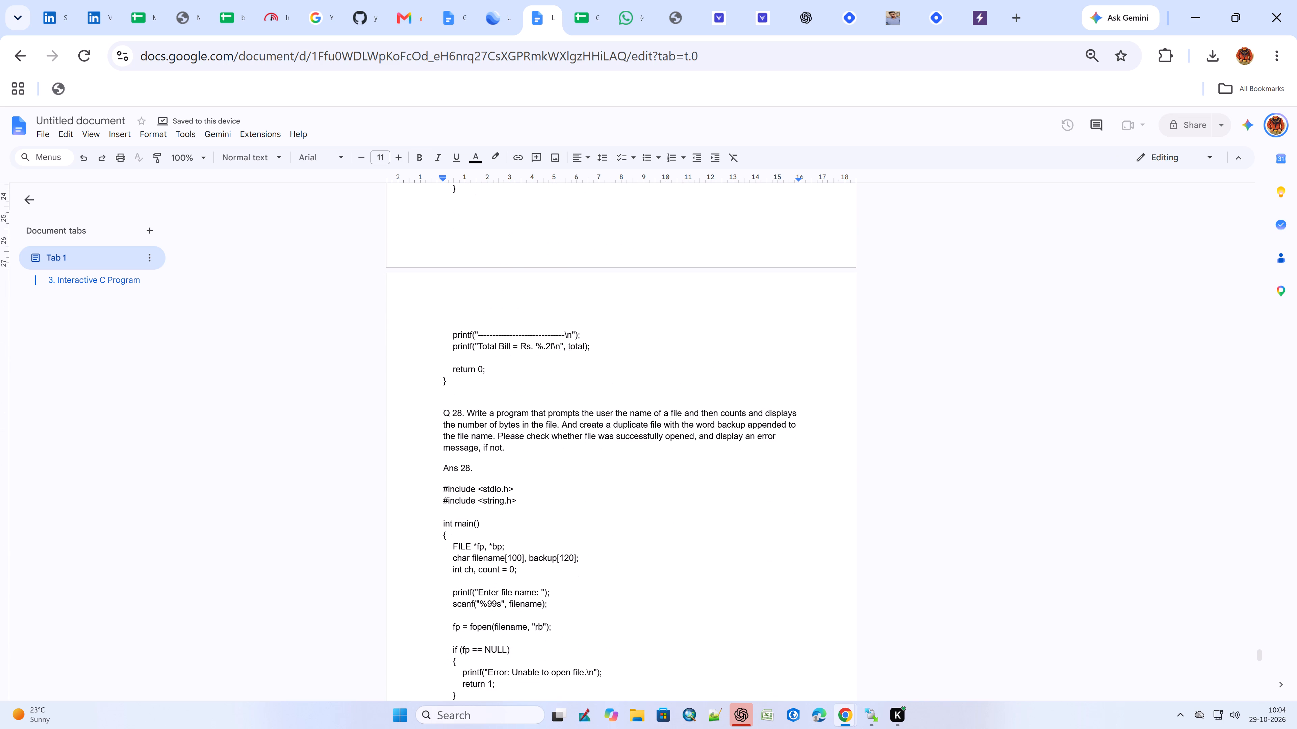
{"action": "left_click", "coordinate": [439, 410]}
{"action": "key", "text": "Return"}
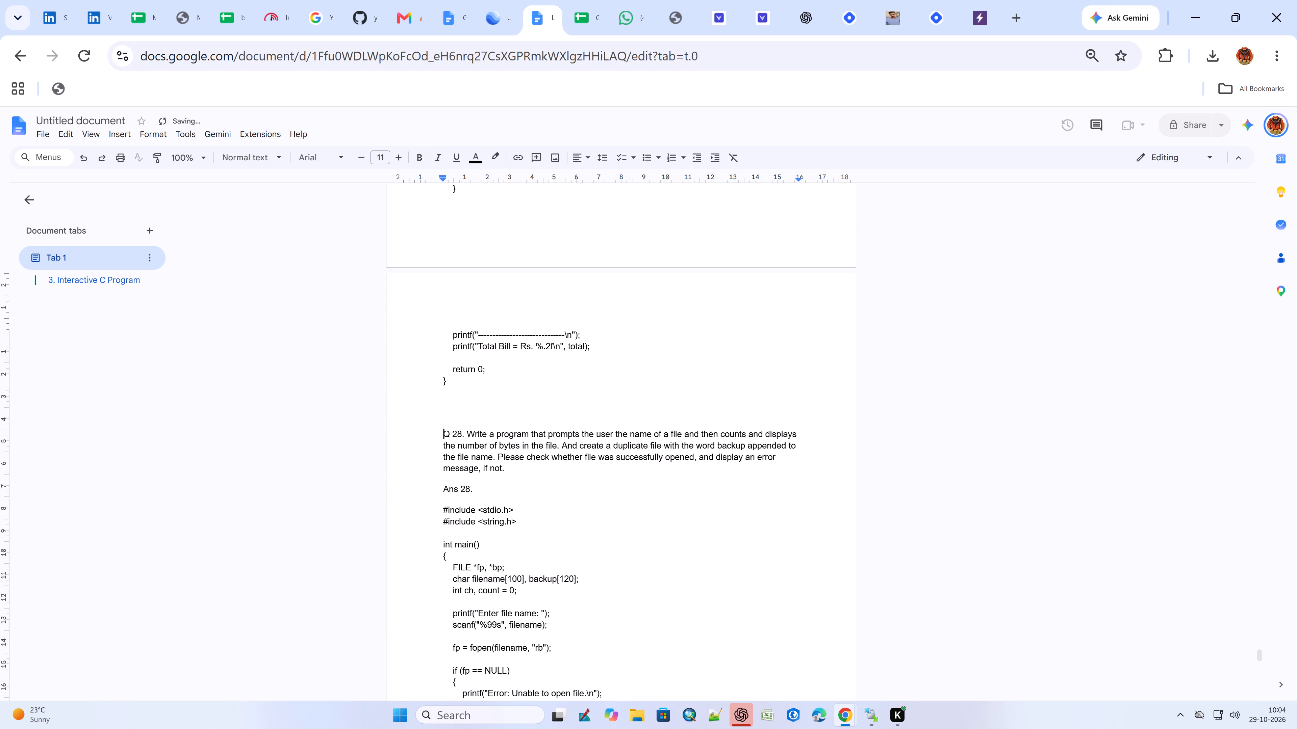
{"action": "key", "text": "Return"}
{"action": "key", "text": "Return"}
{"action": "key", "text": "Return"}
{"action": "key", "text": "Return"}
{"action": "key", "text": "Return"}
{"action": "key", "text": "Return"}
{"action": "key", "text": "Return"}
{"action": "key", "text": "Return"}
{"action": "key", "text": "Return"}
{"action": "key", "text": "Return"}
{"action": "key", "text": "Return"}
{"action": "key", "text": "Return"}
{"action": "key", "text": "Return"}
{"action": "key", "text": "Return"}
{"action": "key", "text": "Return"}
{"action": "key", "text": "Return"}
{"action": "key", "text": "Return"}
{"action": "key", "text": "Return"}
{"action": "key", "text": "Return"}
{"action": "key", "text": "Return"}
{"action": "key", "text": "Return"}
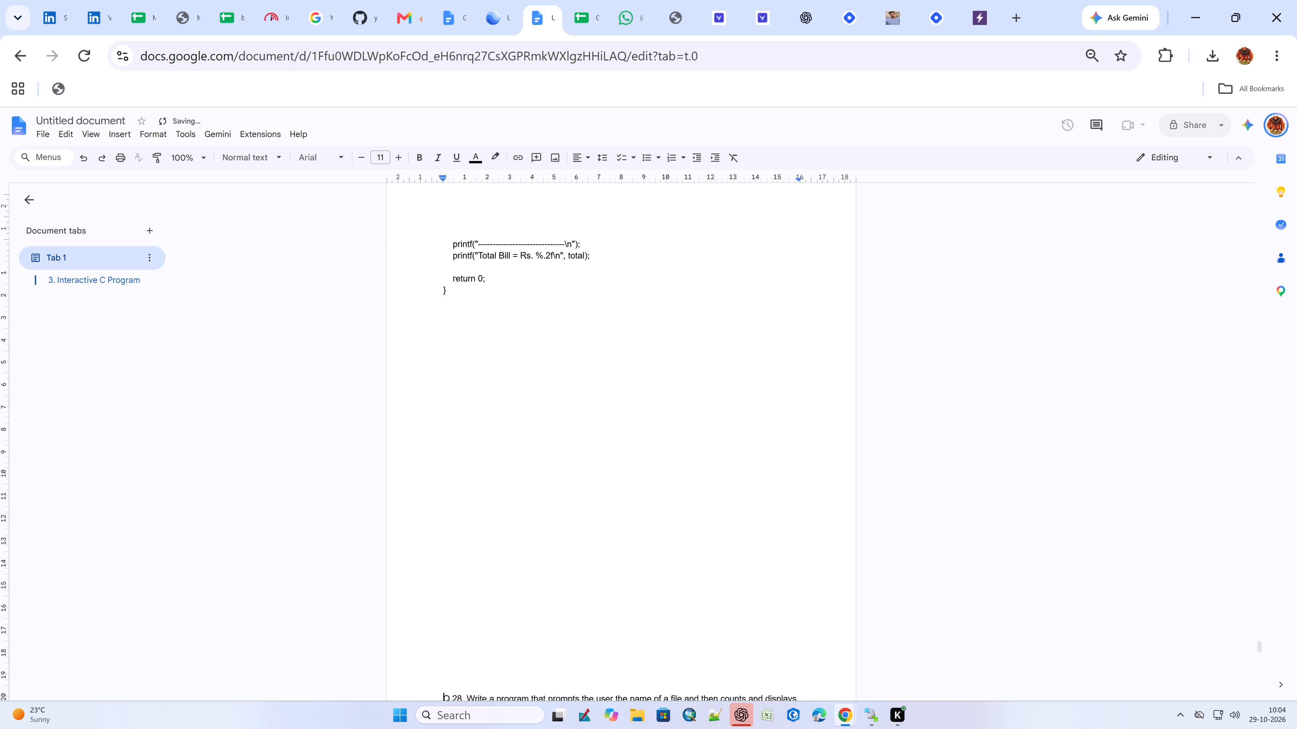
{"action": "scroll", "coordinate": [451, 443], "scroll_direction": "down", "scroll_amount": 2}
{"action": "key", "text": "Return"}
{"action": "key", "text": "Return"}
Paste the copied session heading on the empty line above Q 28.
{"action": "left_click", "coordinate": [459, 458]}
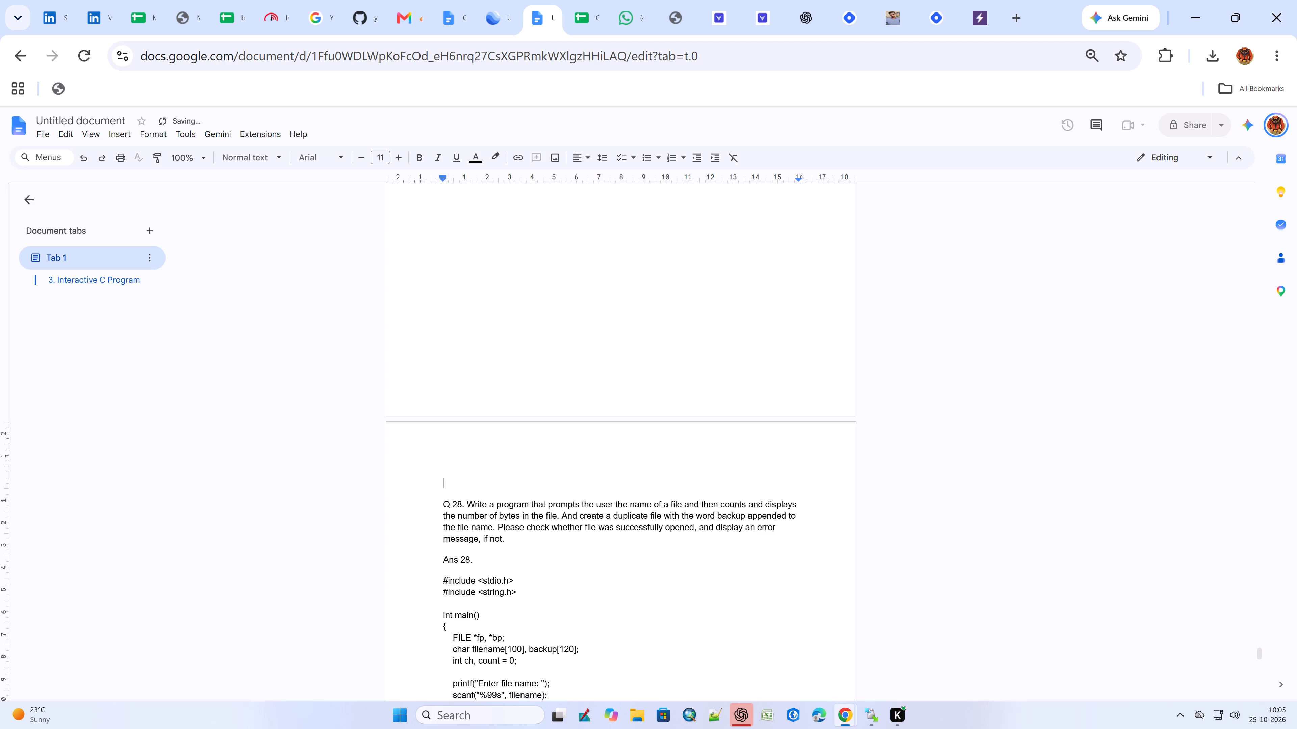
{"action": "left_click", "coordinate": [464, 489]}
{"action": "key", "text": "ctrl+v"}
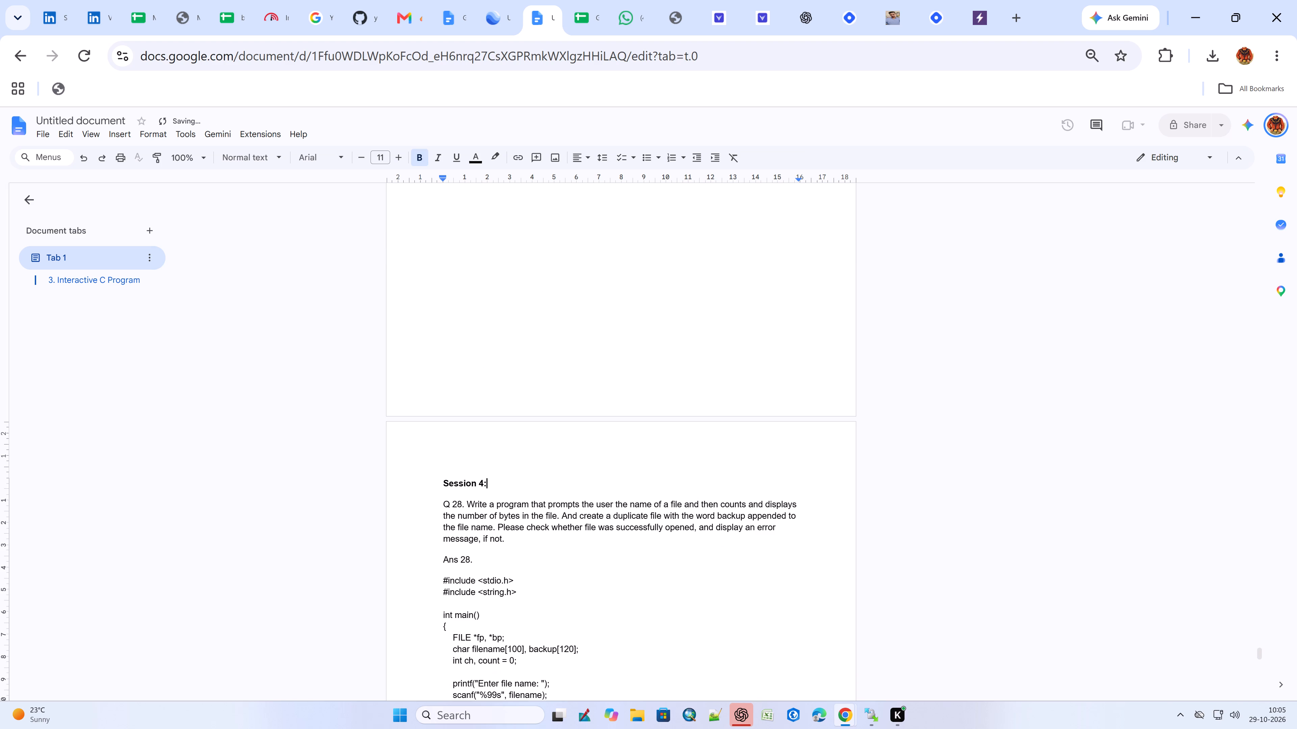
Add a bold line above the session heading of Q 28 reading "Note: Assumptions can be made wherever necessary for Q2".
{"action": "left_click", "coordinate": [444, 478]}
{"action": "key", "text": "Return"}
{"action": "left_click", "coordinate": [451, 479]}
{"action": "key", "text": "Up"}
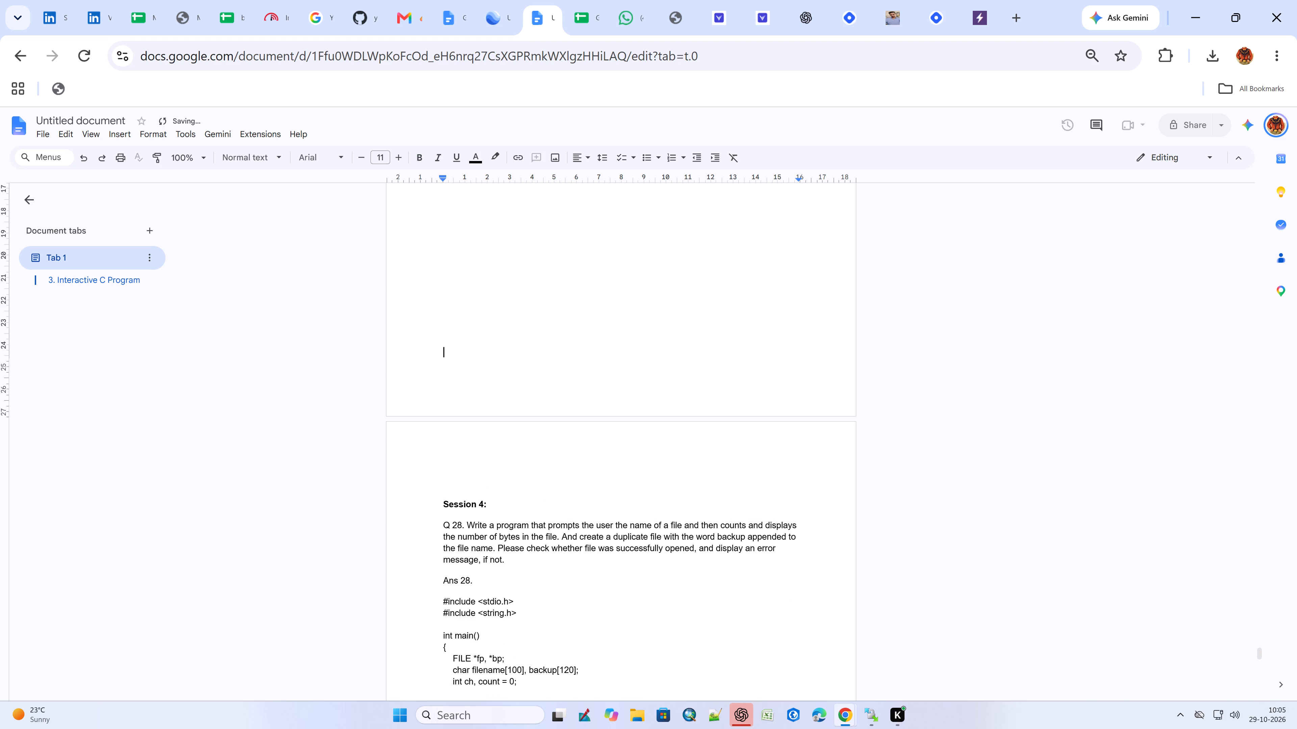
{"action": "key", "text": "Left"}
{"action": "key", "text": "Left"}
{"action": "key", "text": "Left"}
{"action": "key", "text": "Down"}
{"action": "key", "text": "Down"}
{"action": "key", "text": "Down"}
{"action": "key", "text": "Down"}
{"action": "key", "text": "Down"}
{"action": "key", "text": "Up"}
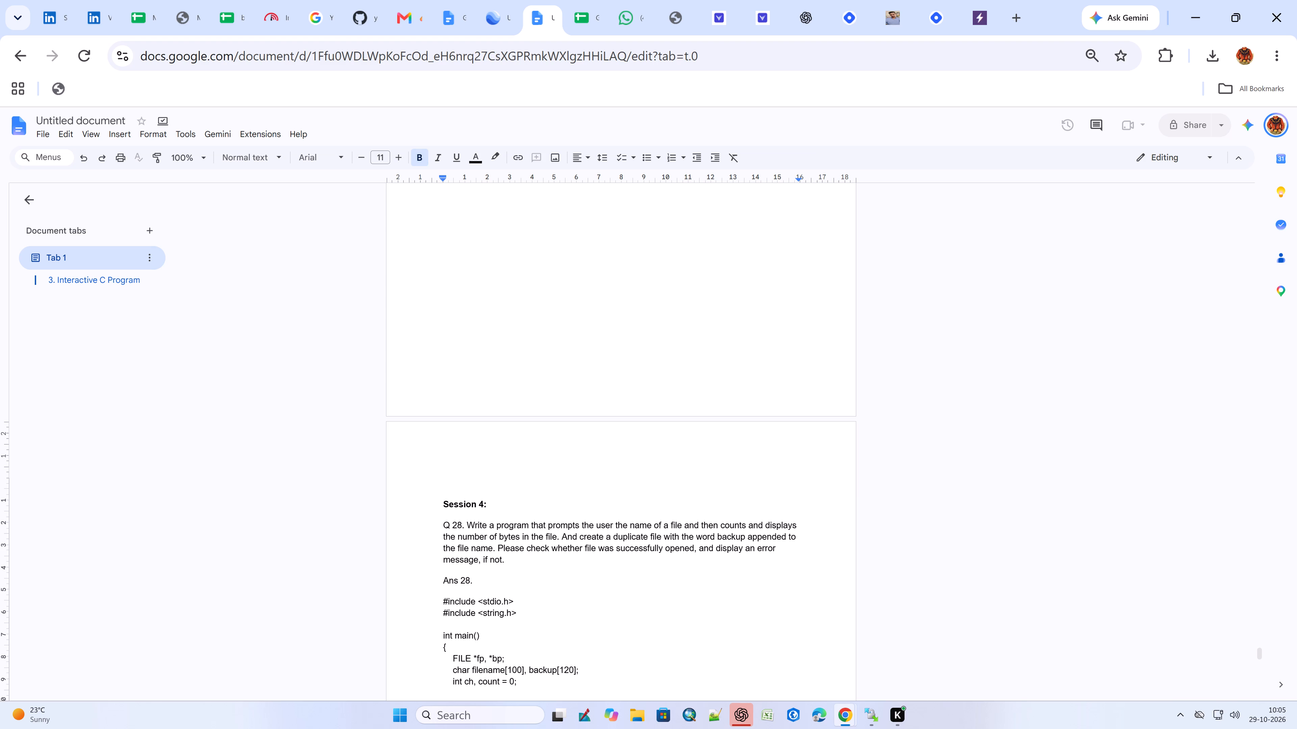
{"action": "key", "text": "n"}
{"action": "type", "text": "OTE"}
{"action": "key", "text": "BackSpace"}
{"action": "key", "text": "BackSpace"}
{"action": "type", "text": "ote"}
{"action": "type", "text": ":"}
{"action": "key", "text": "space"}
{"action": "type", "text": "ssumptions can be made"}
{"action": "key", "text": "space"}
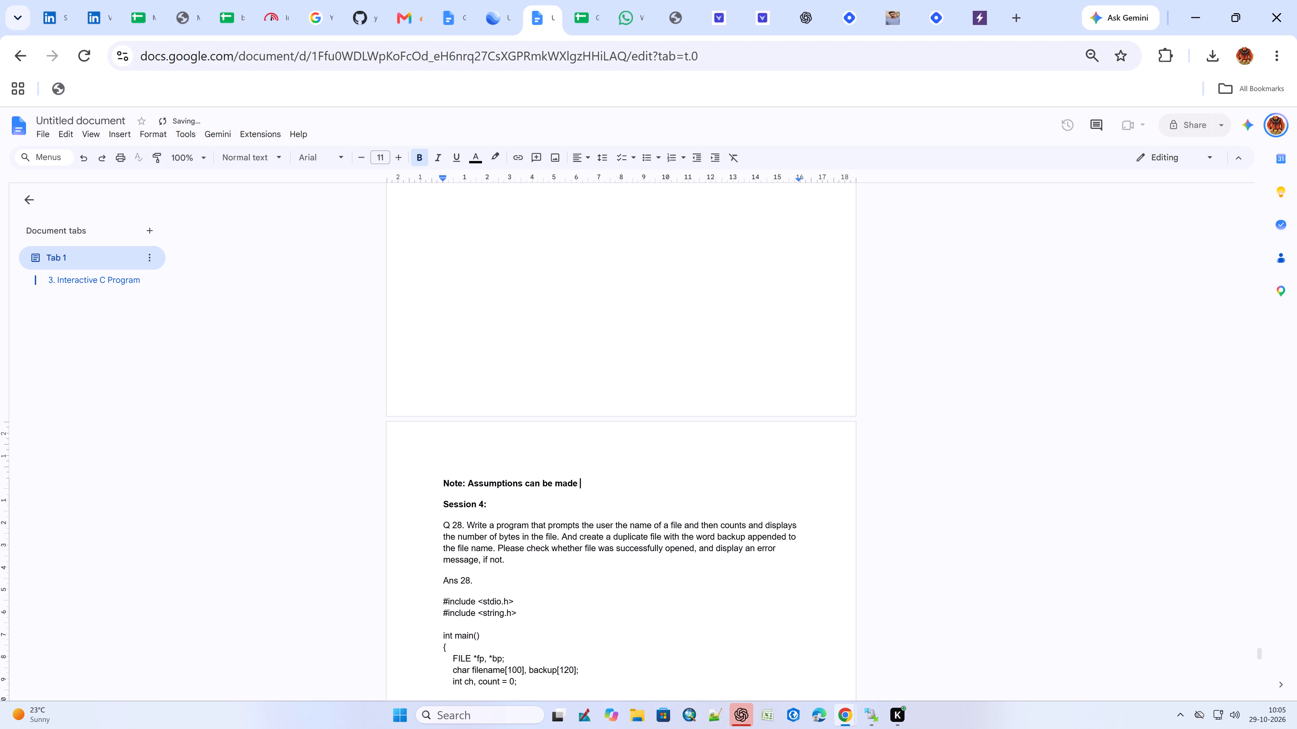
{"action": "type", "text": "wherever nec"}
{"action": "type", "text": "essar"}
{"action": "type", "text": "y for"}
{"action": "key", "text": "space"}
{"action": "type", "text": "Q2"}
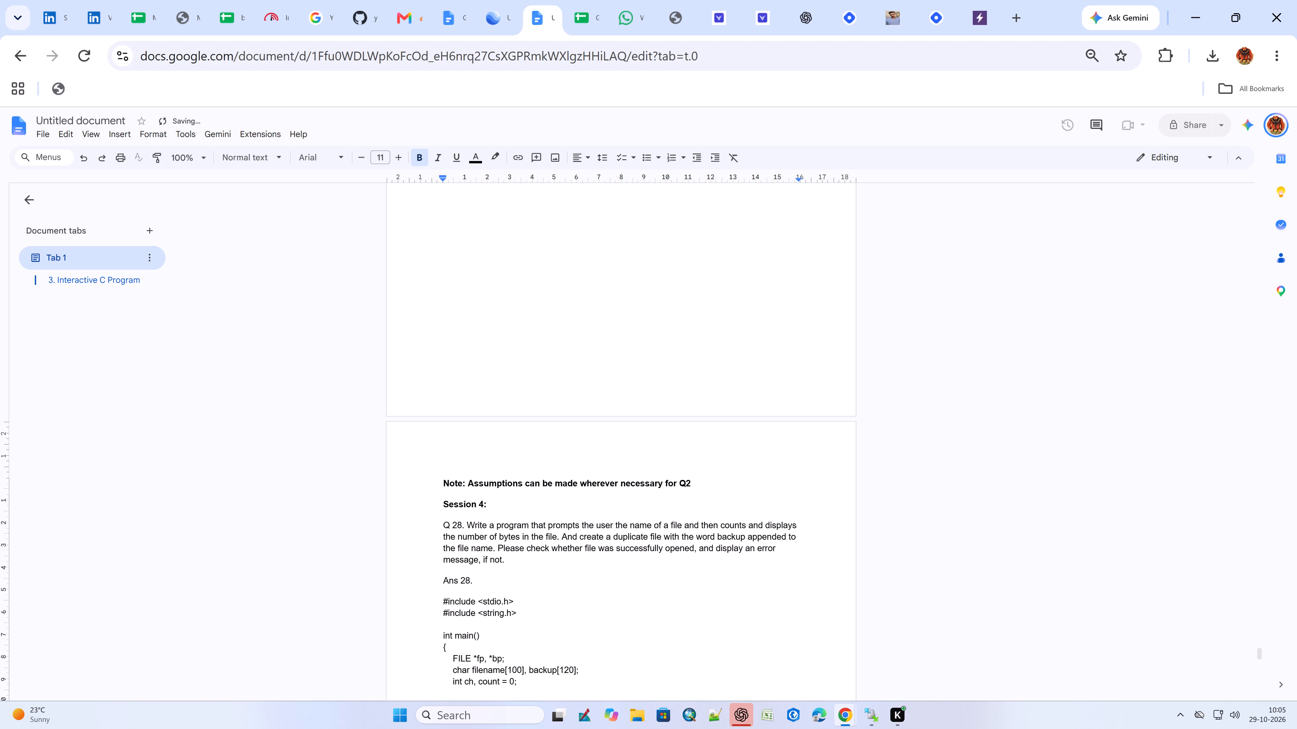
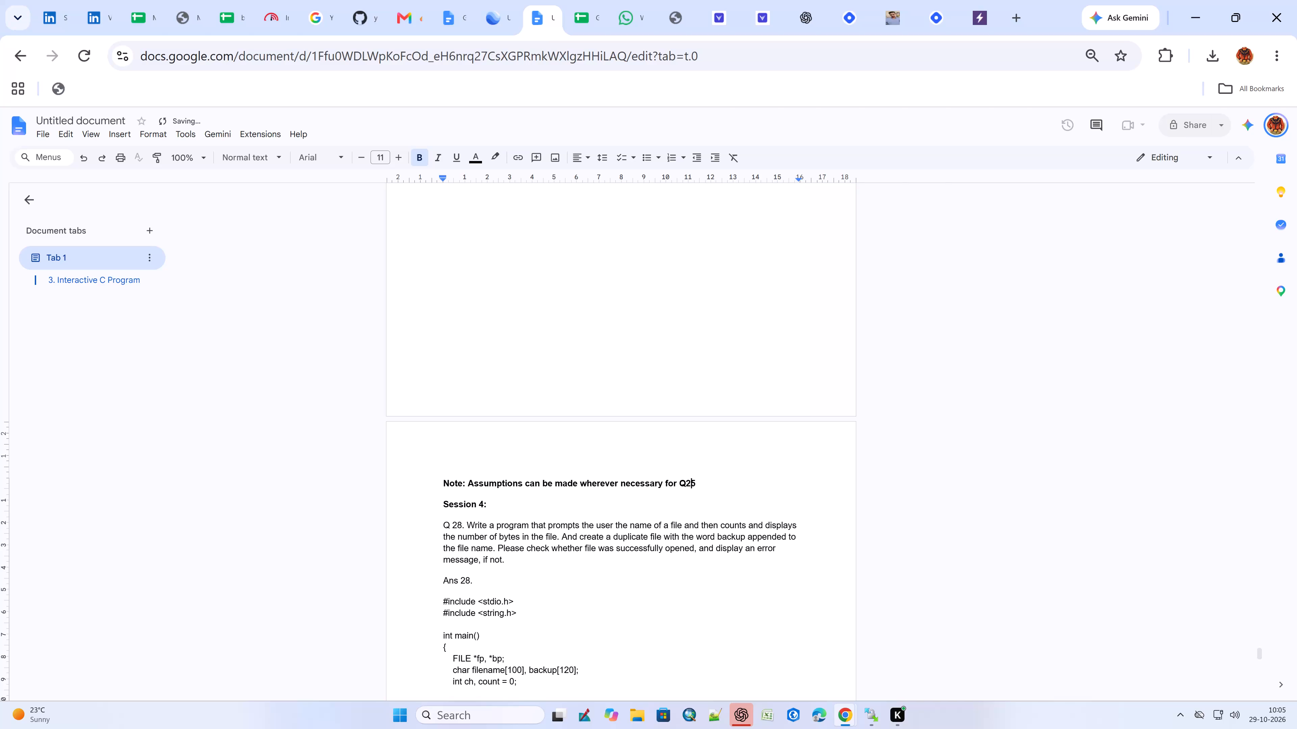
Complete the note above Q 28's session heading to end with "Q 25 to Q 27." and add a blank line below it.
{"action": "key", "text": "Left"}
{"action": "key", "text": "space"}
{"action": "key", "text": "Right"}
{"action": "key", "text": "Right"}
{"action": "key", "text": "space"}
{"action": "type", "text": "TO"}
{"action": "key", "text": "space"}
{"action": "key", "text": "BackSpace"}
{"action": "key", "text": "BackSpace"}
{"action": "type", "text": "to"}
{"action": "key", "text": "space"}
{"action": "type", "text": "Q 27"}
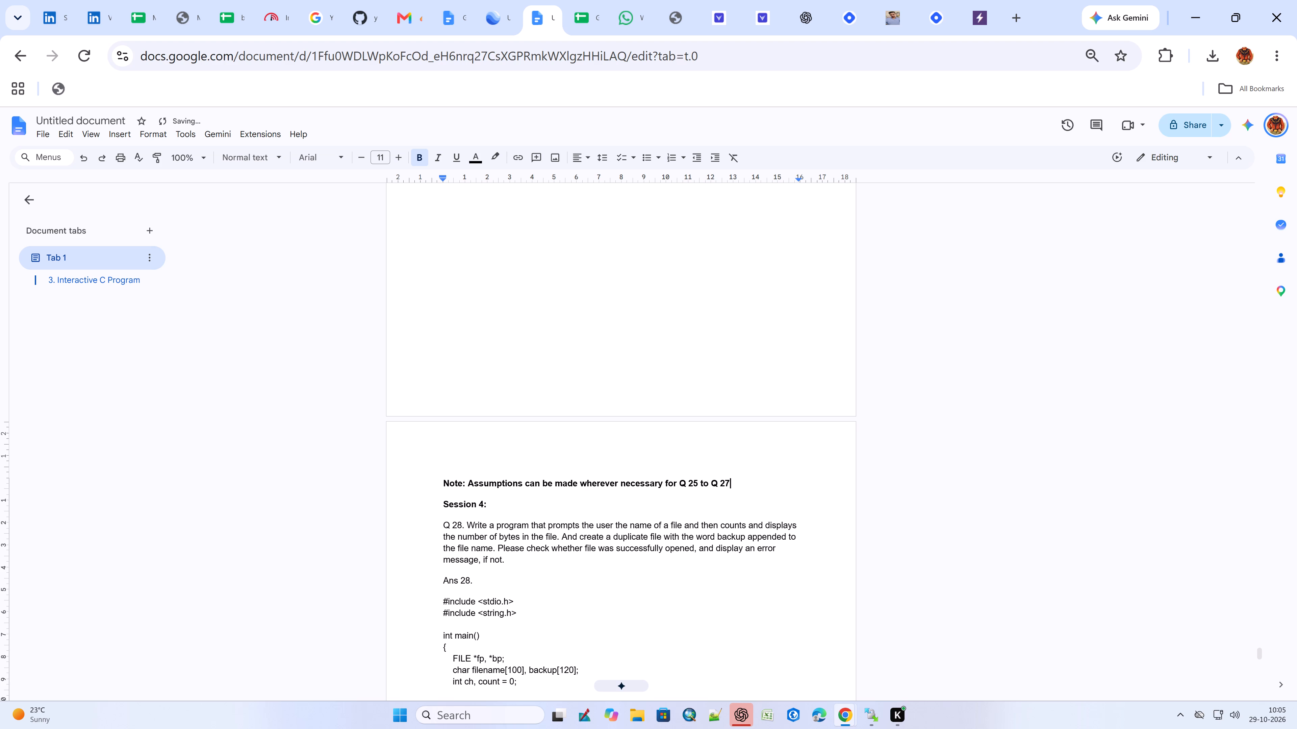
{"action": "key", "text": "period"}
{"action": "key", "text": "Return"}
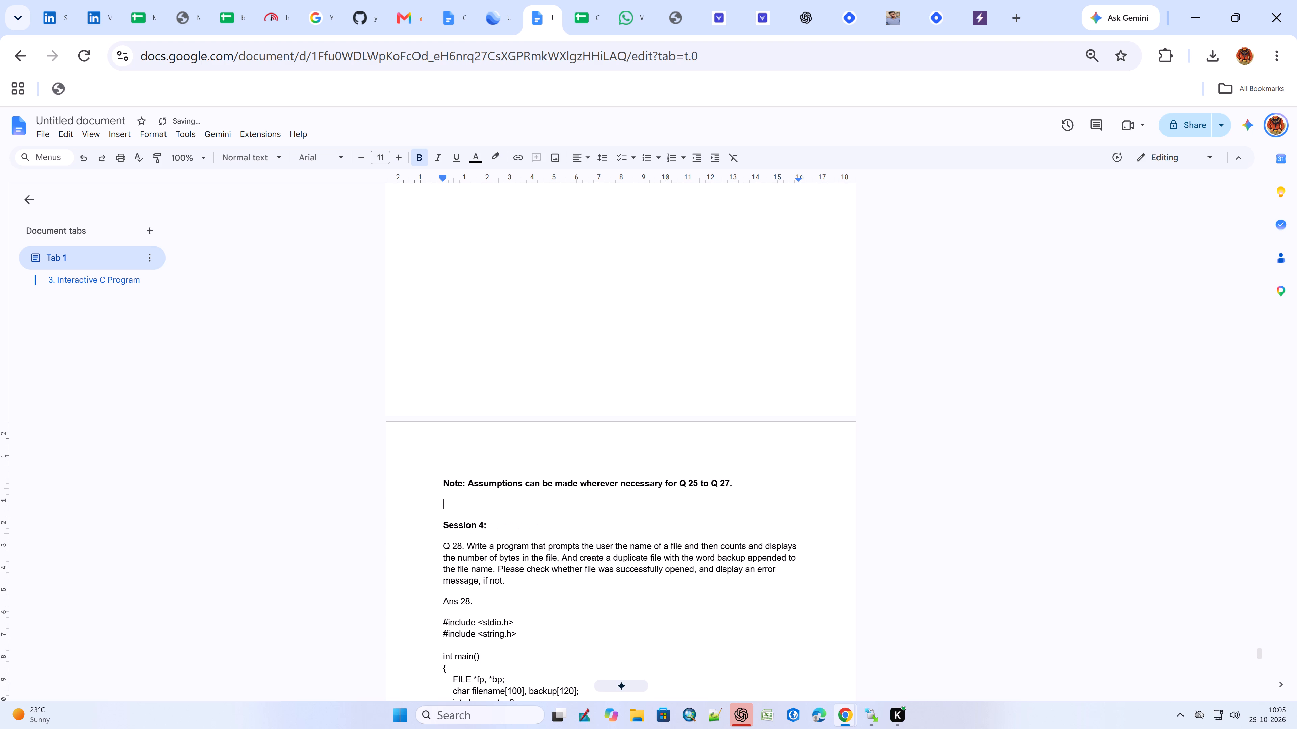
Change the session heading above Q 28 to "Session 10:".
{"action": "left_click", "coordinate": [483, 523]}
{"action": "key", "text": "BackSpace"}
{"action": "type", "text": "10"}
{"action": "left_click", "coordinate": [467, 513]}
Make the document's opening text bold, from the Session 1 heading through the line "(a) To check whether a given integer is Odd or Even".
{"action": "scroll", "coordinate": [479, 569], "scroll_direction": "up", "scroll_amount": 3}
{"action": "scroll", "coordinate": [307, 511], "scroll_direction": "up", "scroll_amount": 8}
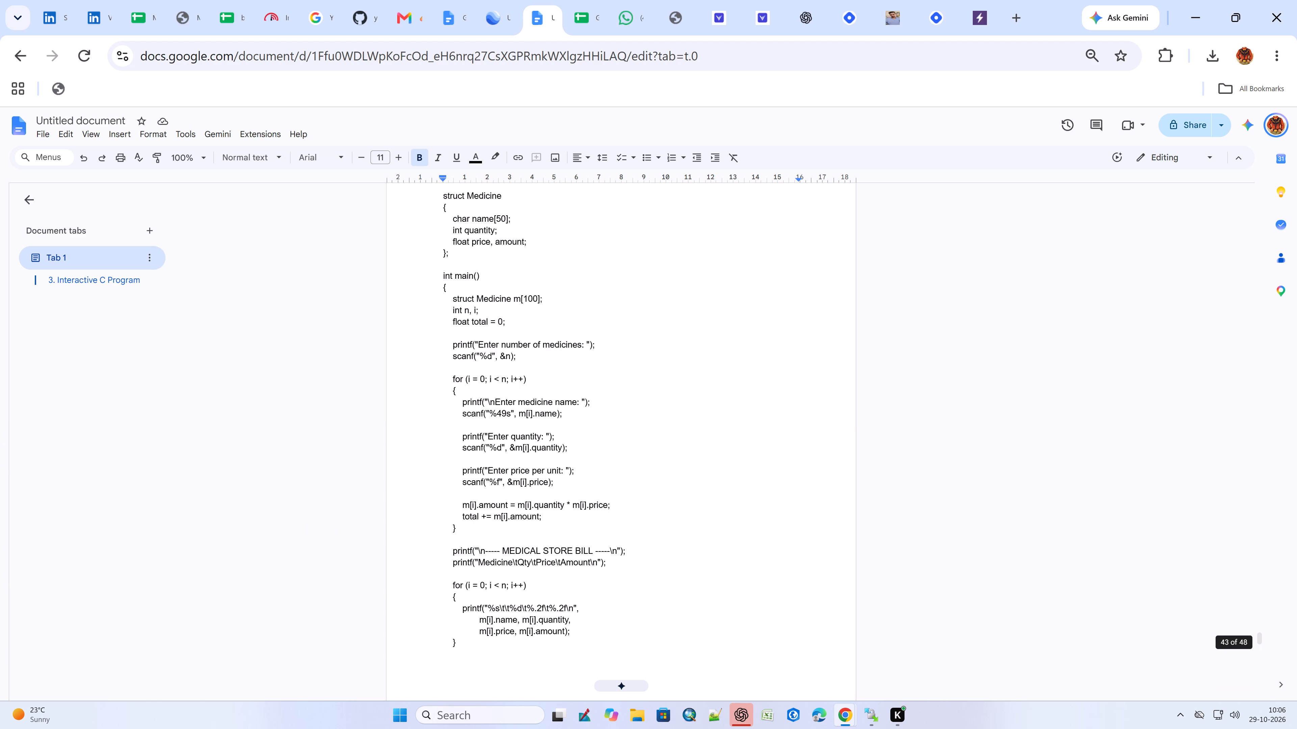
{"action": "scroll", "coordinate": [788, 388], "scroll_direction": "up", "scroll_amount": 6}
{"action": "scroll", "coordinate": [788, 388], "scroll_direction": "down", "scroll_amount": 1}
{"action": "scroll", "coordinate": [788, 388], "scroll_direction": "up", "scroll_amount": 17}
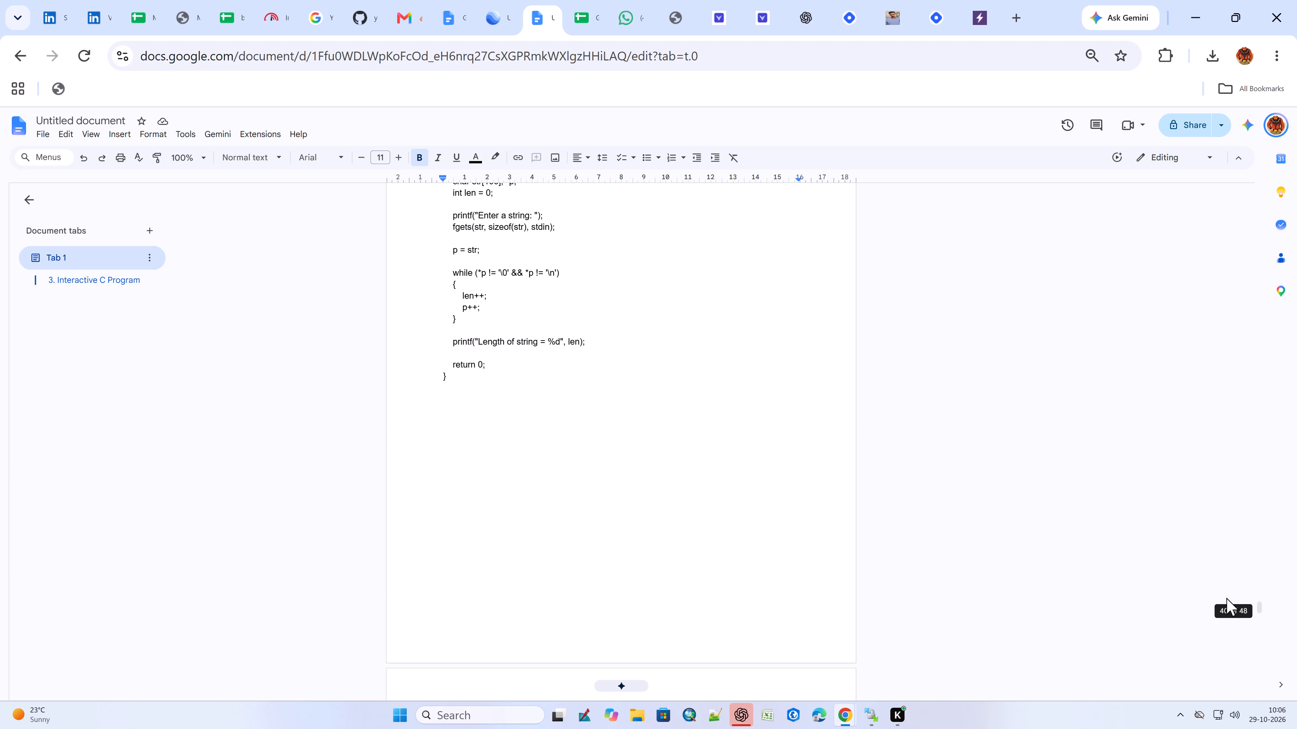
{"action": "left_click_drag", "start_coordinate": [1261, 613], "coordinate": [1256, 239]}
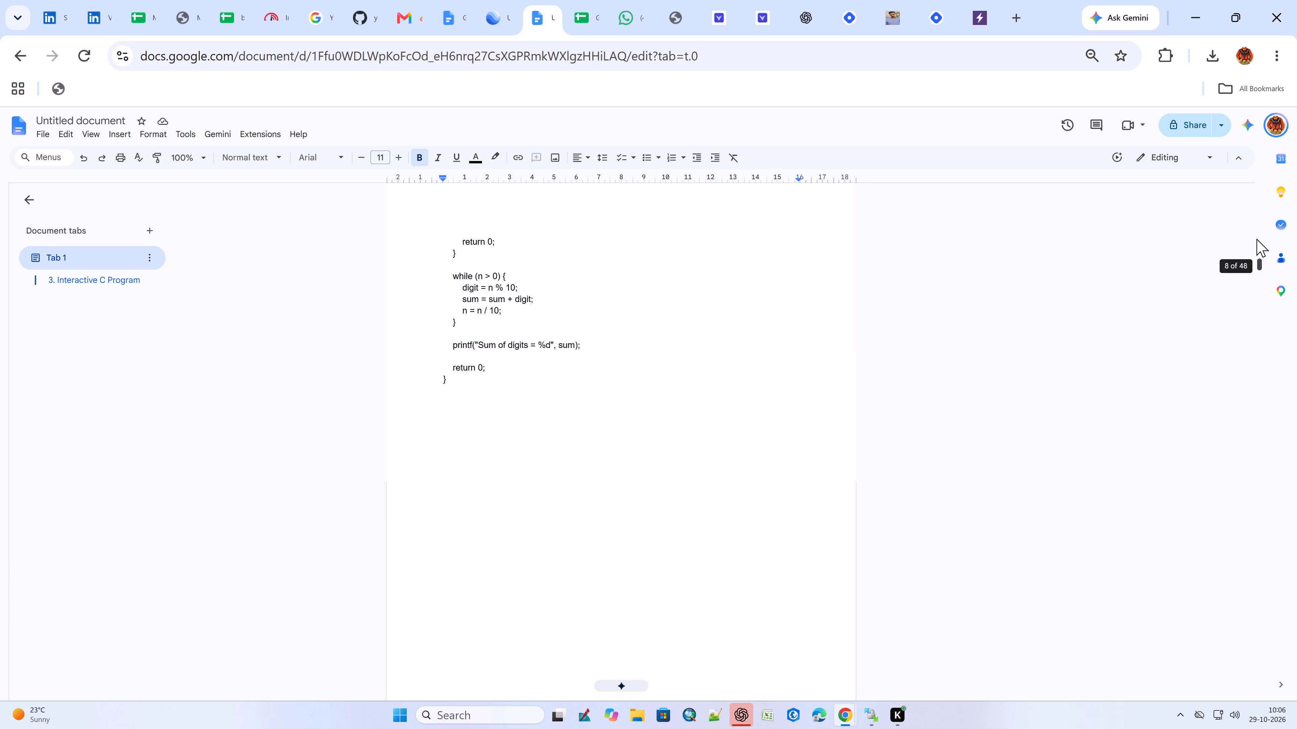
{"action": "left_click_drag", "start_coordinate": [1256, 239], "coordinate": [1251, 184]}
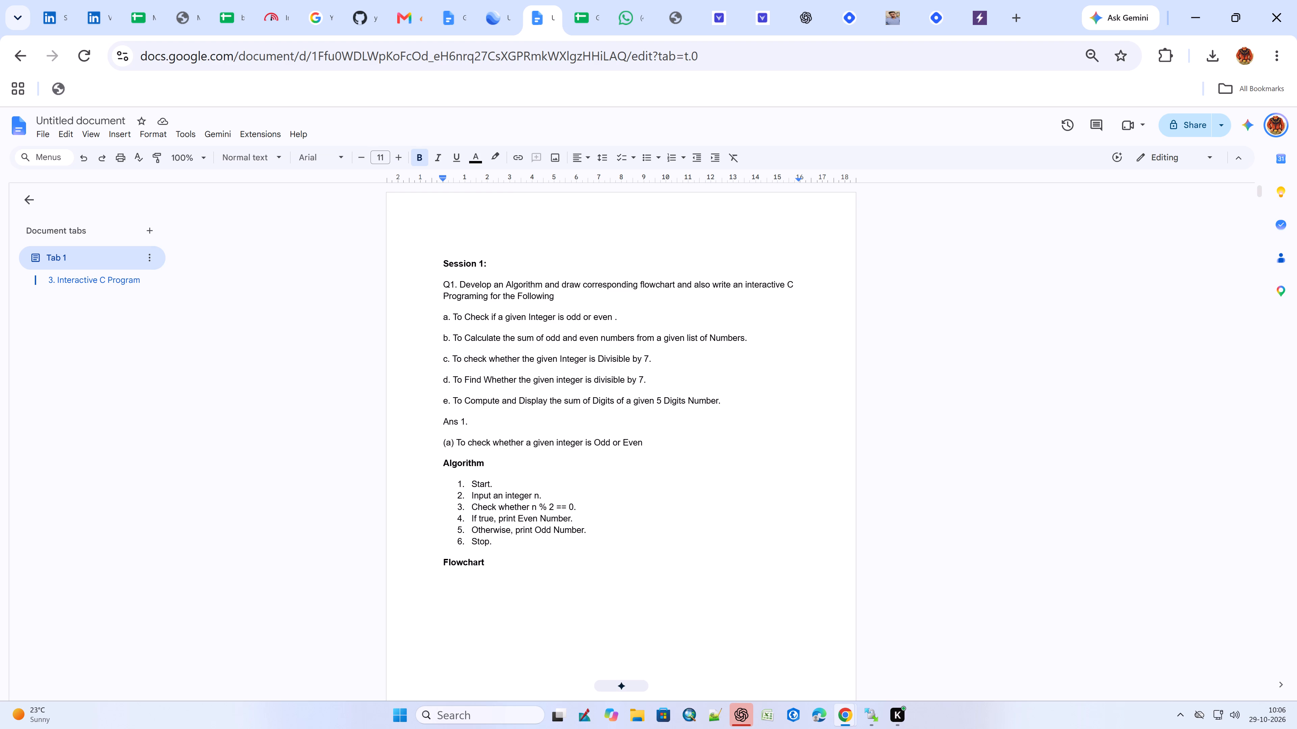
{"action": "left_click_drag", "start_coordinate": [652, 445], "coordinate": [432, 287]}
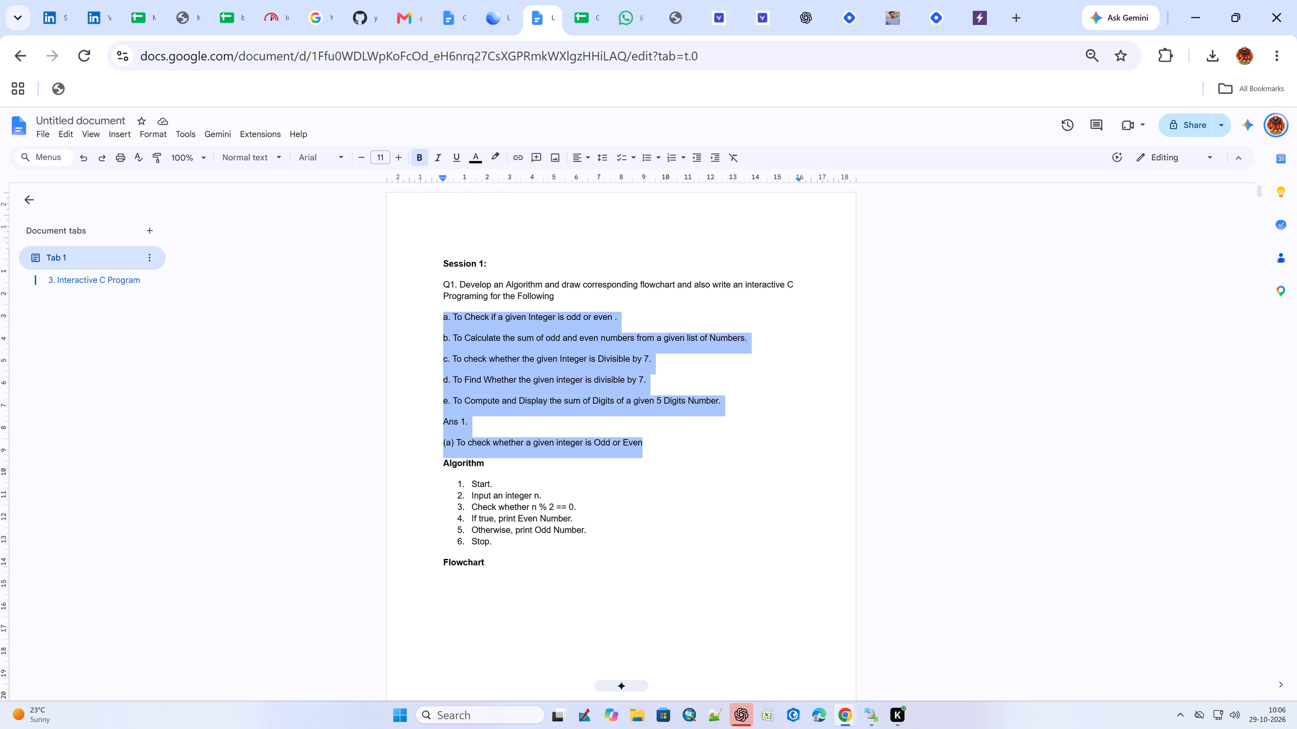
{"action": "left_click_drag", "start_coordinate": [432, 287], "coordinate": [432, 260]}
{"action": "key", "text": "ctrl+b"}
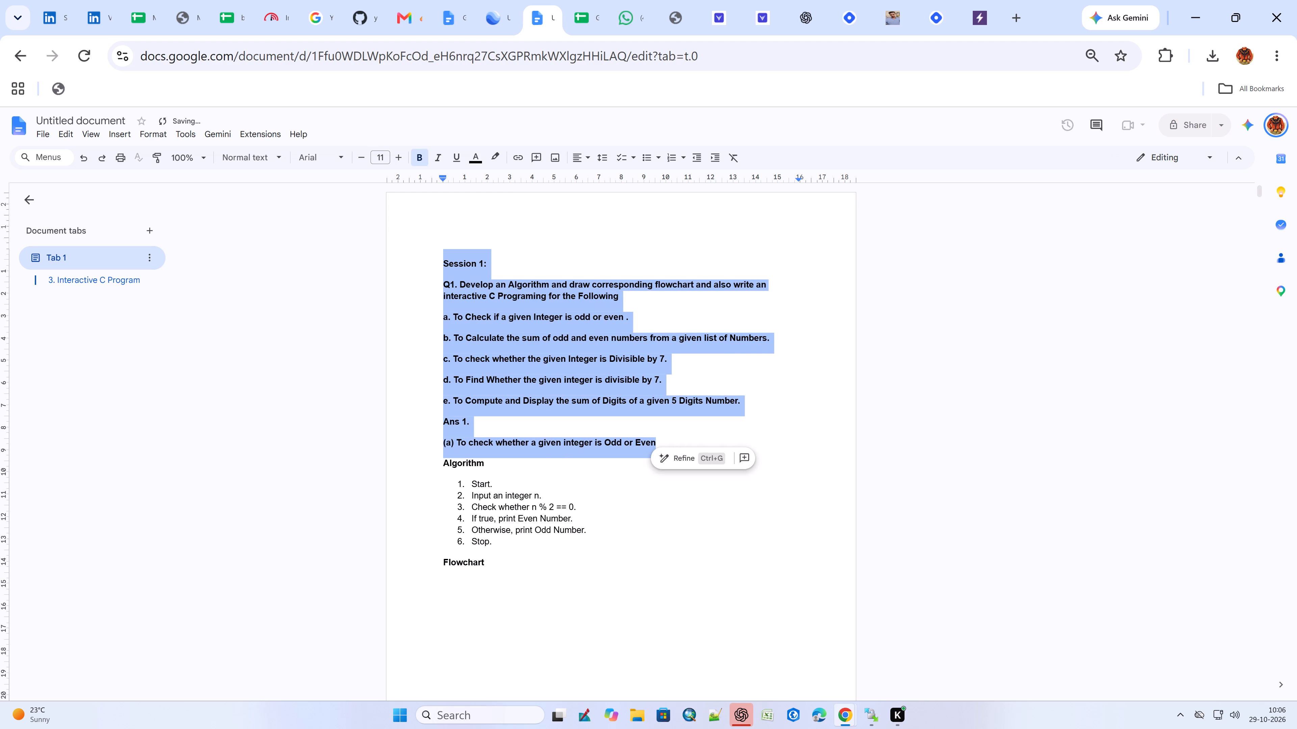
{"action": "left_click", "coordinate": [536, 396]}
Centre the "Session 1:" heading and add a blank line below it.
{"action": "left_click_drag", "start_coordinate": [508, 265], "coordinate": [409, 253]}
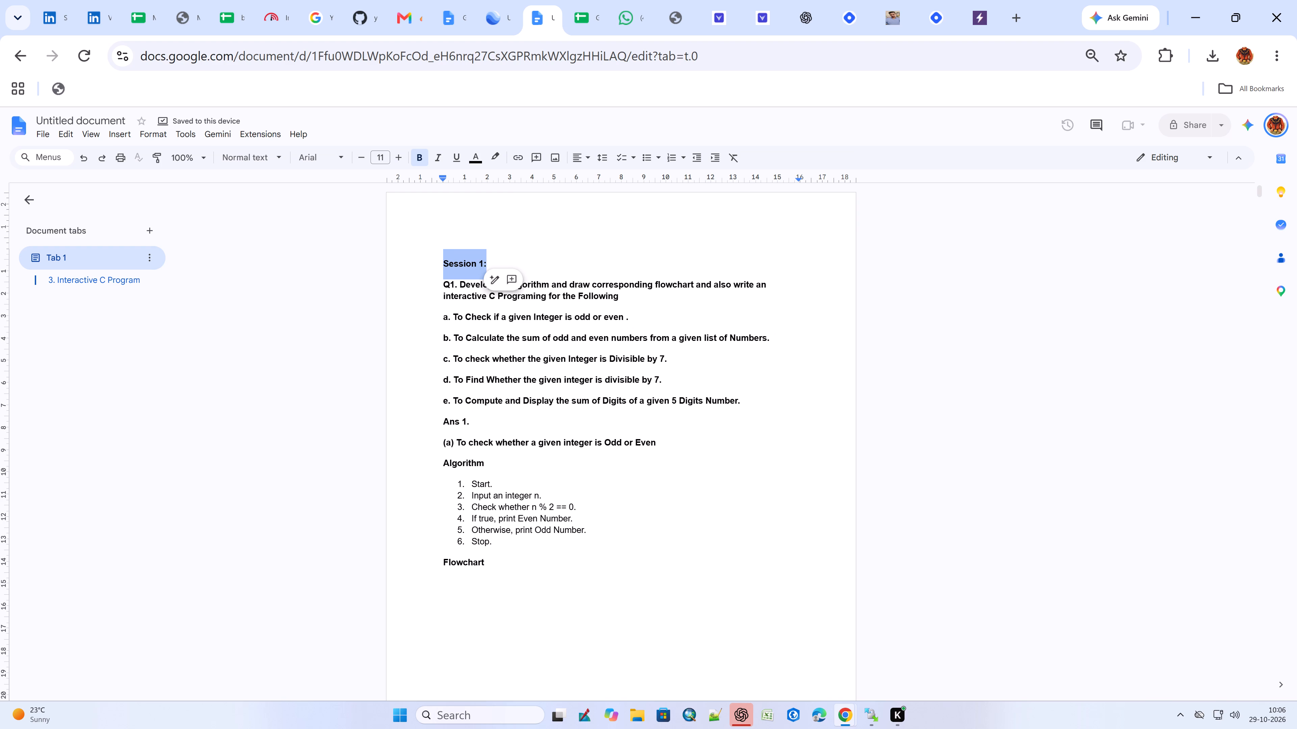
{"action": "left_click", "coordinate": [578, 157]}
{"action": "left_click", "coordinate": [601, 182]}
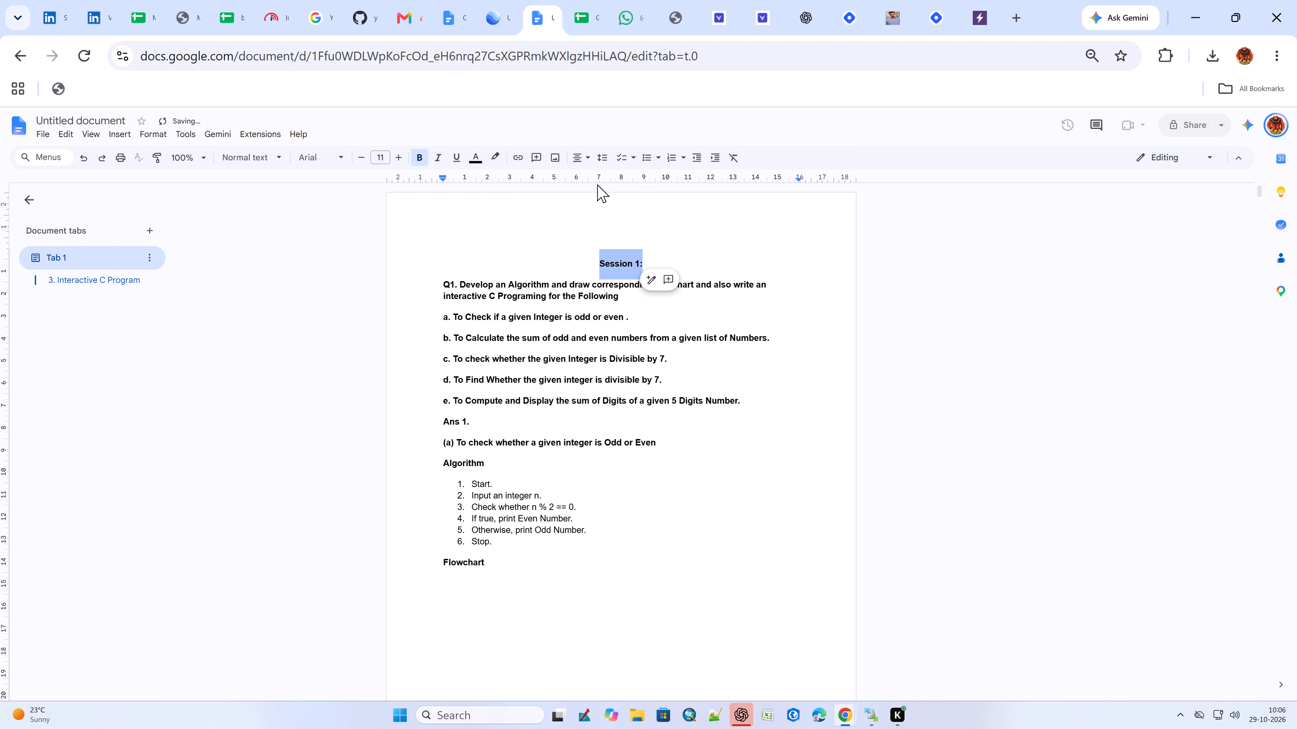
{"action": "left_click", "coordinate": [694, 253]}
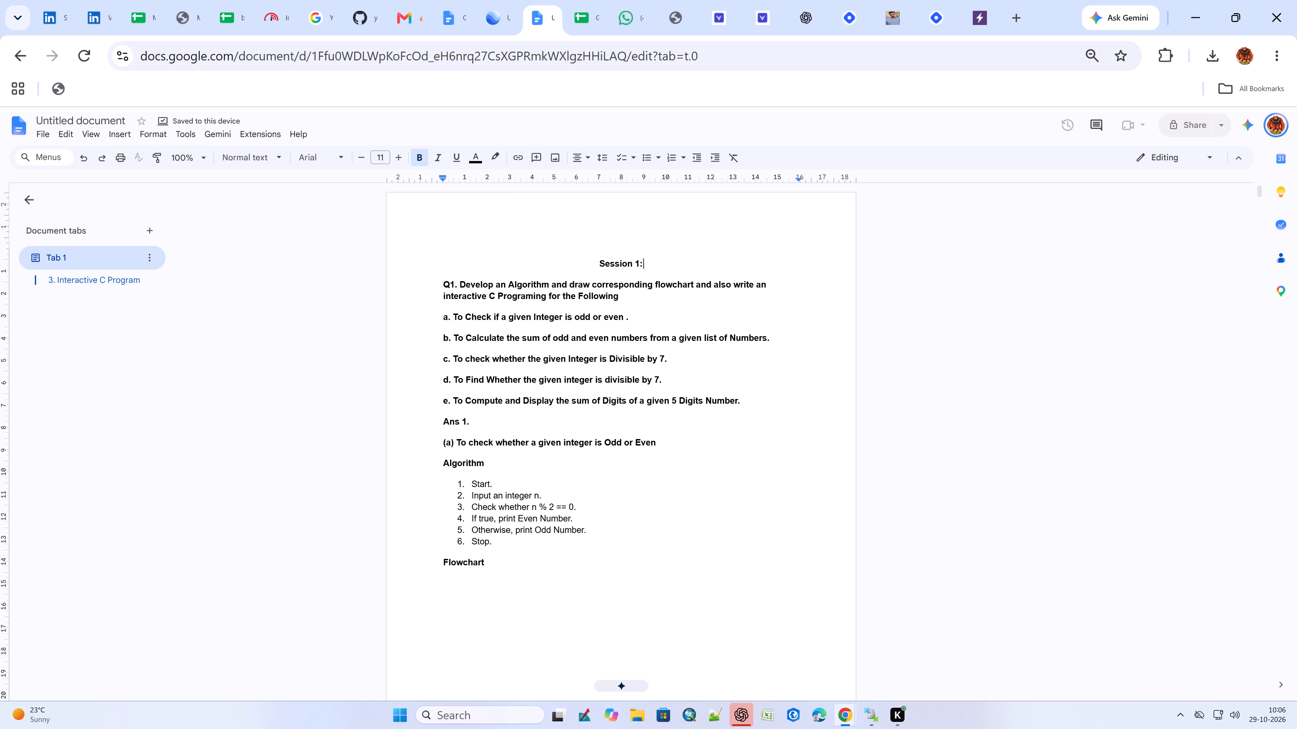
{"action": "key", "text": "Return"}
Insert 11 blank lines before part (a)'s Flowchart heading so that it moves to the next page with its odd/even diagram.
{"action": "scroll", "coordinate": [608, 306], "scroll_direction": "down", "scroll_amount": 3}
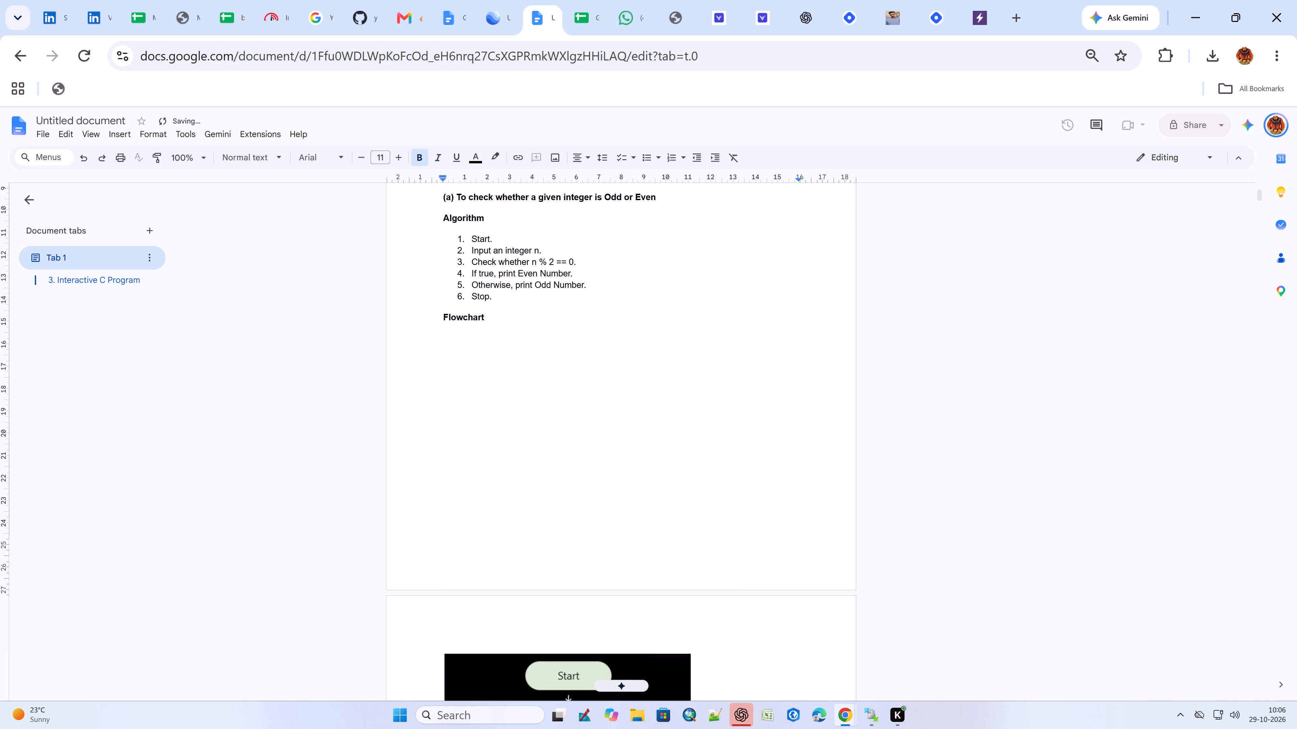
{"action": "scroll", "coordinate": [610, 376], "scroll_direction": "down", "scroll_amount": 1}
{"action": "left_click", "coordinate": [490, 373]}
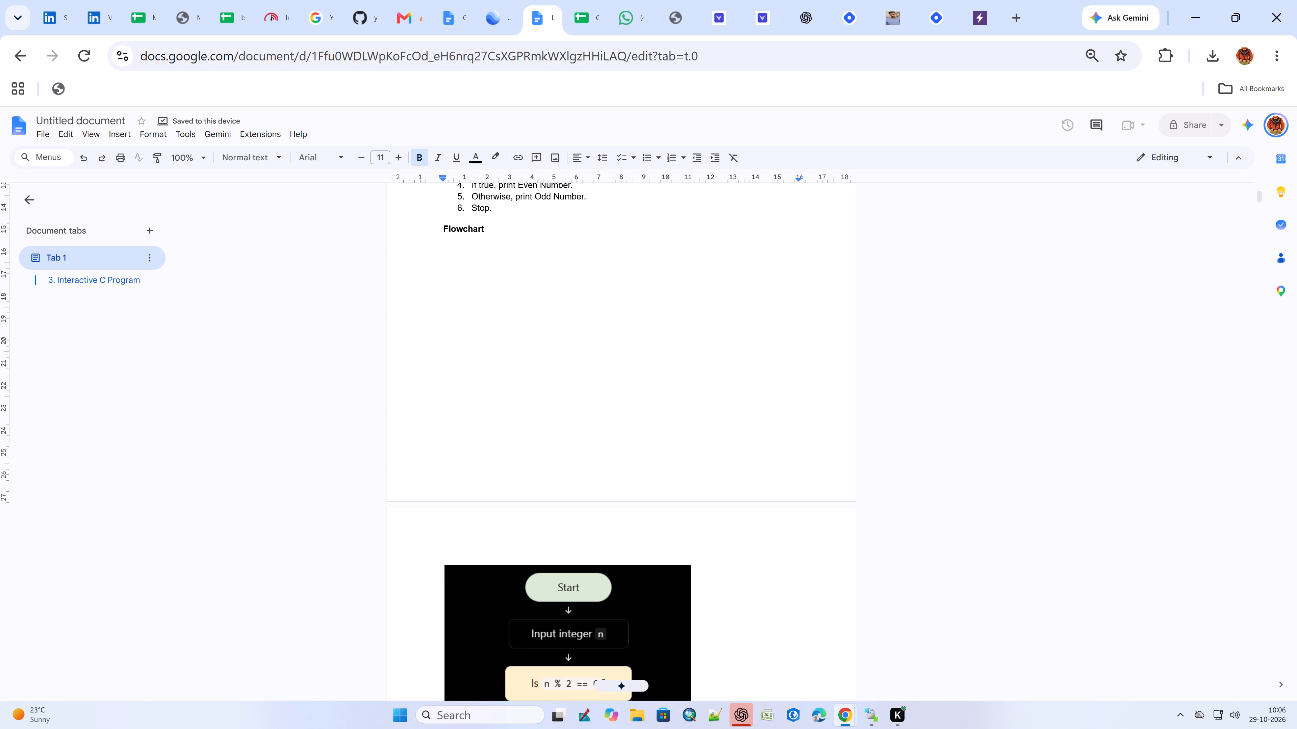
{"action": "left_click", "coordinate": [442, 232]}
{"action": "key", "text": "Return"}
{"action": "key", "text": "Return"}
{"action": "key", "text": "Return"}
{"action": "key", "text": "Return"}
{"action": "key", "text": "Return"}
{"action": "key", "text": "Return"}
{"action": "key", "text": "Return"}
{"action": "key", "text": "Return"}
{"action": "key", "text": "Return"}
{"action": "key", "text": "Return"}
{"action": "key", "text": "Return"}
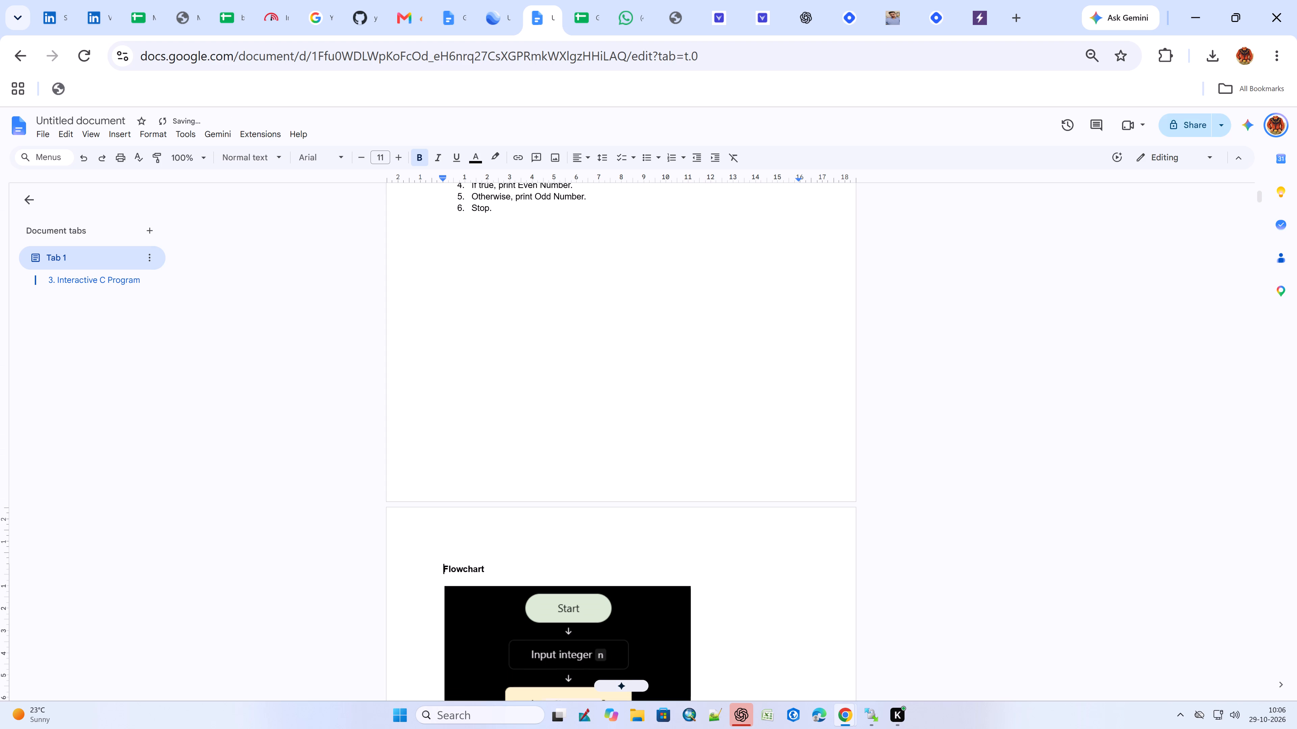
Insert four blank lines before the Algorithm heading for the even and odd sums so that it starts on a new page.
{"action": "scroll", "coordinate": [446, 283], "scroll_direction": "down", "scroll_amount": 4}
{"action": "scroll", "coordinate": [511, 433], "scroll_direction": "down", "scroll_amount": 3}
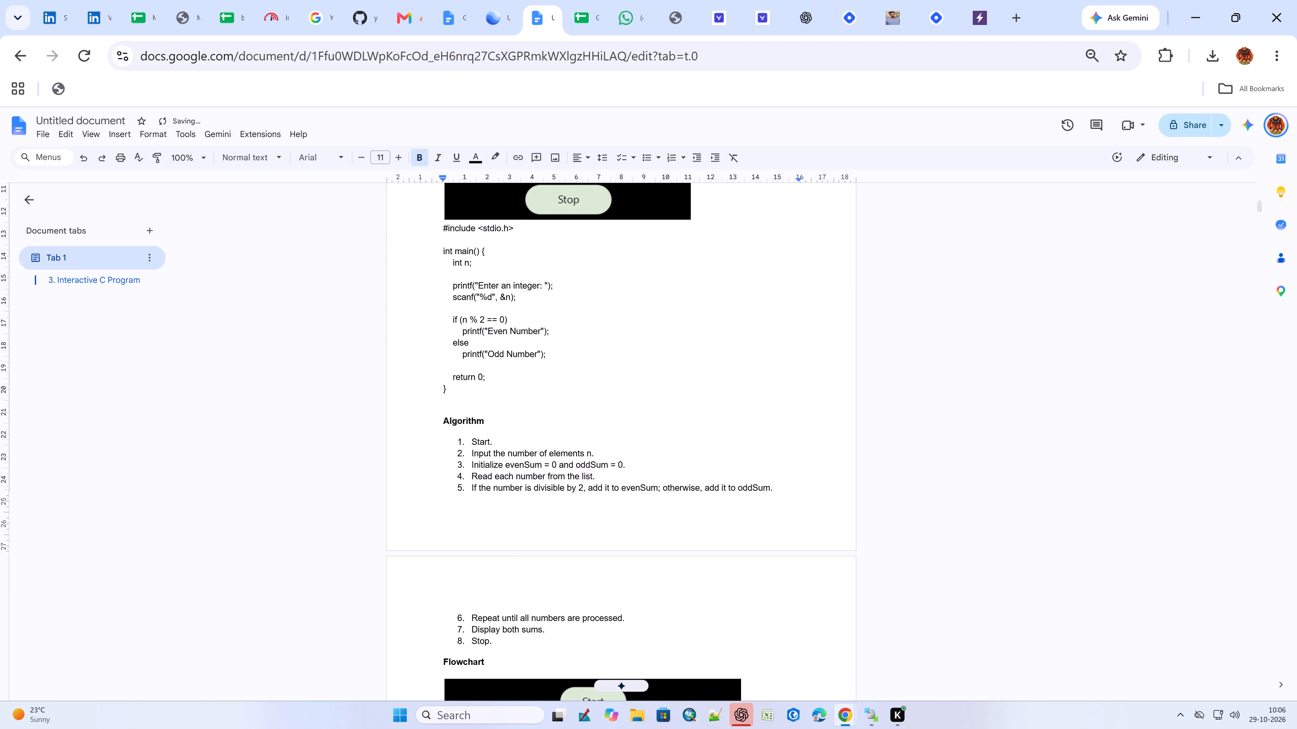
{"action": "left_click", "coordinate": [430, 410]}
{"action": "scroll", "coordinate": [489, 443], "scroll_direction": "down", "scroll_amount": 3}
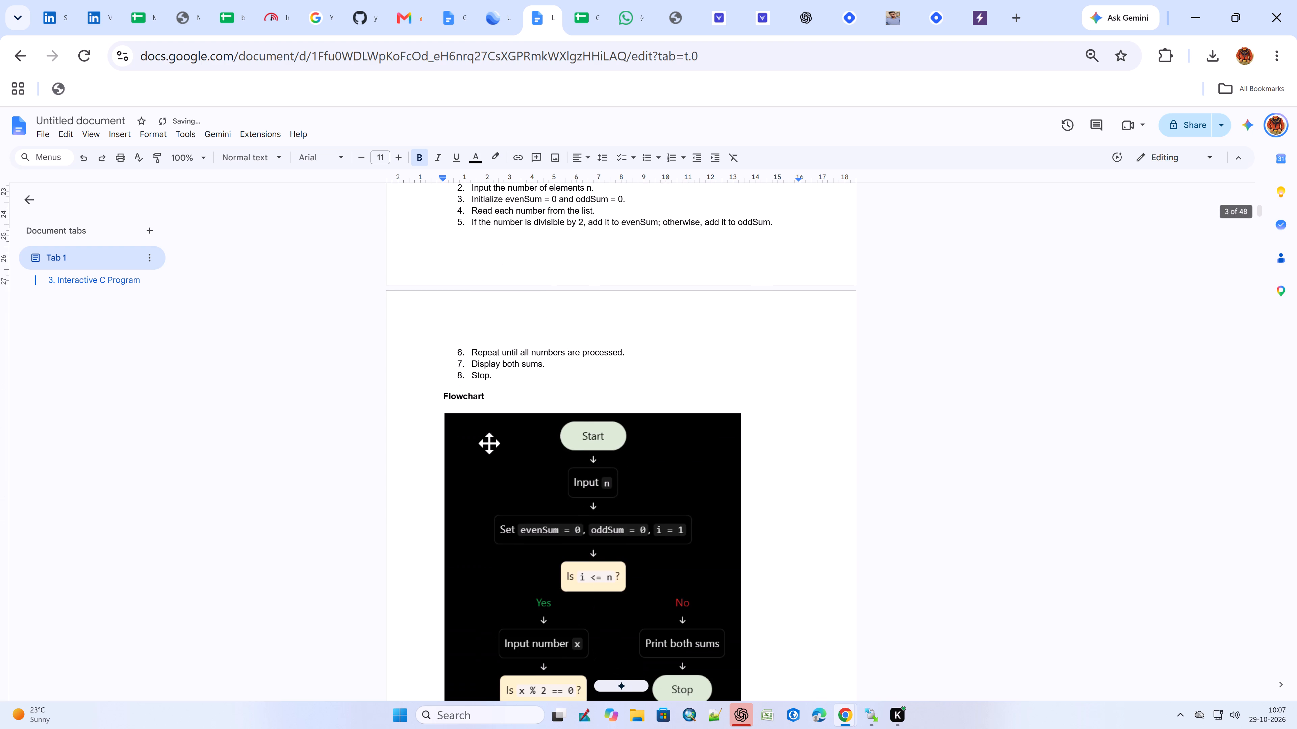
{"action": "scroll", "coordinate": [489, 443], "scroll_direction": "up", "scroll_amount": 6}
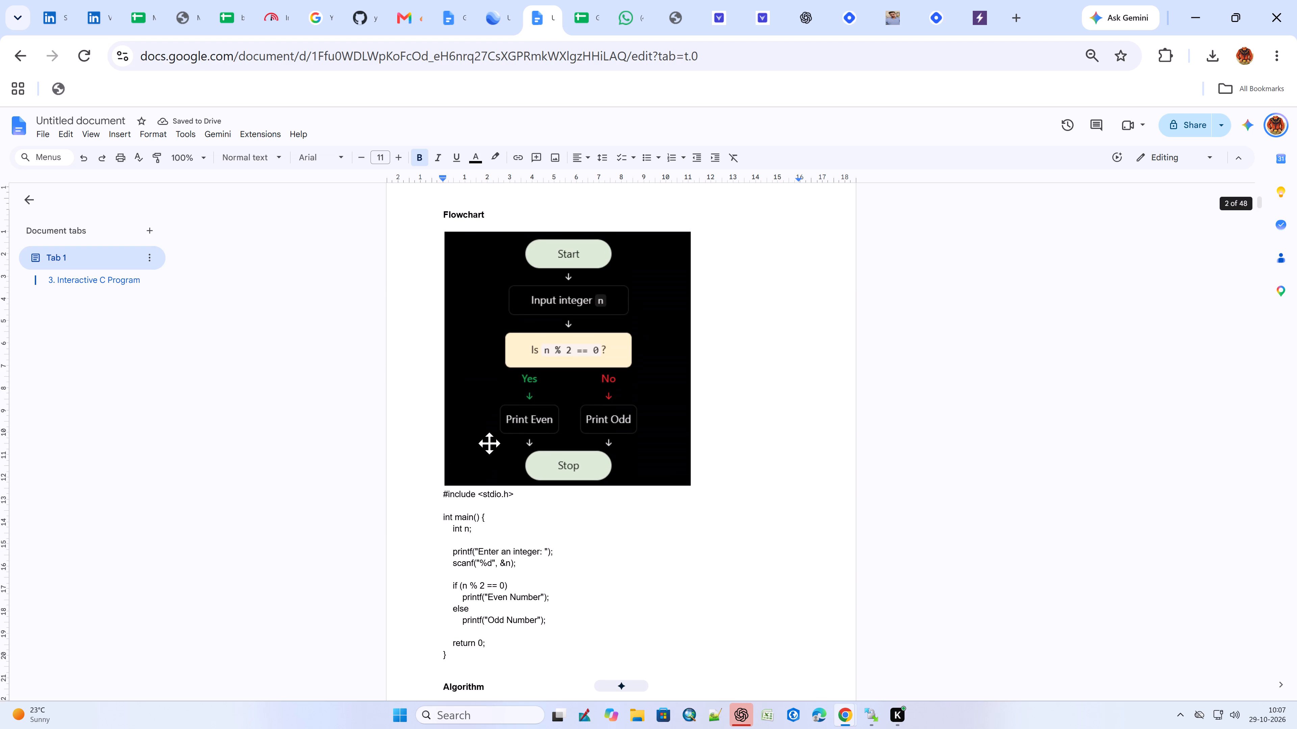
{"action": "scroll", "coordinate": [489, 443], "scroll_direction": "down", "scroll_amount": 3}
{"action": "key", "text": "Return"}
{"action": "key", "text": "Return"}
{"action": "key", "text": "Return"}
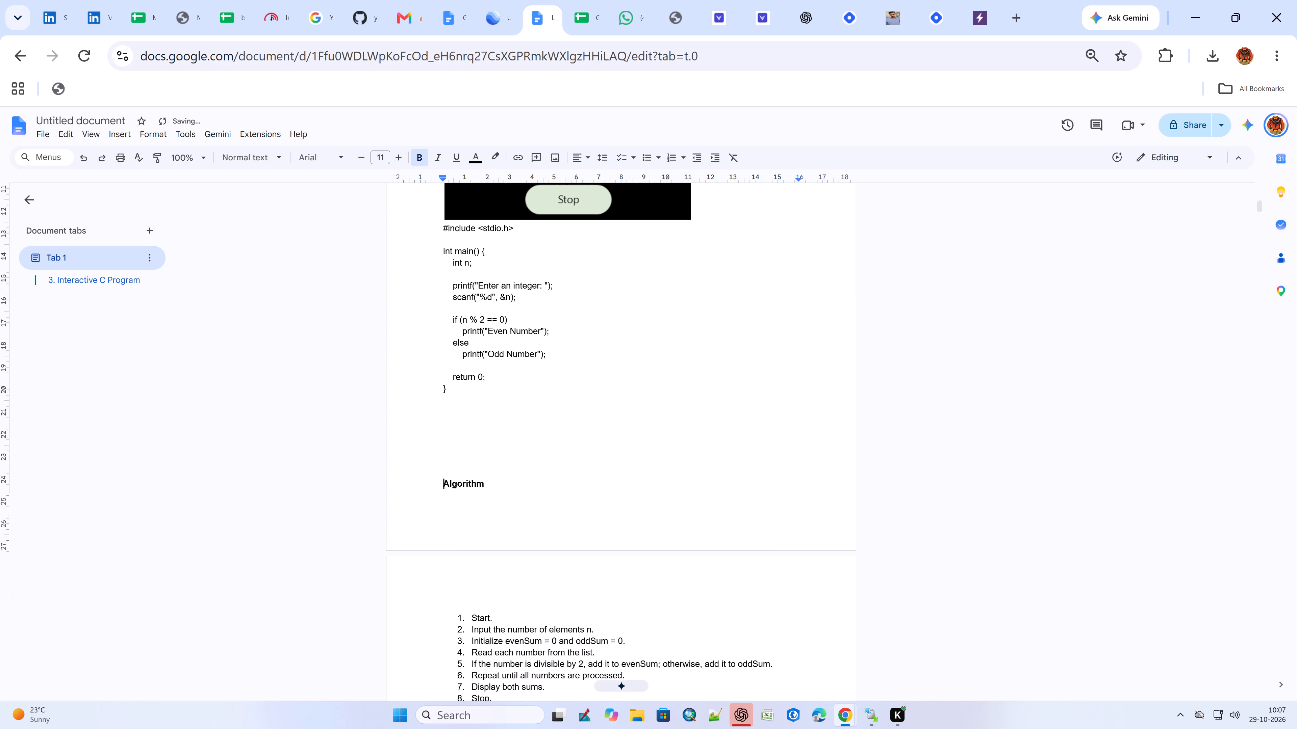
{"action": "key", "text": "Return"}
Insert three blank lines between the even and odd sums flowchart and its program's "#include <stdio.h>" line.
{"action": "scroll", "coordinate": [489, 443], "scroll_direction": "down", "scroll_amount": 8}
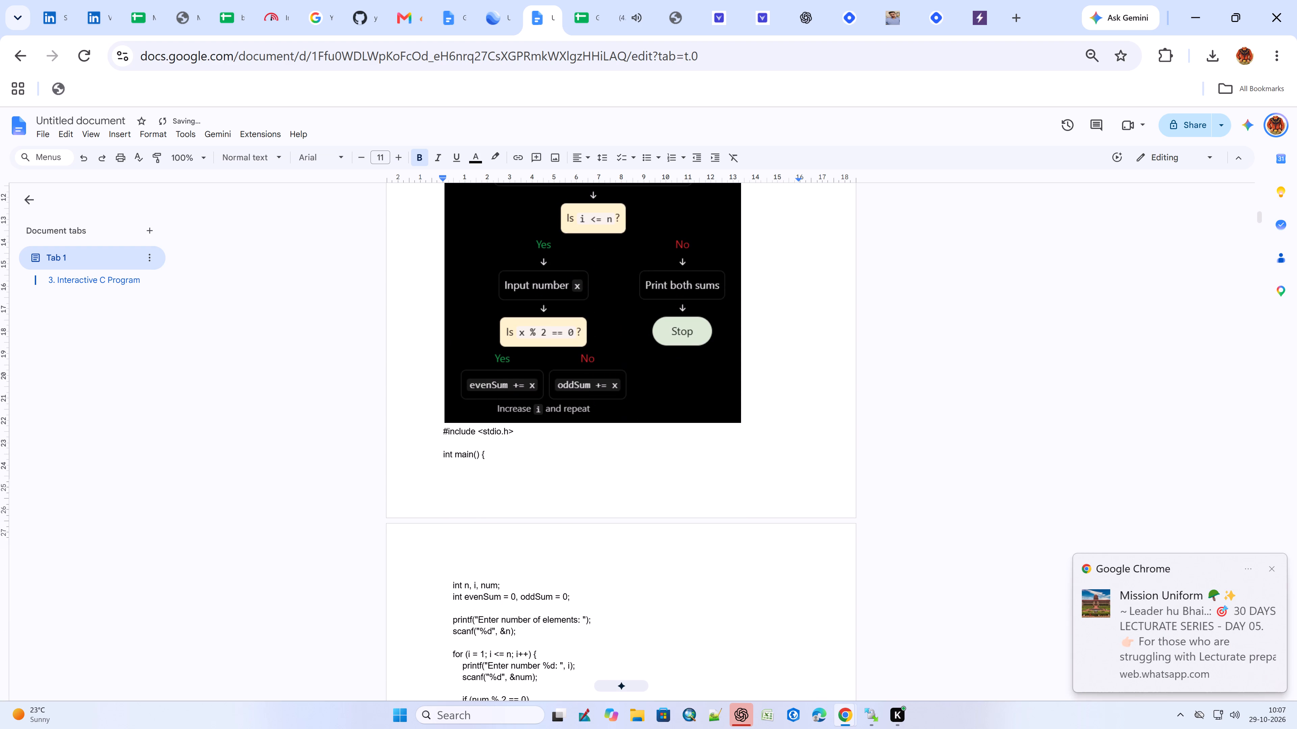
{"action": "left_click", "coordinate": [441, 422]}
{"action": "key", "text": "Return"}
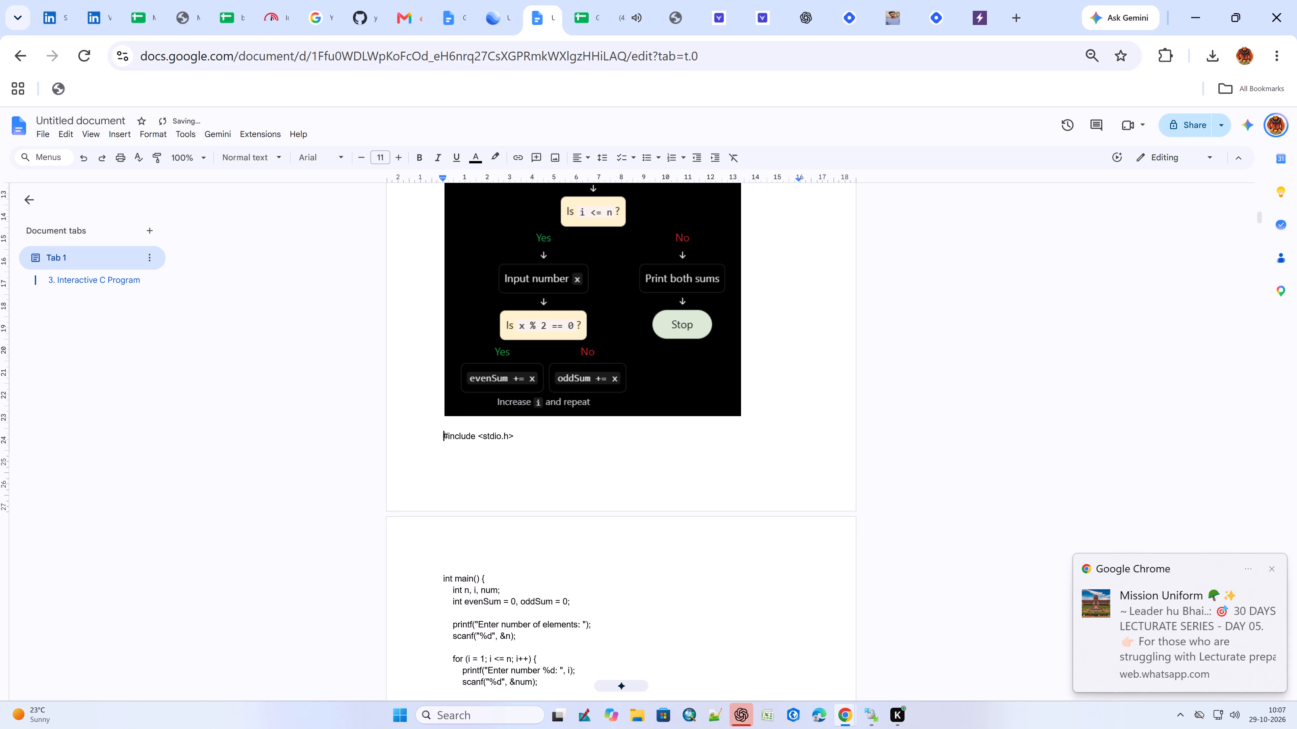
{"action": "key", "text": "Return"}
{"action": "key", "text": "Return"}
Insert five blank lines before "(e) To compute and display the sum of digits of a given 5-digit number" so that it starts on a new page.
{"action": "scroll", "coordinate": [453, 454], "scroll_direction": "down", "scroll_amount": 5}
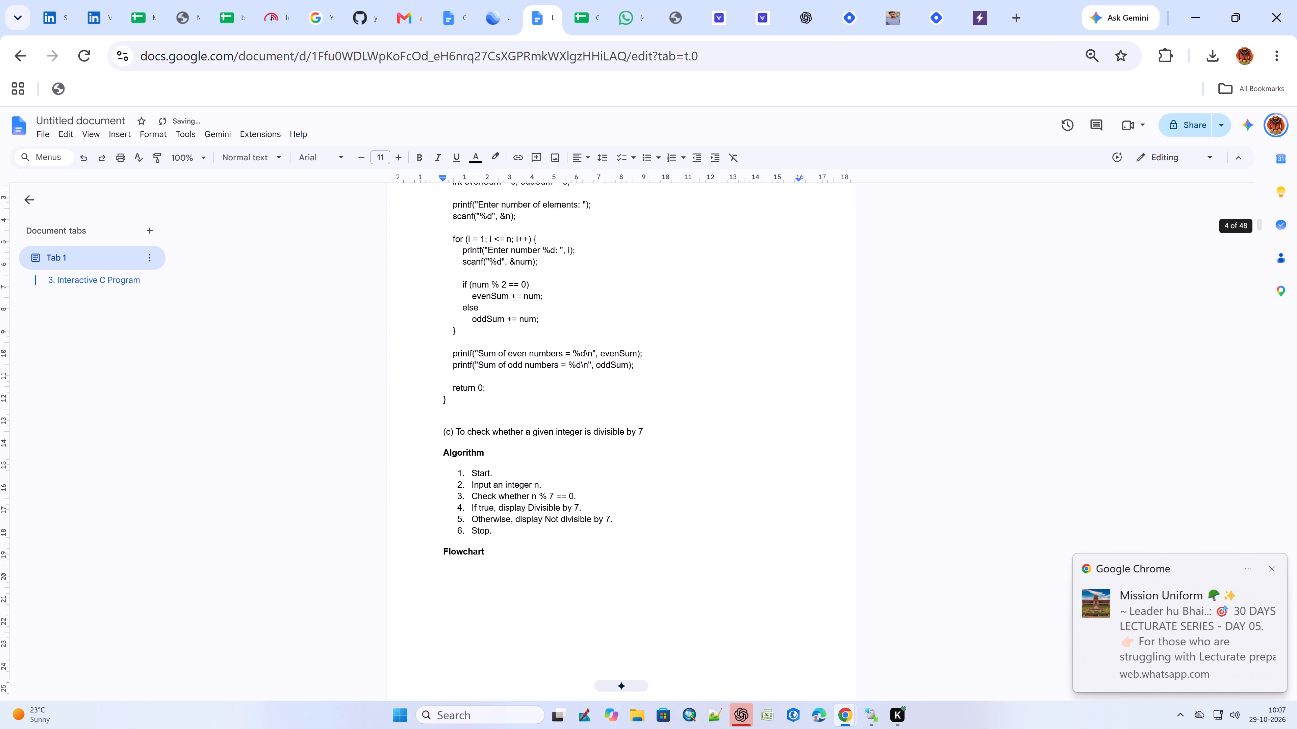
{"action": "scroll", "coordinate": [459, 547], "scroll_direction": "down", "scroll_amount": 3}
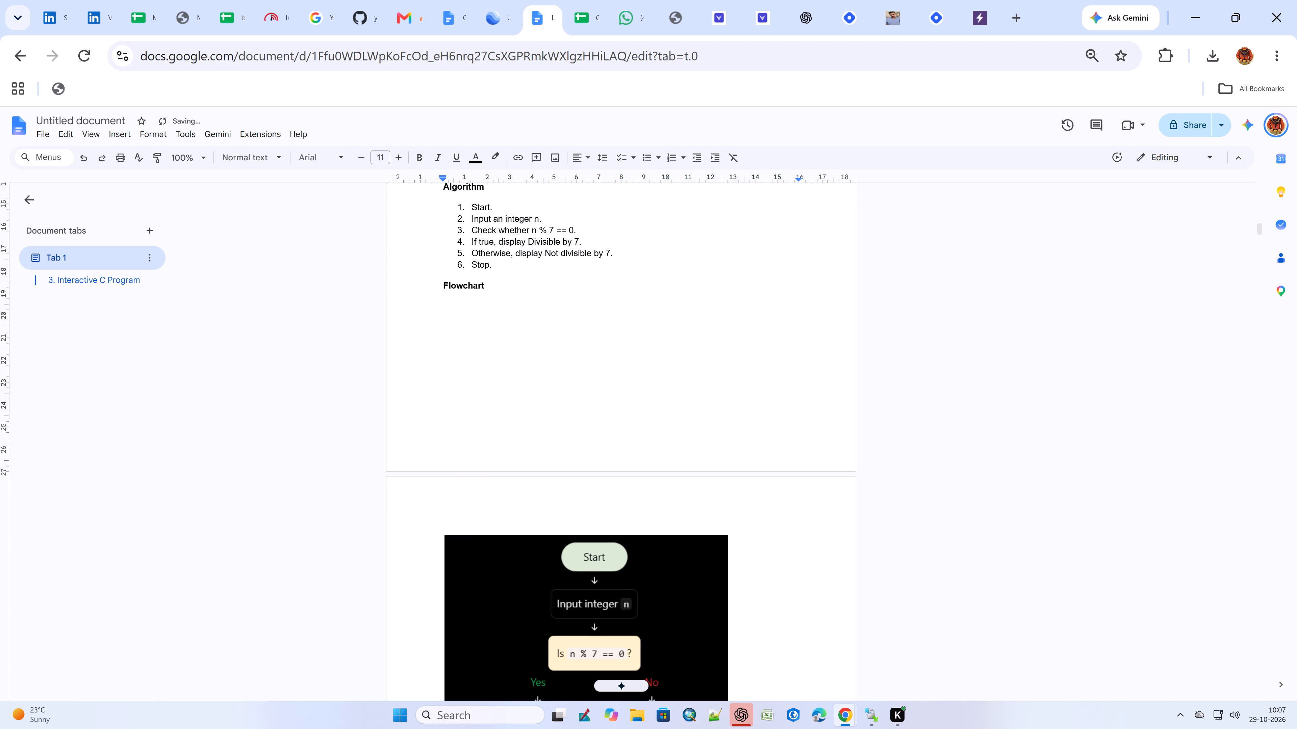
{"action": "scroll", "coordinate": [457, 445], "scroll_direction": "down", "scroll_amount": 6}
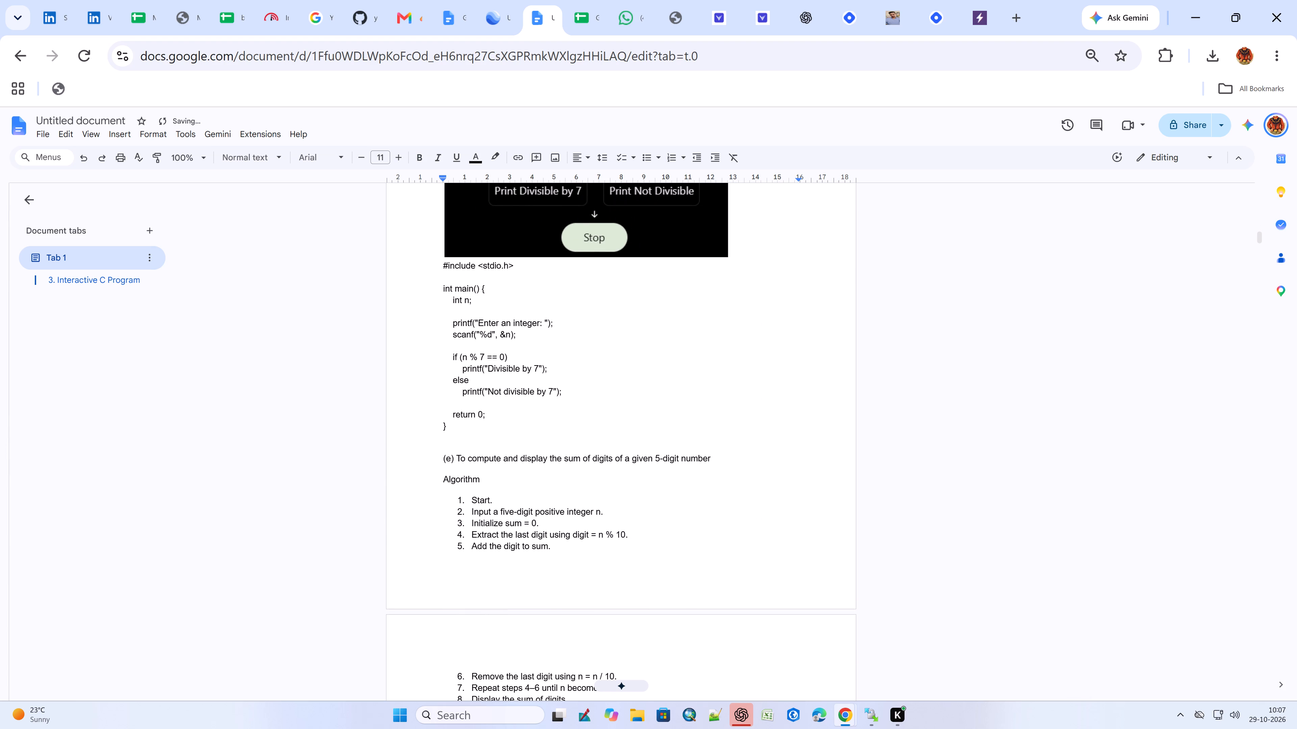
{"action": "left_click", "coordinate": [435, 460]}
{"action": "scroll", "coordinate": [436, 460], "scroll_direction": "down", "scroll_amount": 3}
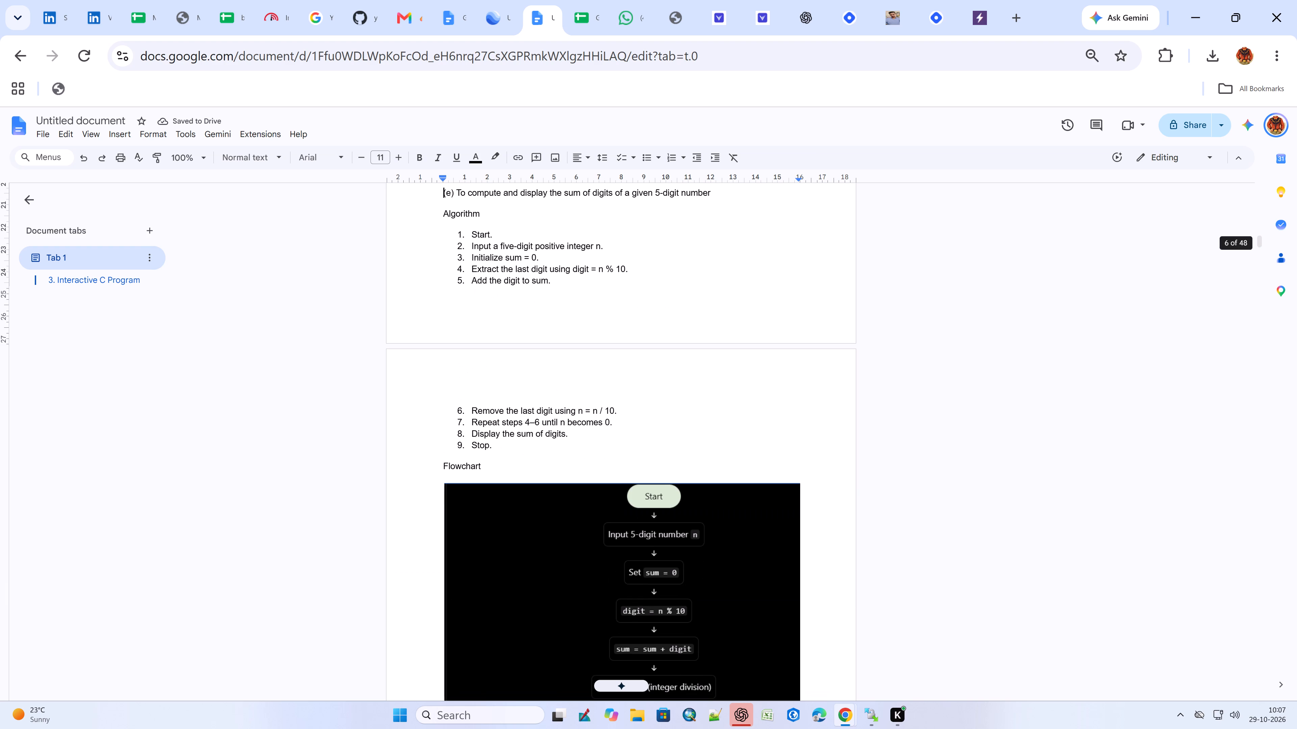
{"action": "key", "text": "Return"}
{"action": "key", "text": "Return"}
{"action": "key", "text": "Return"}
{"action": "key", "text": "Return"}
{"action": "key", "text": "Return"}
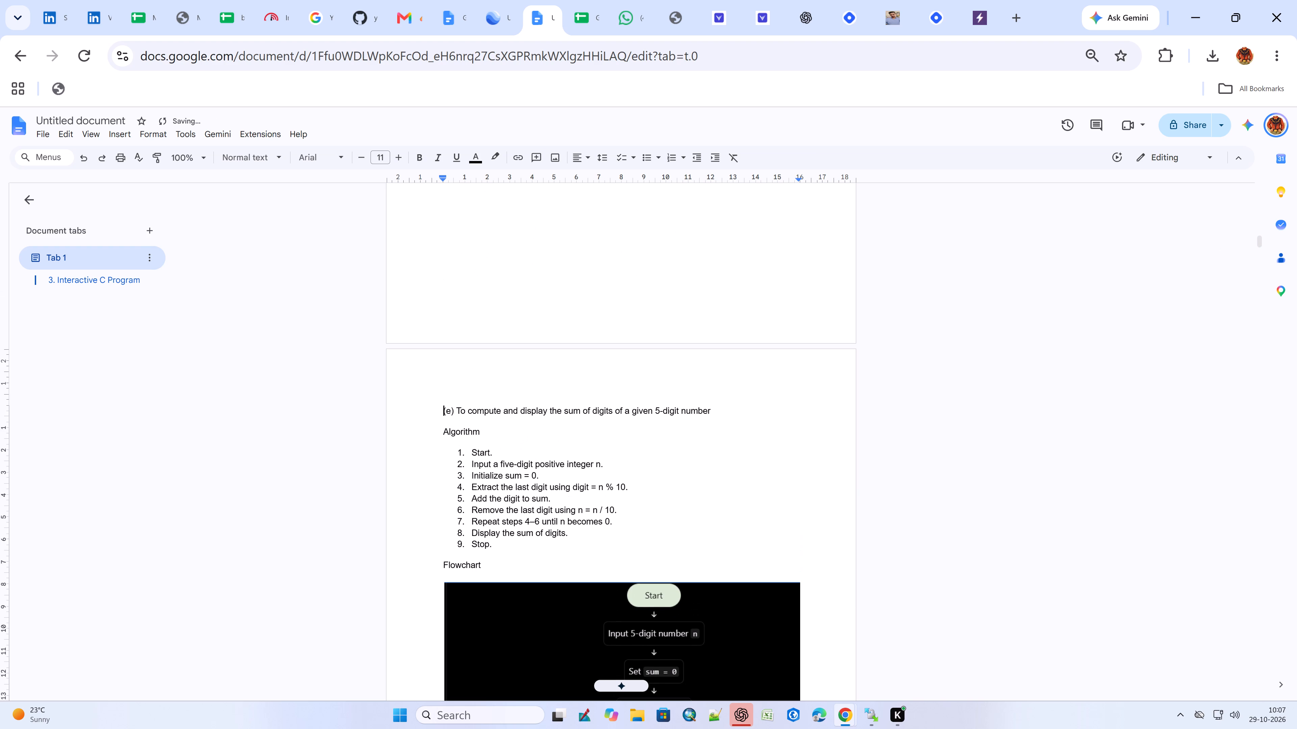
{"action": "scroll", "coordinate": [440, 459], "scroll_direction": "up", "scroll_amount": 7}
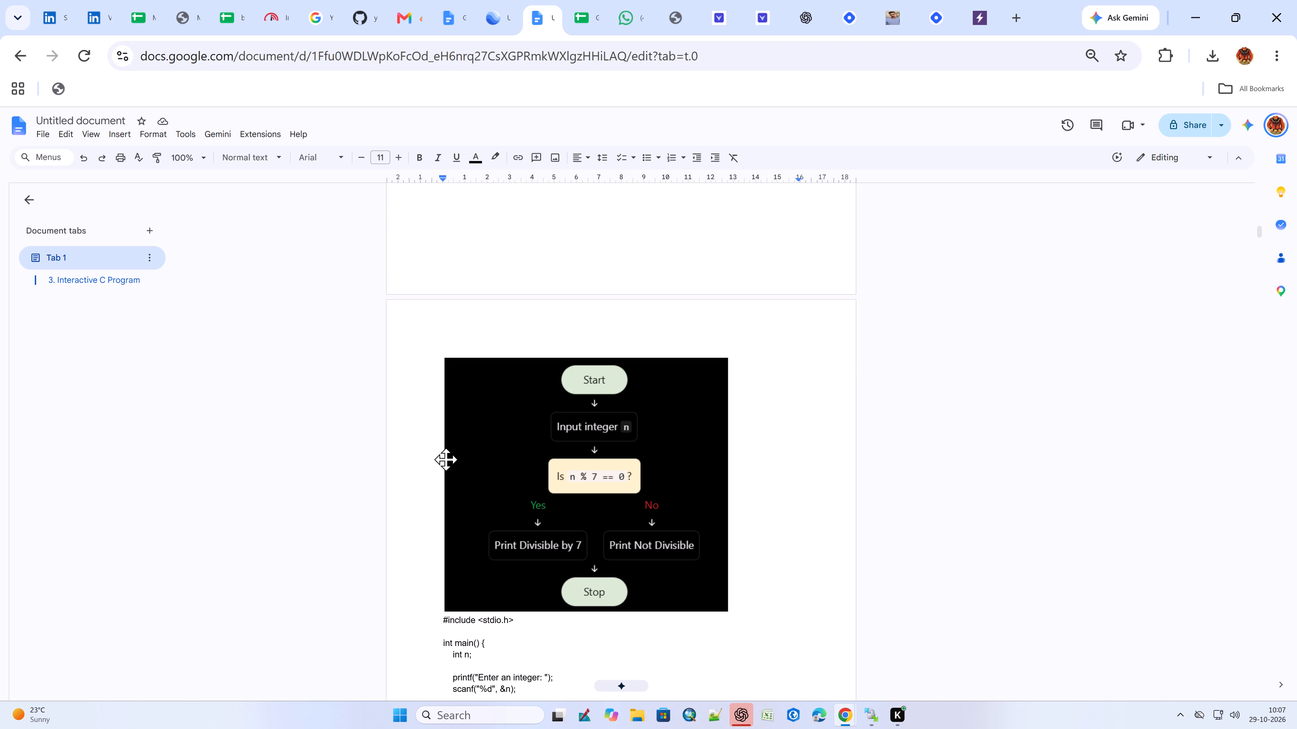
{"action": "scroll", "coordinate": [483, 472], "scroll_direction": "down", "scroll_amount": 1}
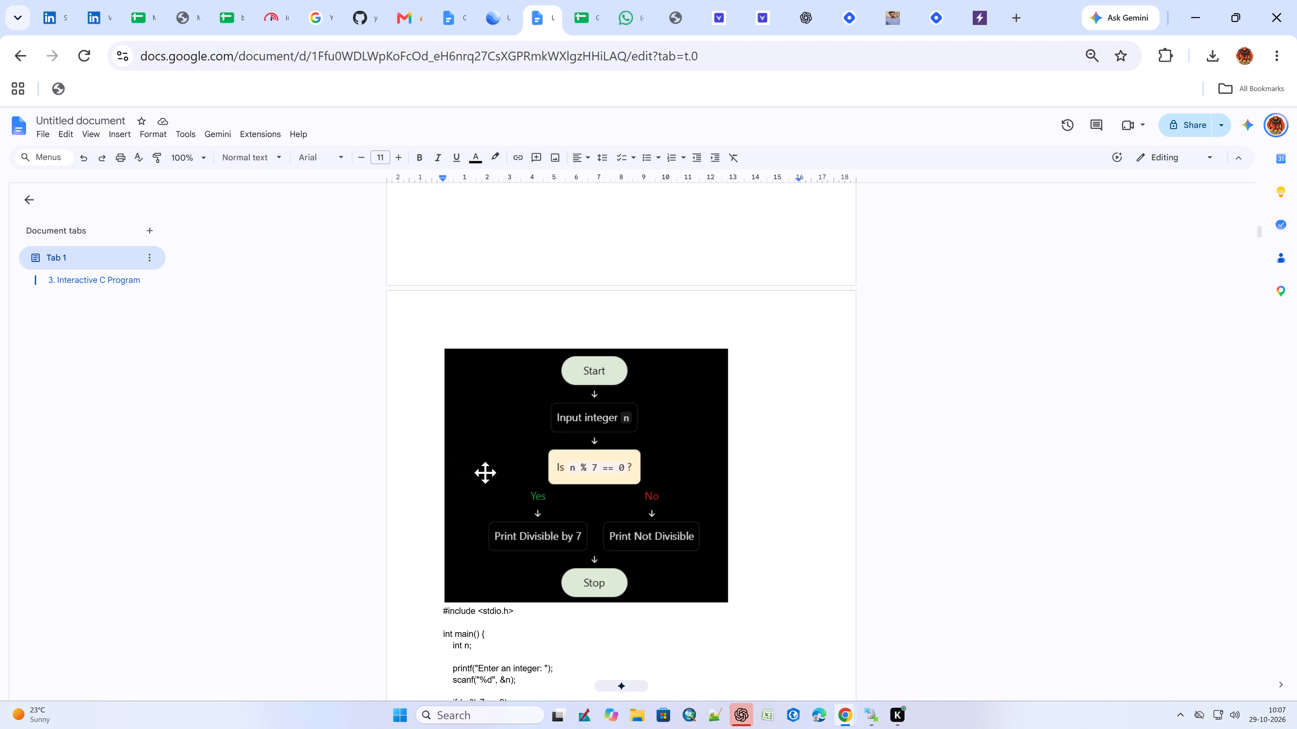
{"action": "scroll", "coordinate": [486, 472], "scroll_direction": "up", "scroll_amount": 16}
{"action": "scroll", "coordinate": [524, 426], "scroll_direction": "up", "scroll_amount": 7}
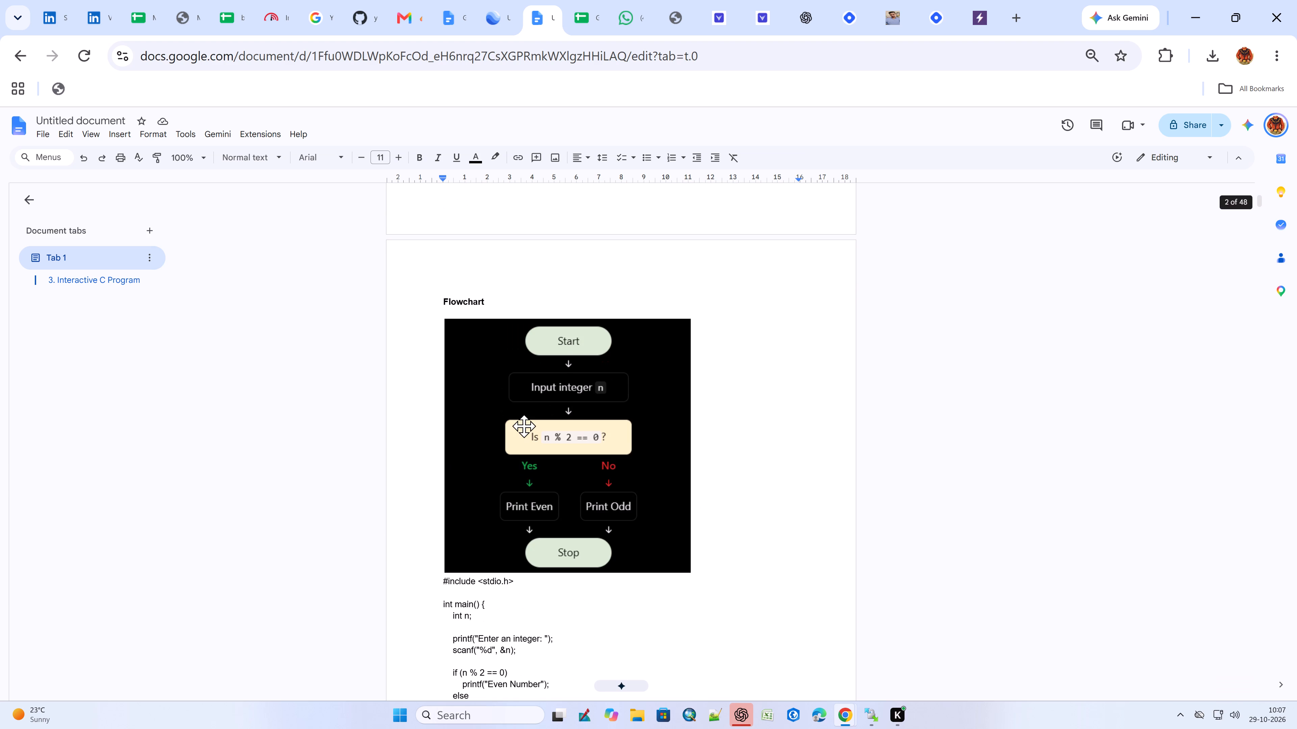
Bold the question line "(c) To check whether a given integer is divisible by 7".
{"action": "scroll", "coordinate": [561, 417], "scroll_direction": "up", "scroll_amount": 8}
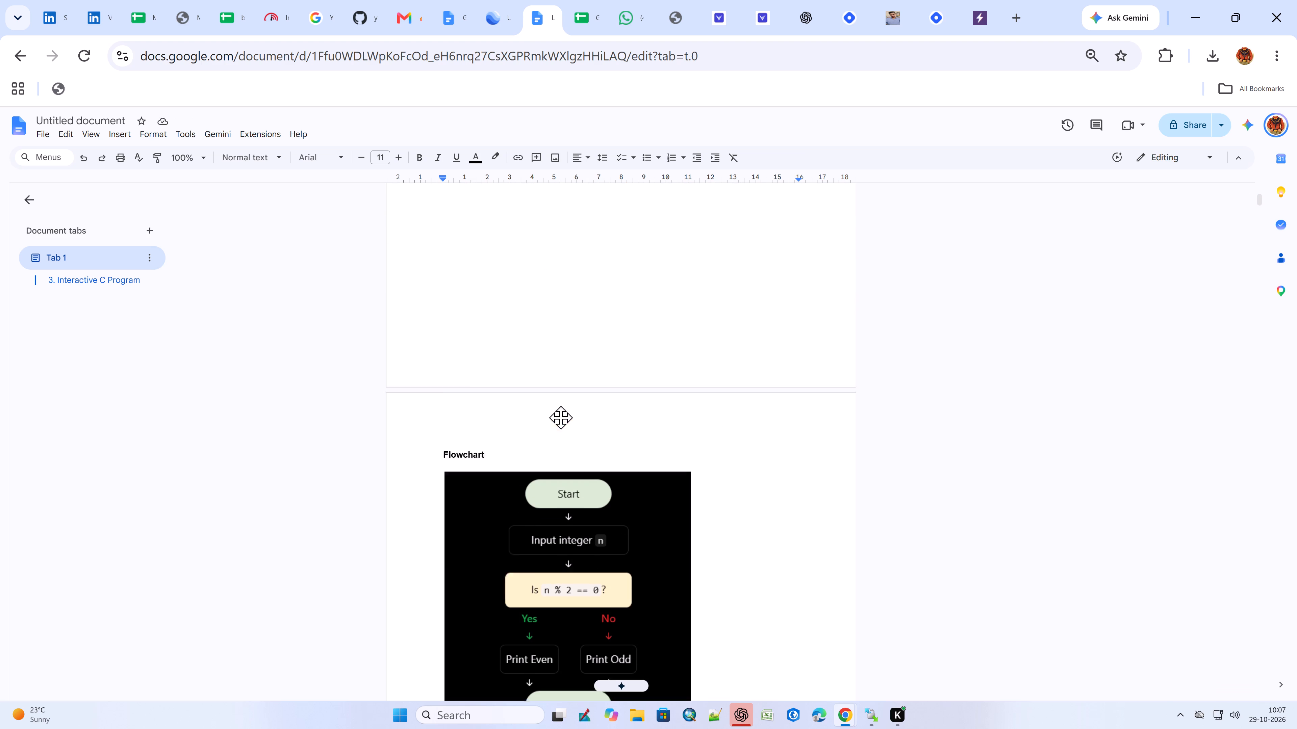
{"action": "scroll", "coordinate": [561, 417], "scroll_direction": "up", "scroll_amount": 7}
{"action": "scroll", "coordinate": [586, 447], "scroll_direction": "down", "scroll_amount": 10}
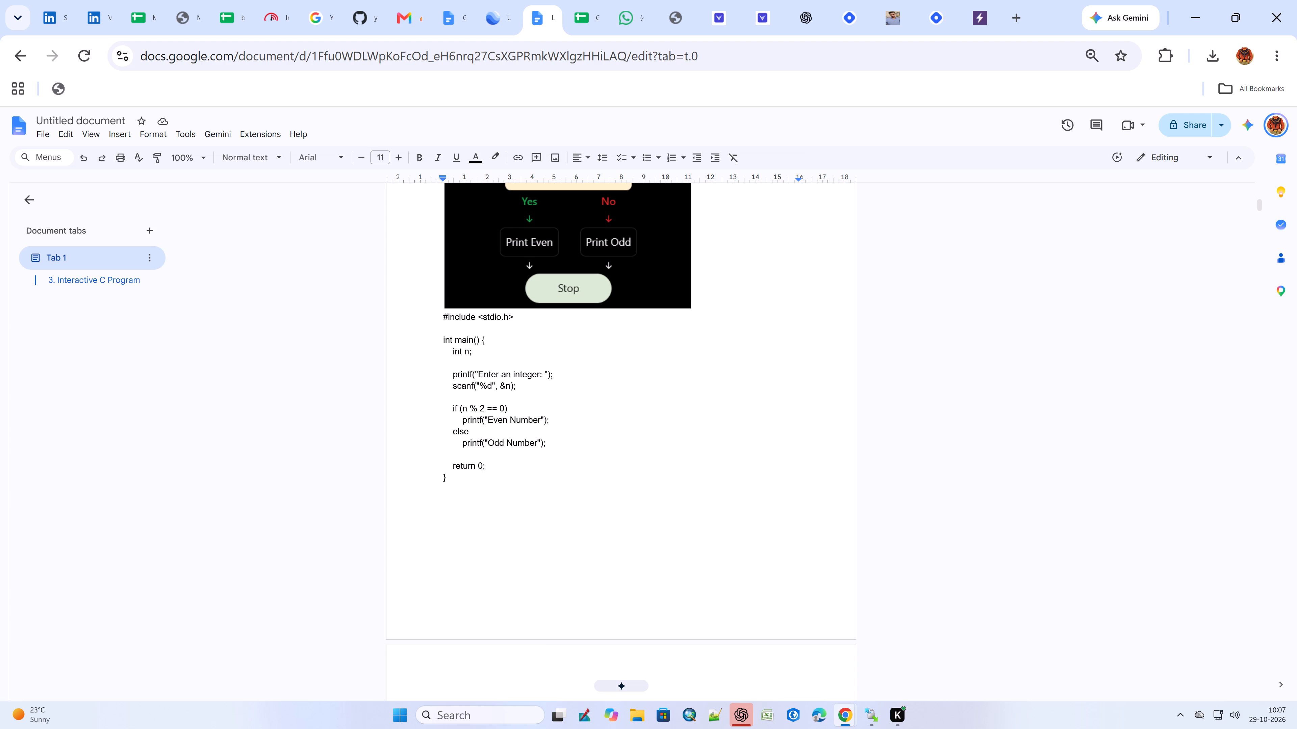
{"action": "scroll", "coordinate": [605, 387], "scroll_direction": "down", "scroll_amount": 3}
{"action": "scroll", "coordinate": [479, 474], "scroll_direction": "down", "scroll_amount": 6}
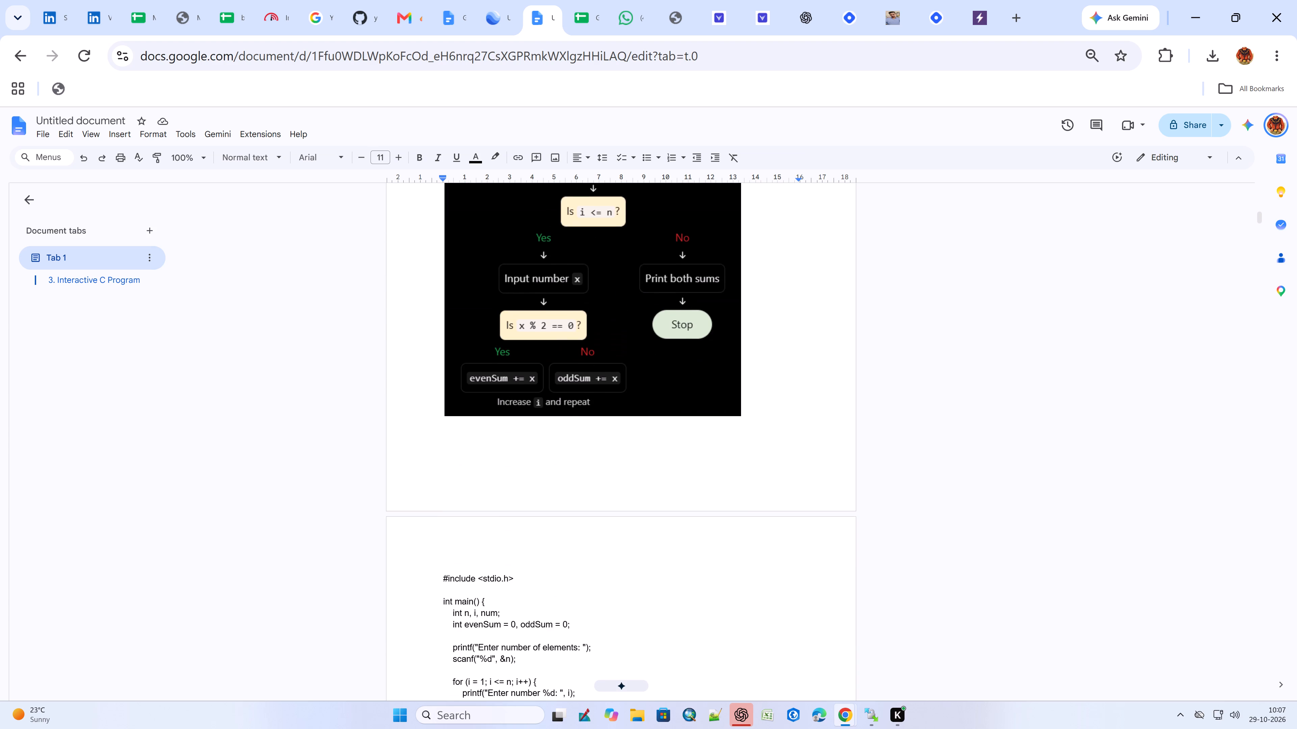
{"action": "scroll", "coordinate": [481, 476], "scroll_direction": "down", "scroll_amount": 4}
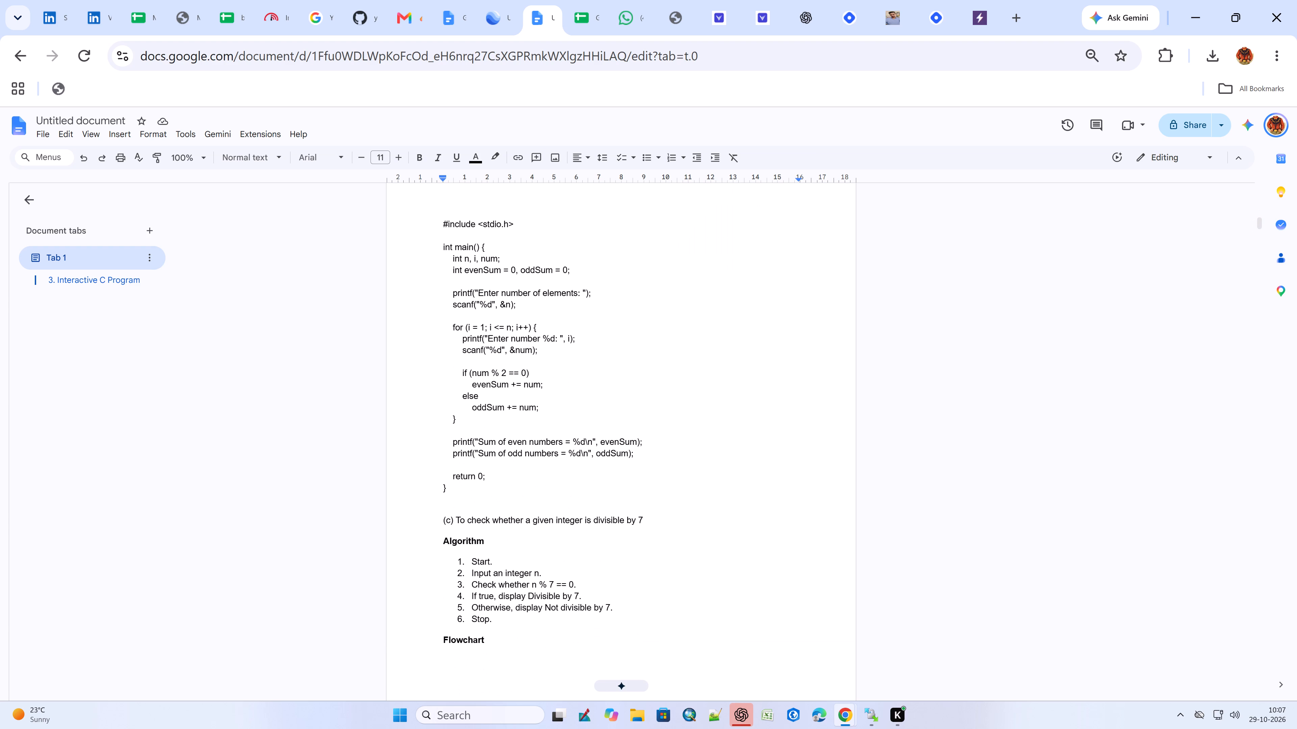
{"action": "left_click_drag", "start_coordinate": [670, 515], "coordinate": [441, 519]}
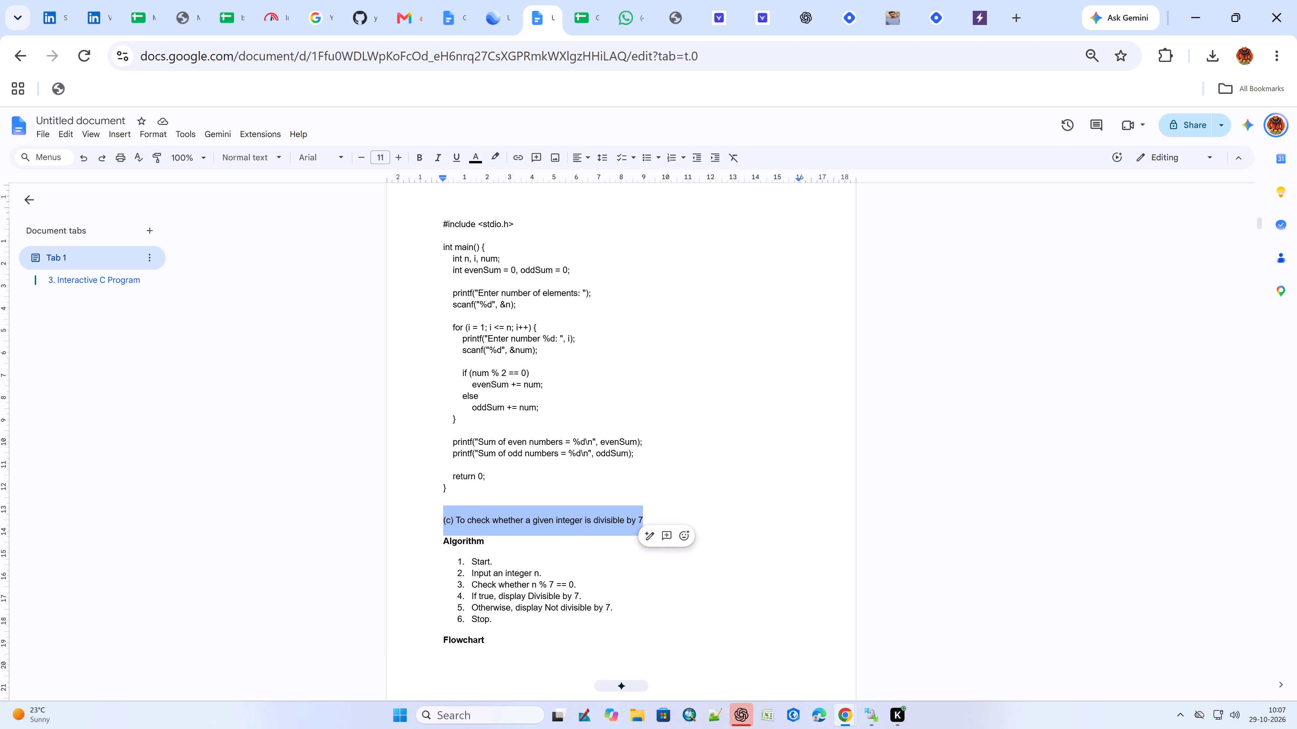
{"action": "key", "text": "ctrl+b"}
Delete the blank lines before "int main()", the first sum printf and "return 0;" in the even and odd sums program.
{"action": "left_click", "coordinate": [455, 231]}
{"action": "left_click", "coordinate": [441, 245]}
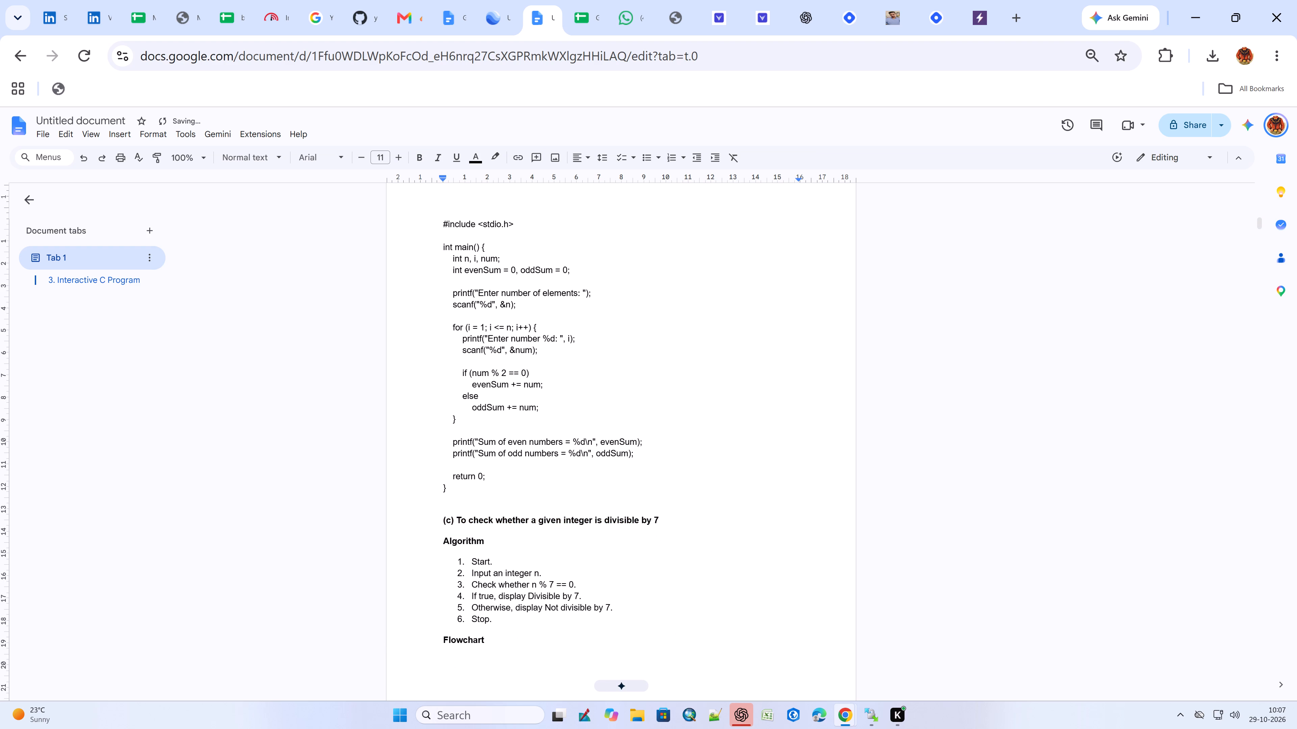
{"action": "key", "text": "BackSpace"}
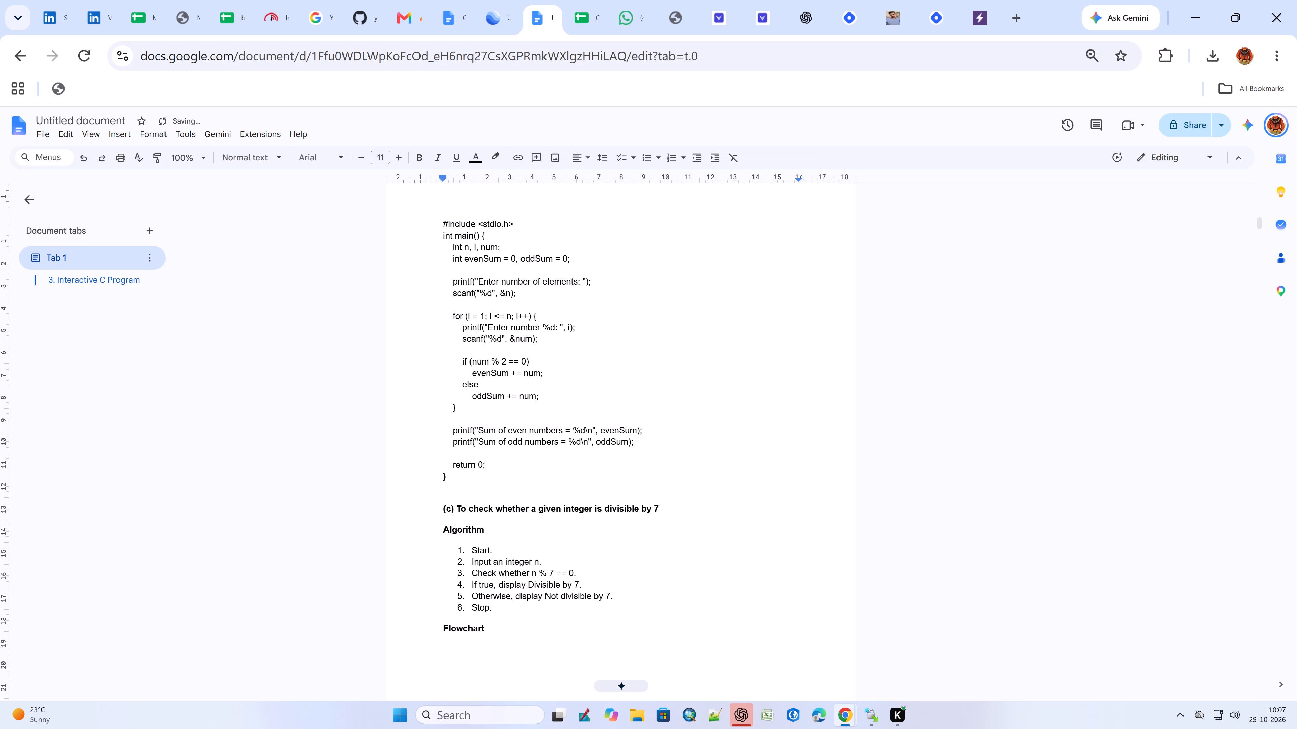
{"action": "scroll", "coordinate": [499, 370], "scroll_direction": "down", "scroll_amount": 1}
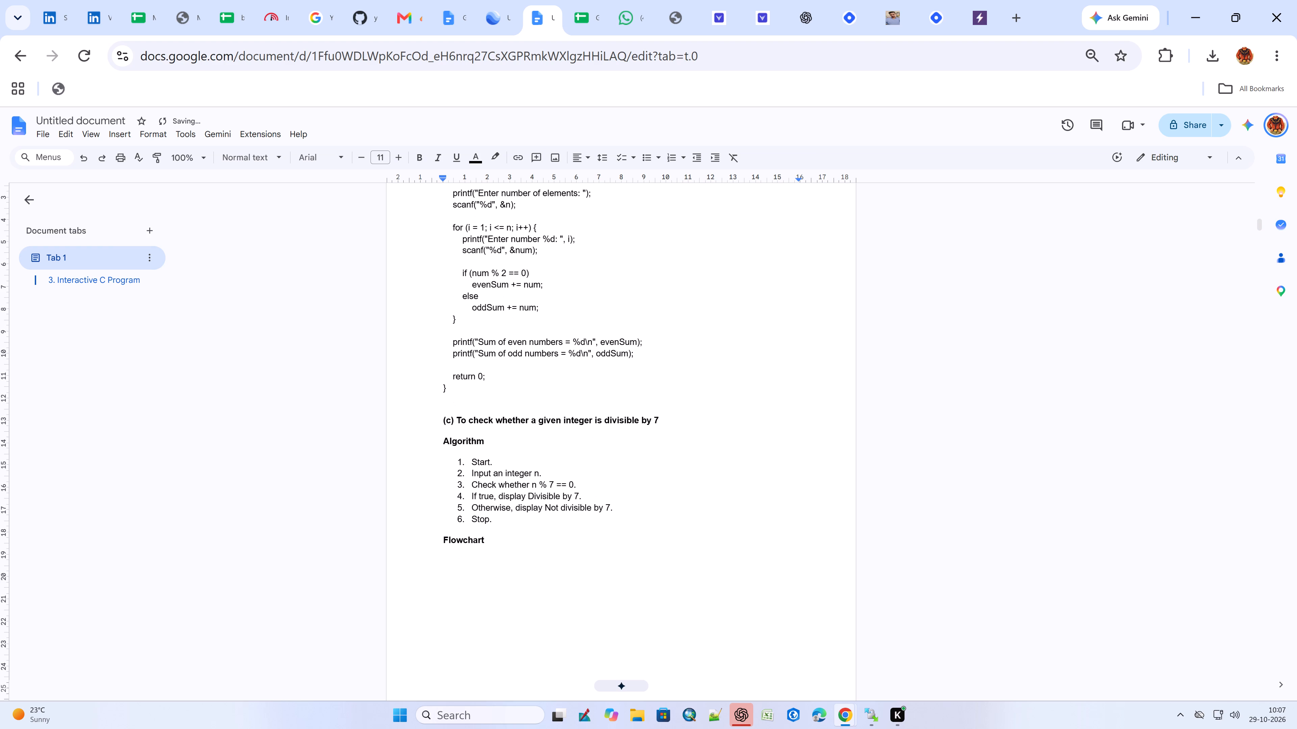
{"action": "left_click", "coordinate": [455, 335]}
{"action": "key", "text": "BackSpace"}
{"action": "left_click", "coordinate": [456, 353]}
{"action": "key", "text": "BackSpace"}
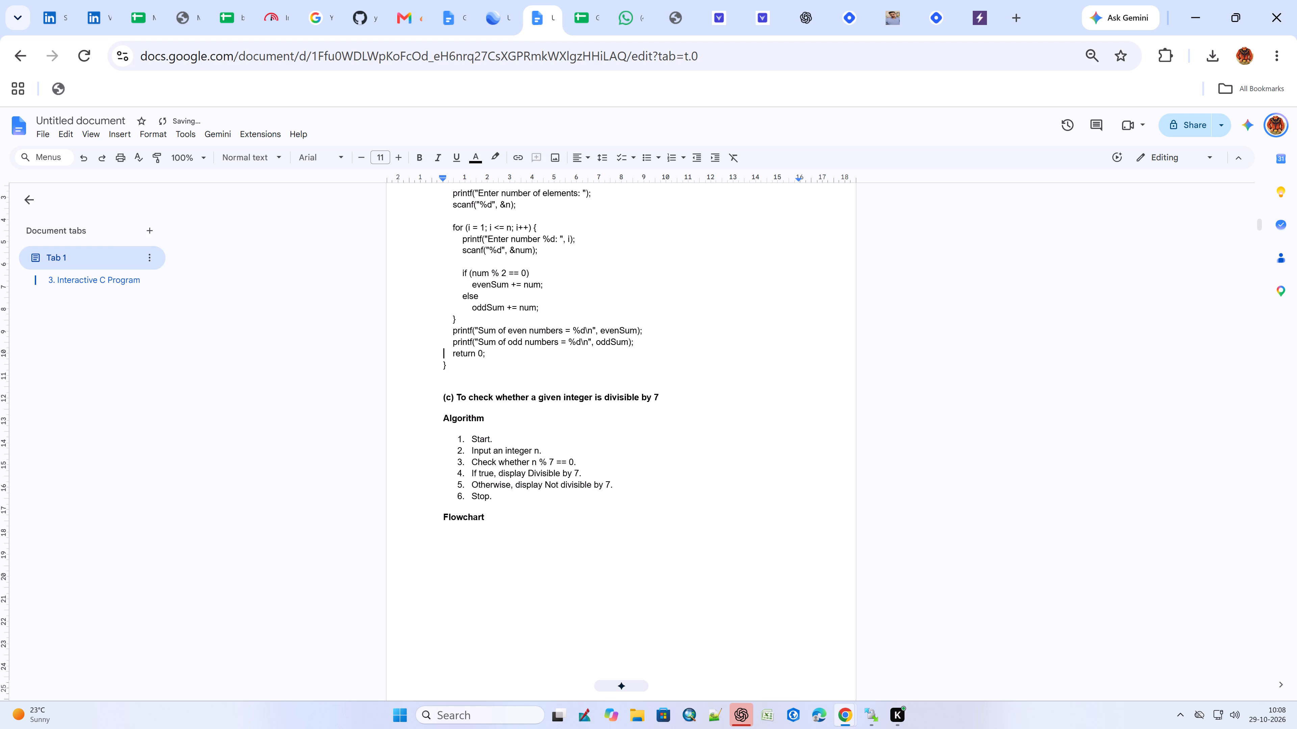
Bold the question (e) line about the sum of digits and its Algorithm and Flowchart headings.
{"action": "scroll", "coordinate": [460, 380], "scroll_direction": "down", "scroll_amount": 7}
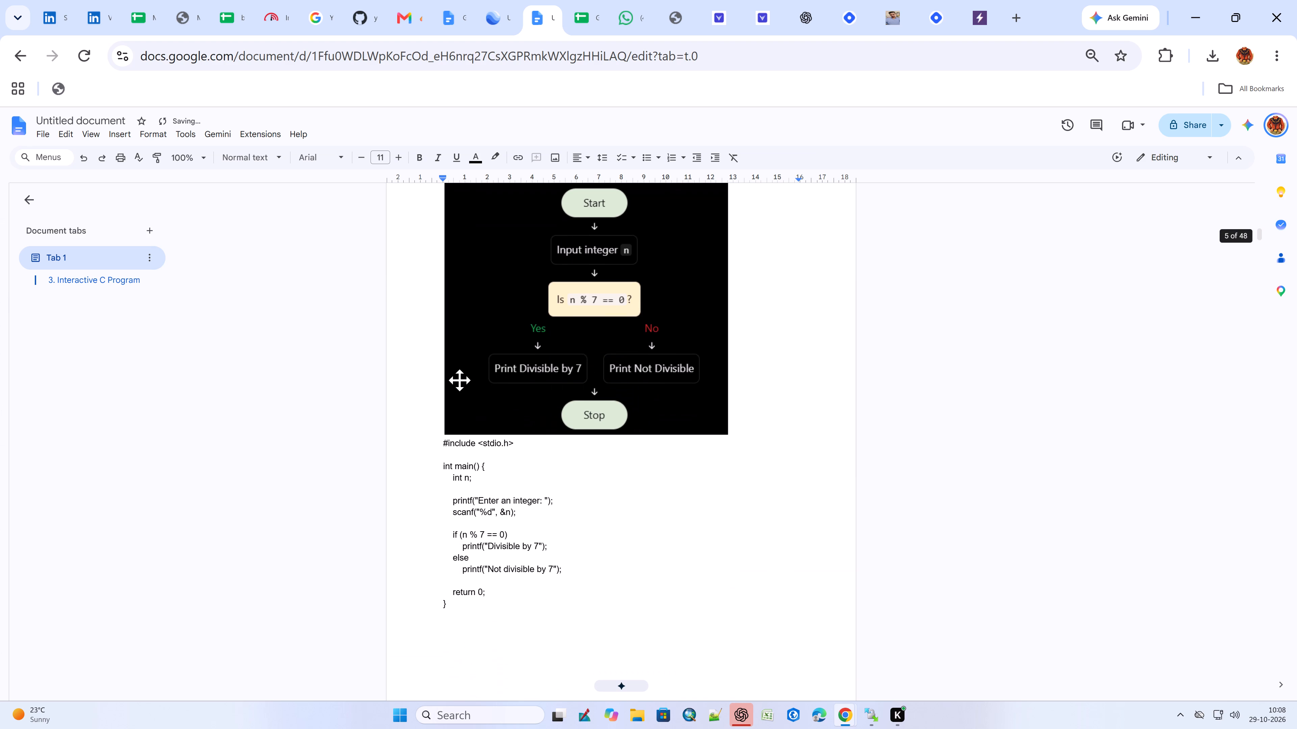
{"action": "scroll", "coordinate": [471, 464], "scroll_direction": "down", "scroll_amount": 4}
{"action": "left_click_drag", "start_coordinate": [505, 519], "coordinate": [504, 519]}
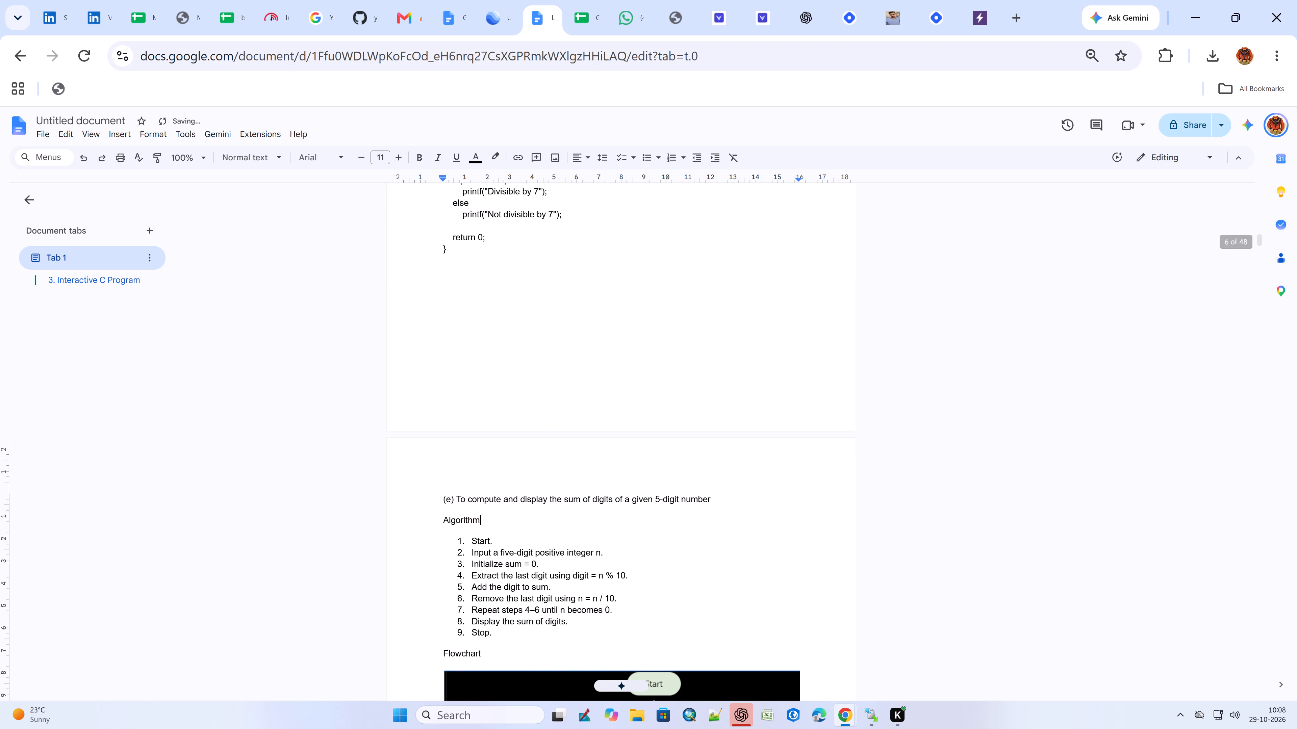
{"action": "left_click_drag", "start_coordinate": [504, 519], "coordinate": [400, 506]}
{"action": "key", "text": "ctrl+b"}
{"action": "scroll", "coordinate": [400, 506], "scroll_direction": "down", "scroll_amount": 3}
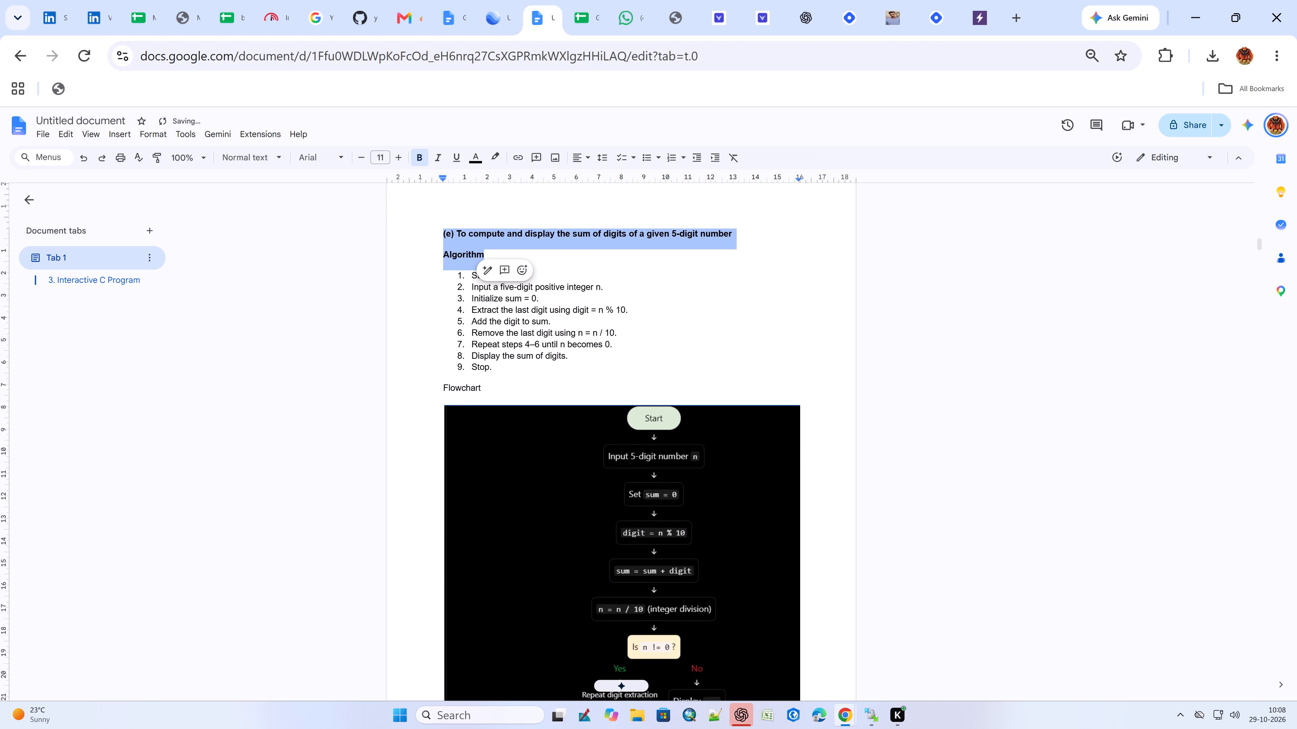
{"action": "left_click_drag", "start_coordinate": [488, 386], "coordinate": [360, 384]}
{"action": "key", "text": "ctrl+v"}
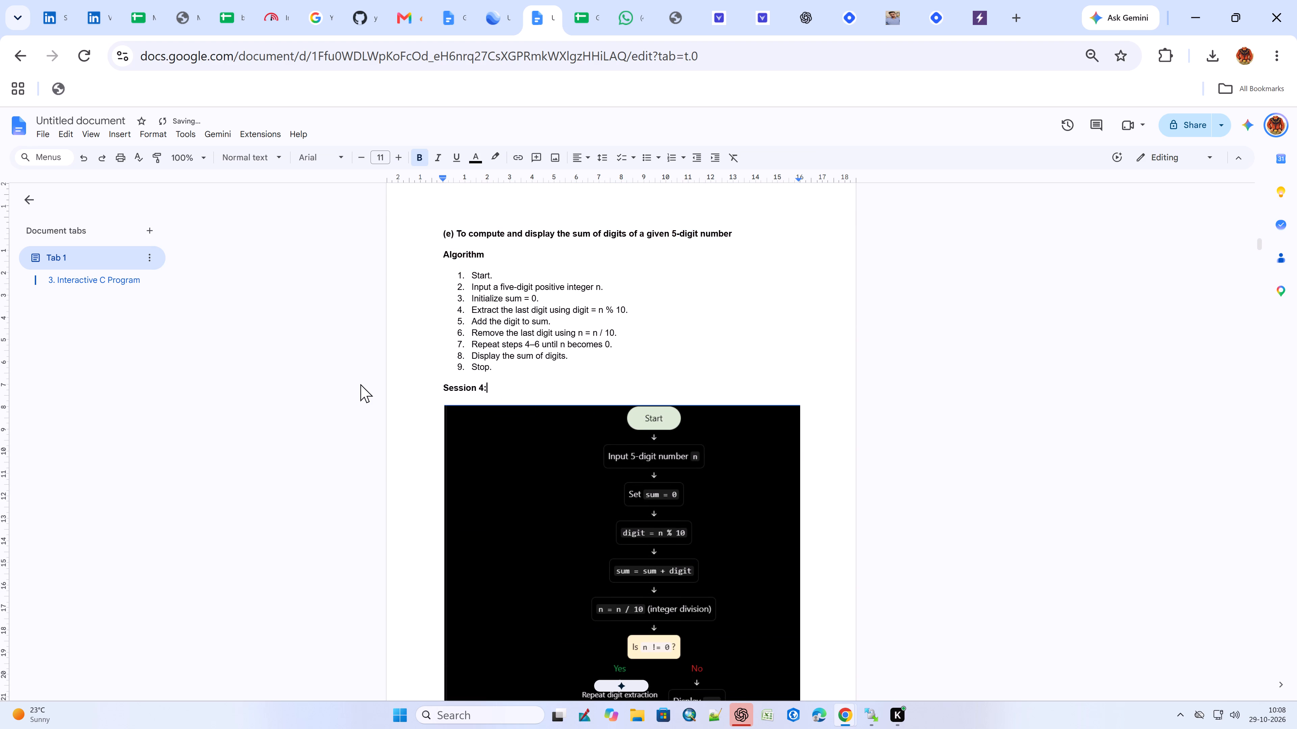
{"action": "key", "text": "ctrl+z"}
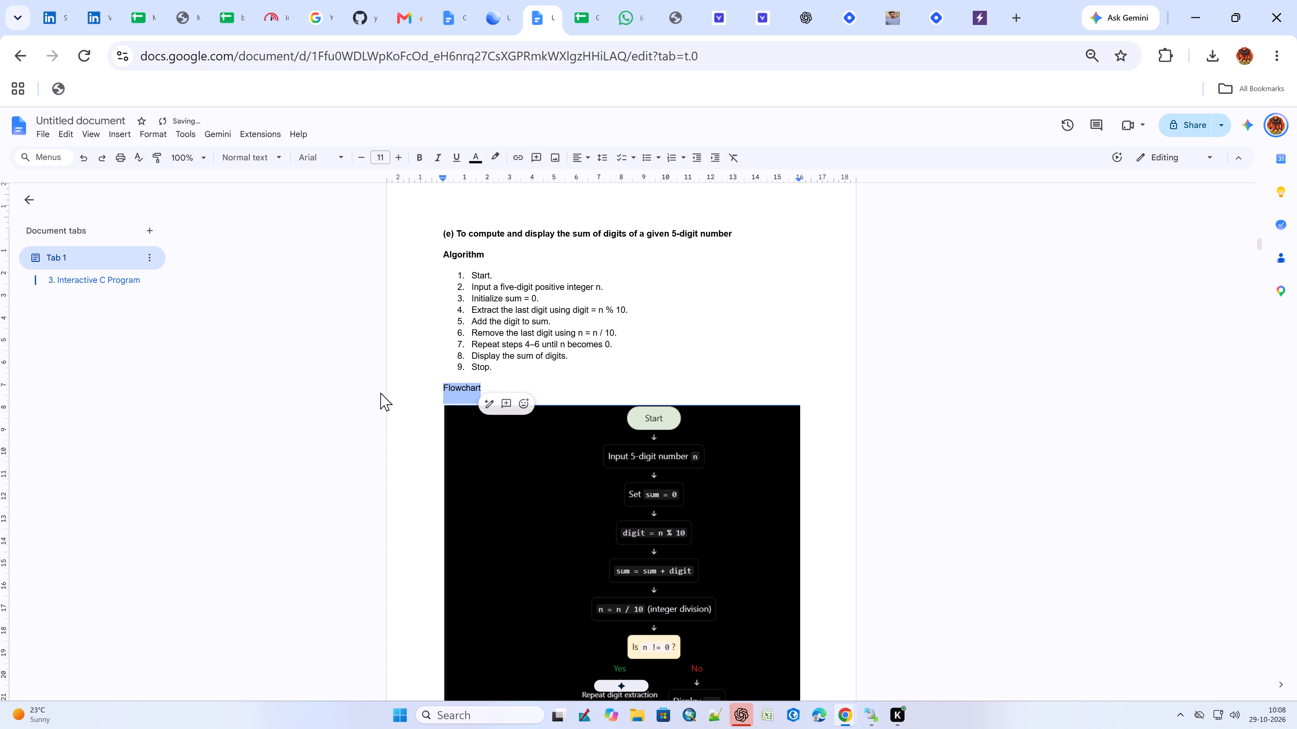
{"action": "key", "text": "ctrl+b"}
Insert a blank line before "#include <stdio.h>" in the sum of digits program so that it starts on a new page.
{"action": "scroll", "coordinate": [451, 387], "scroll_direction": "down", "scroll_amount": 6}
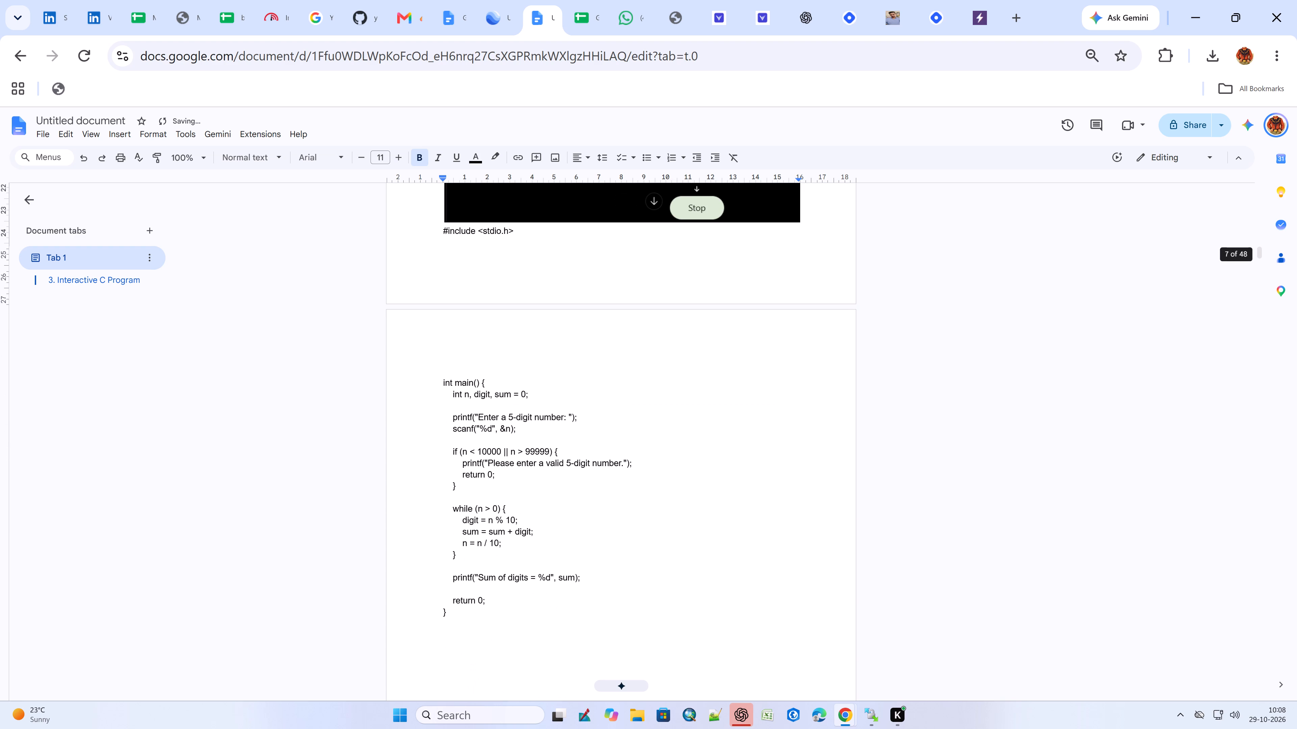
{"action": "left_click", "coordinate": [437, 233]}
{"action": "key", "text": "Return"}
Delete the blank lines above the session heading of Q 2 so that it sits at the top of its page.
{"action": "scroll", "coordinate": [468, 317], "scroll_direction": "down", "scroll_amount": 2}
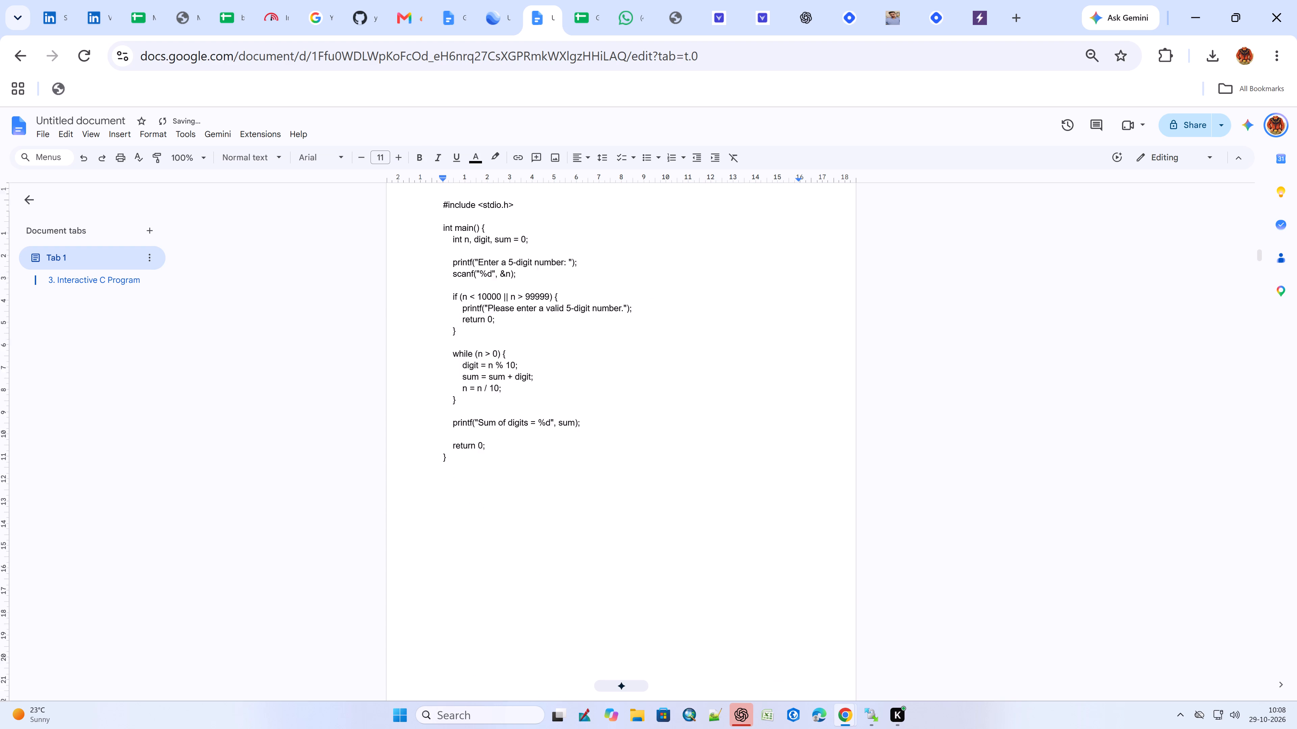
{"action": "scroll", "coordinate": [464, 447], "scroll_direction": "down", "scroll_amount": 8}
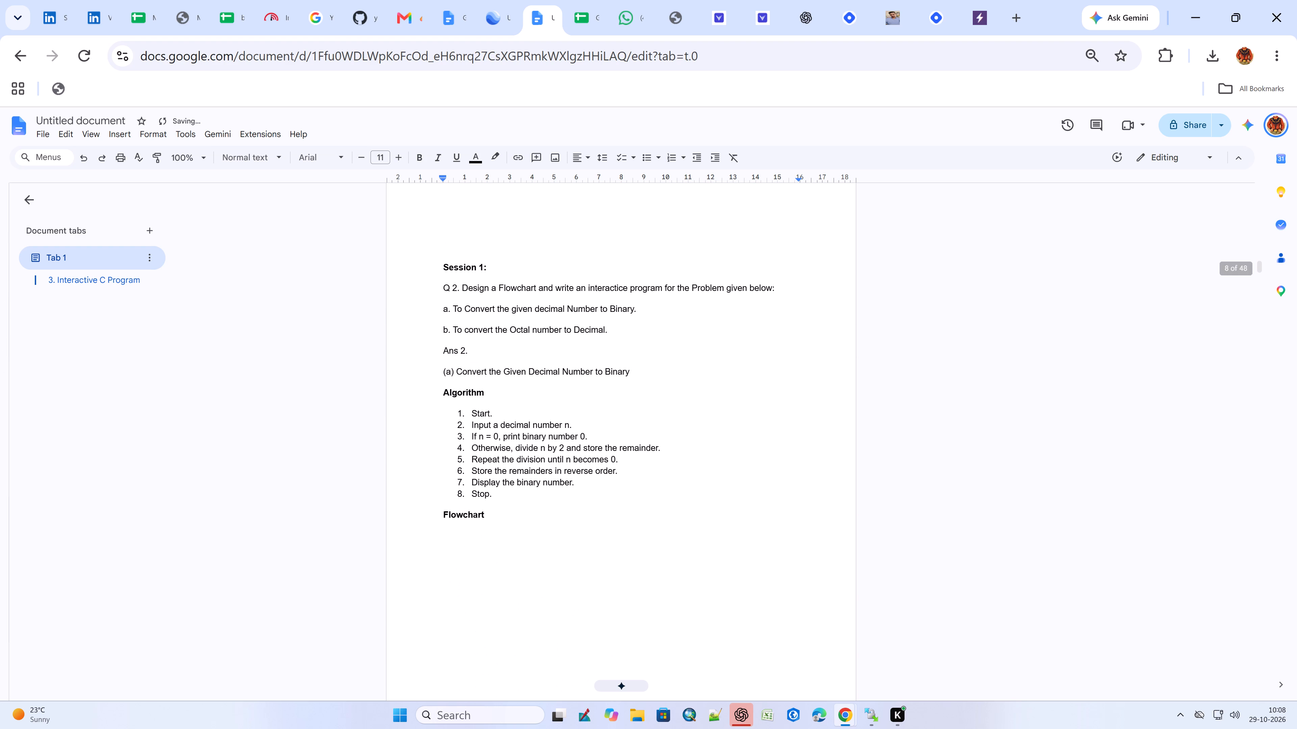
{"action": "scroll", "coordinate": [458, 278], "scroll_direction": "up", "scroll_amount": 2}
{"action": "left_click_drag", "start_coordinate": [461, 435], "coordinate": [459, 427]}
{"action": "left_click", "coordinate": [447, 420]}
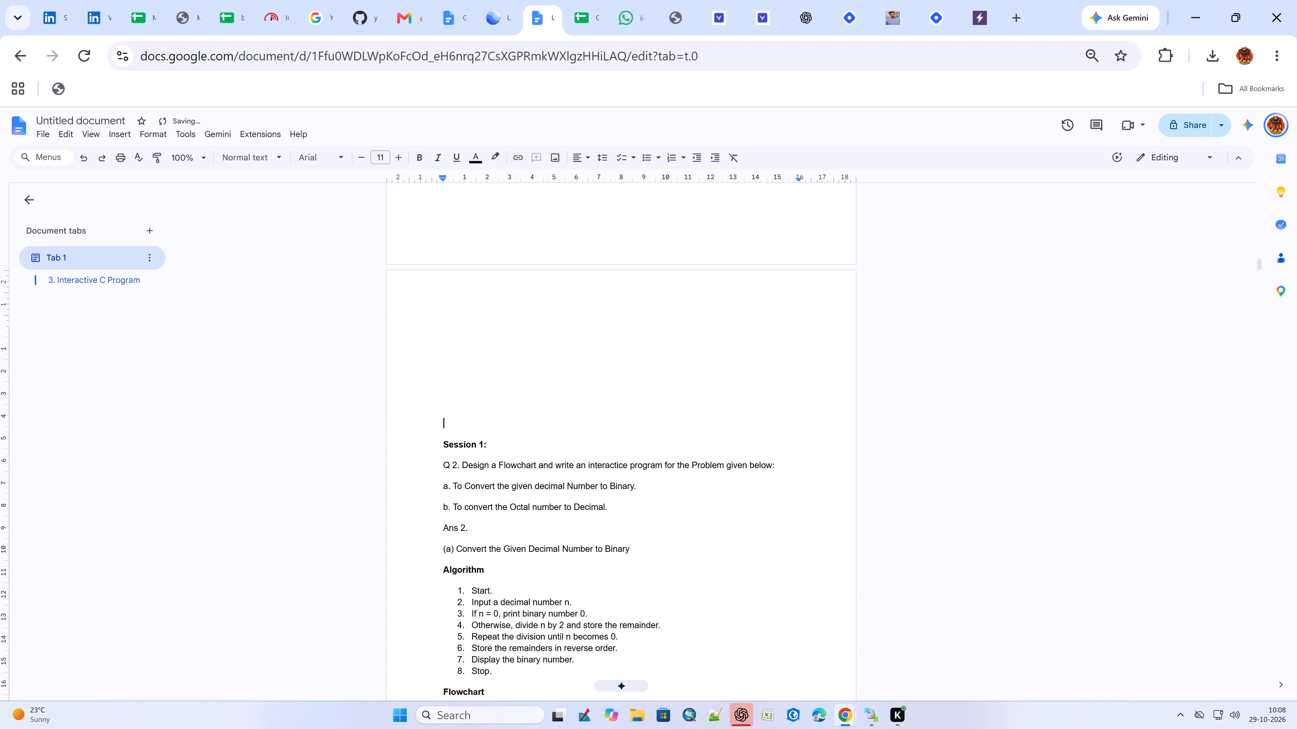
{"action": "left_click_drag", "start_coordinate": [450, 423], "coordinate": [442, 280]}
{"action": "key", "text": "BackSpace"}
{"action": "key", "text": "BackSpace"}
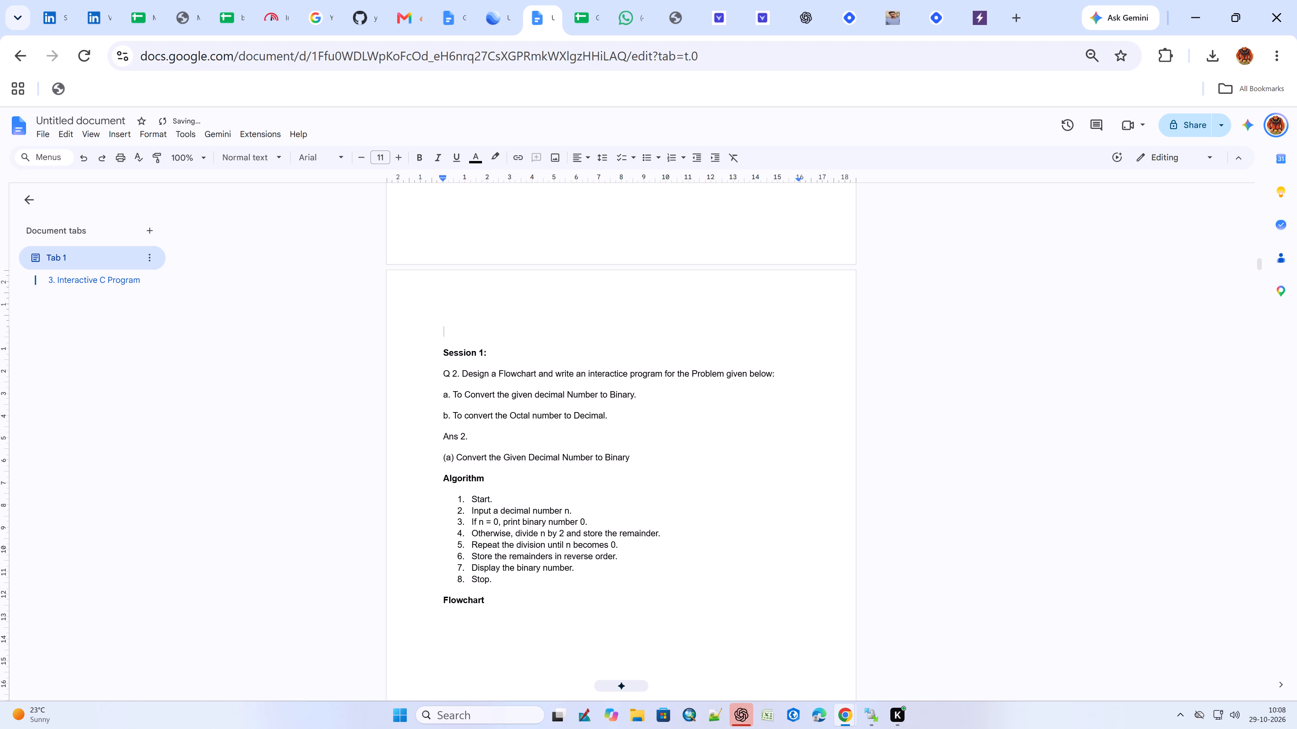
{"action": "key", "text": "BackSpace"}
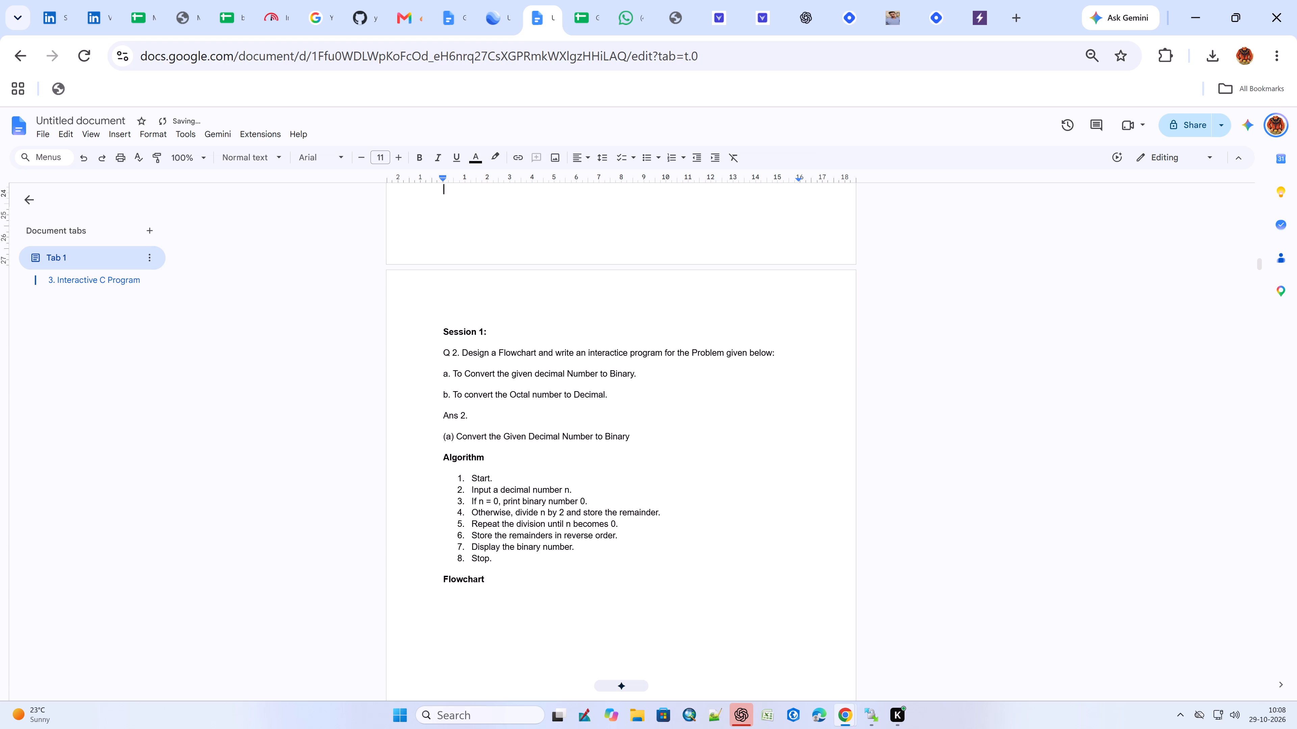
Change the session heading above Q 2 to "Session 2:".
{"action": "left_click", "coordinate": [481, 335]}
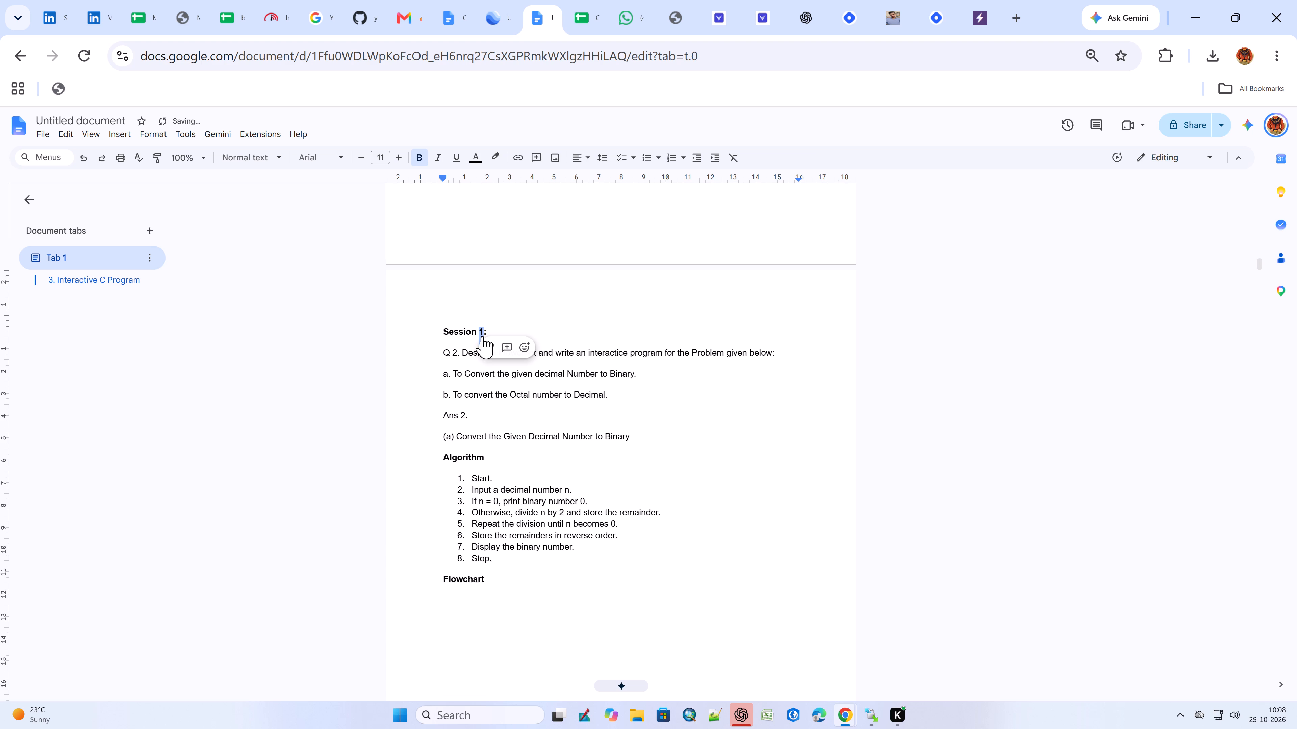
{"action": "key", "text": "2"}
Bold the text from the Q 2 question through "(a) Convert the Given Decimal Number to Binary".
{"action": "left_click_drag", "start_coordinate": [486, 417], "coordinate": [485, 417]}
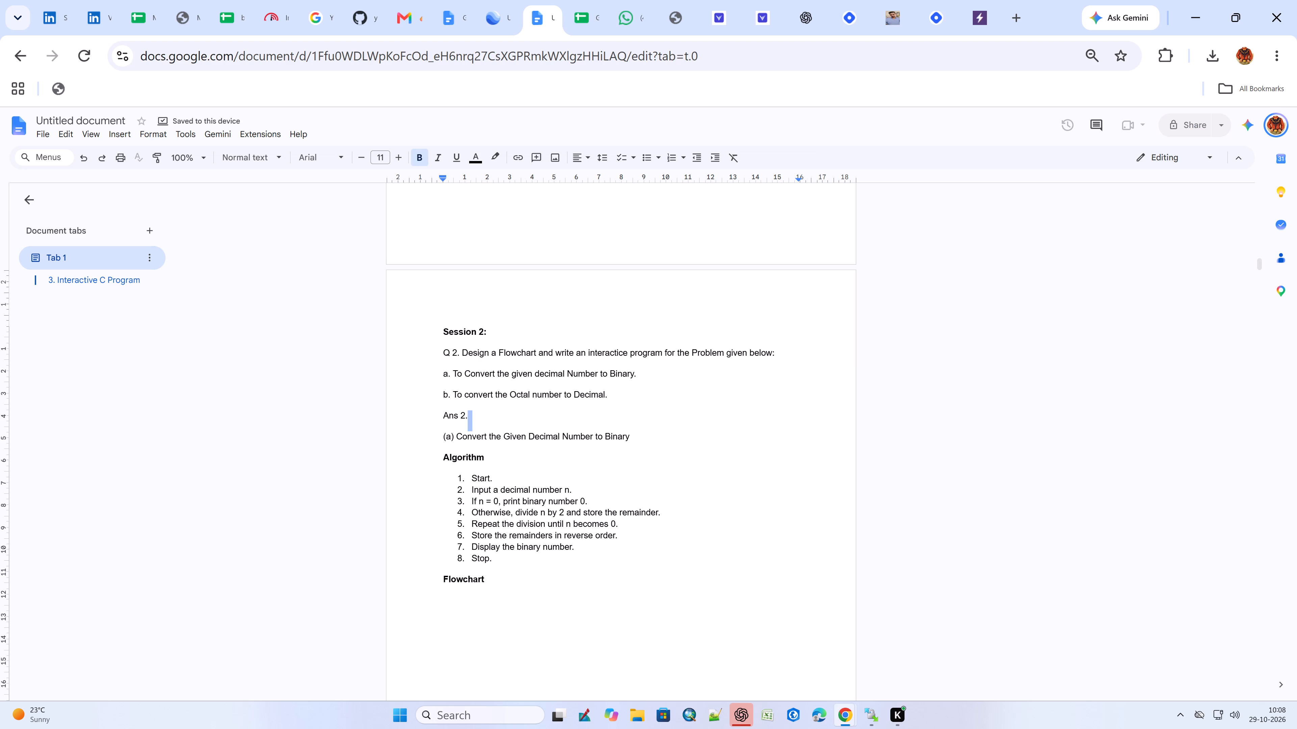
{"action": "left_click_drag", "start_coordinate": [485, 417], "coordinate": [415, 353]}
{"action": "left_click_drag", "start_coordinate": [635, 439], "coordinate": [592, 434]}
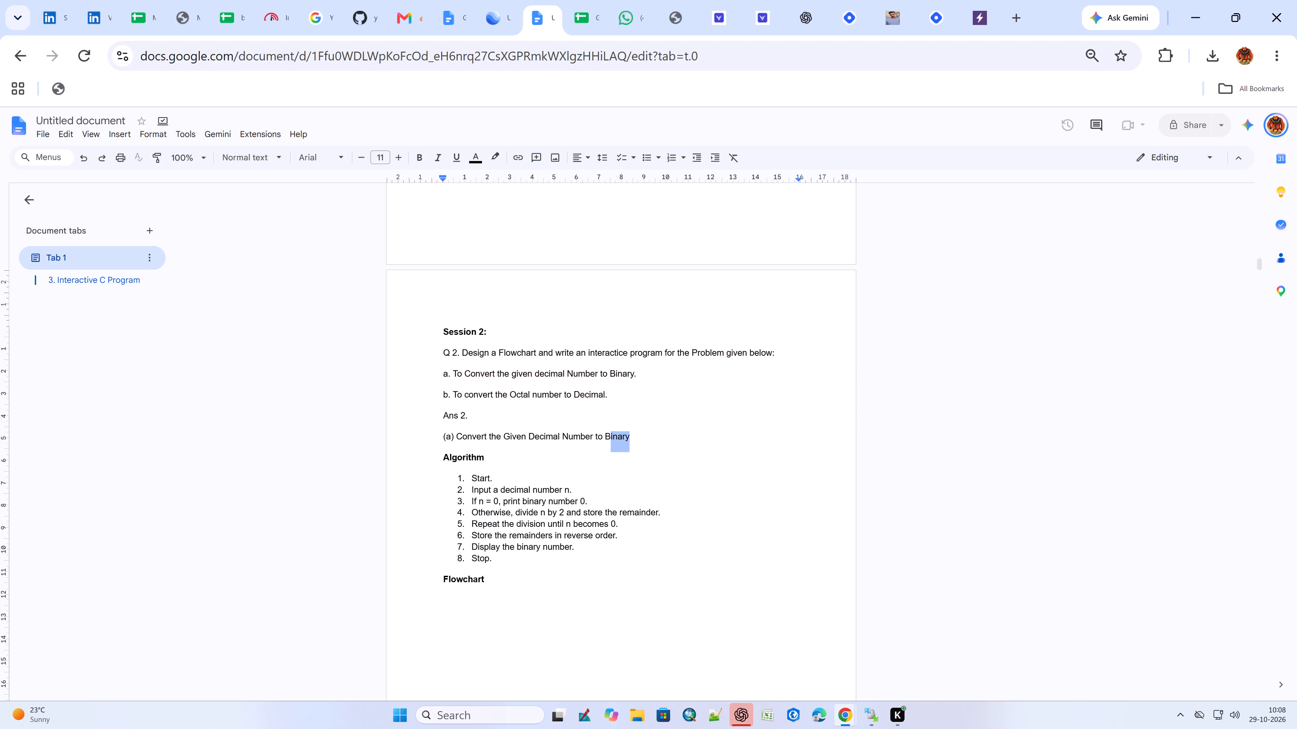
{"action": "left_click_drag", "start_coordinate": [592, 434], "coordinate": [431, 360]}
{"action": "key", "text": "ctrl+b"}
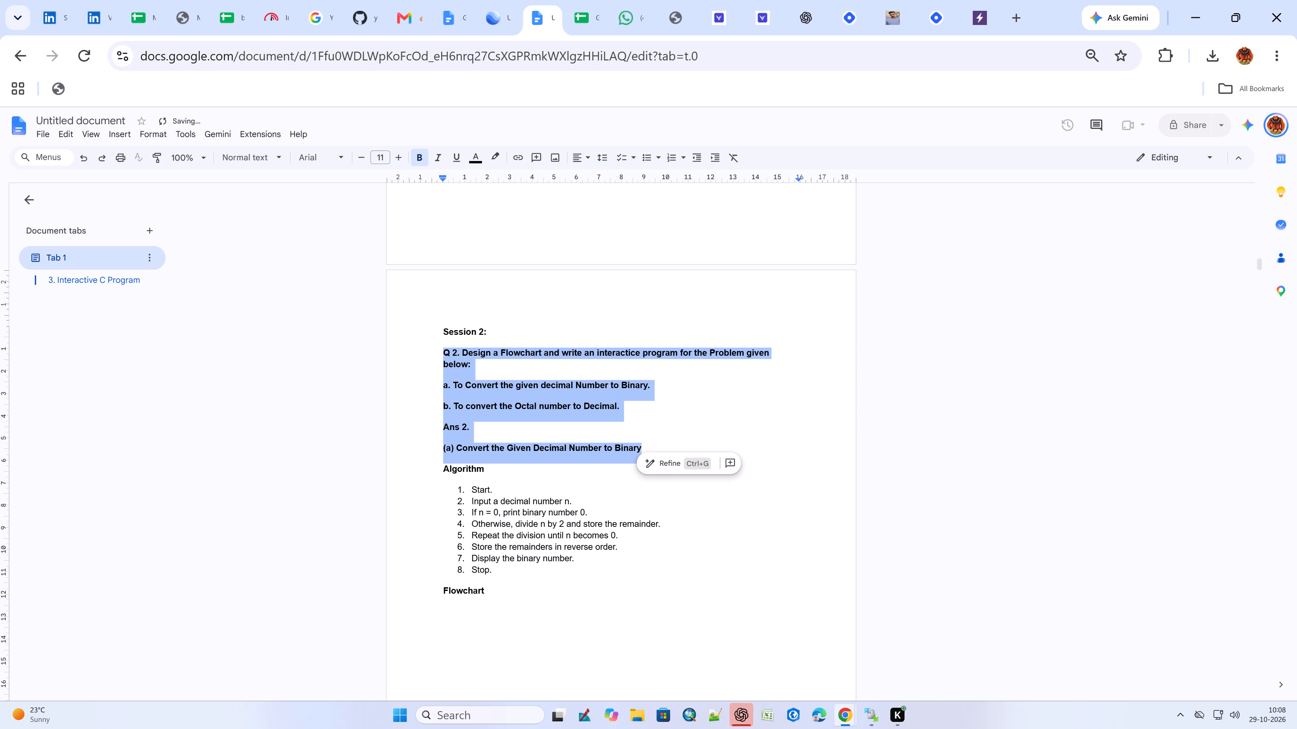
Centre the "Session 2:" heading and insert a blank line below it.
{"action": "left_click", "coordinate": [507, 339]}
{"action": "left_click_drag", "start_coordinate": [500, 327], "coordinate": [405, 333]}
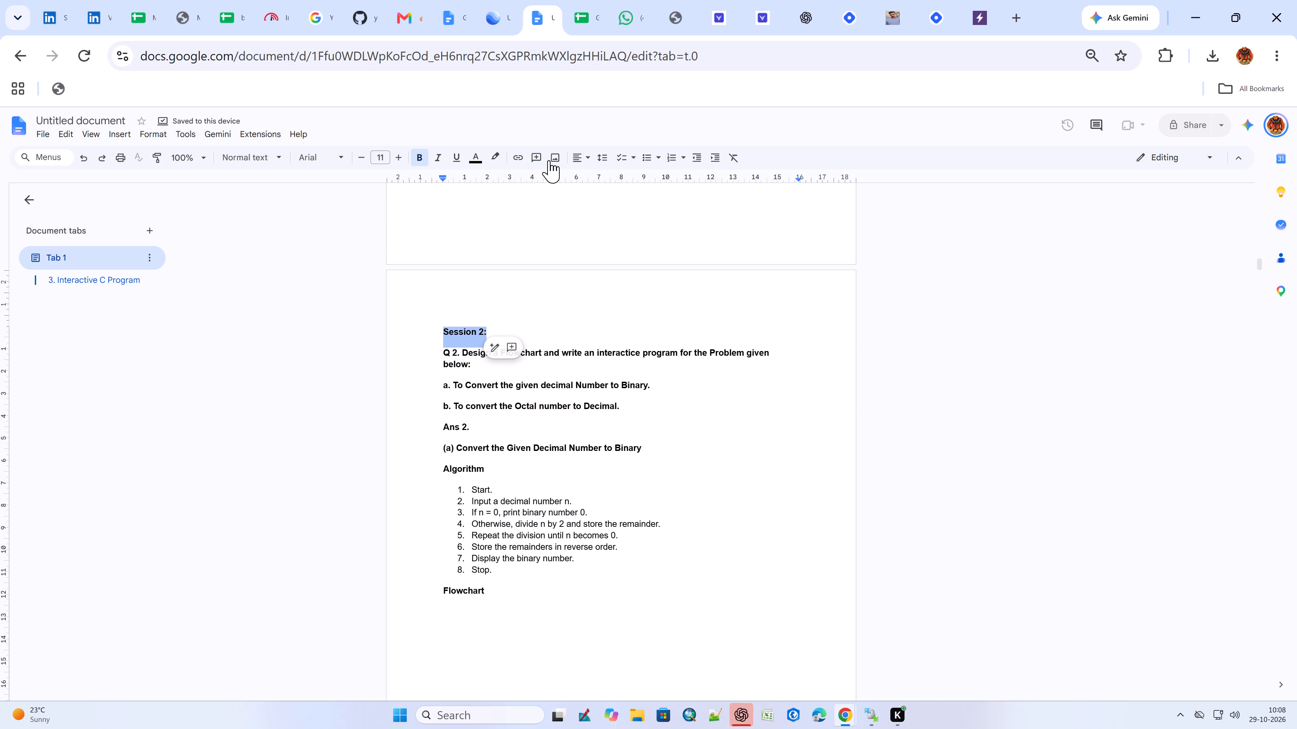
{"action": "left_click", "coordinate": [581, 148]}
{"action": "left_click", "coordinate": [593, 172]}
{"action": "left_click", "coordinate": [600, 288]}
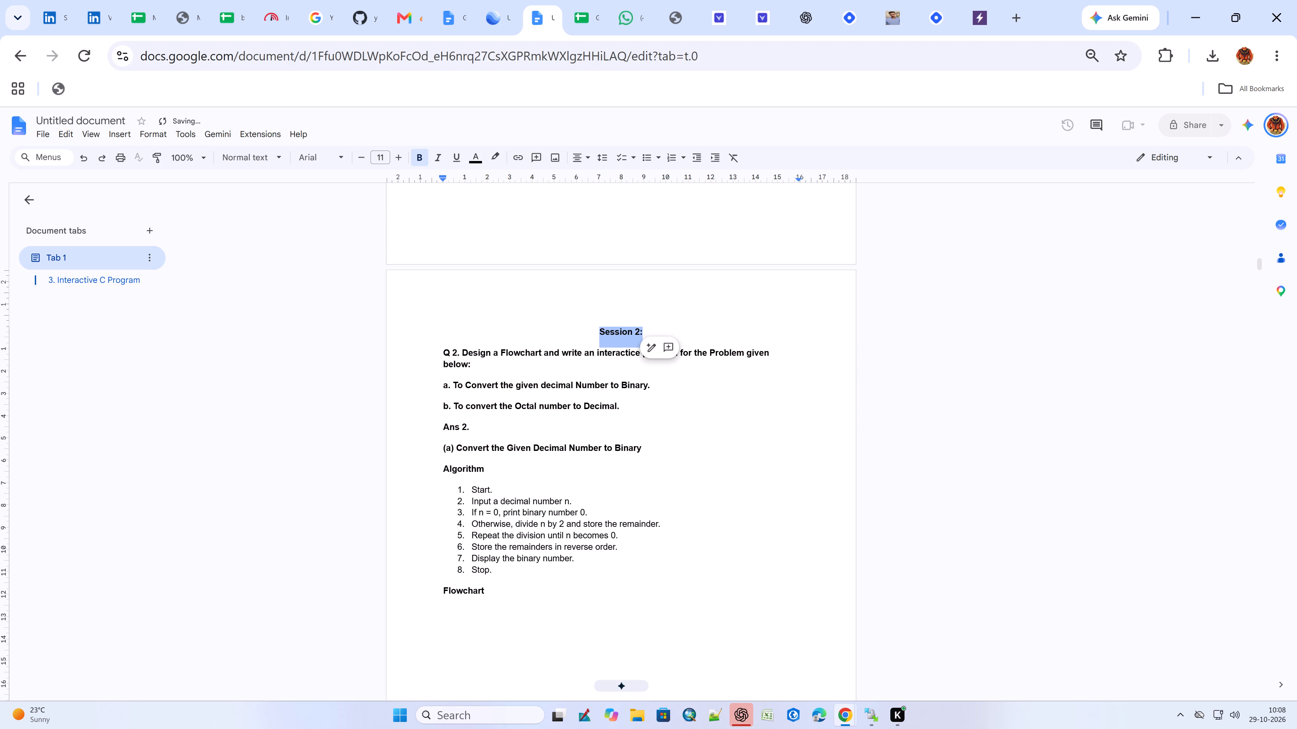
{"action": "left_click", "coordinate": [659, 329]}
{"action": "key", "text": "Return"}
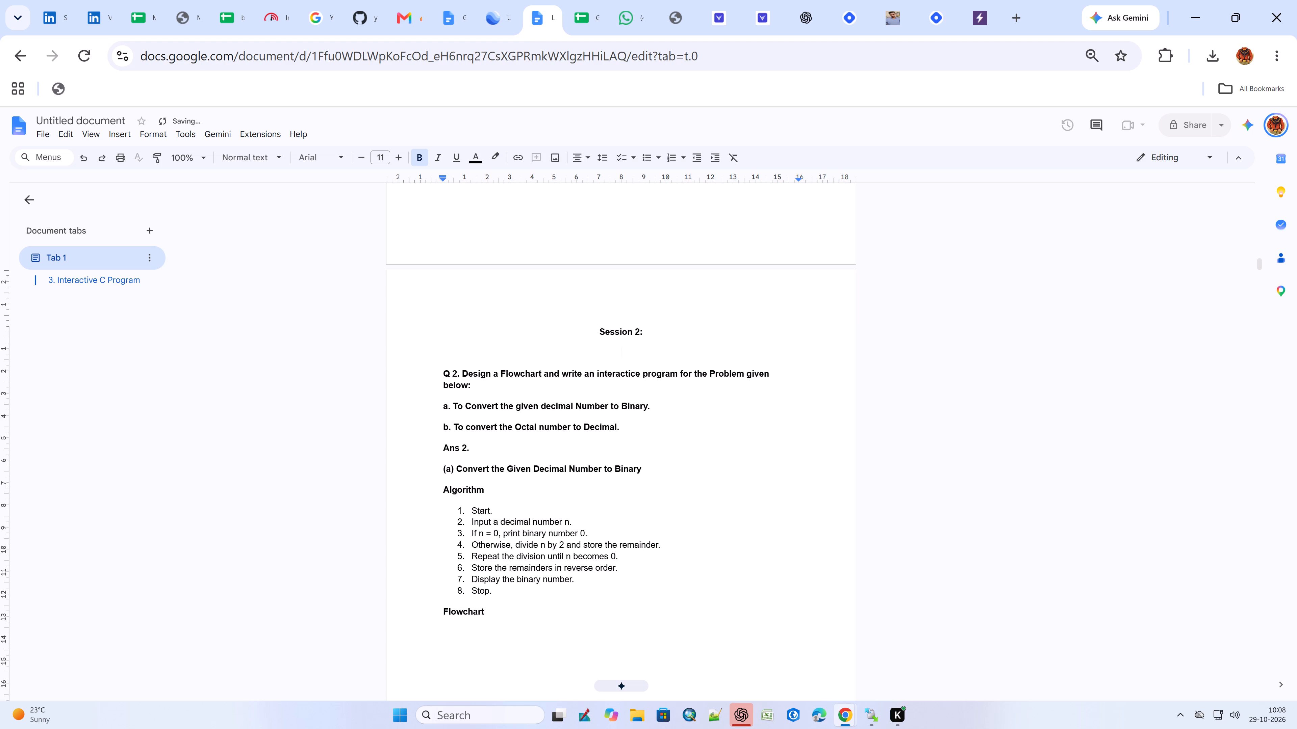
Shrink the decimal-to-binary flowchart image to about 9 cm wide, and reduce its height a little further.
{"action": "scroll", "coordinate": [608, 399], "scroll_direction": "down", "scroll_amount": 9}
{"action": "left_click", "coordinate": [601, 398]}
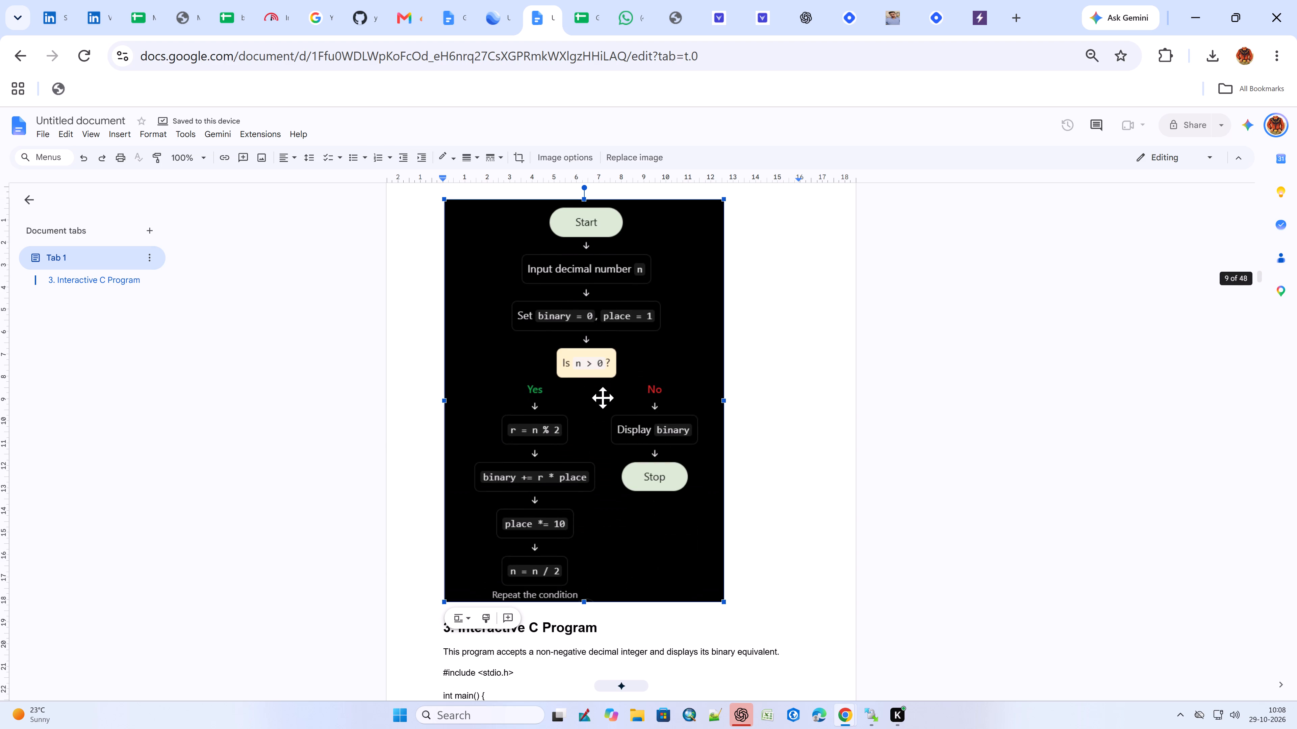
{"action": "left_click_drag", "start_coordinate": [721, 603], "coordinate": [644, 485]}
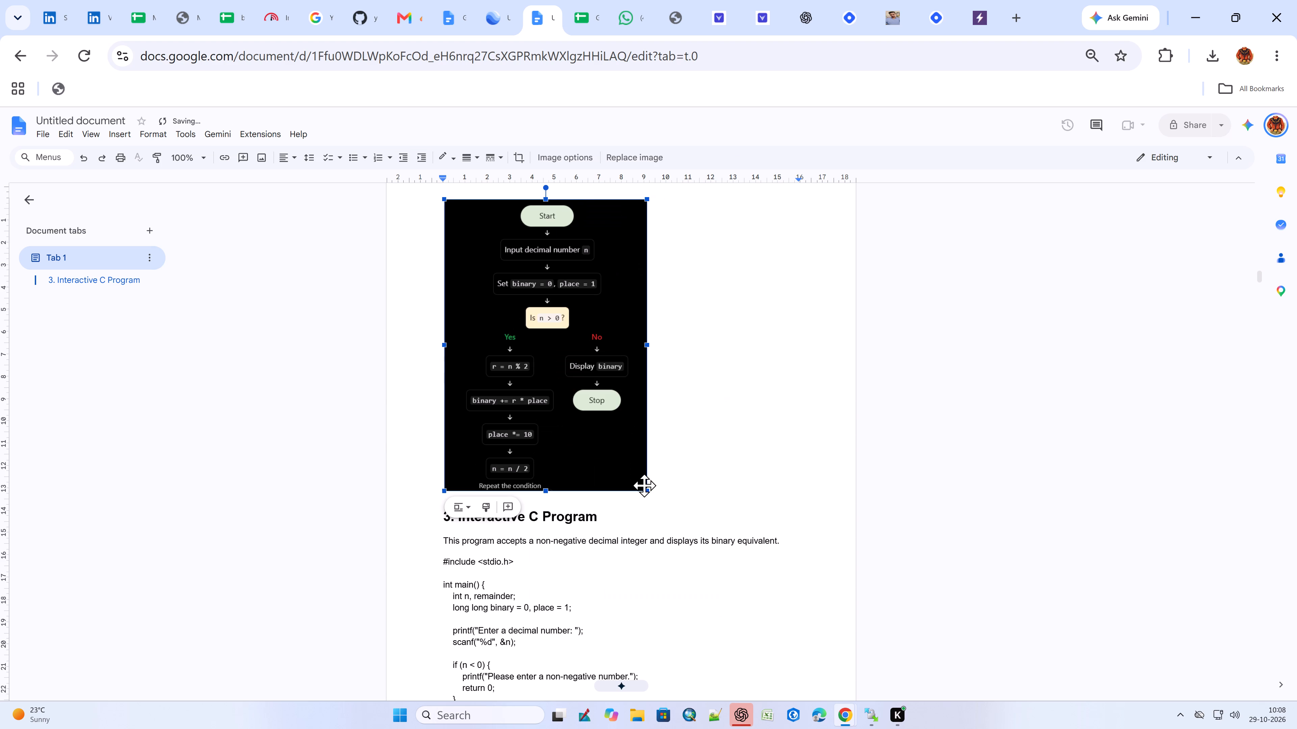
{"action": "left_click_drag", "start_coordinate": [546, 493], "coordinate": [546, 461]}
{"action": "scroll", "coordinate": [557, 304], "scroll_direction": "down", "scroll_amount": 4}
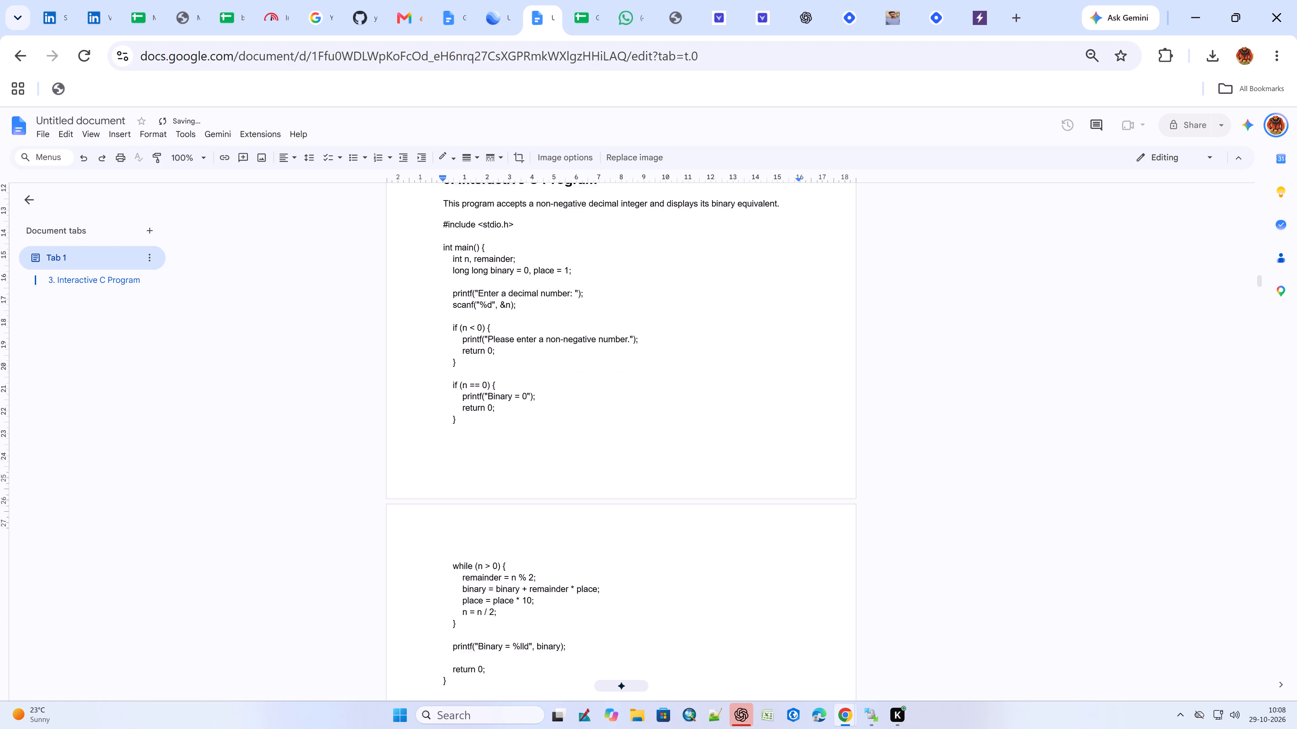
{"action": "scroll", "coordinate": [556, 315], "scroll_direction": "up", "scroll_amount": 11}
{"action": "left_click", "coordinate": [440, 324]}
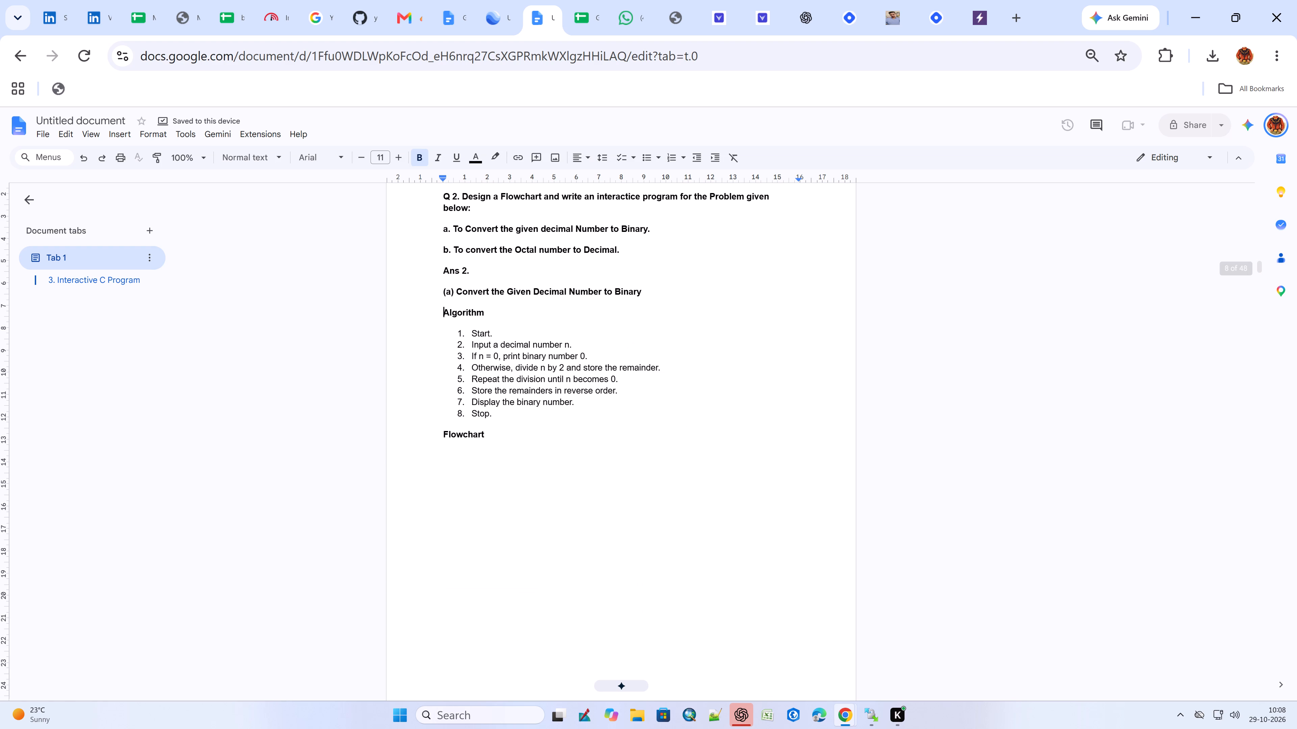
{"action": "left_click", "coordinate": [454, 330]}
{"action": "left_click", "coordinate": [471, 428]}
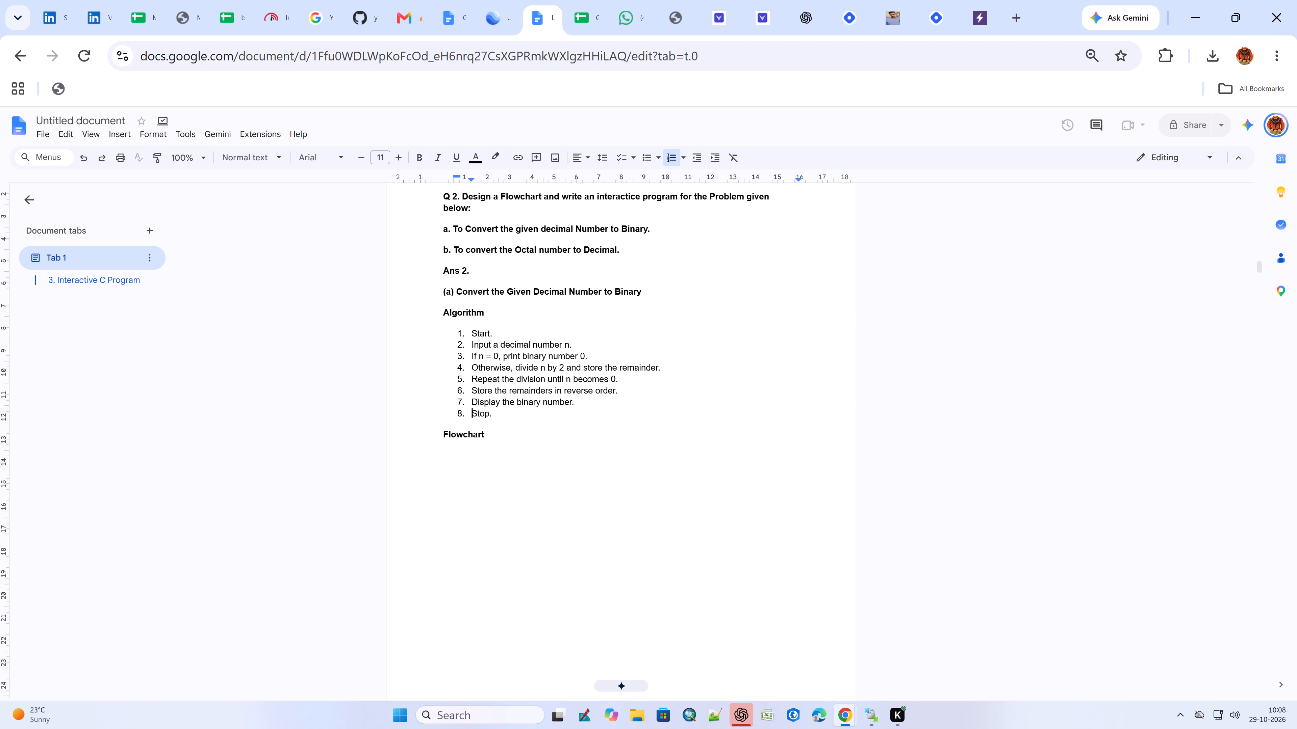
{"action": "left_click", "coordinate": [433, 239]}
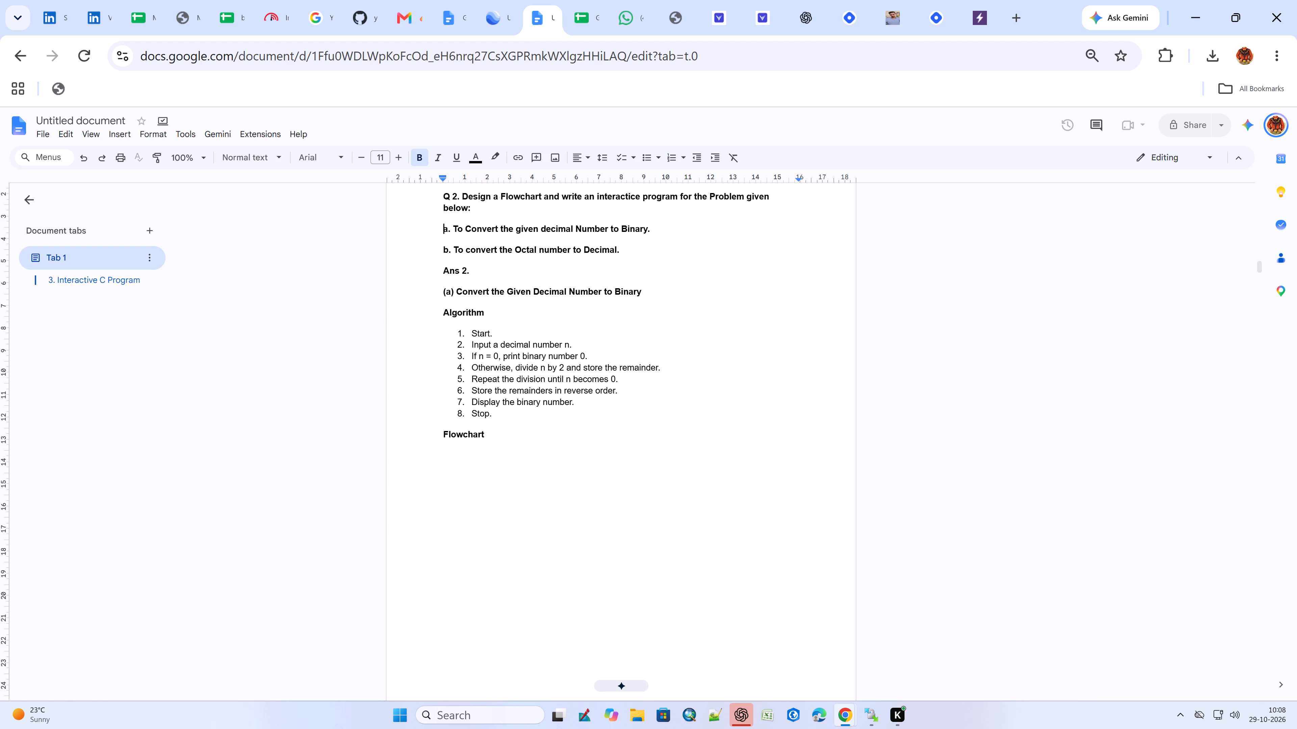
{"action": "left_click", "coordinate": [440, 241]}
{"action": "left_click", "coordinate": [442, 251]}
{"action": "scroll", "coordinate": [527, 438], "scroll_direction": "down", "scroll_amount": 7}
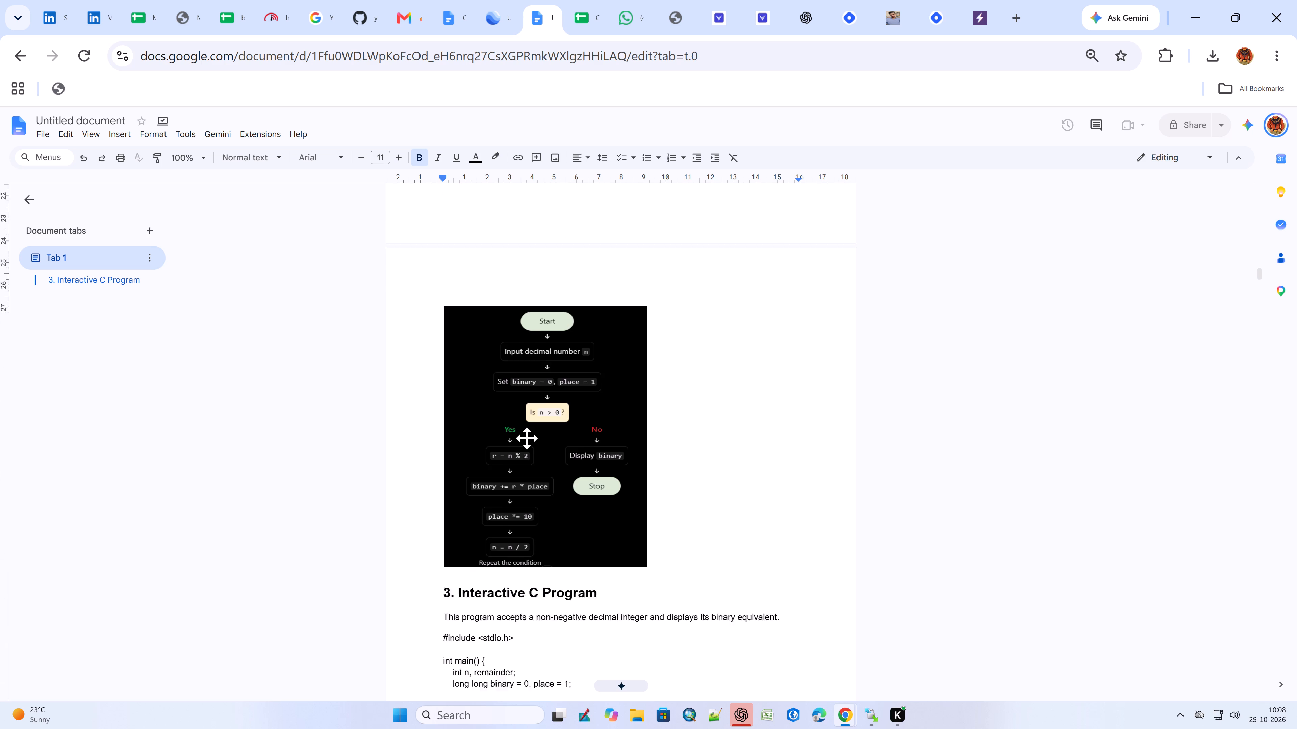
Bold the sentence describing the decimal-to-binary program below its "3. Interactive C Program" heading.
{"action": "scroll", "coordinate": [527, 438], "scroll_direction": "down", "scroll_amount": 8}
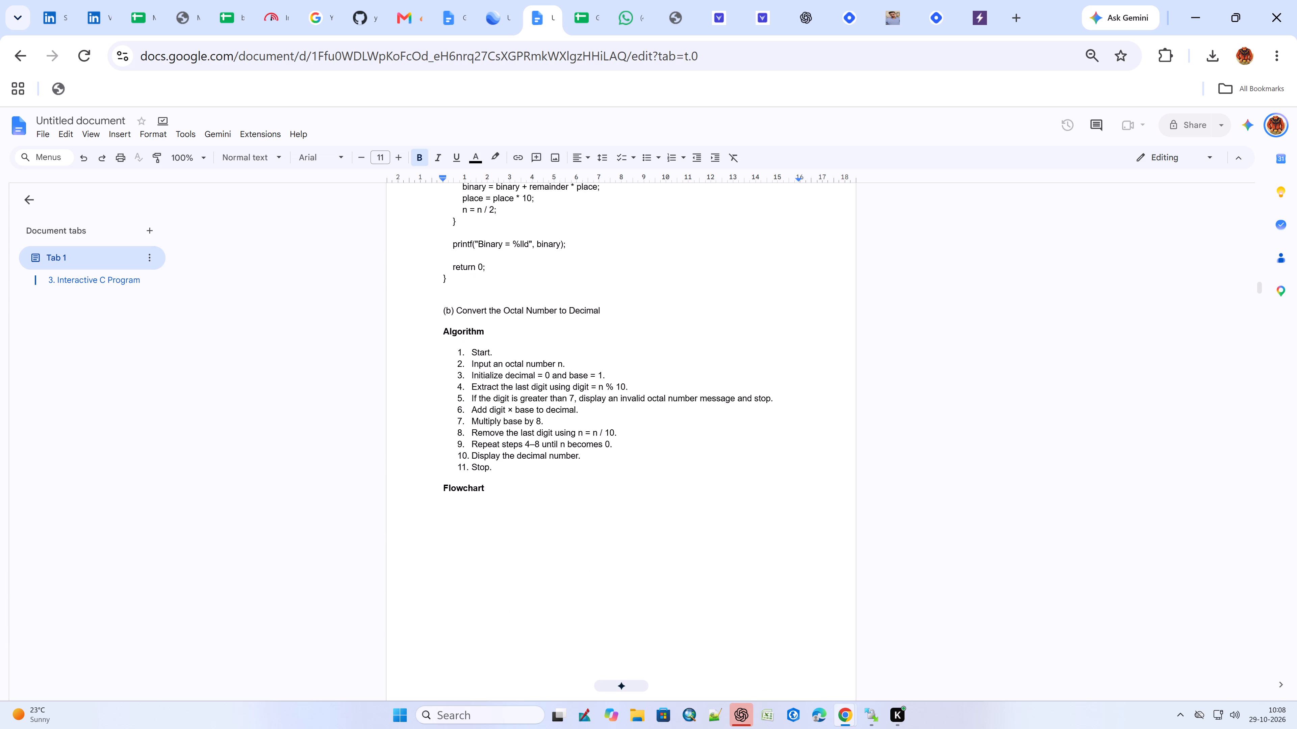
{"action": "scroll", "coordinate": [527, 438], "scroll_direction": "down", "scroll_amount": 9}
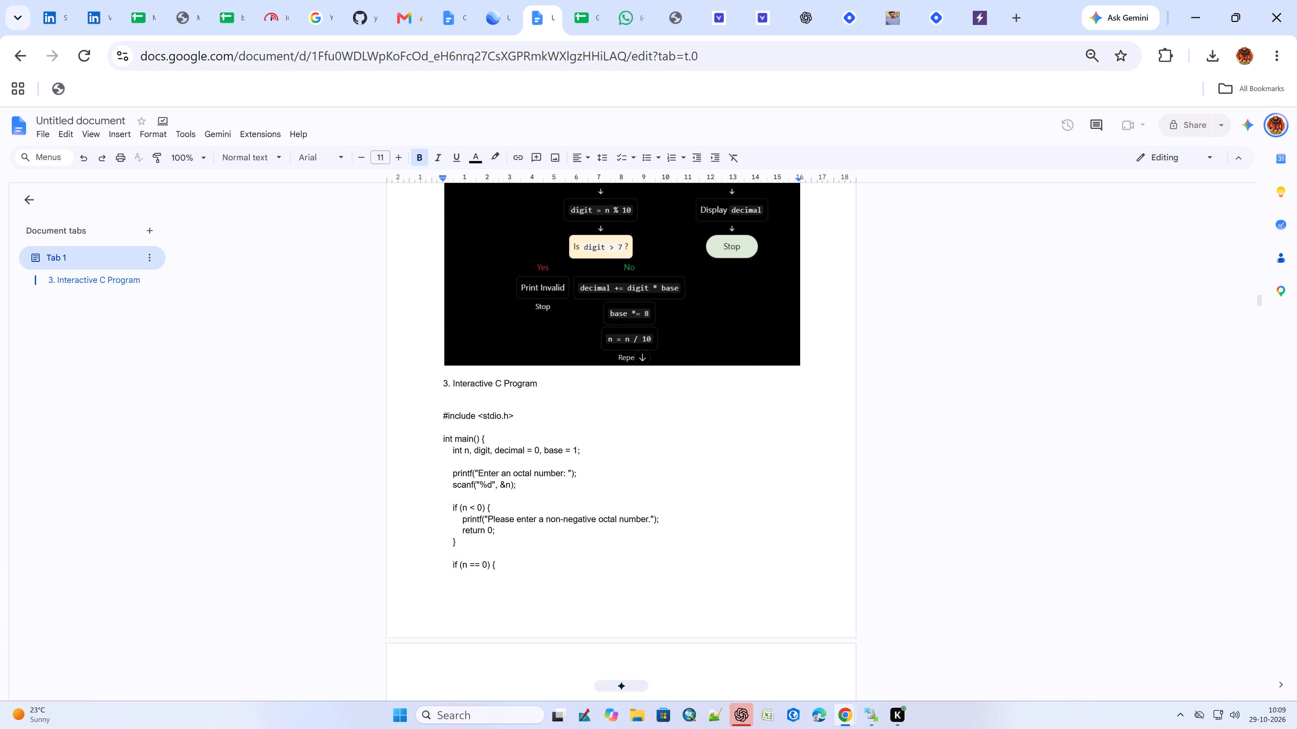
{"action": "scroll", "coordinate": [526, 438], "scroll_direction": "down", "scroll_amount": 1}
{"action": "scroll", "coordinate": [508, 326], "scroll_direction": "up", "scroll_amount": 15}
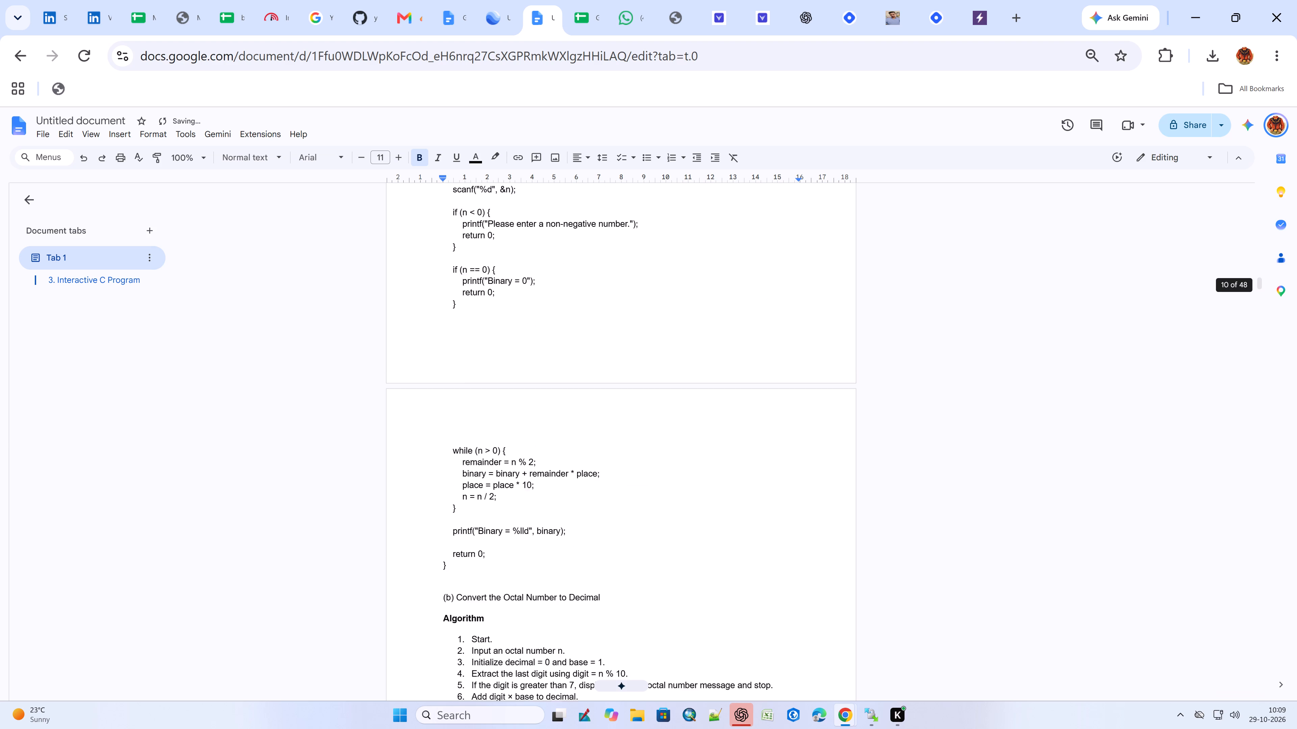
{"action": "scroll", "coordinate": [508, 326], "scroll_direction": "up", "scroll_amount": 3}
{"action": "scroll", "coordinate": [508, 326], "scroll_direction": "down", "scroll_amount": 1}
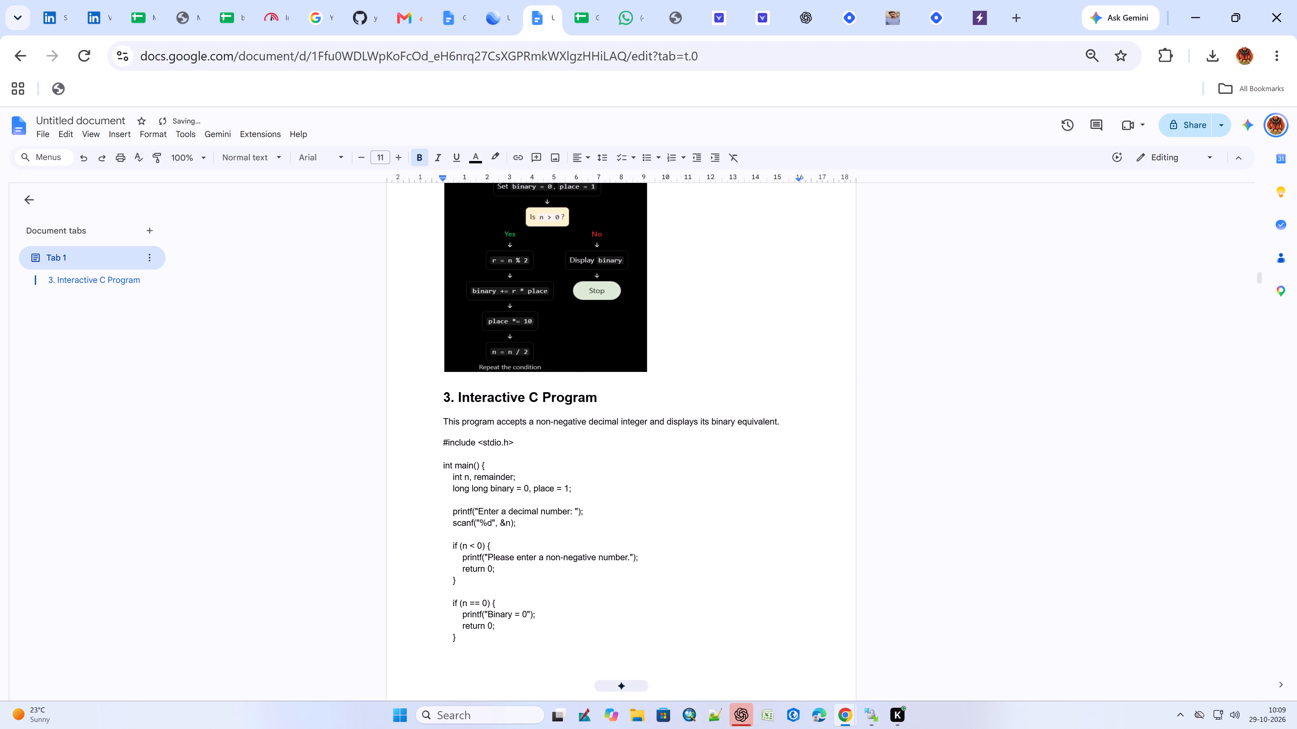
{"action": "left_click_drag", "start_coordinate": [796, 423], "coordinate": [415, 413]}
{"action": "key", "text": "ctrl+b"}
{"action": "left_click", "coordinate": [431, 419]}
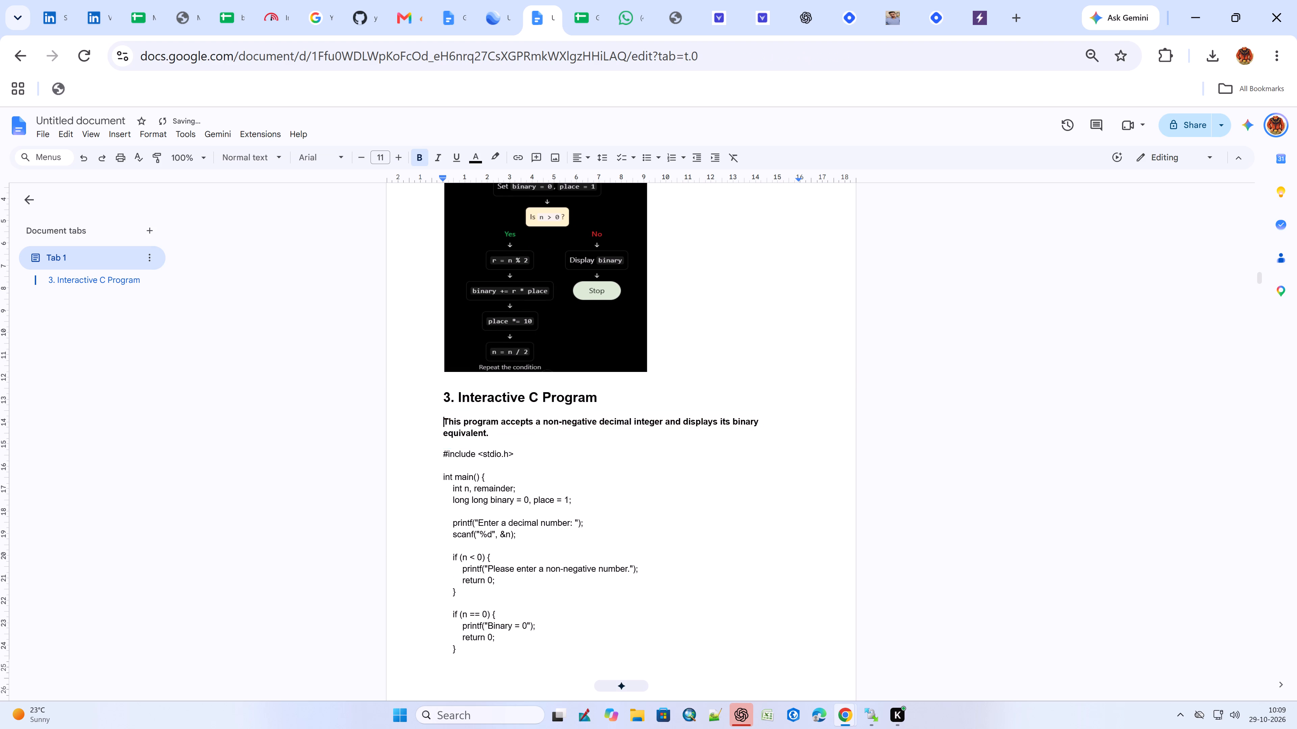
Remove the blank line between #include <stdio.h> and int main() in the decimal-to-binary program.
{"action": "left_click", "coordinate": [449, 465]}
{"action": "key", "text": "BackSpace"}
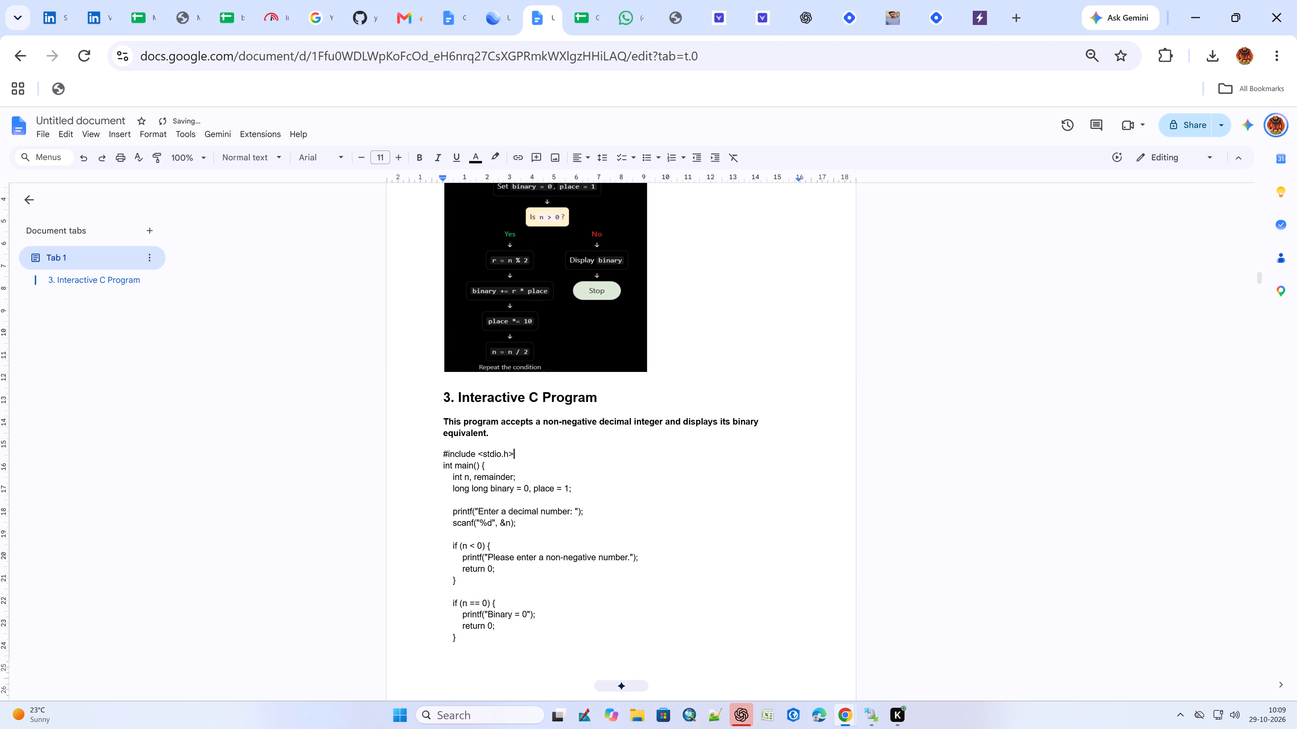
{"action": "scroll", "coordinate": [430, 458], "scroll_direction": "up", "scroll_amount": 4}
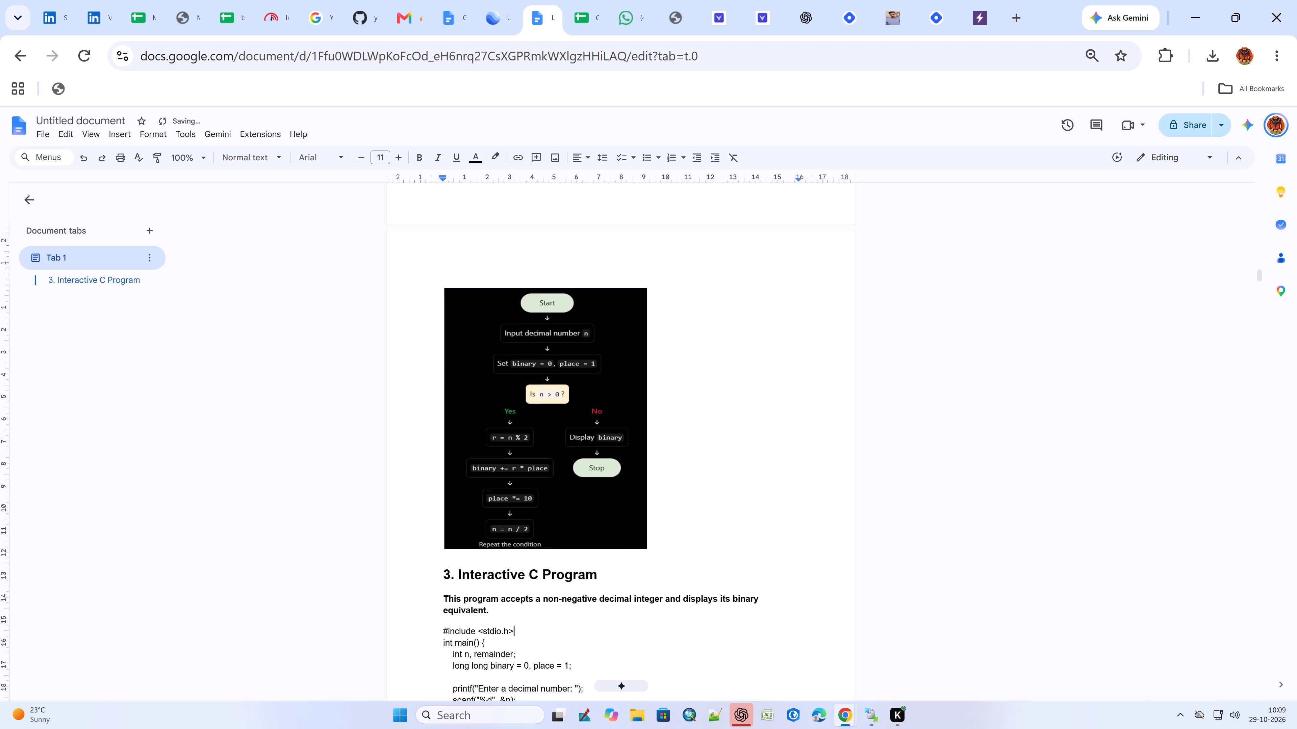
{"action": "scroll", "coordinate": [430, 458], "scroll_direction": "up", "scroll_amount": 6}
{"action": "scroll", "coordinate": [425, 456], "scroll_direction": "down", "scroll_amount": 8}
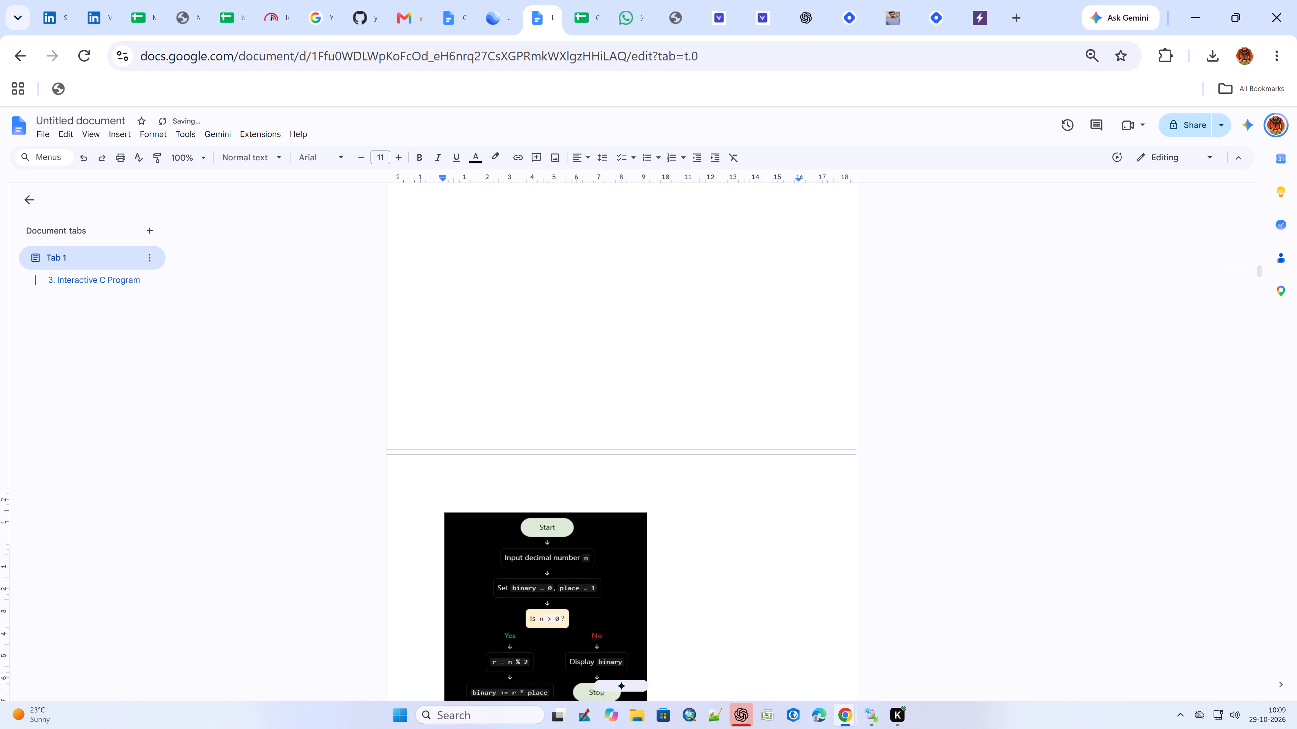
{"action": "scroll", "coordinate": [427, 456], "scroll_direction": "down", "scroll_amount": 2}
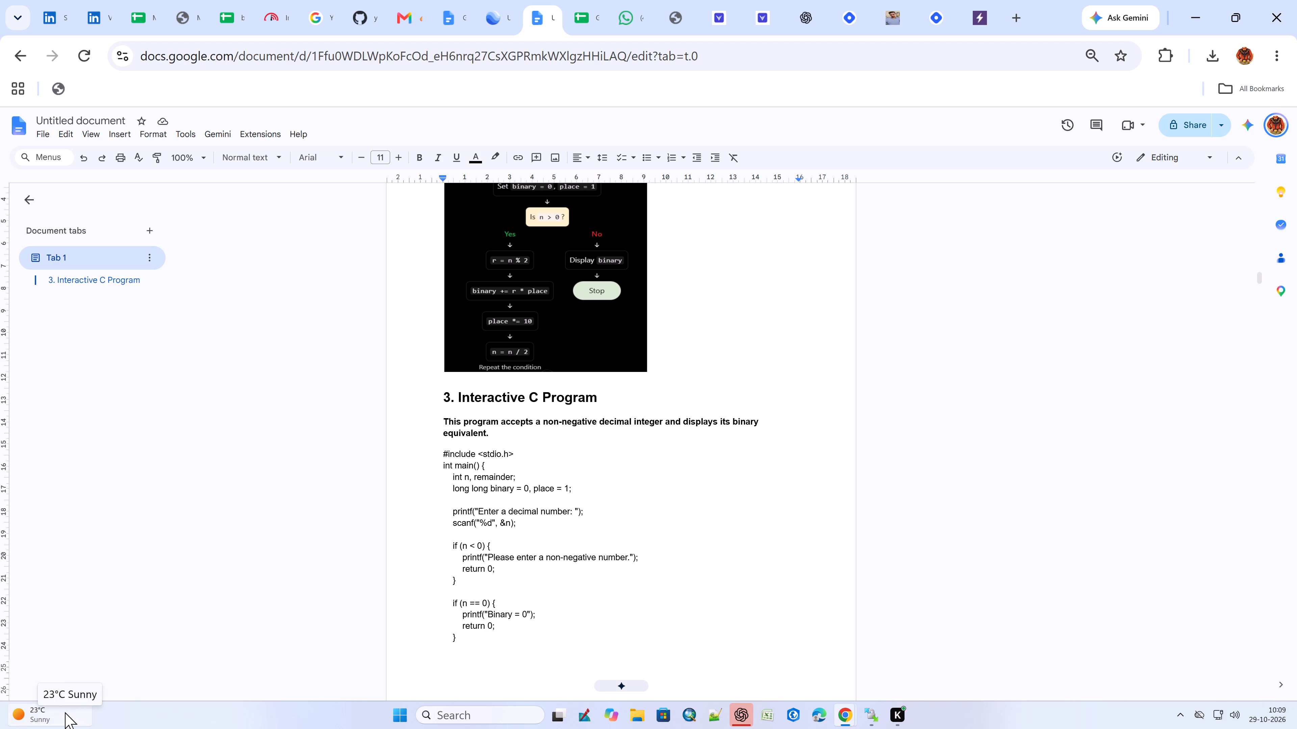
Bold the "(b) Convert the Octal Number to Decimal" line above its Algorithm heading.
{"action": "scroll", "coordinate": [16, 728], "scroll_direction": "down", "scroll_amount": 1}
{"action": "scroll", "coordinate": [588, 556], "scroll_direction": "down", "scroll_amount": 3}
{"action": "scroll", "coordinate": [523, 550], "scroll_direction": "down", "scroll_amount": 2}
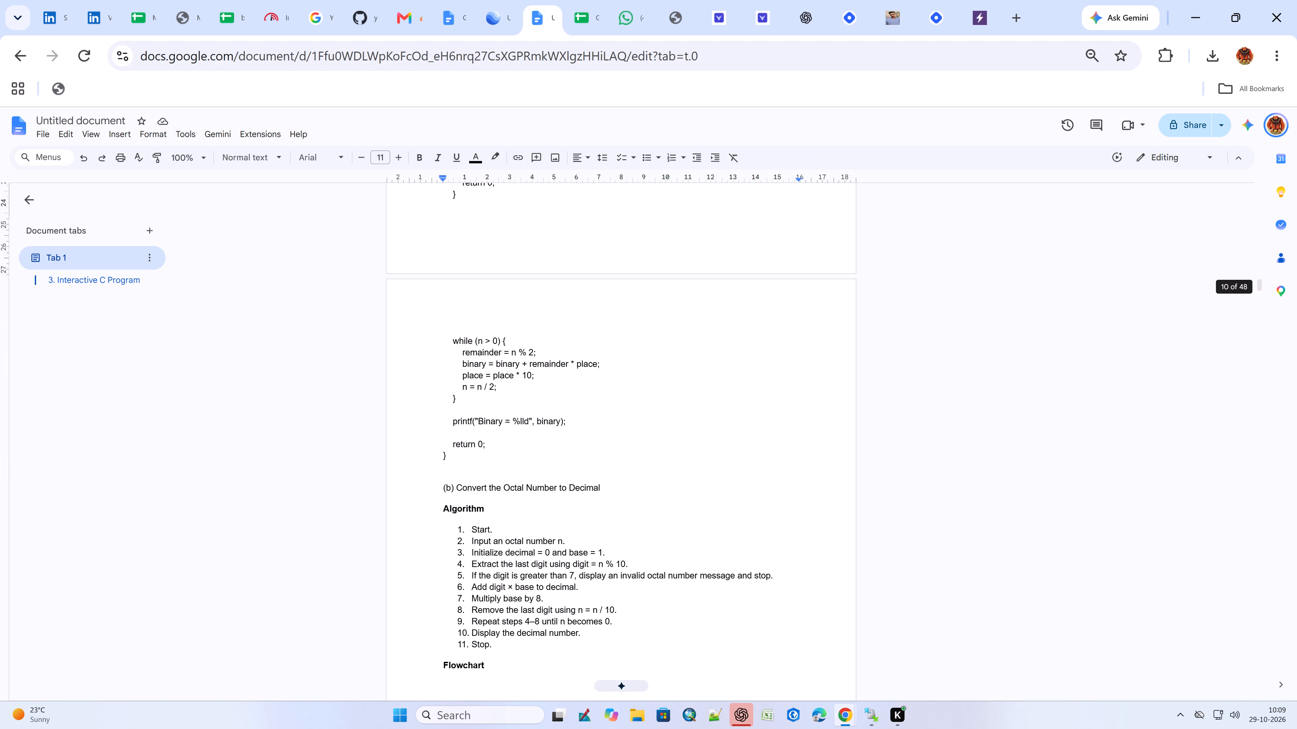
{"action": "left_click_drag", "start_coordinate": [498, 510], "coordinate": [418, 490]}
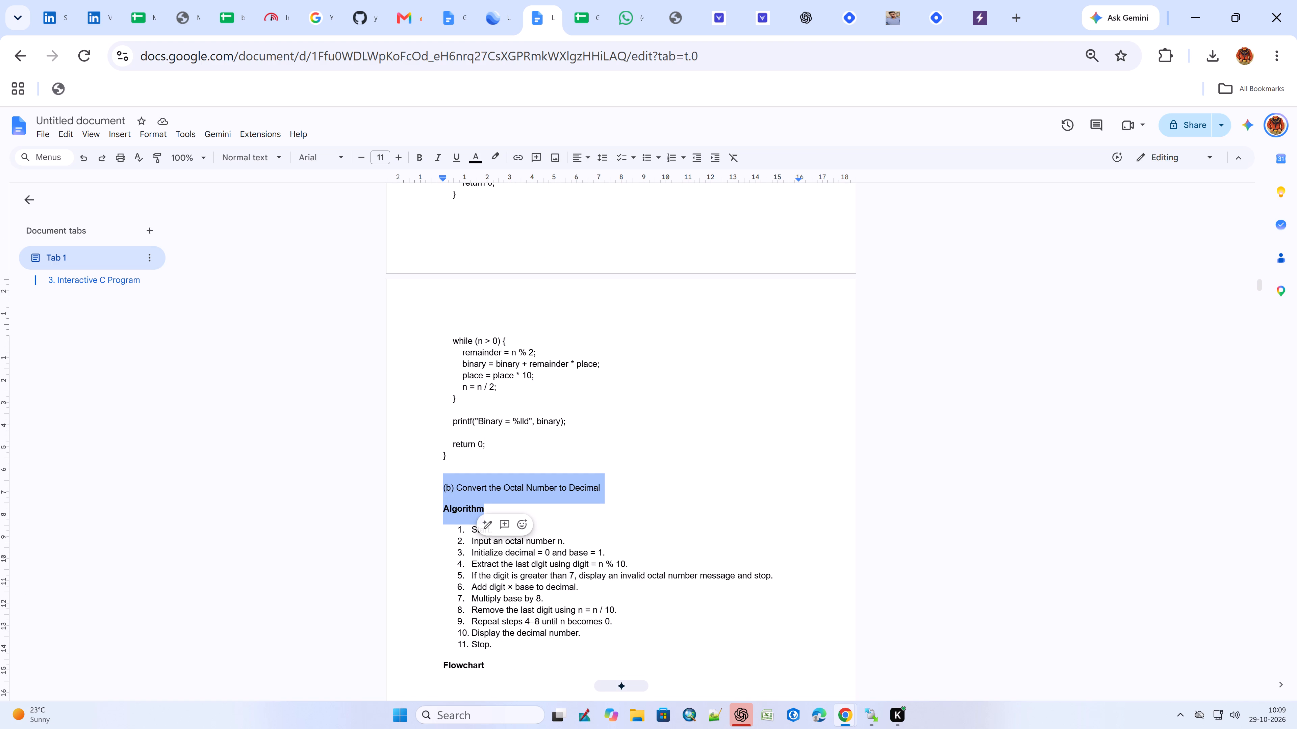
{"action": "key", "text": "ctrl+v"}
{"action": "key", "text": "ctrl+z"}
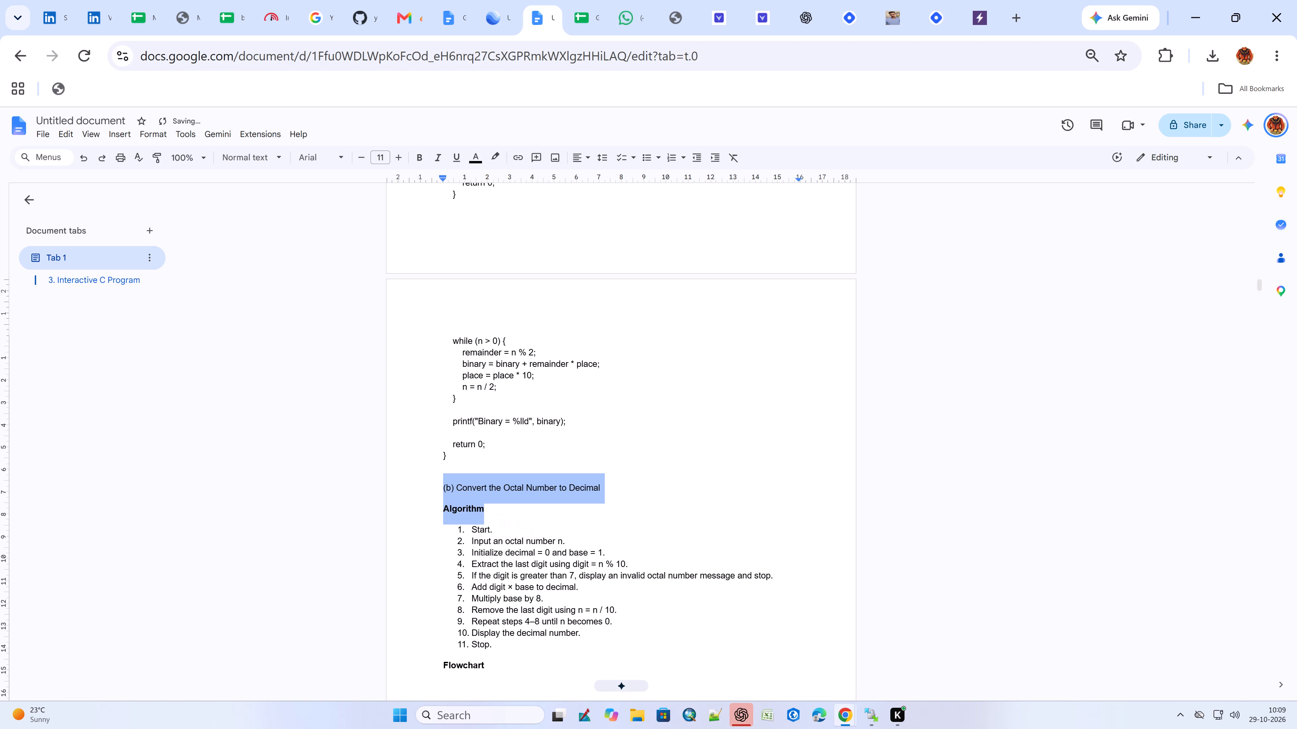
{"action": "key", "text": "ctrl+b"}
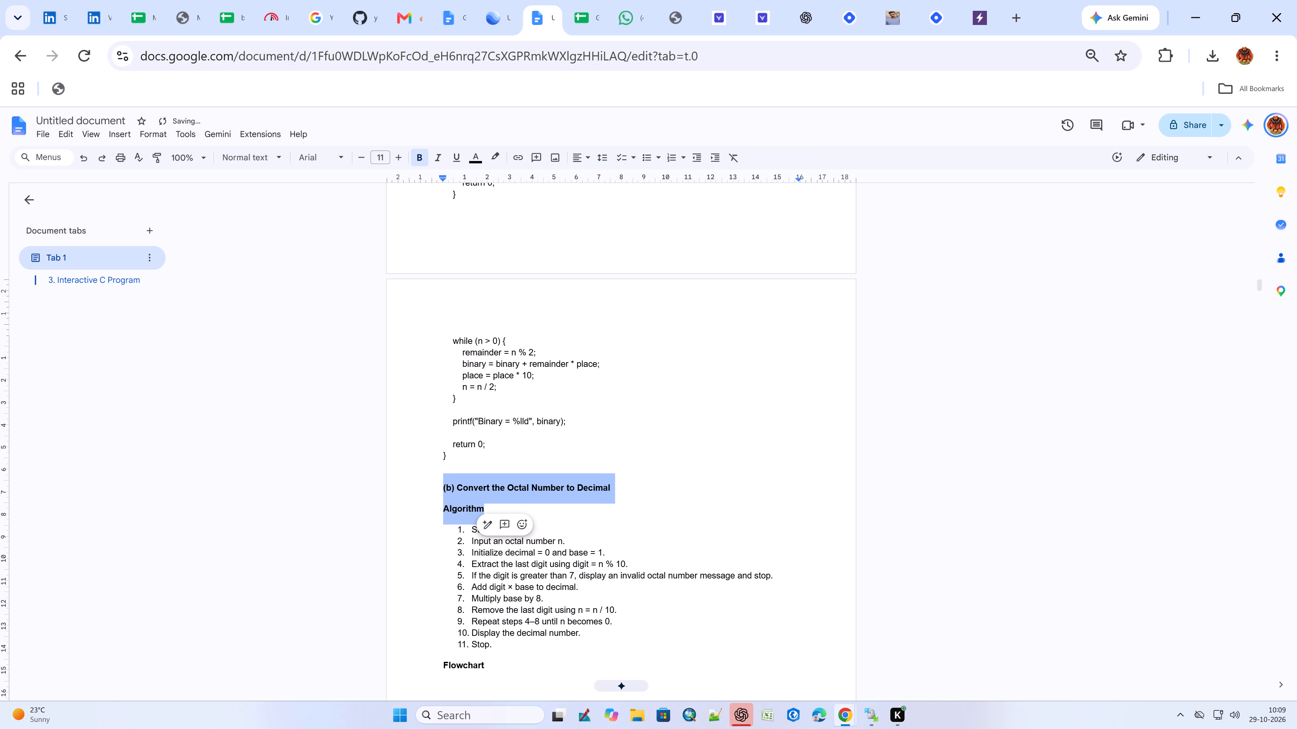
{"action": "left_click", "coordinate": [456, 492]}
{"action": "left_click", "coordinate": [449, 490]}
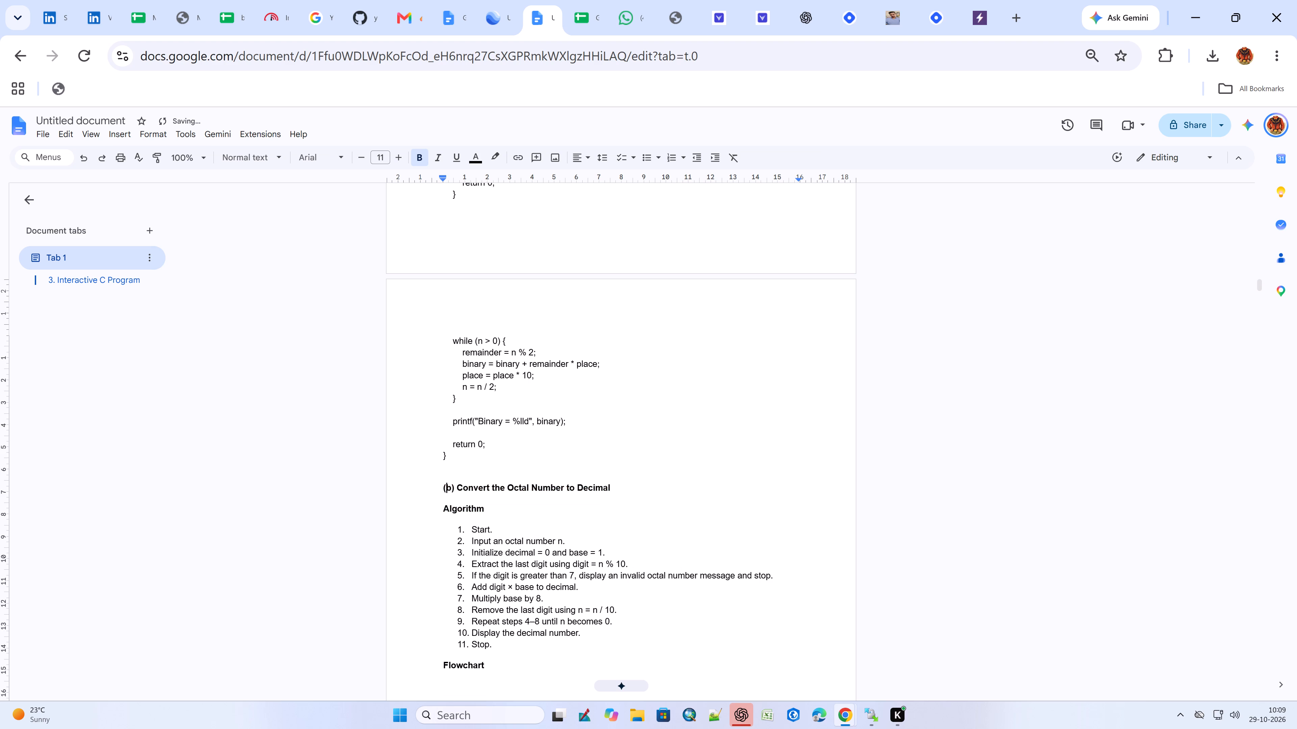
Bold the "3. Interactive C Program" heading below the octal-to-decimal flowchart.
{"action": "scroll", "coordinate": [473, 497], "scroll_direction": "down", "scroll_amount": 2}
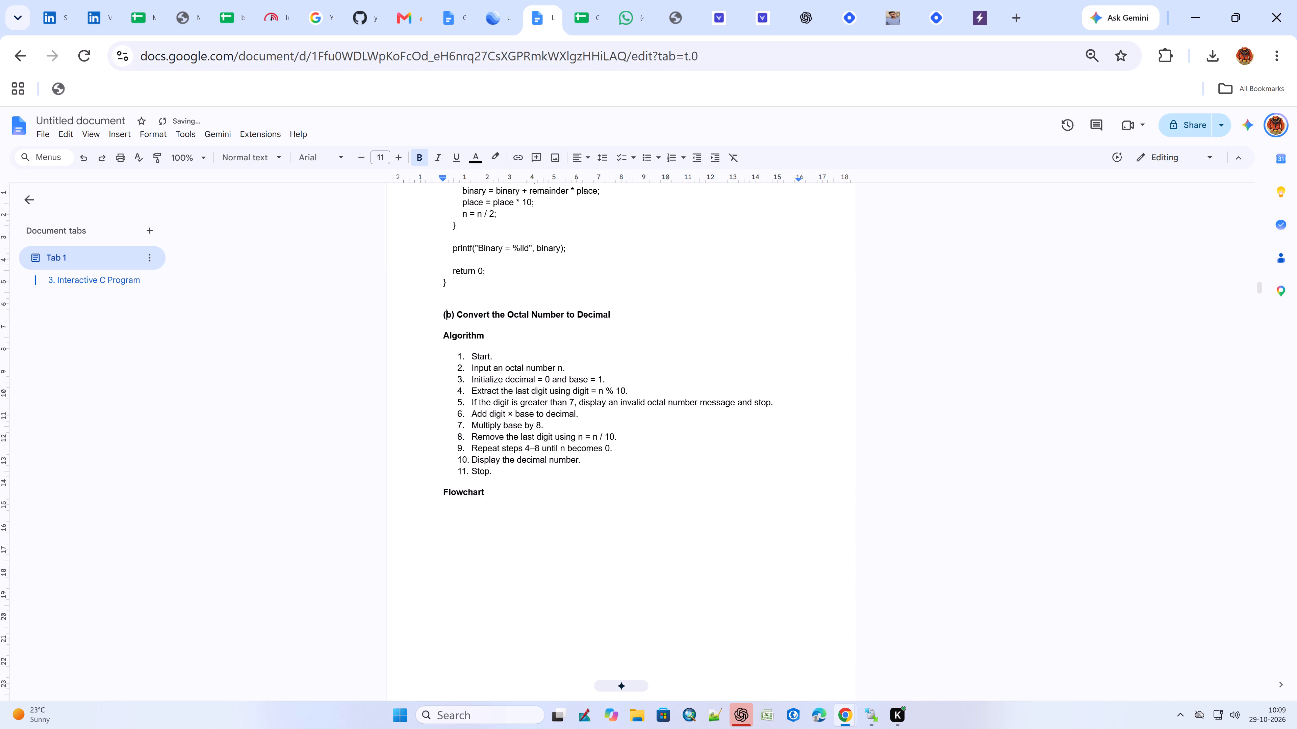
{"action": "scroll", "coordinate": [473, 497], "scroll_direction": "down", "scroll_amount": 7}
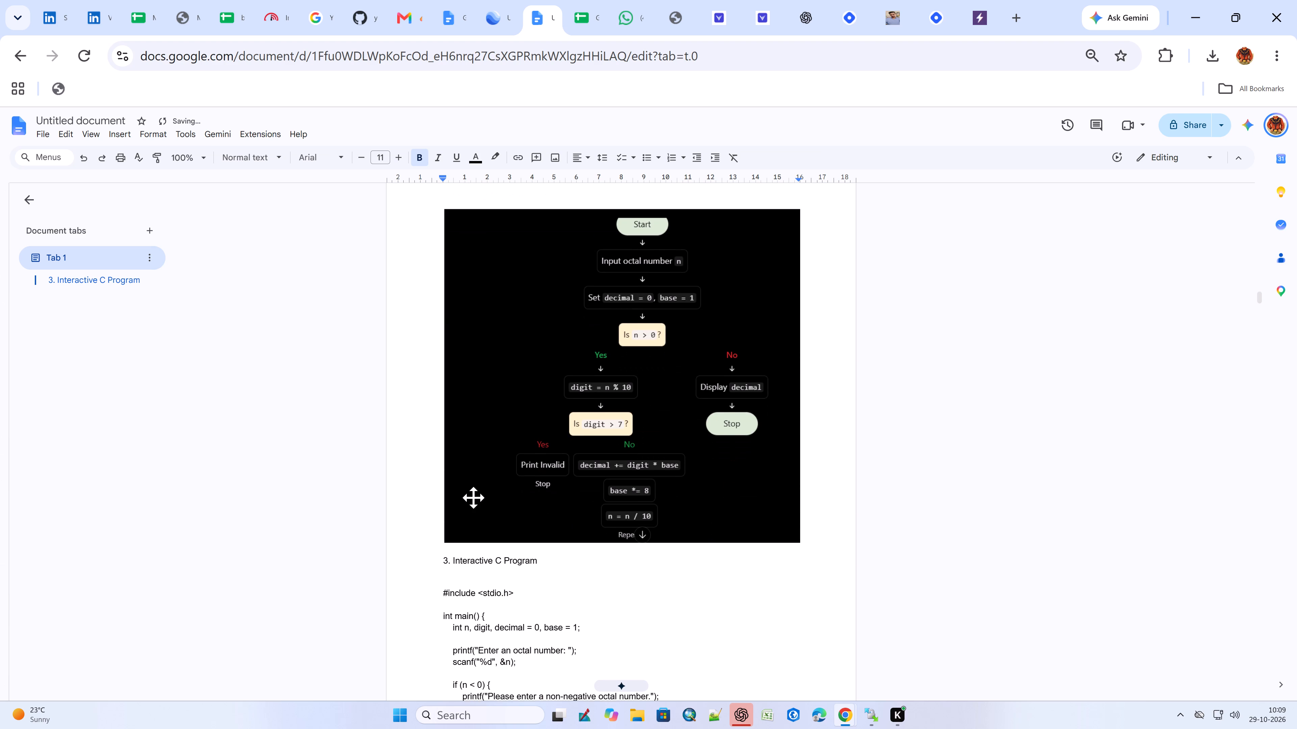
{"action": "scroll", "coordinate": [485, 531], "scroll_direction": "down", "scroll_amount": 3}
{"action": "left_click_drag", "start_coordinate": [544, 294], "coordinate": [411, 290]}
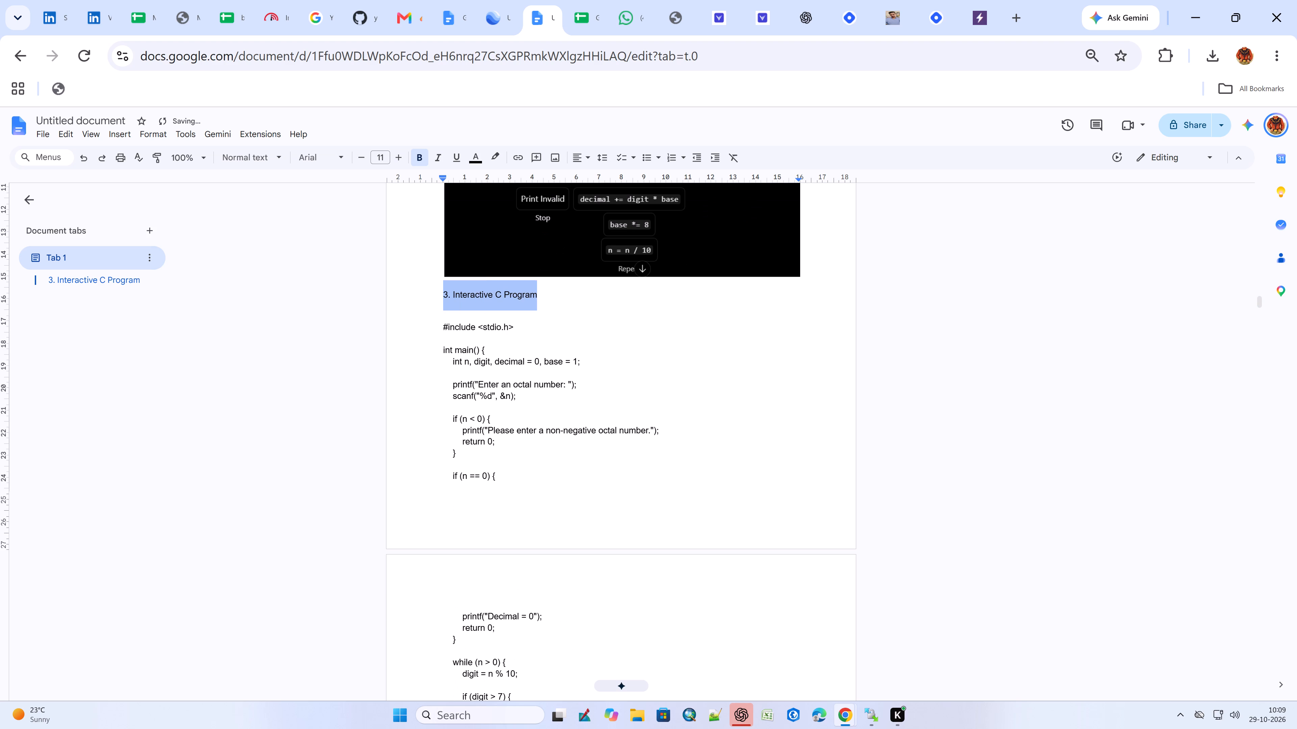
{"action": "left_click_drag", "start_coordinate": [411, 290], "coordinate": [404, 290]}
{"action": "key", "text": "ctrl+b"}
Remove the blank lines in the octal-to-decimal program from below its heading down to while (n > 0).
{"action": "left_click", "coordinate": [446, 314]}
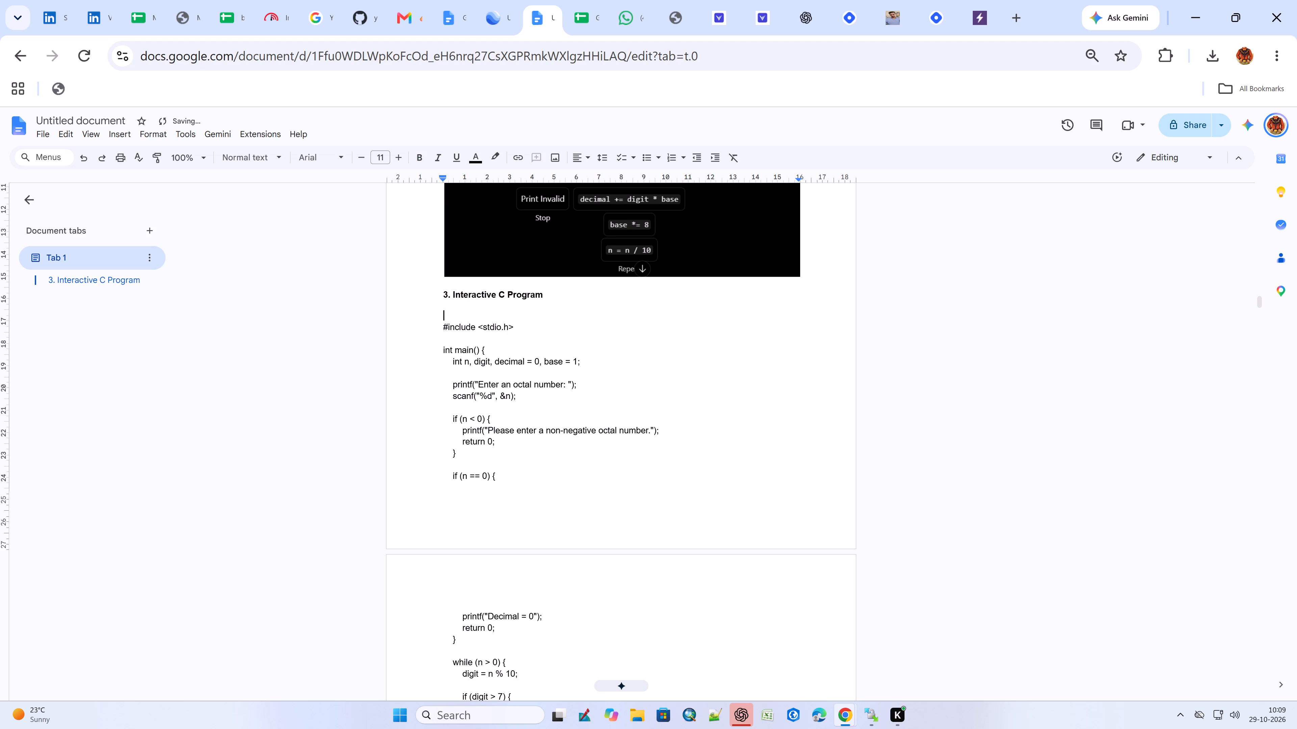
{"action": "key", "text": "BackSpace"}
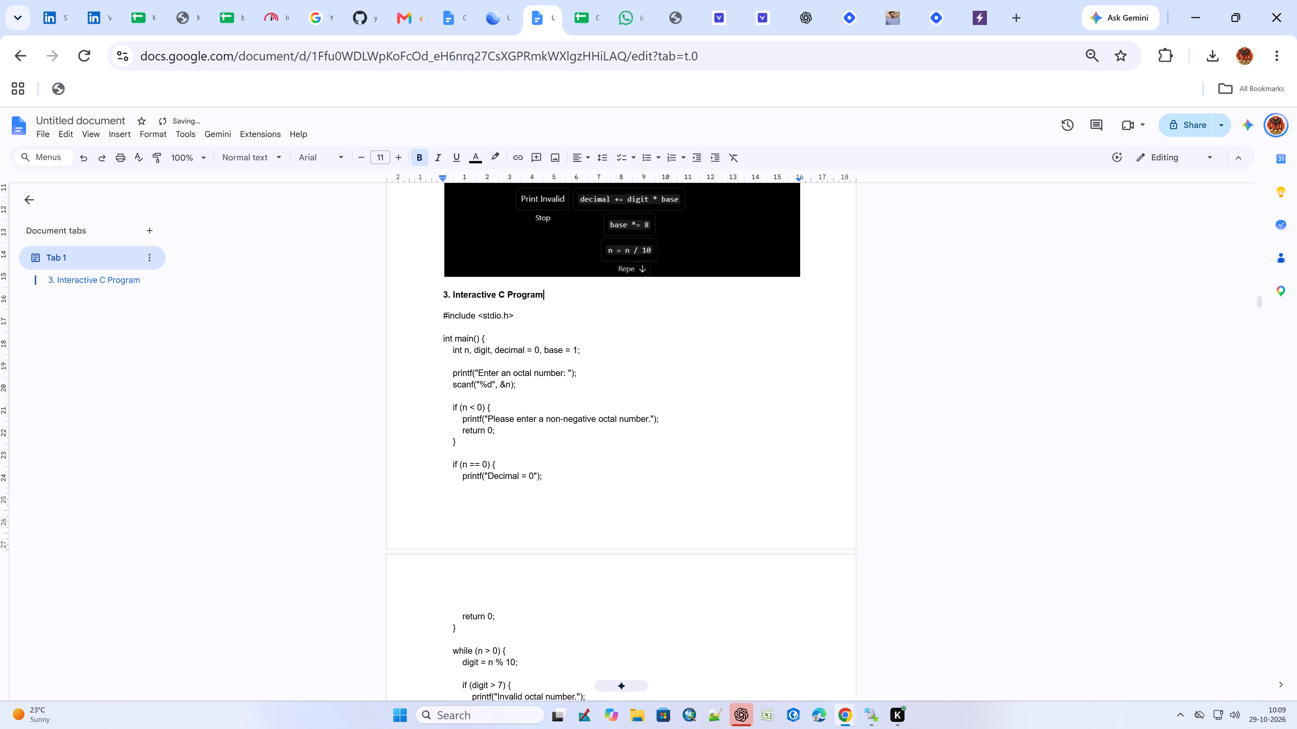
{"action": "left_click", "coordinate": [448, 329]}
{"action": "key", "text": "BackSpace"}
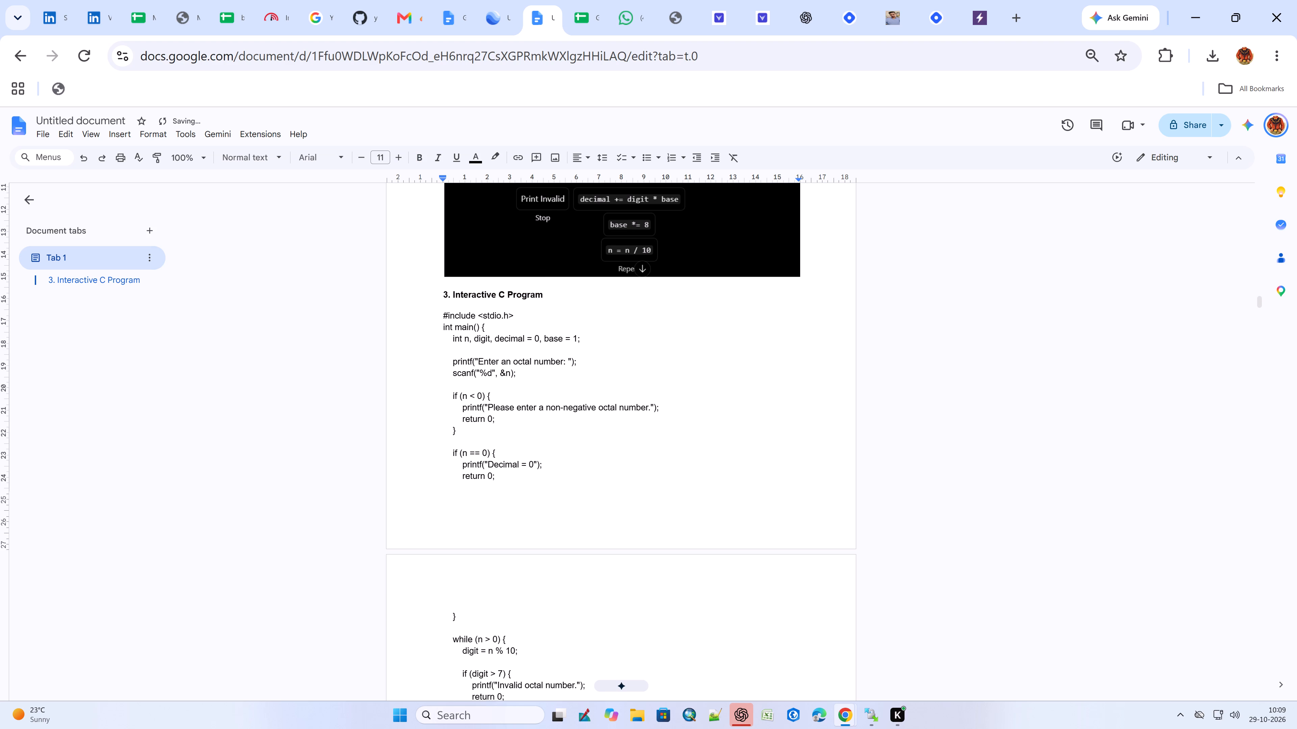
{"action": "left_click", "coordinate": [448, 353]}
{"action": "key", "text": "BackSpace"}
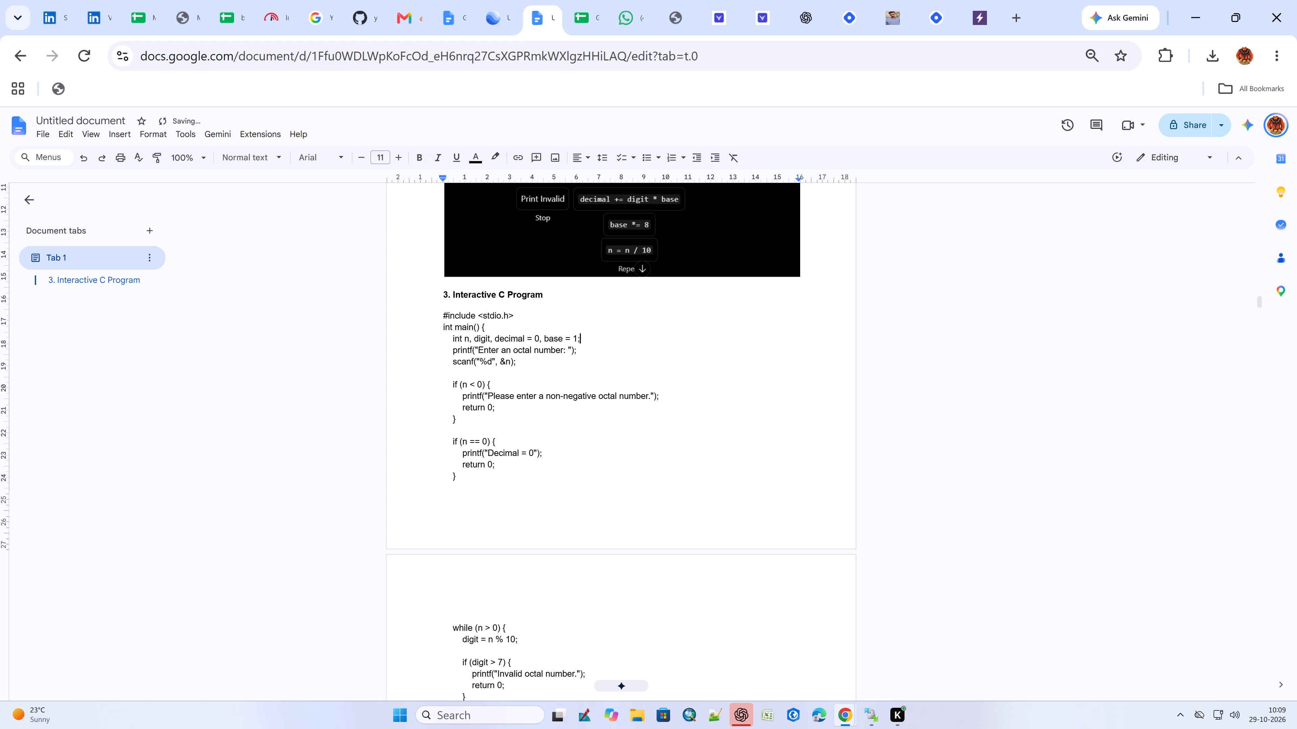
{"action": "left_click", "coordinate": [453, 374]}
{"action": "key", "text": "BackSpace"}
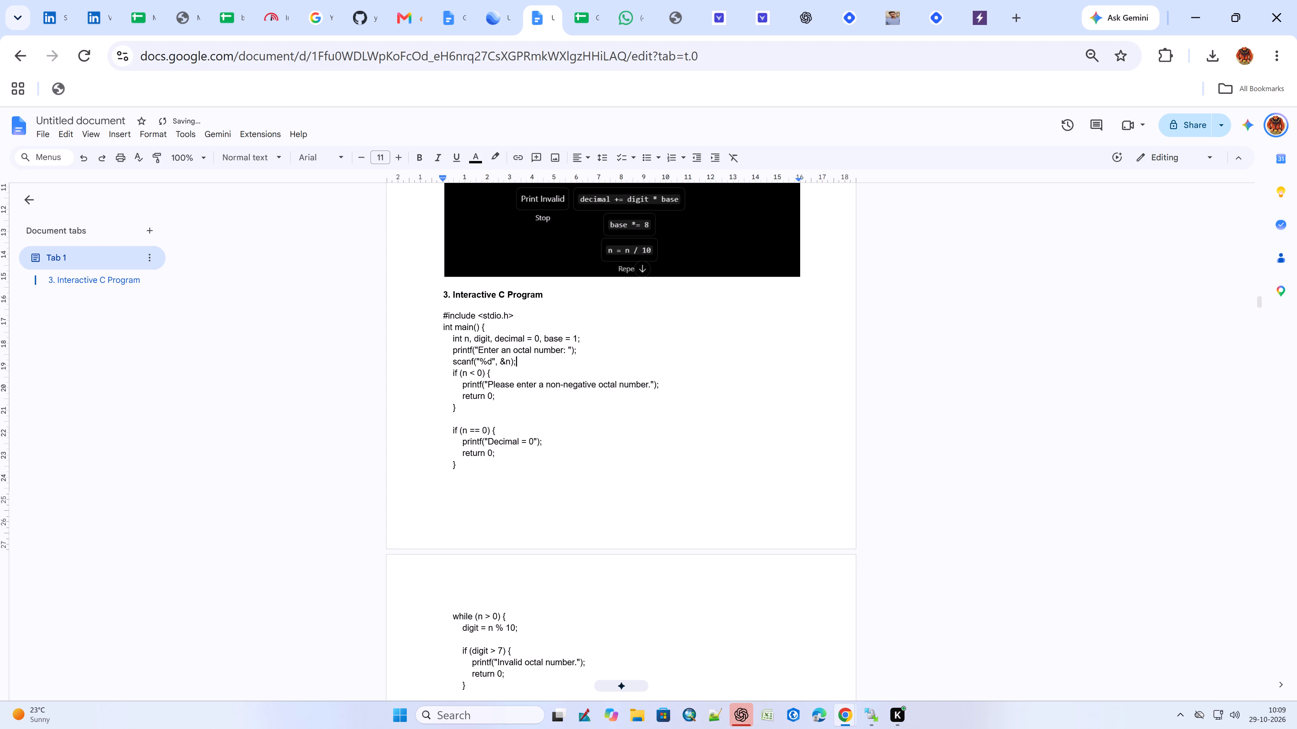
{"action": "left_click", "coordinate": [450, 417]}
{"action": "key", "text": "BackSpace"}
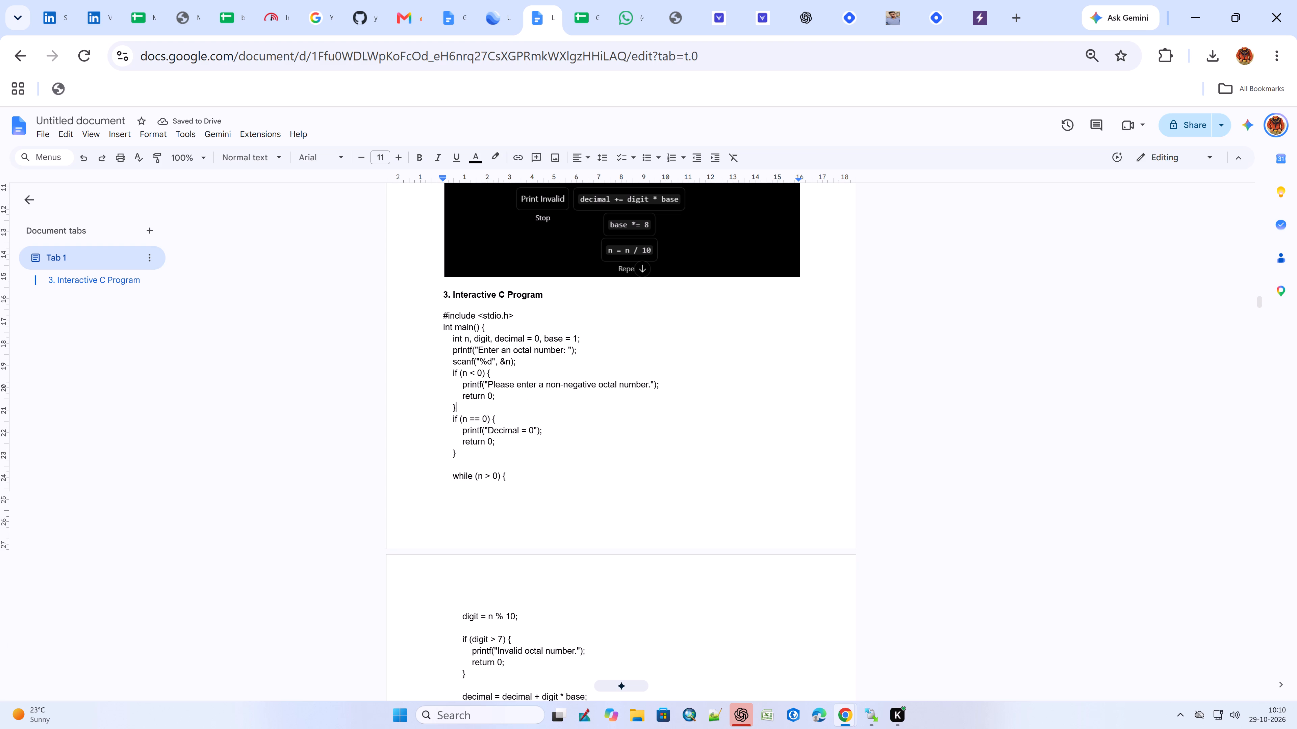
{"action": "scroll", "coordinate": [436, 452], "scroll_direction": "down", "scroll_amount": 1}
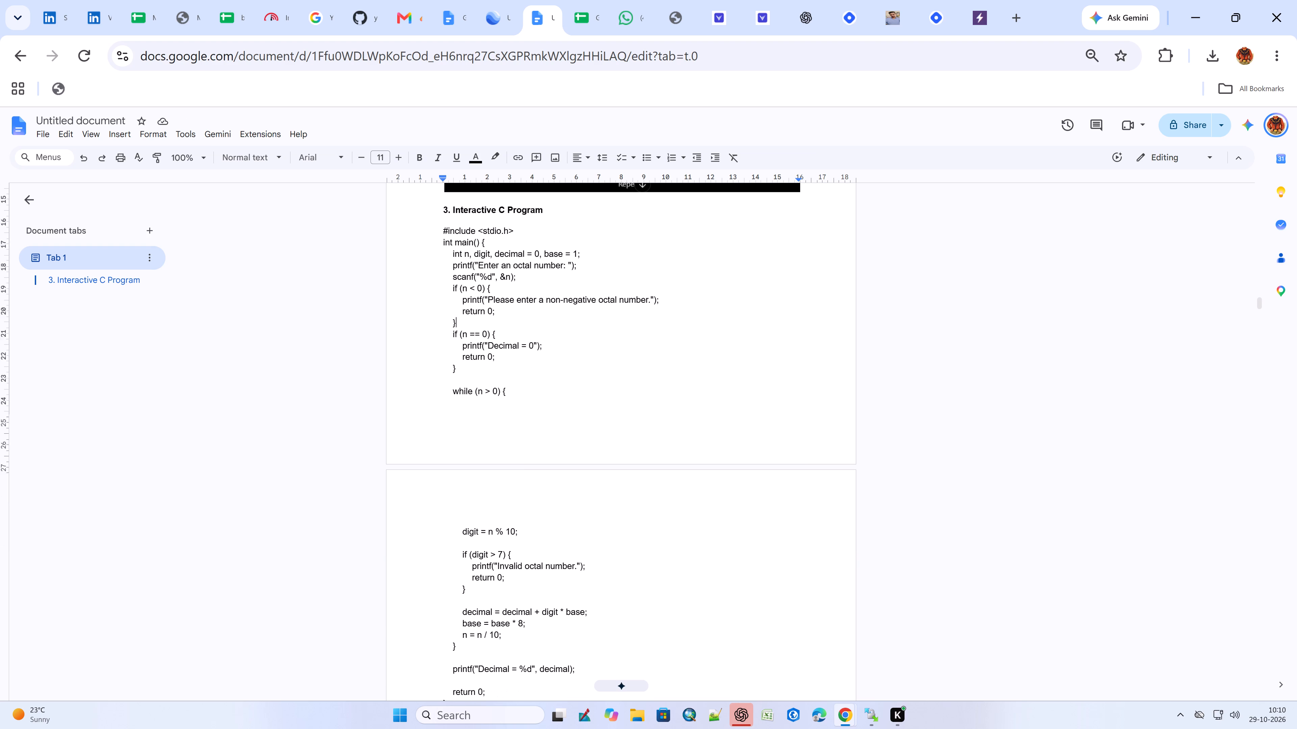
{"action": "left_click", "coordinate": [446, 378]}
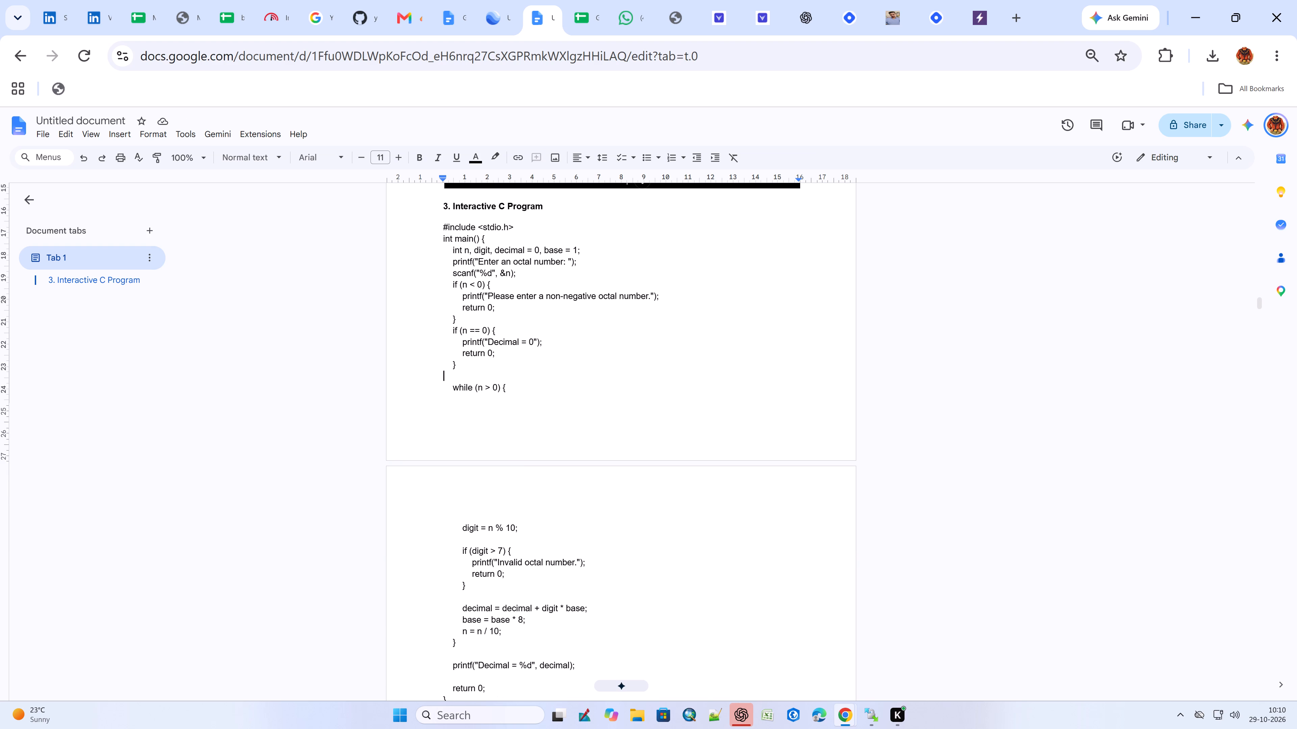
{"action": "key", "text": "BackSpace"}
Remove the blank lines before the decimal calculation, the final printf and return 0 in the octal-to-decimal program.
{"action": "scroll", "coordinate": [462, 405], "scroll_direction": "down", "scroll_amount": 2}
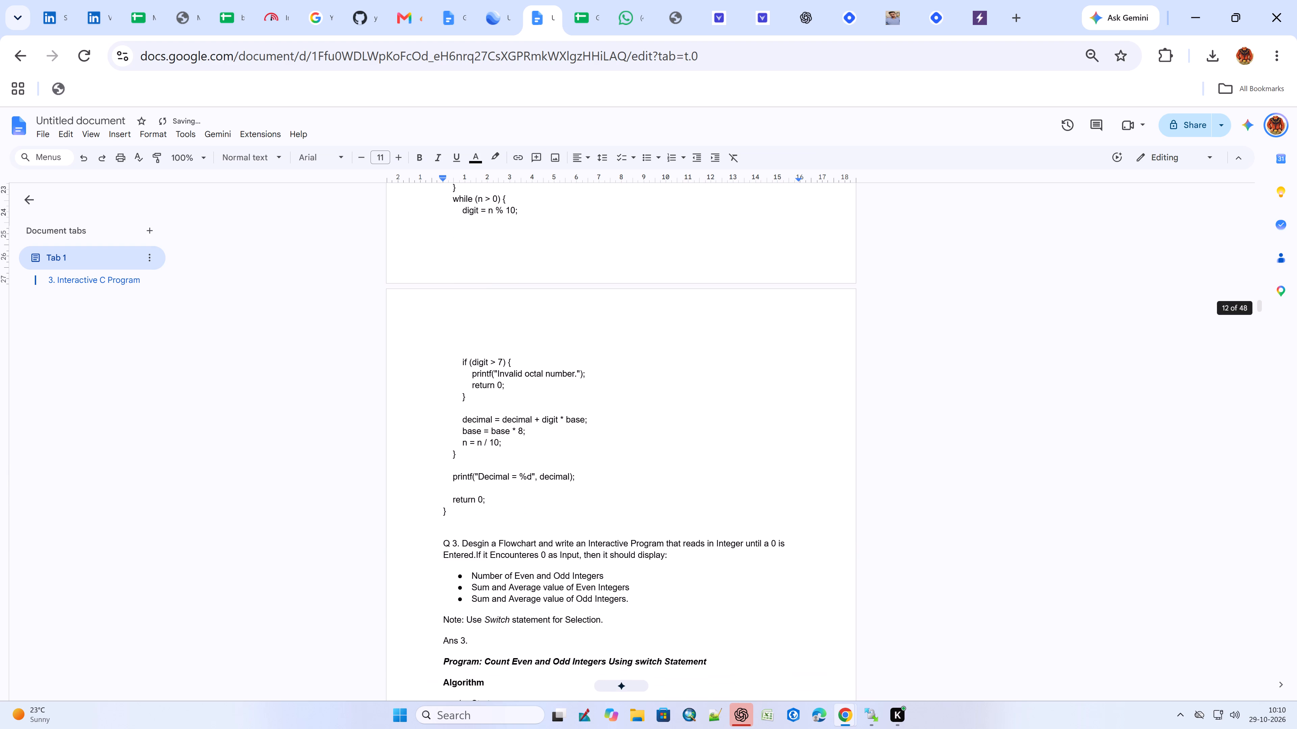
{"action": "left_click", "coordinate": [473, 409]}
{"action": "key", "text": "BackSpace"}
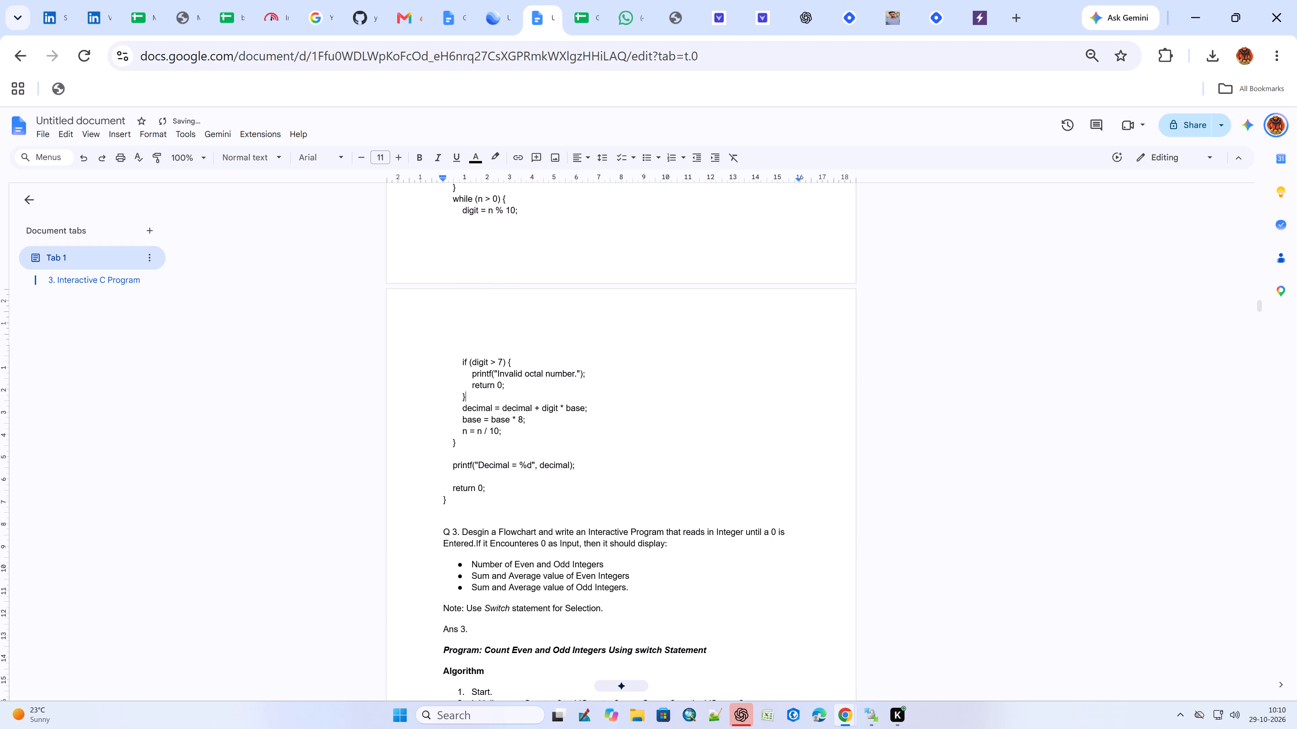
{"action": "left_click", "coordinate": [471, 454]}
{"action": "key", "text": "BackSpace"}
{"action": "left_click", "coordinate": [474, 468]}
{"action": "key", "text": "BackSpace"}
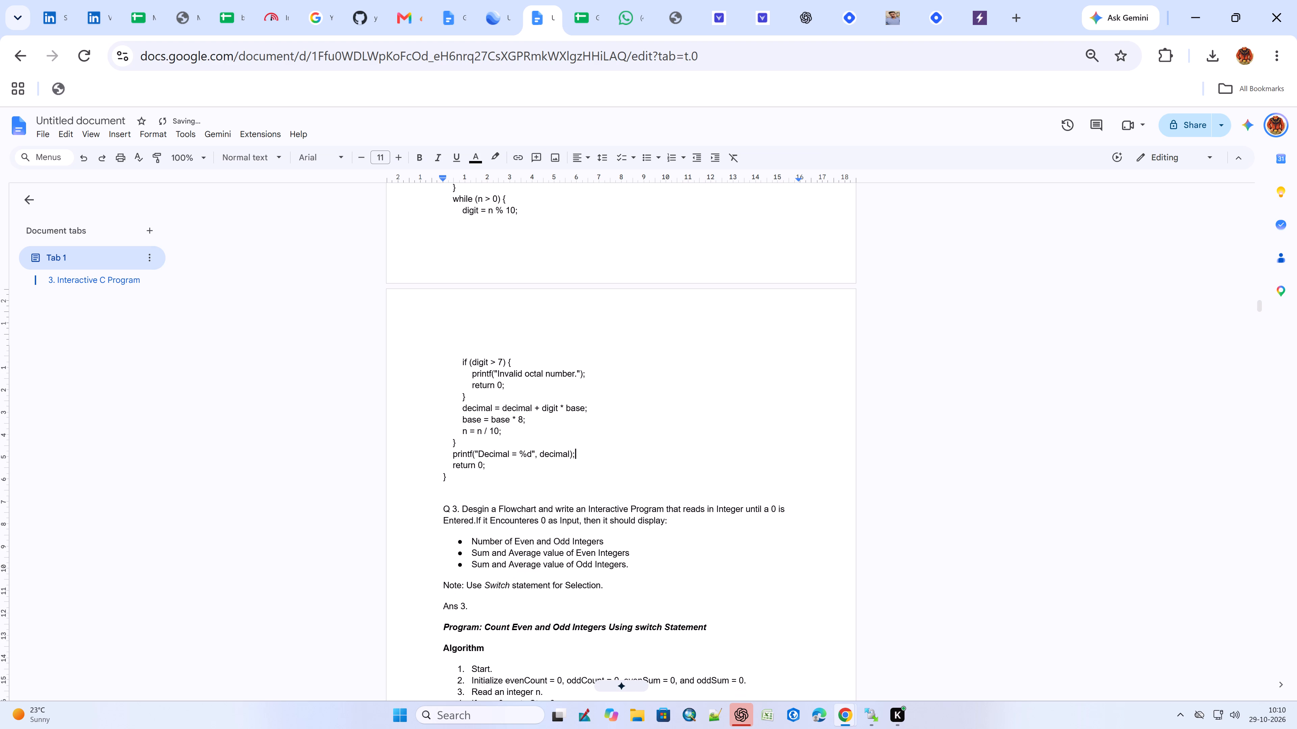
Bold the text from the Q 3 question through "Ans 3.", including its bullets and the Switch note.
{"action": "left_click_drag", "start_coordinate": [440, 506], "coordinate": [440, 506]}
{"action": "left_click_drag", "start_coordinate": [440, 506], "coordinate": [677, 609]}
{"action": "key", "text": "ctrl+b"}
{"action": "scroll", "coordinate": [553, 472], "scroll_direction": "down", "scroll_amount": 2}
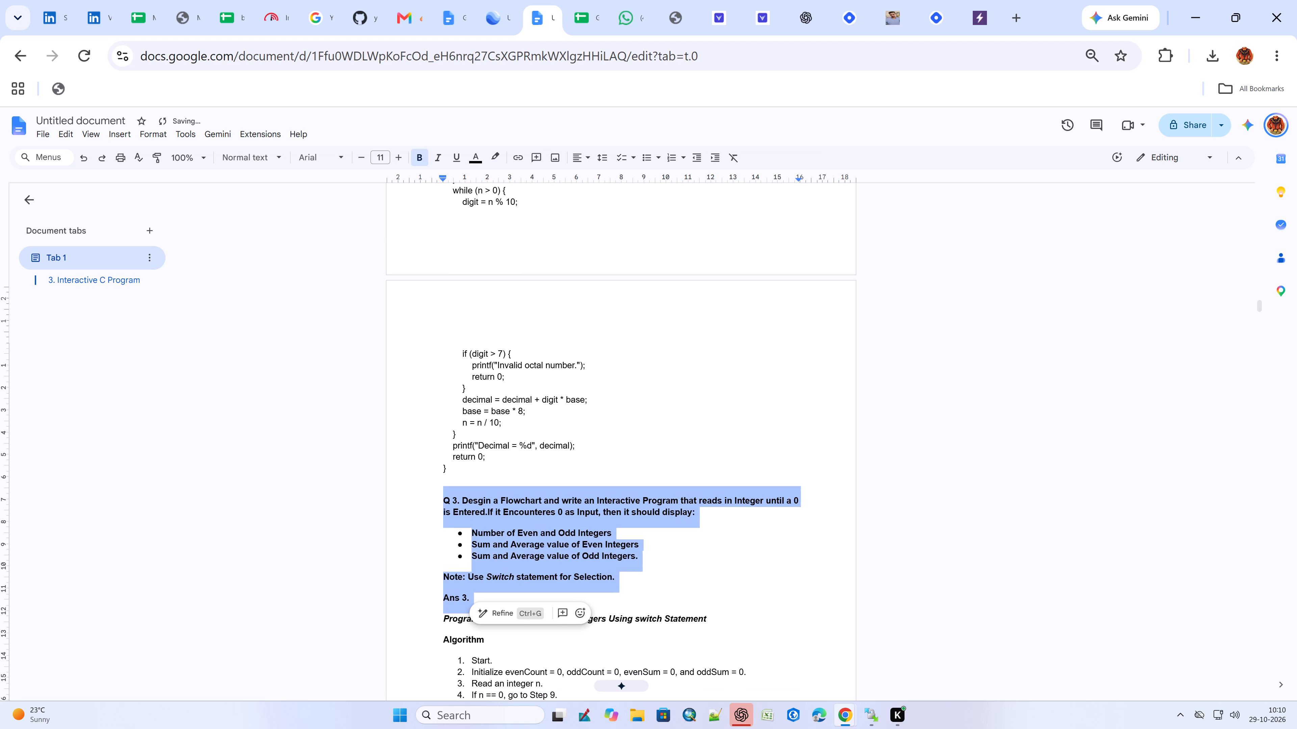
{"action": "scroll", "coordinate": [553, 472], "scroll_direction": "down", "scroll_amount": 1}
{"action": "left_click", "coordinate": [542, 444]}
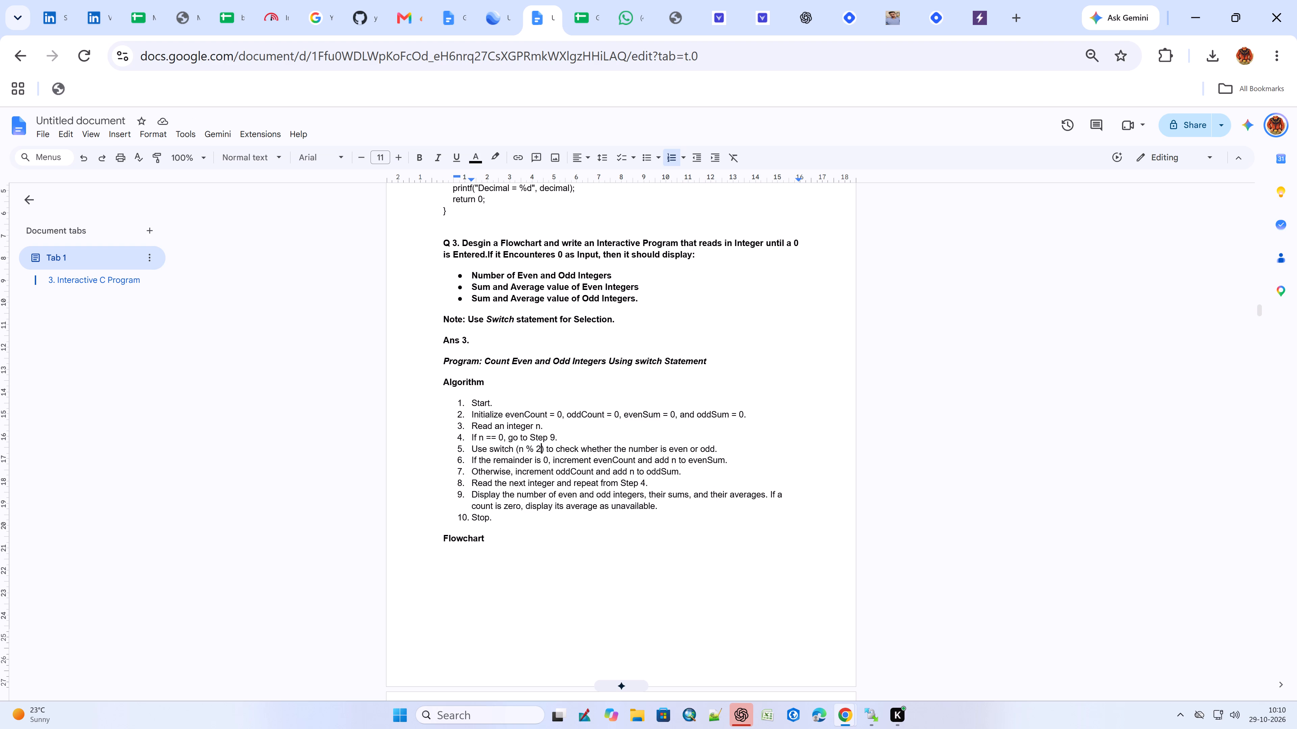
Remove the blank lines before int main(), switch (n % 2) and case 1 in the Q 3 even/odd program.
{"action": "scroll", "coordinate": [538, 437], "scroll_direction": "down", "scroll_amount": 8}
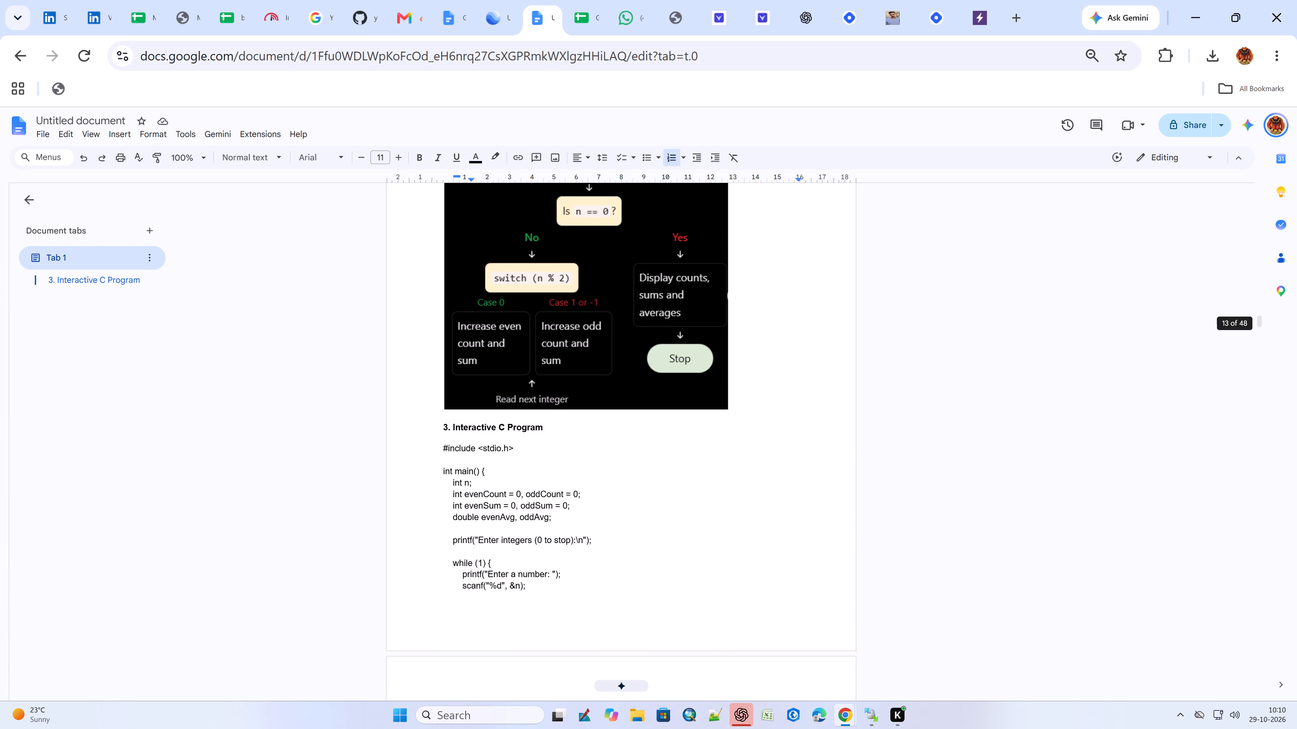
{"action": "left_click", "coordinate": [464, 455]}
{"action": "key", "text": "BackSpace"}
{"action": "scroll", "coordinate": [478, 477], "scroll_direction": "down", "scroll_amount": 1}
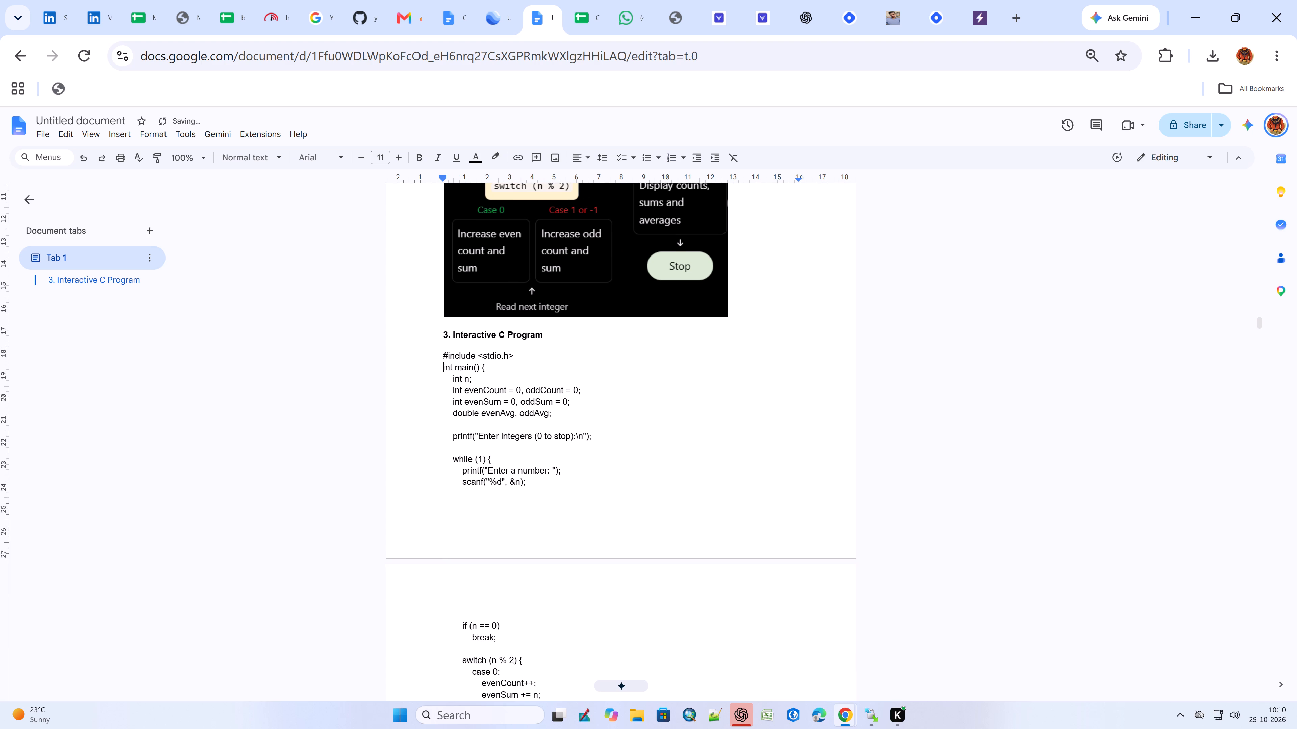
{"action": "scroll", "coordinate": [479, 478], "scroll_direction": "down", "scroll_amount": 2}
{"action": "left_click", "coordinate": [479, 478]}
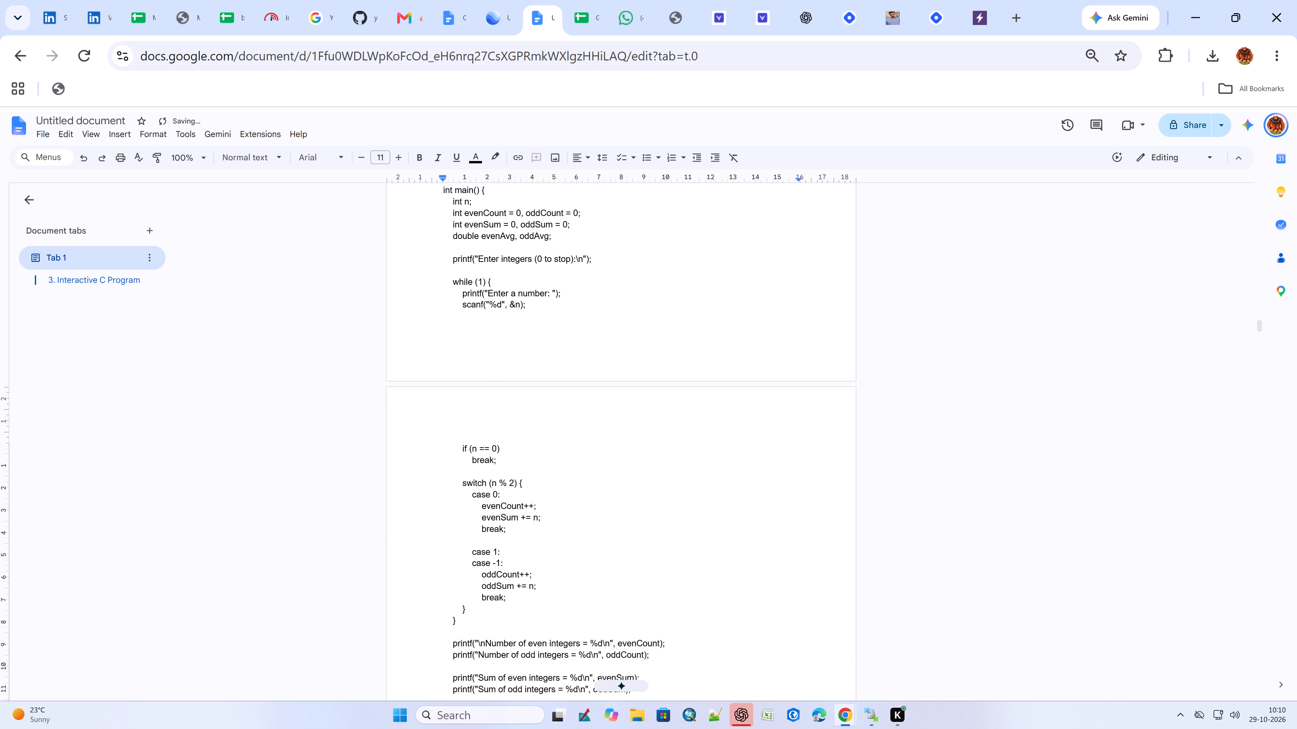
{"action": "key", "text": "BackSpace"}
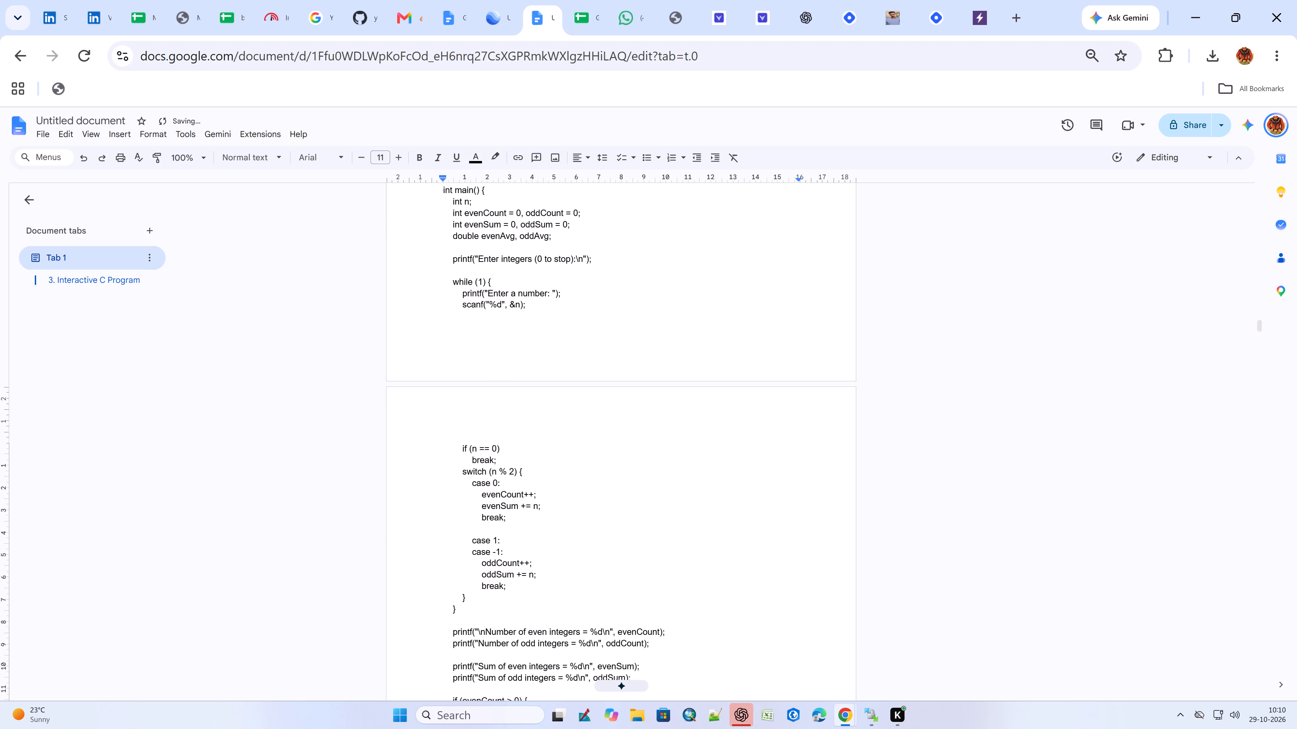
{"action": "left_click", "coordinate": [460, 528]}
{"action": "key", "text": "BackSpace"}
Bold the Q4 question about generating divisors and its "Ans 4." line.
{"action": "scroll", "coordinate": [482, 608], "scroll_direction": "down", "scroll_amount": 3}
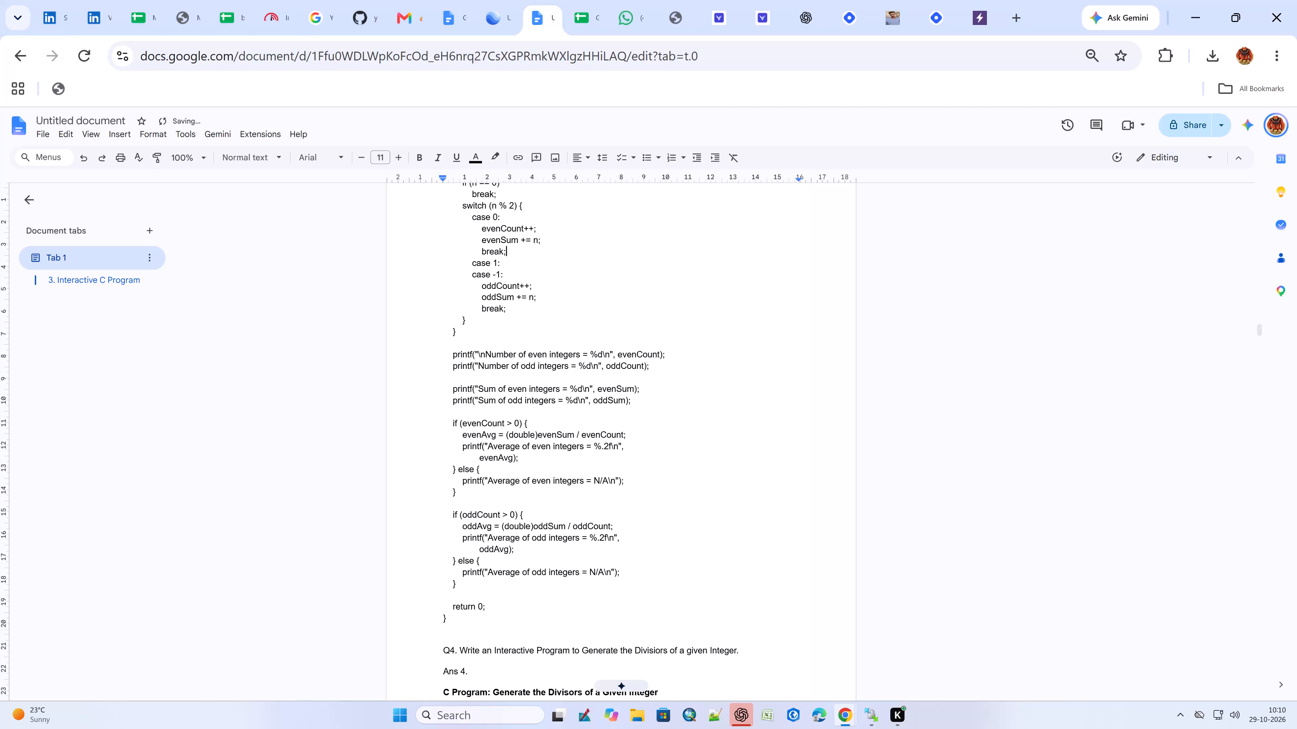
{"action": "scroll", "coordinate": [453, 459], "scroll_direction": "down", "scroll_amount": 3}
{"action": "left_click_drag", "start_coordinate": [442, 384], "coordinate": [477, 403]}
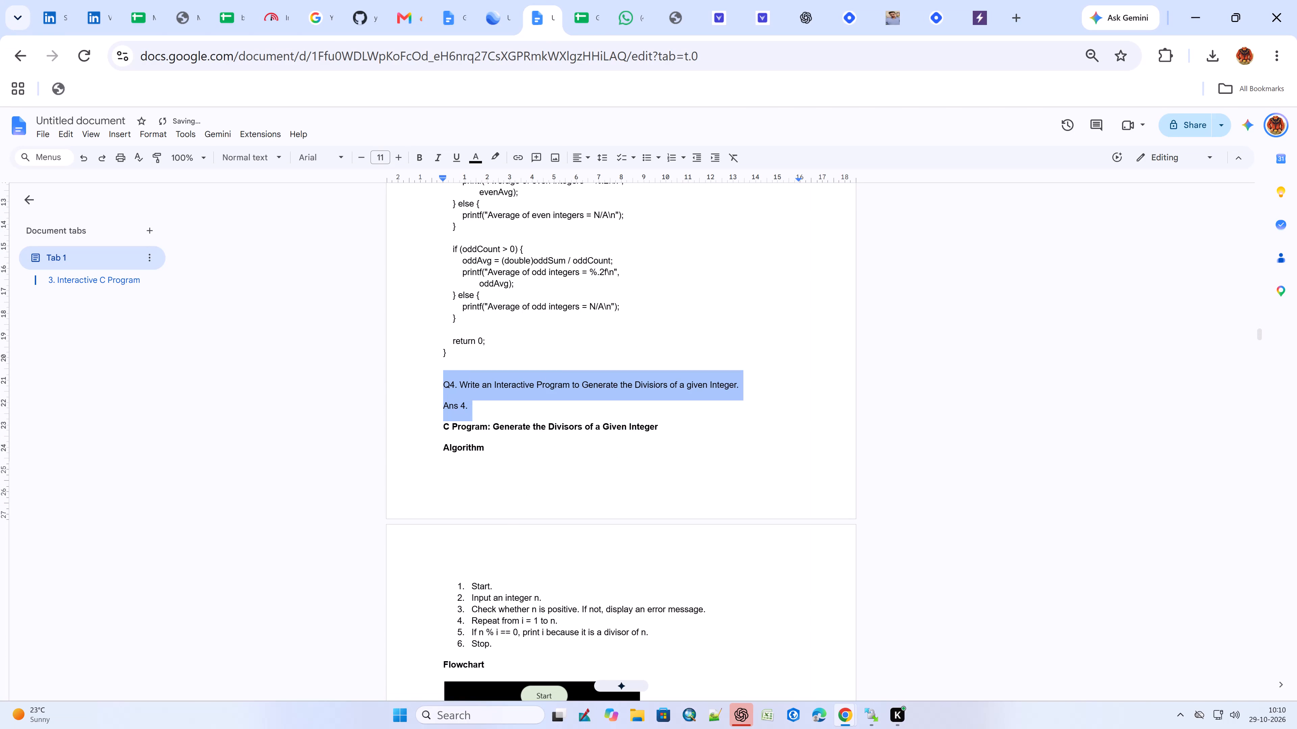
{"action": "left_click_drag", "start_coordinate": [477, 403], "coordinate": [486, 406]}
{"action": "key", "text": "ctrl+b"}
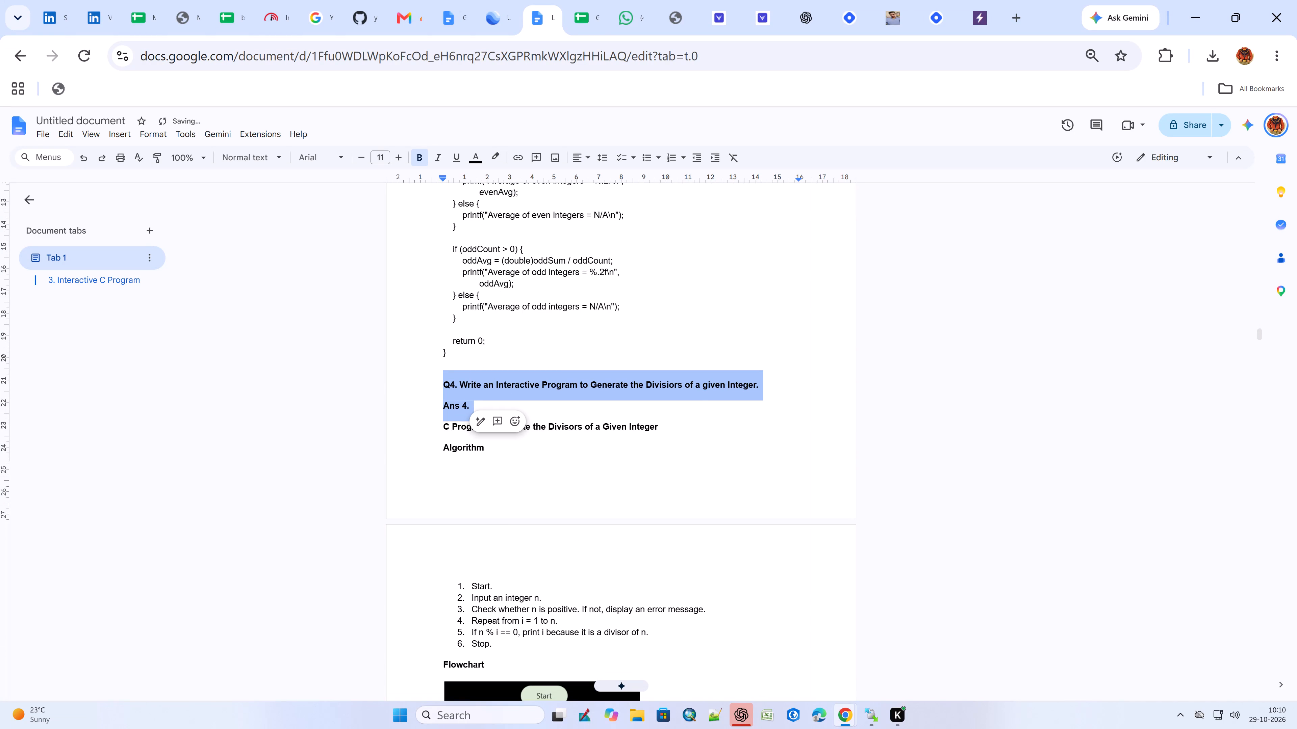
{"action": "left_click", "coordinate": [423, 424]}
Insert blank lines above the Q4 question until it starts at the top of the next page.
{"action": "scroll", "coordinate": [422, 392], "scroll_direction": "up", "scroll_amount": 1}
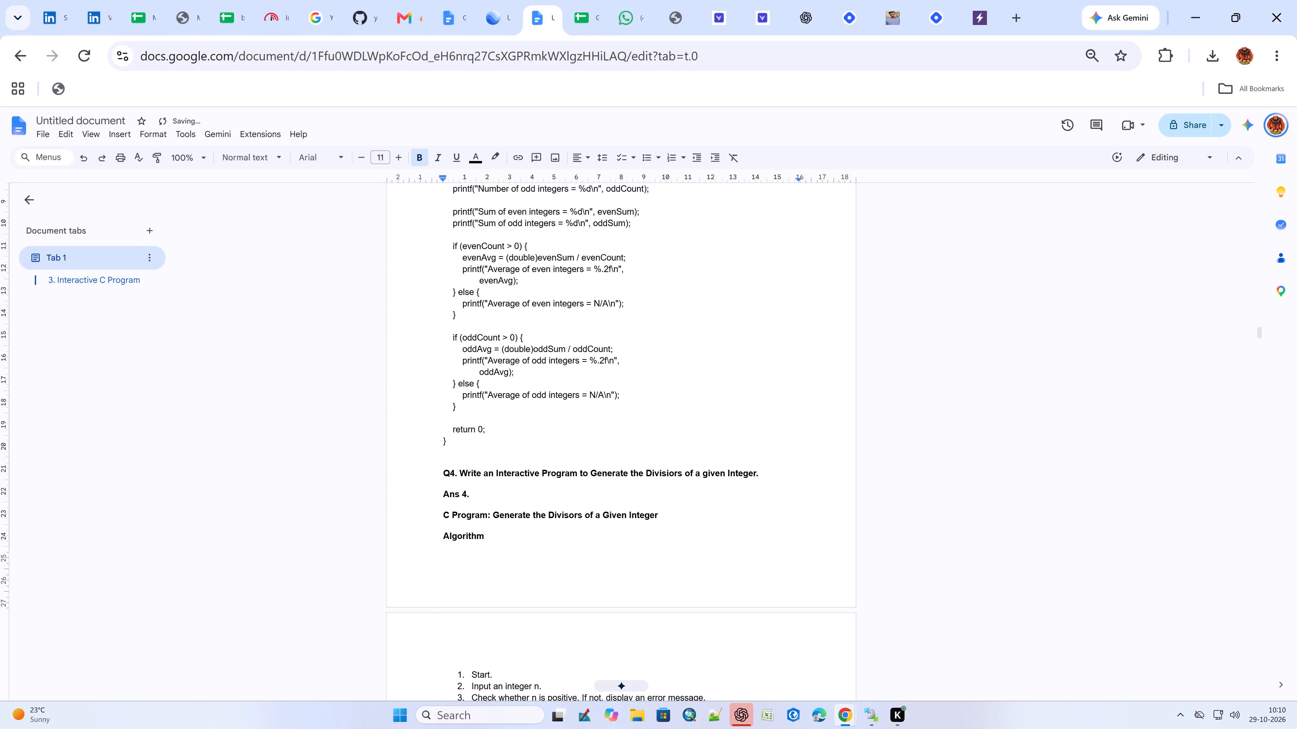
{"action": "left_click", "coordinate": [439, 457]}
{"action": "scroll", "coordinate": [440, 461], "scroll_direction": "down", "scroll_amount": 1}
{"action": "key", "text": "Return"}
{"action": "key", "text": "Return"}
{"action": "key", "text": "Return"}
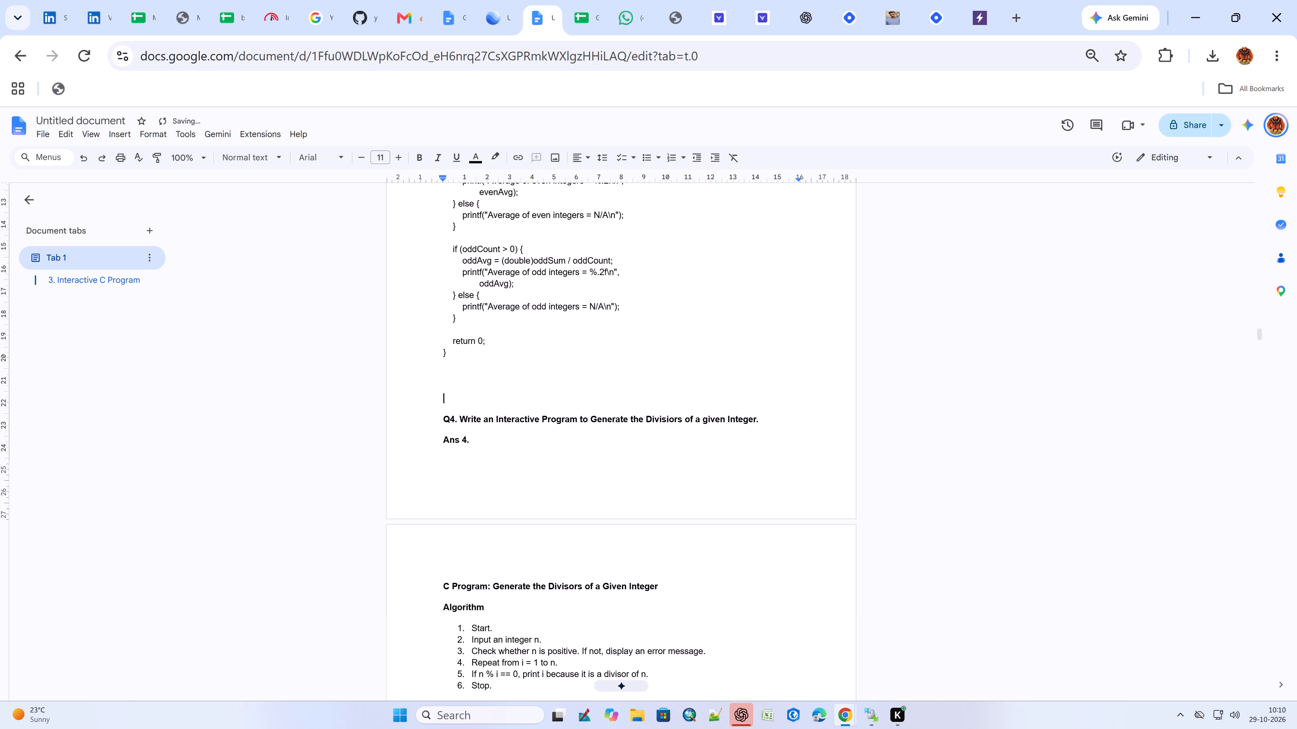
{"action": "key", "text": "Return"}
{"action": "key", "text": "Return"}
{"action": "key", "text": "Return"}
{"action": "key", "text": "Return"}
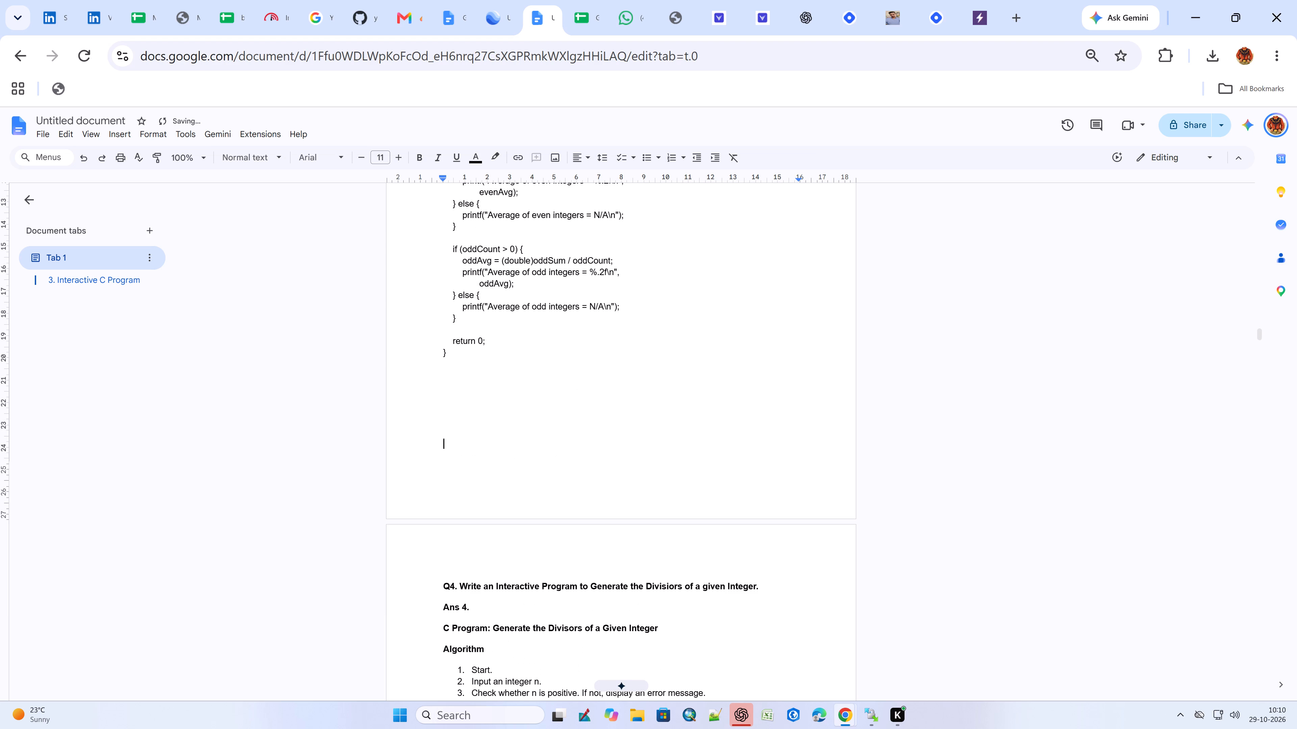
Adjust the blank lines below the divisors flowchart so "3. Interactive C Program" starts at the very top of the next page.
{"action": "scroll", "coordinate": [439, 507], "scroll_direction": "down", "scroll_amount": 9}
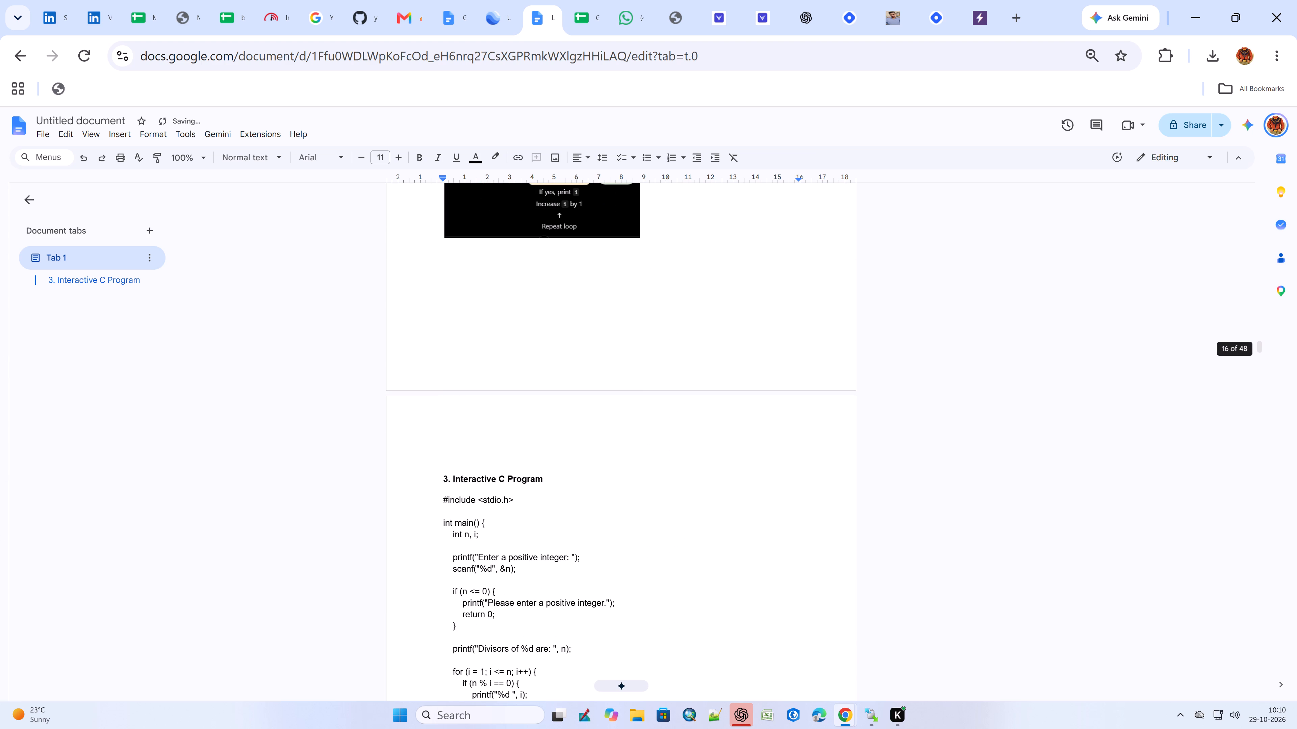
{"action": "left_click", "coordinate": [432, 298]}
{"action": "scroll", "coordinate": [478, 471], "scroll_direction": "down", "scroll_amount": 2}
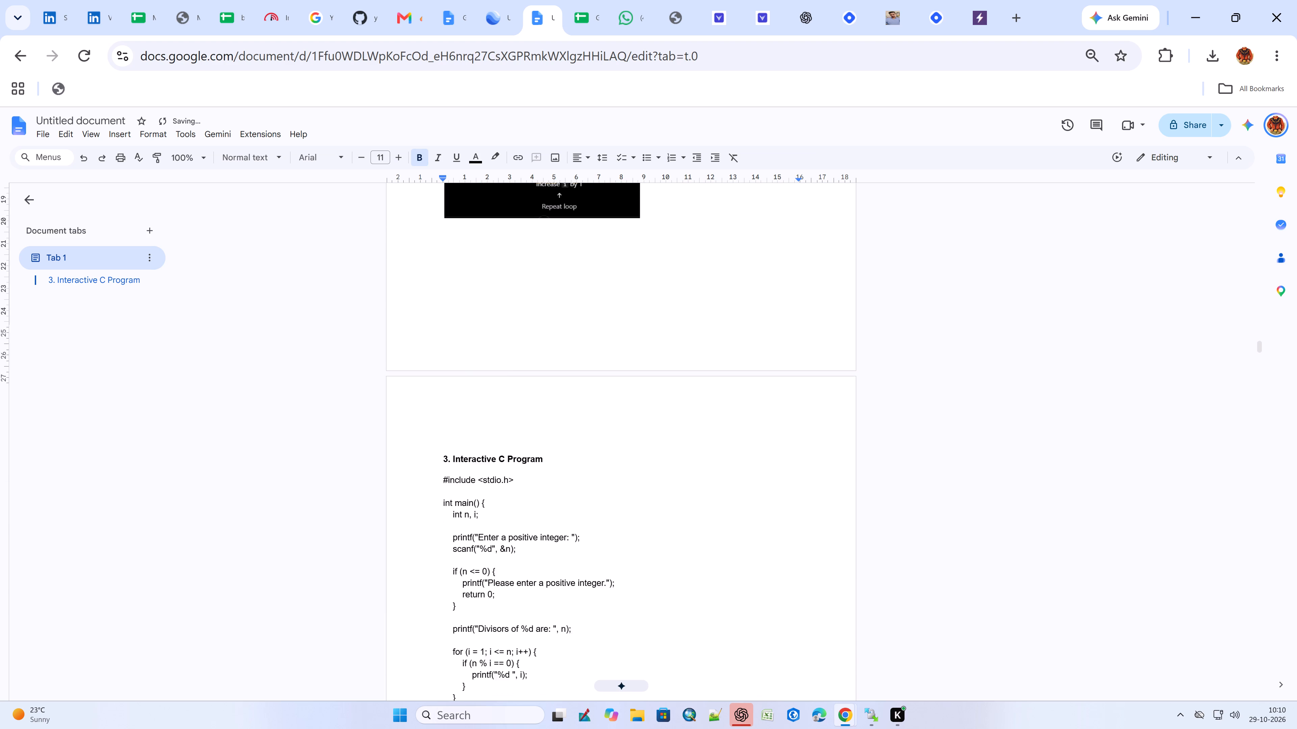
{"action": "key", "text": "BackSpace"}
{"action": "key", "text": "BackSpace"}
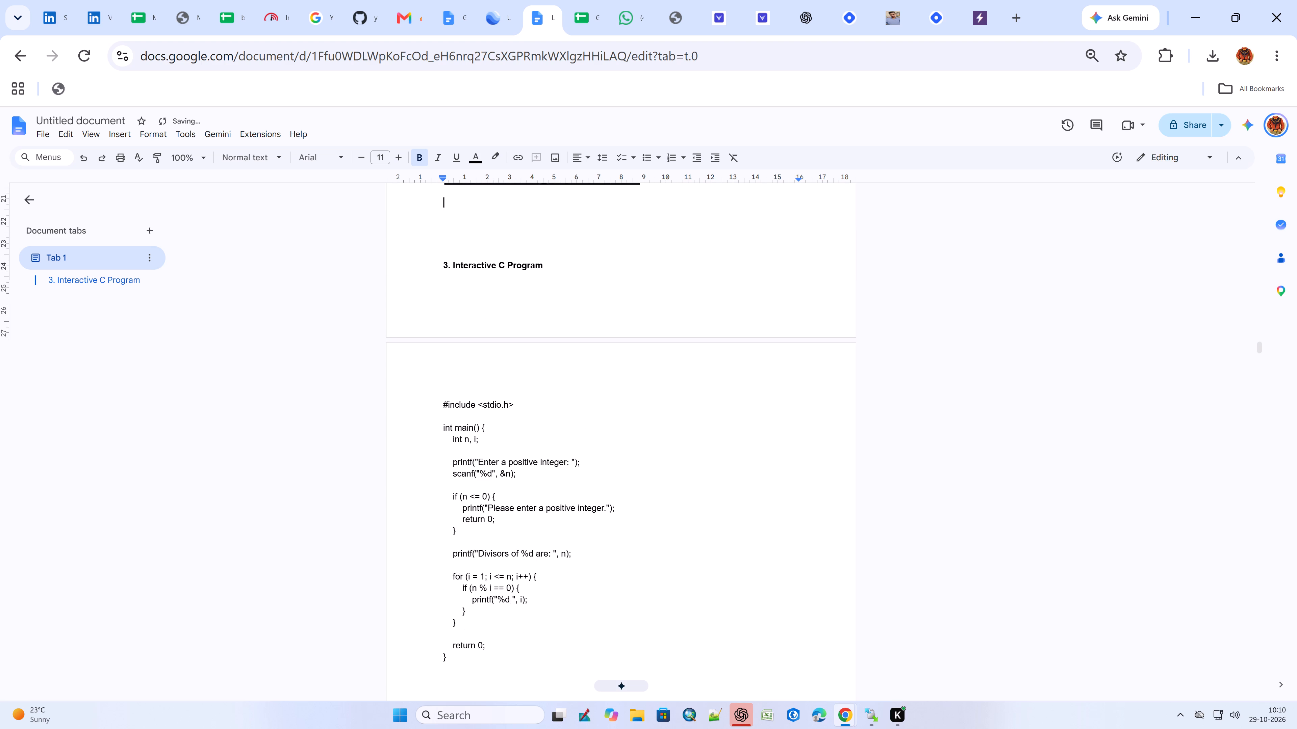
{"action": "key", "text": "Return"}
Remove the blank lines inside the divisors program, from before int main() down to before the final return 0.
{"action": "left_click", "coordinate": [448, 438]}
{"action": "key", "text": "BackSpace"}
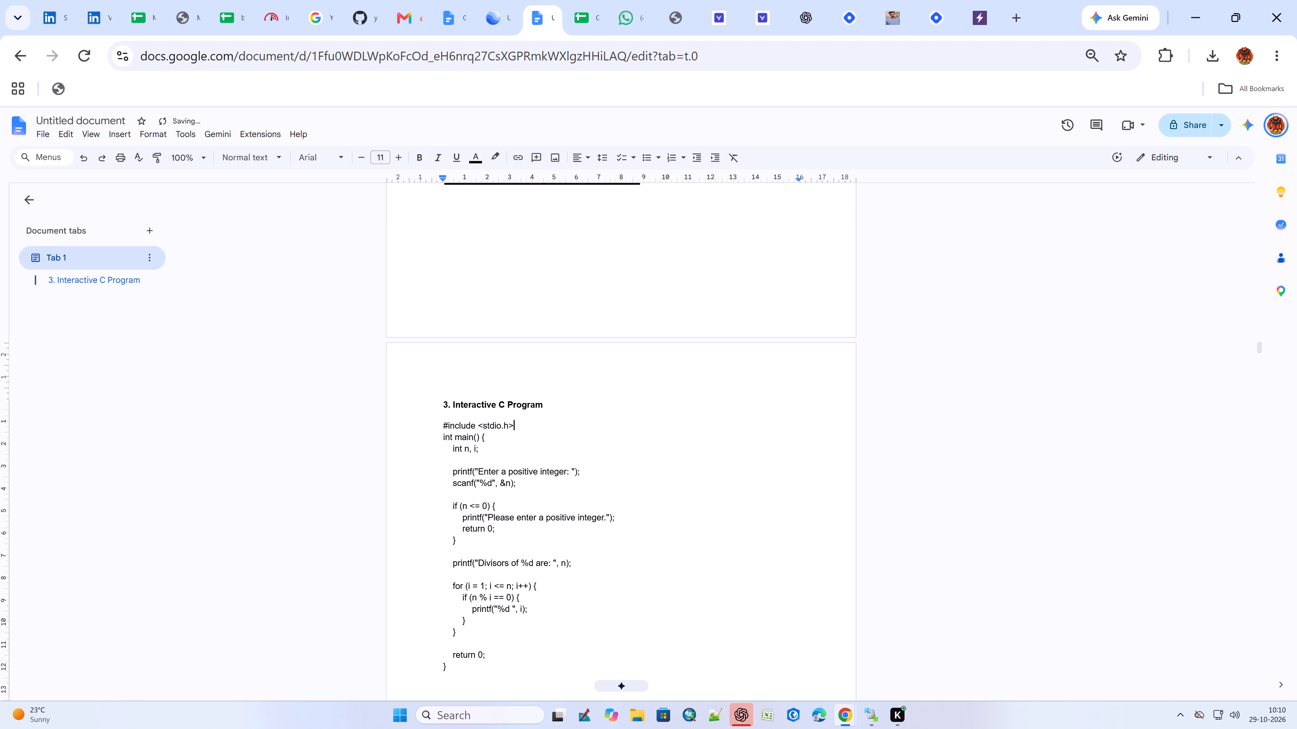
{"action": "left_click", "coordinate": [445, 459]}
{"action": "key", "text": "BackSpace"}
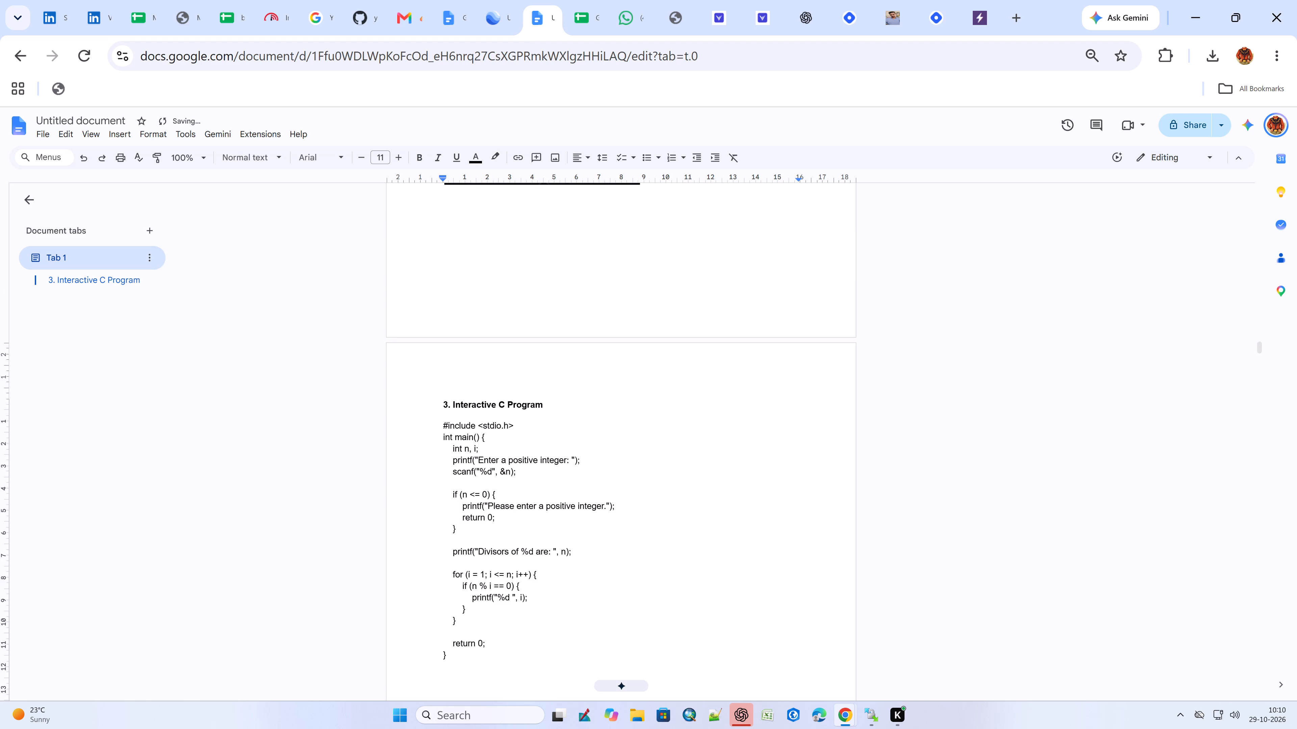
{"action": "left_click", "coordinate": [446, 479]}
{"action": "key", "text": "BackSpace"}
{"action": "left_click", "coordinate": [446, 529]}
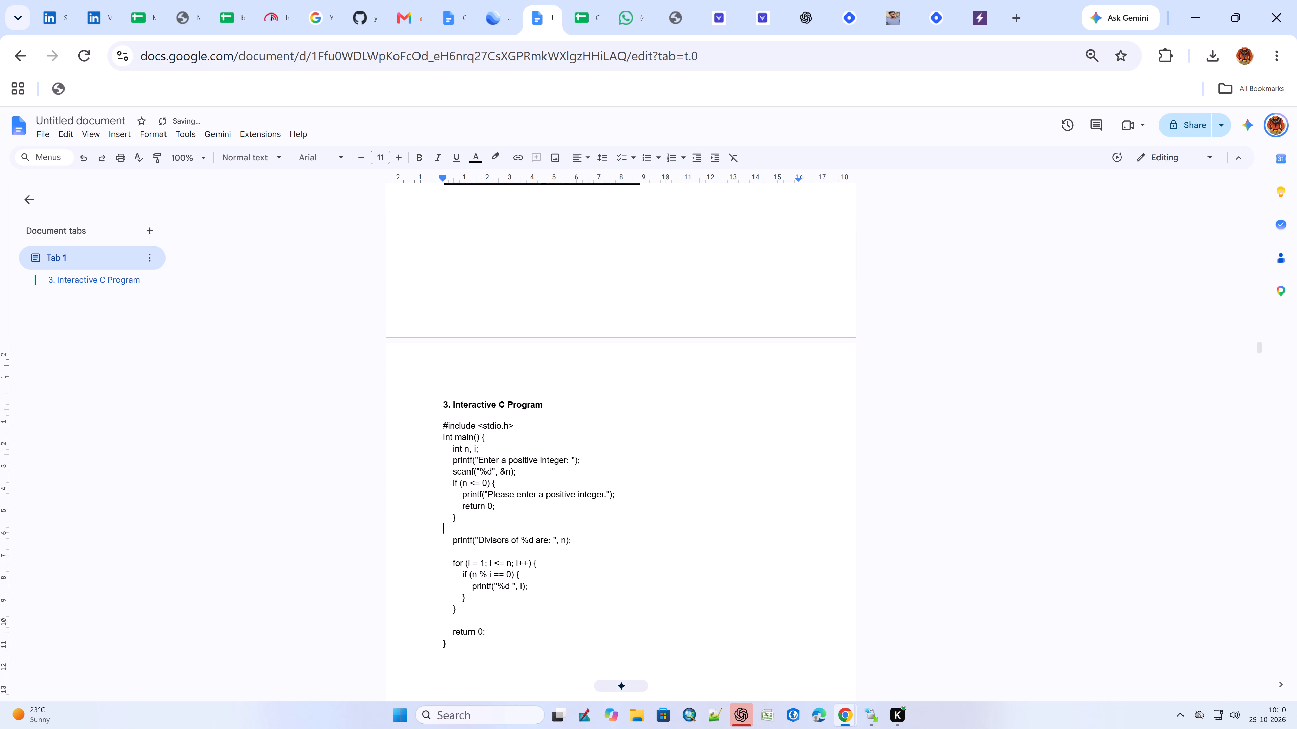
{"action": "key", "text": "BackSpace"}
{"action": "left_click", "coordinate": [441, 535]}
{"action": "key", "text": "BackSpace"}
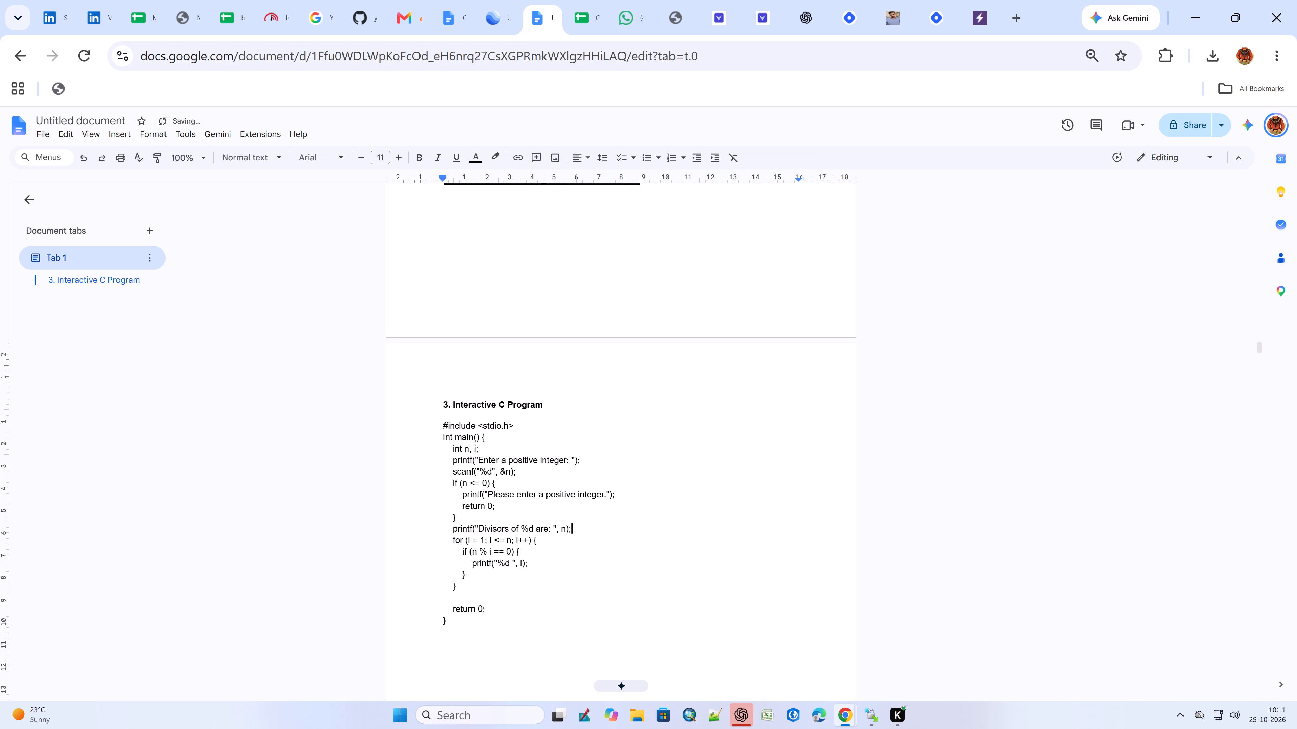
{"action": "left_click", "coordinate": [444, 595]}
{"action": "key", "text": "BackSpace"}
Delete the surplus blank lines between the end of the divisors program and the "Session 3:" heading.
{"action": "scroll", "coordinate": [449, 626], "scroll_direction": "down", "scroll_amount": 4}
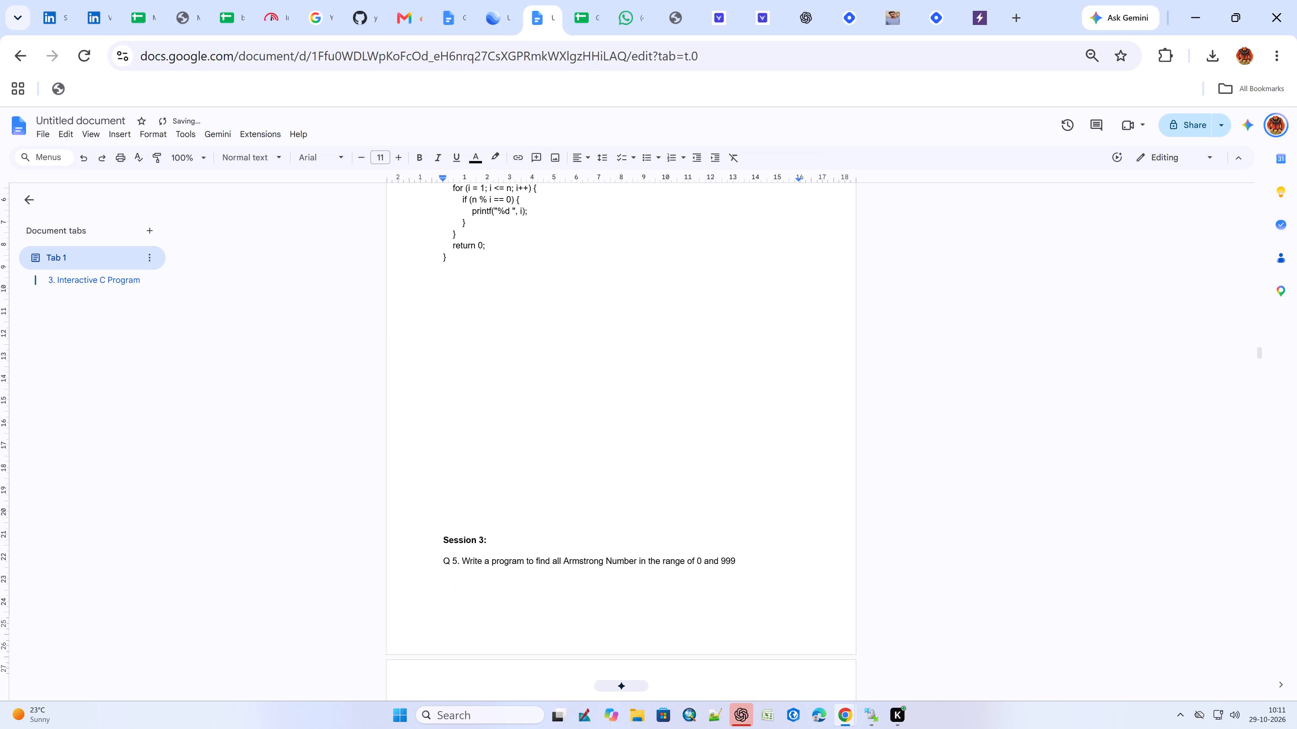
{"action": "left_click_drag", "start_coordinate": [456, 487], "coordinate": [451, 261]}
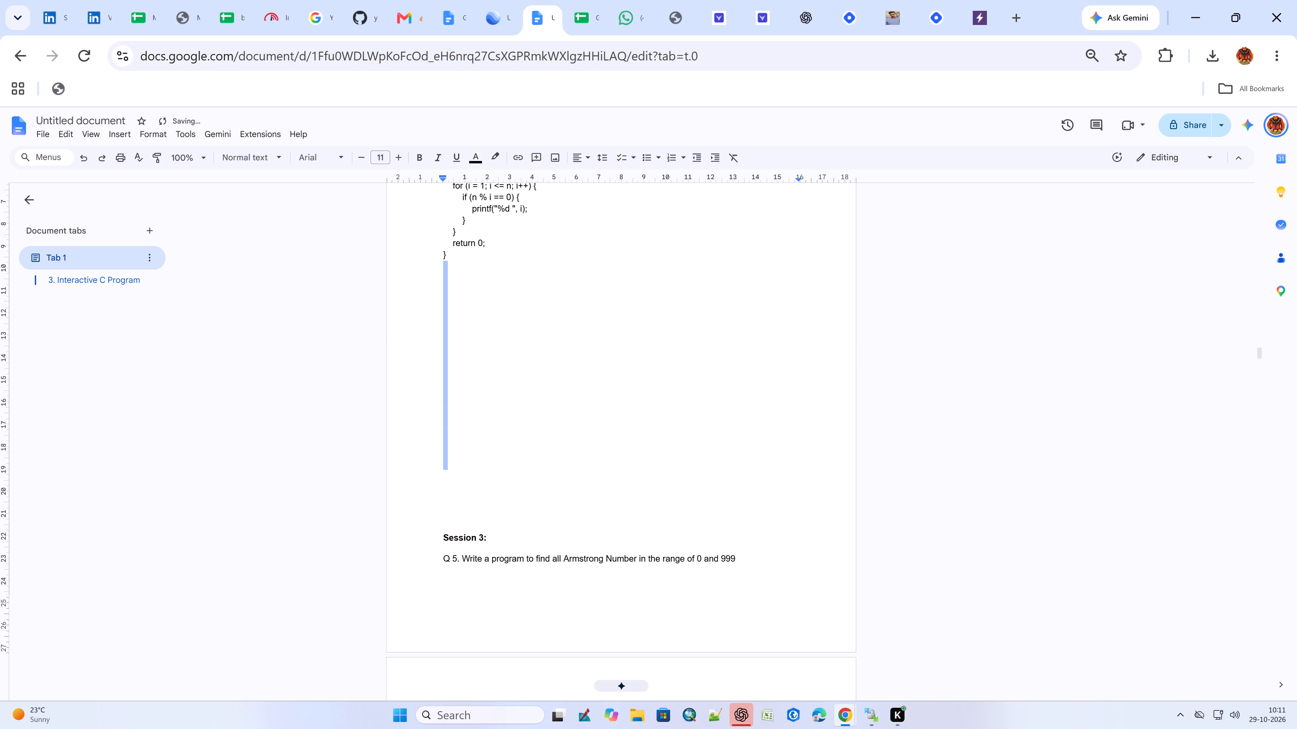
{"action": "left_click_drag", "start_coordinate": [451, 261], "coordinate": [444, 289]}
{"action": "key", "text": "BackSpace"}
{"action": "left_click_drag", "start_coordinate": [444, 334], "coordinate": [444, 331]}
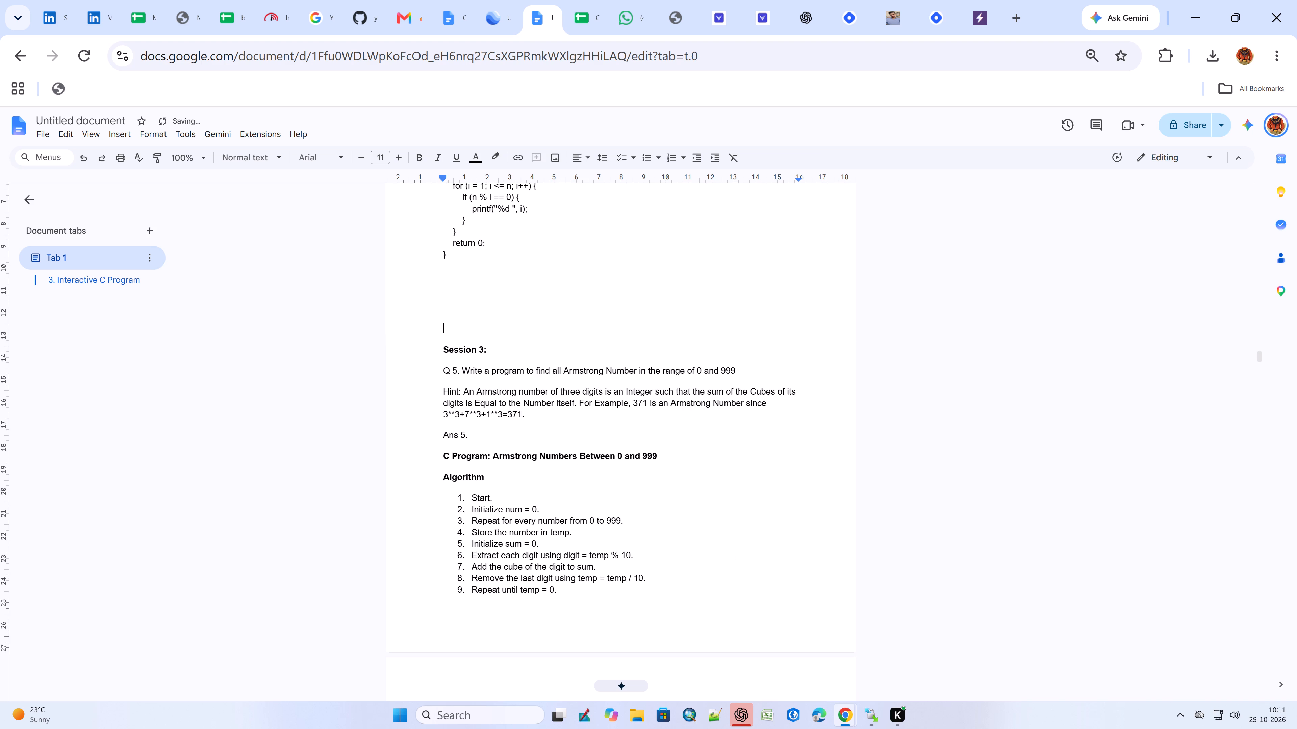
{"action": "left_click_drag", "start_coordinate": [444, 331], "coordinate": [442, 283]}
{"action": "key", "text": "BackSpace"}
{"action": "key", "text": "BackSpace"}
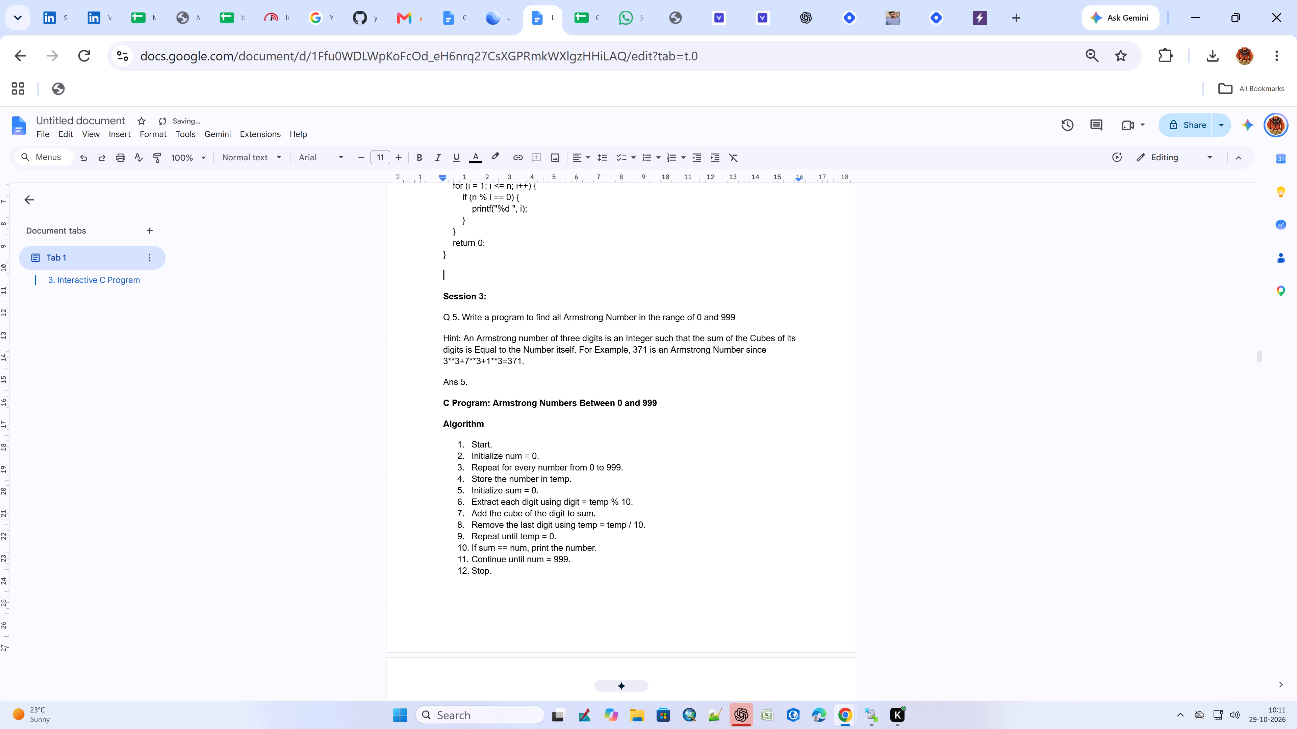
{"action": "key", "text": "BackSpace"}
Insert blank lines above the "Session 3:" heading until it starts at the top of the next page.
{"action": "key", "text": "Return"}
{"action": "key", "text": "Return"}
{"action": "key", "text": "Return"}
{"action": "key", "text": "Return"}
{"action": "key", "text": "Return"}
{"action": "key", "text": "Return"}
{"action": "key", "text": "Return"}
{"action": "key", "text": "Return"}
{"action": "key", "text": "Return"}
{"action": "key", "text": "Return"}
{"action": "key", "text": "Return"}
{"action": "key", "text": "Return"}
{"action": "key", "text": "Return"}
{"action": "key", "text": "Return"}
{"action": "key", "text": "Return"}
{"action": "key", "text": "Return"}
{"action": "key", "text": "Return"}
{"action": "key", "text": "Return"}
{"action": "key", "text": "Return"}
{"action": "key", "text": "Return"}
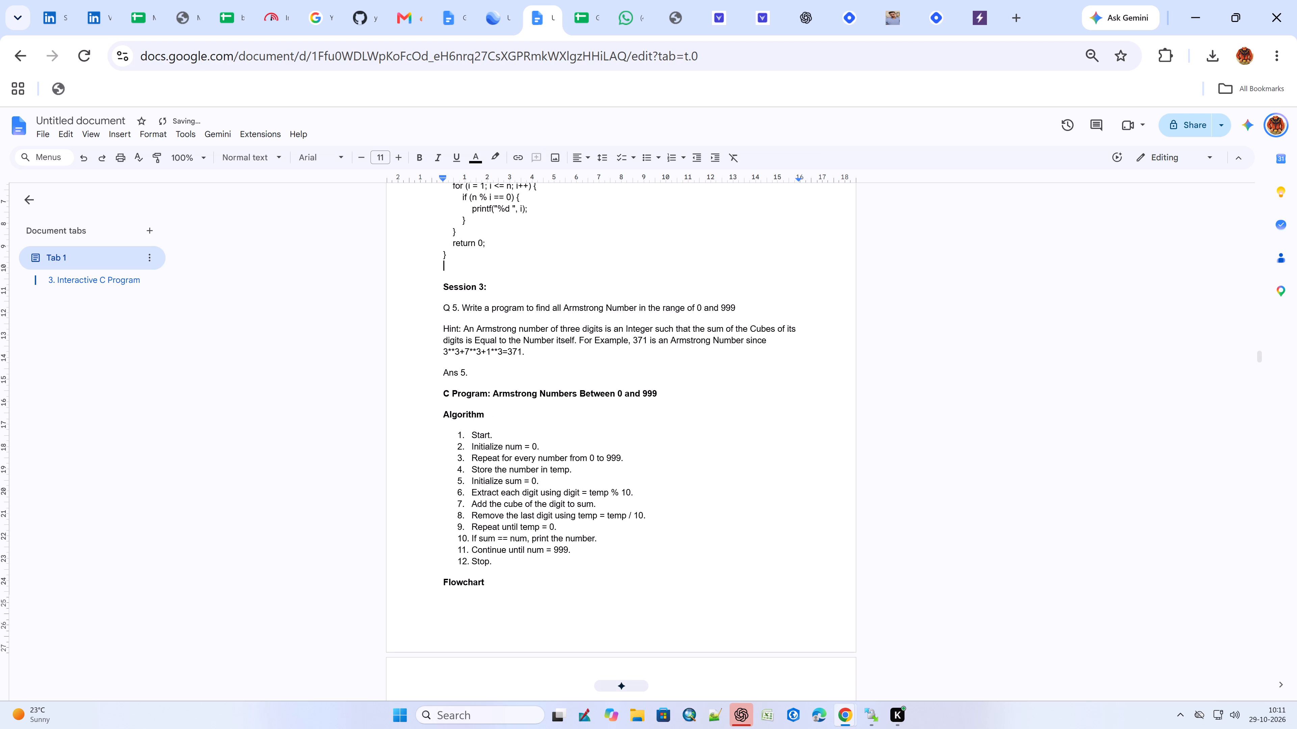
{"action": "scroll", "coordinate": [573, 383], "scroll_direction": "down", "scroll_amount": 1}
{"action": "key", "text": "Return"}
{"action": "key", "text": "Return"}
{"action": "key", "text": "Return"}
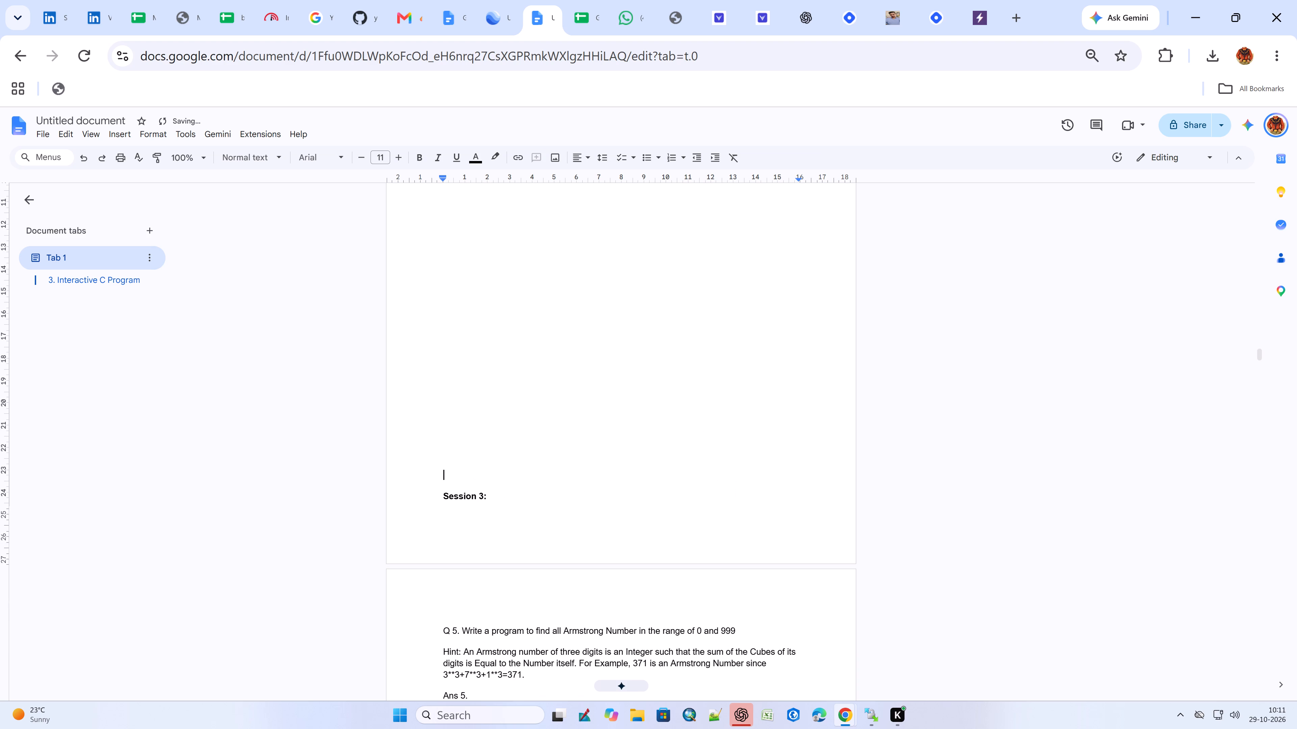
{"action": "key", "text": "Return"}
Bold the text from the Q 5 Armstrong question through "Ans 5.", including the hint.
{"action": "scroll", "coordinate": [567, 357], "scroll_direction": "down", "scroll_amount": 3}
{"action": "left_click_drag", "start_coordinate": [504, 444], "coordinate": [484, 444]}
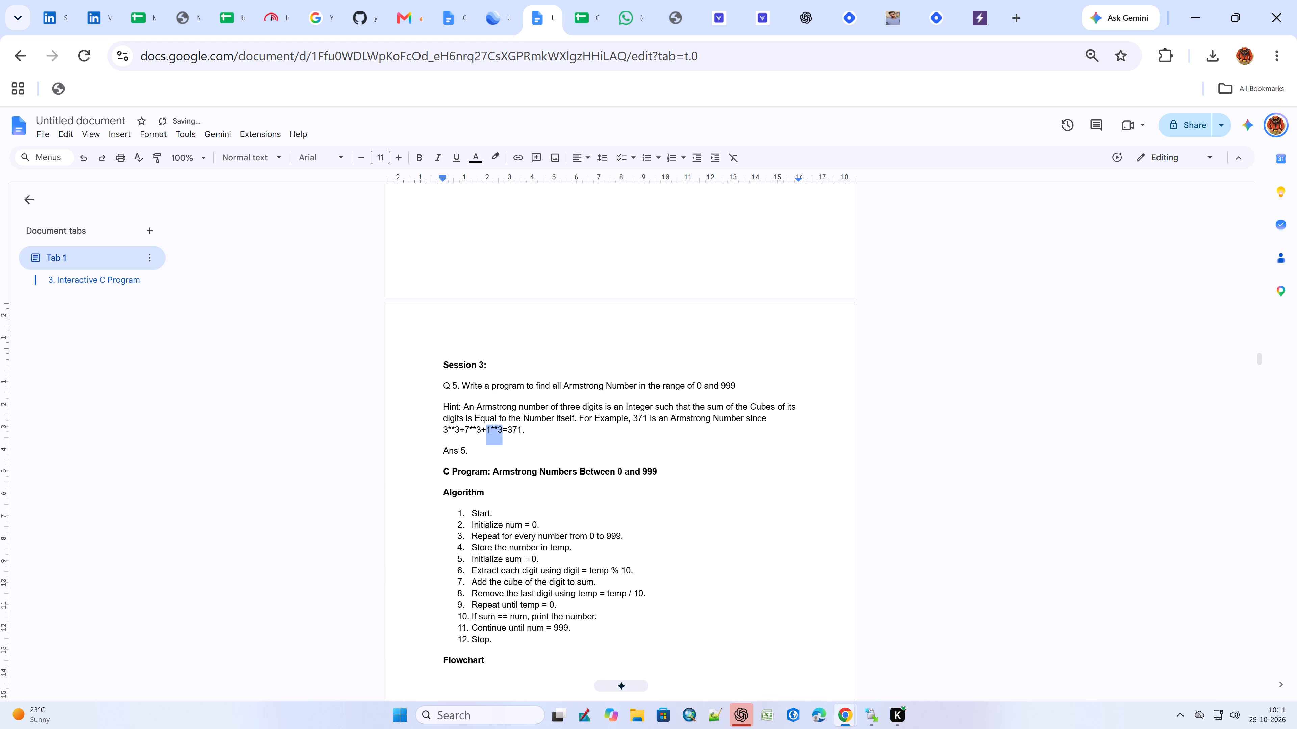
{"action": "left_click_drag", "start_coordinate": [484, 444], "coordinate": [400, 399]}
{"action": "left_click", "coordinate": [473, 452]}
{"action": "left_click_drag", "start_coordinate": [473, 452], "coordinate": [376, 378]}
{"action": "key", "text": "ctrl+b"}
Centre the "Session 3:" heading.
{"action": "left_click", "coordinate": [443, 366]}
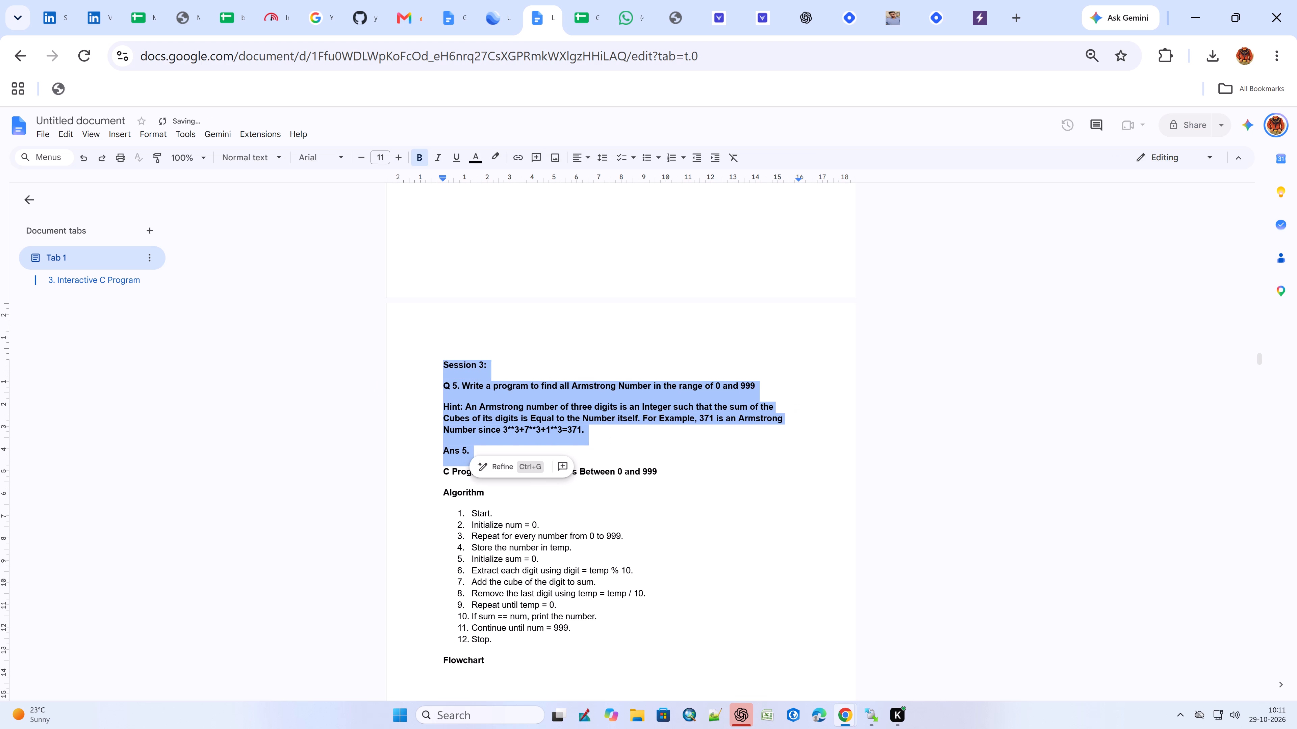
{"action": "left_click_drag", "start_coordinate": [490, 369], "coordinate": [414, 372]}
{"action": "left_click", "coordinate": [580, 163]}
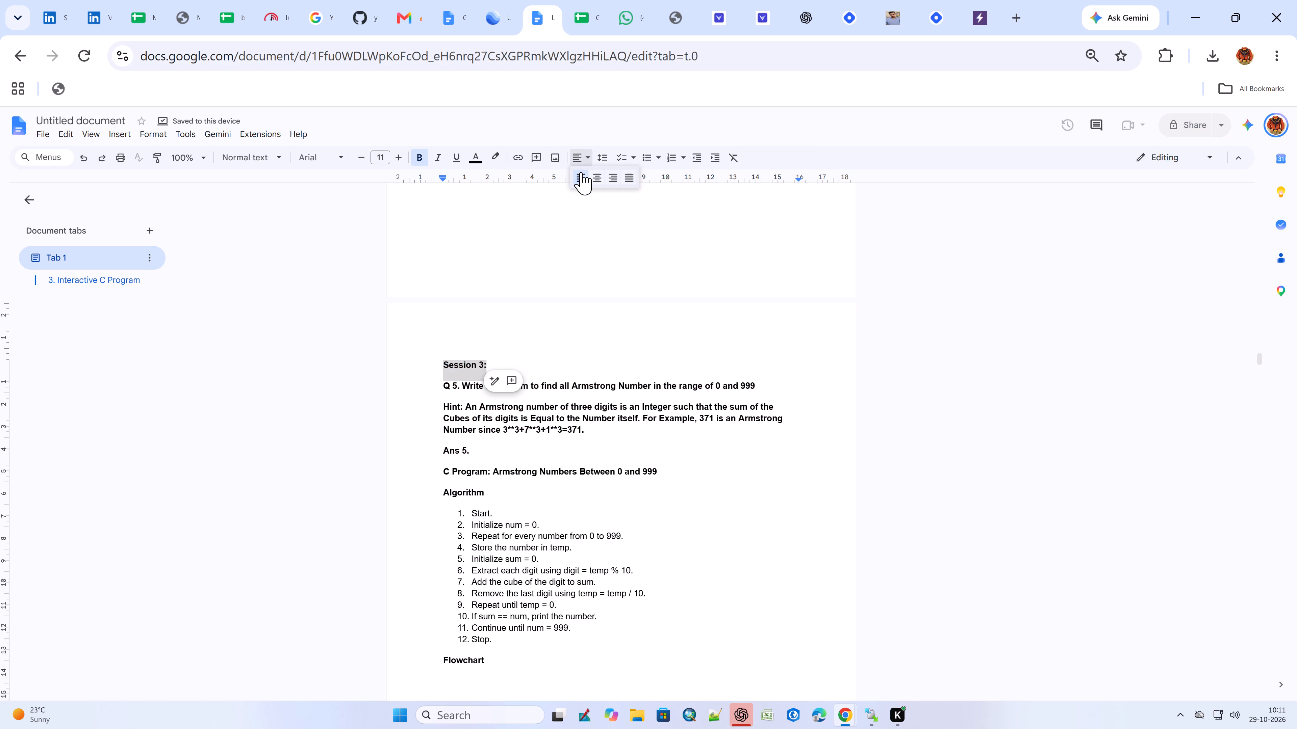
{"action": "left_click", "coordinate": [598, 179]}
{"action": "left_click", "coordinate": [506, 471]}
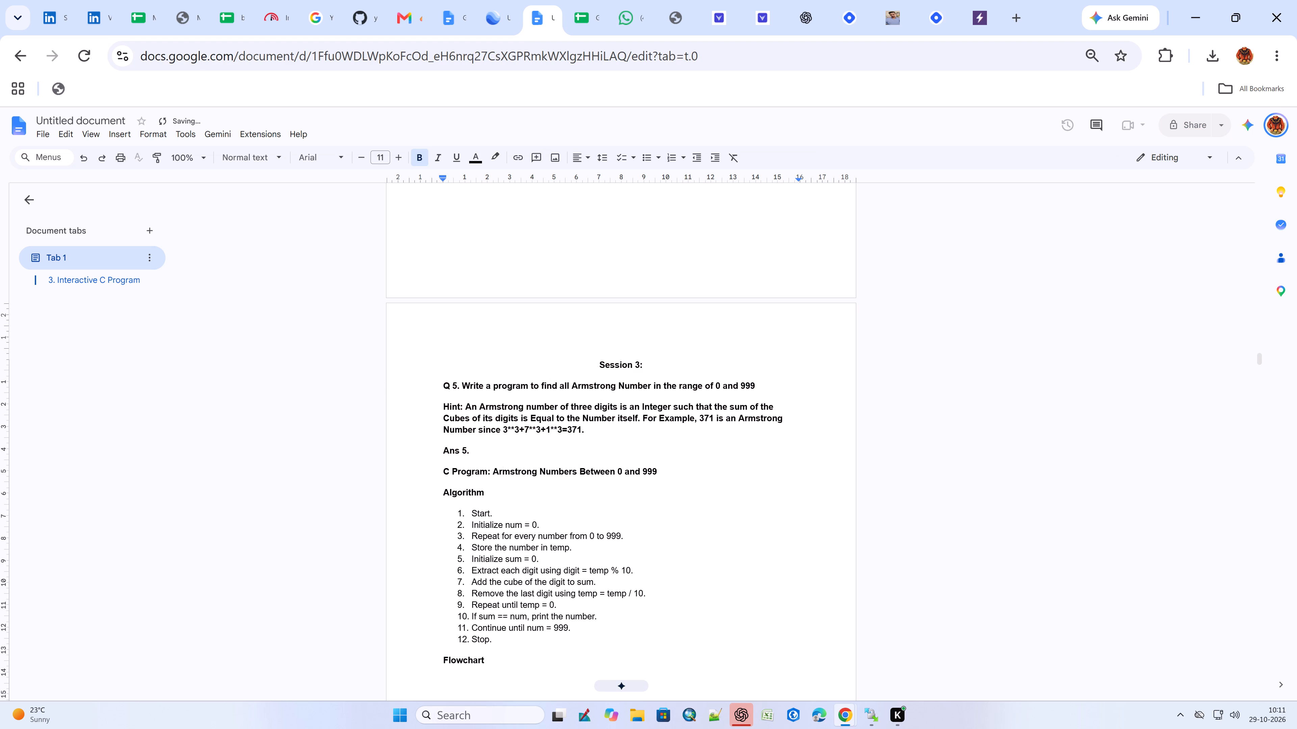
Bold the Q 6 perfect number question, its "Ans 6." line and the C Program title below it.
{"action": "scroll", "coordinate": [503, 471], "scroll_direction": "down", "scroll_amount": 9}
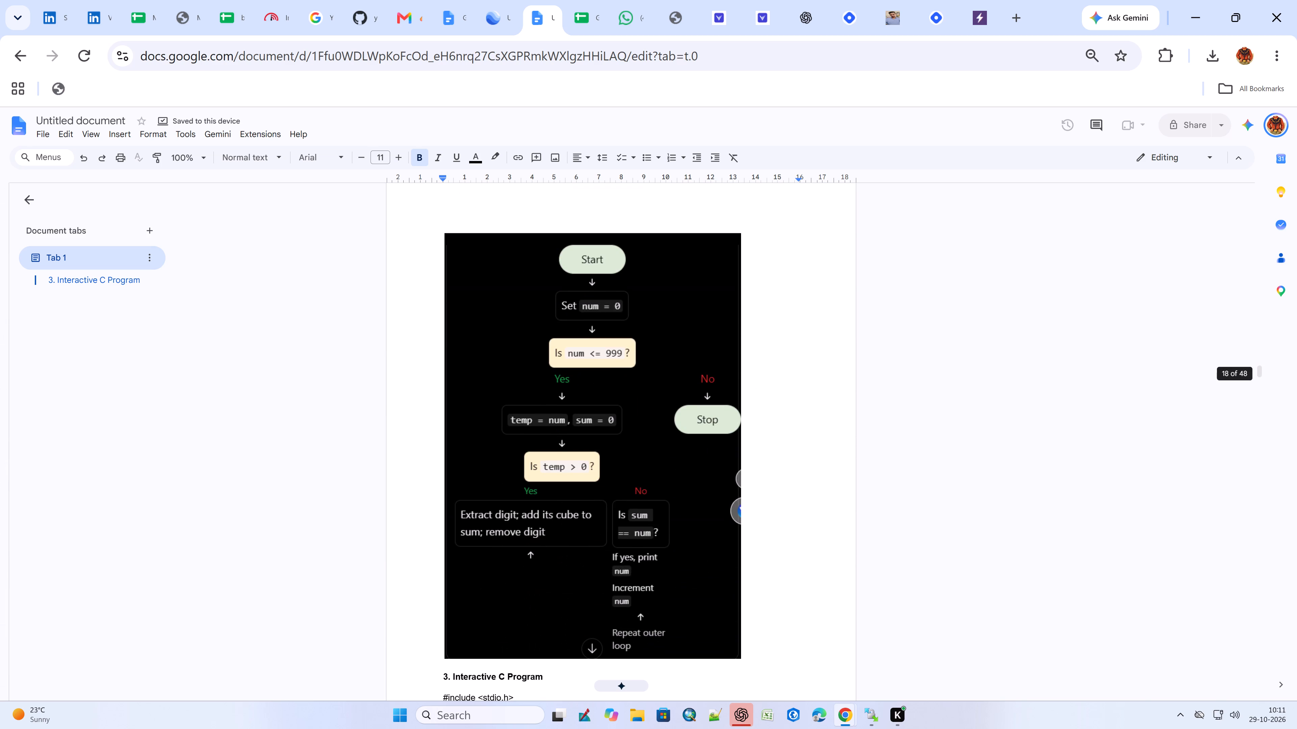
{"action": "scroll", "coordinate": [503, 471], "scroll_direction": "down", "scroll_amount": 8}
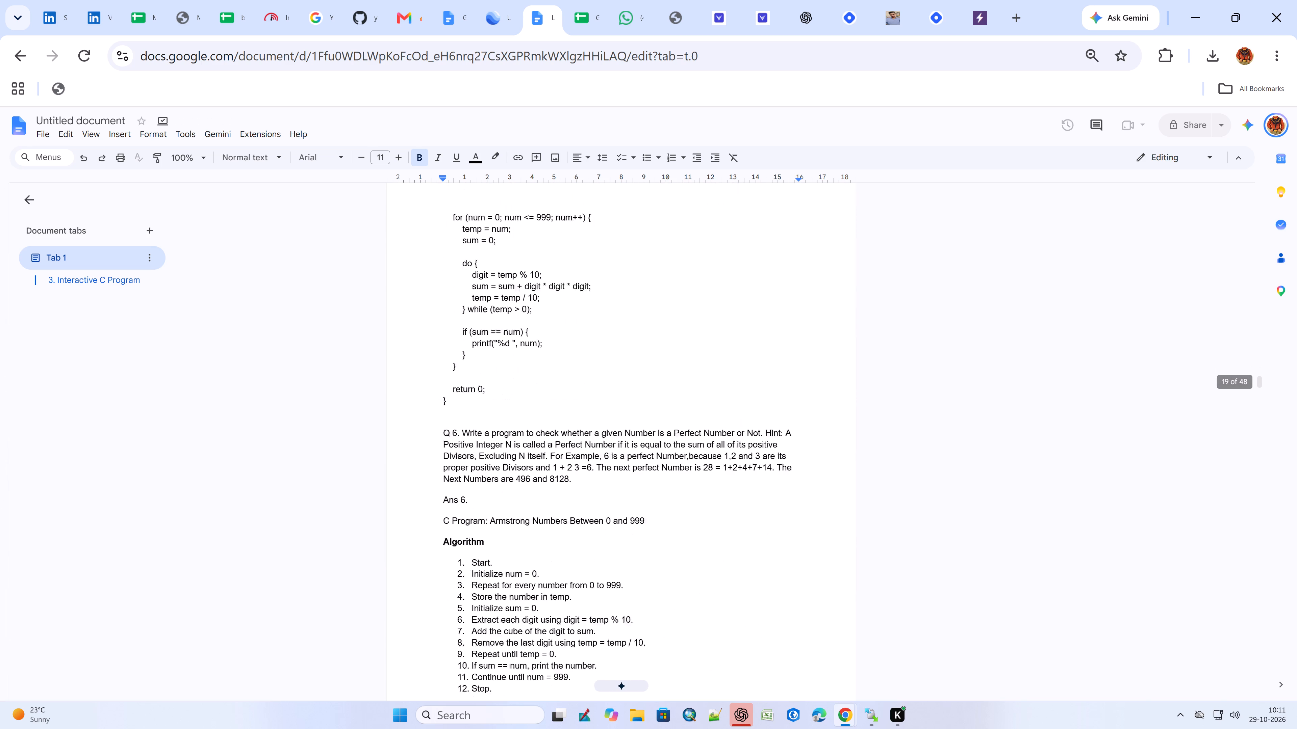
{"action": "left_click_drag", "start_coordinate": [668, 500], "coordinate": [377, 408]}
{"action": "key", "text": "ctrl+b"}
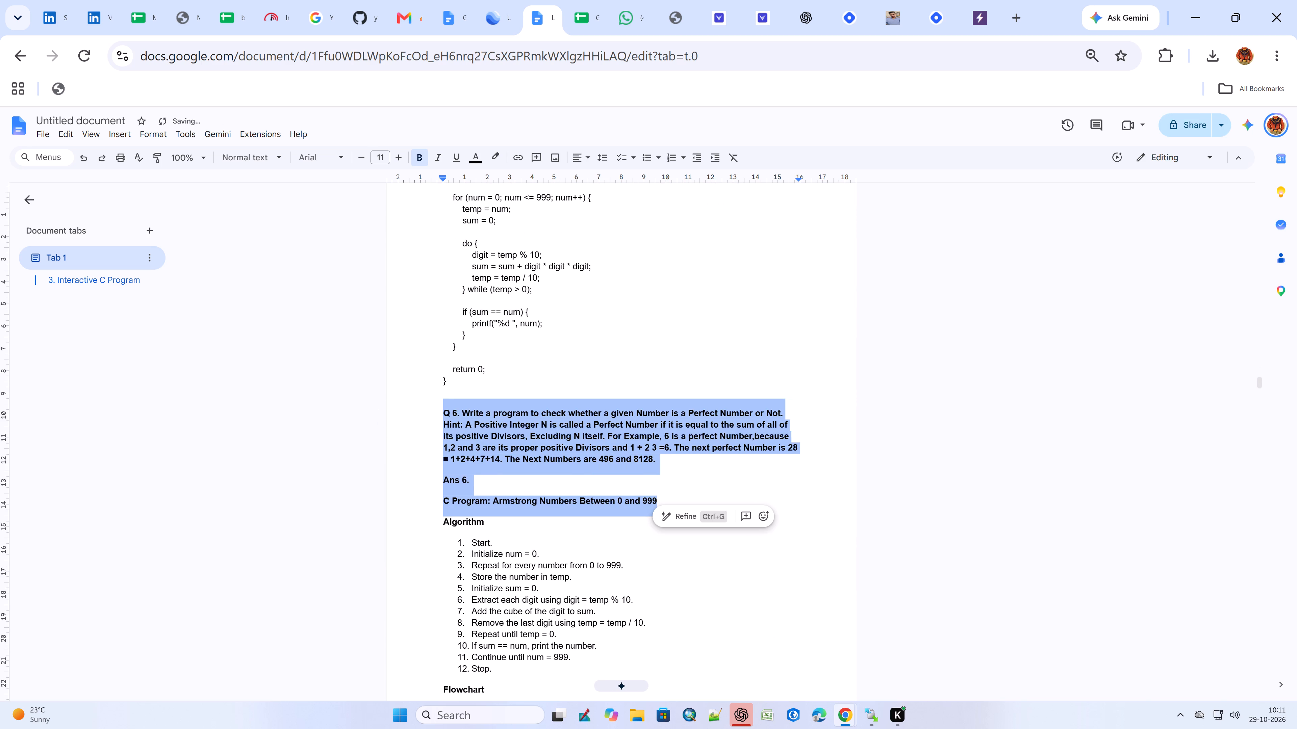
{"action": "left_click", "coordinate": [456, 447]}
Bold the "3. Interactive C Program" heading below the Q 6 flowchart.
{"action": "scroll", "coordinate": [463, 543], "scroll_direction": "down", "scroll_amount": 4}
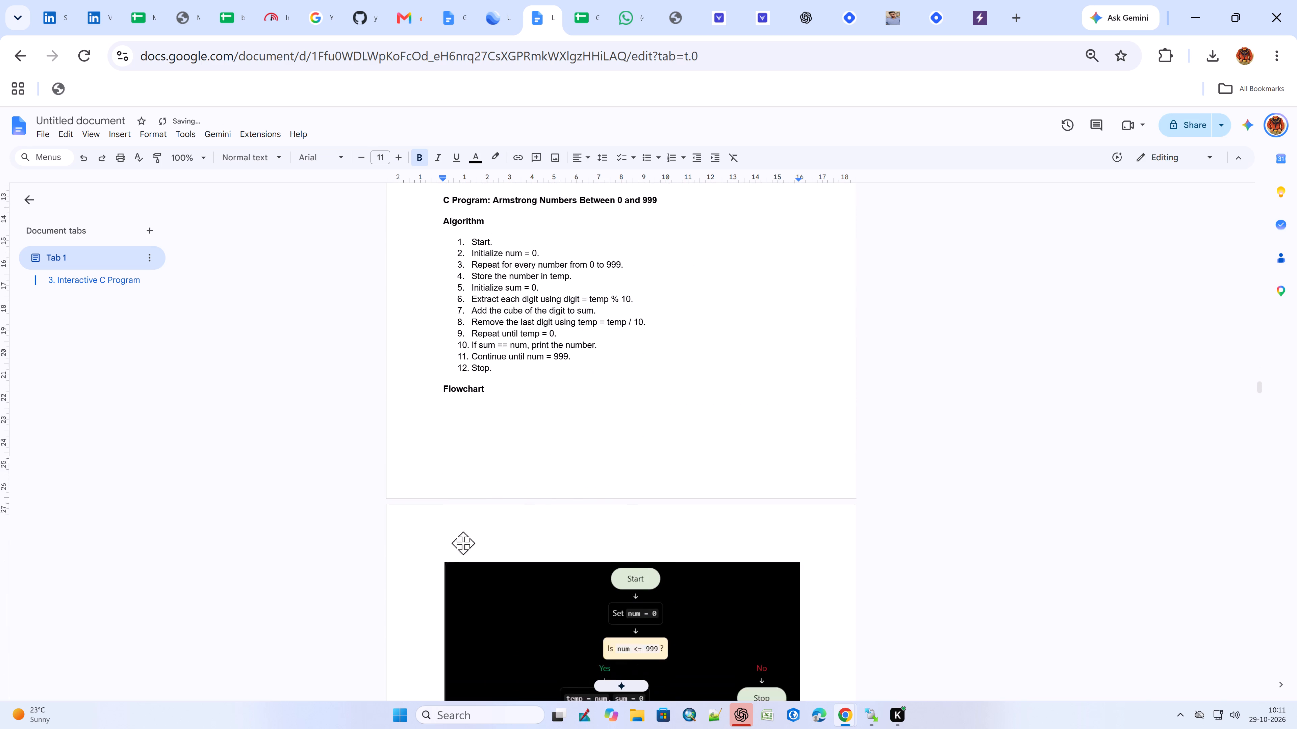
{"action": "scroll", "coordinate": [463, 543], "scroll_direction": "down", "scroll_amount": 5}
{"action": "left_click_drag", "start_coordinate": [550, 360], "coordinate": [523, 348]}
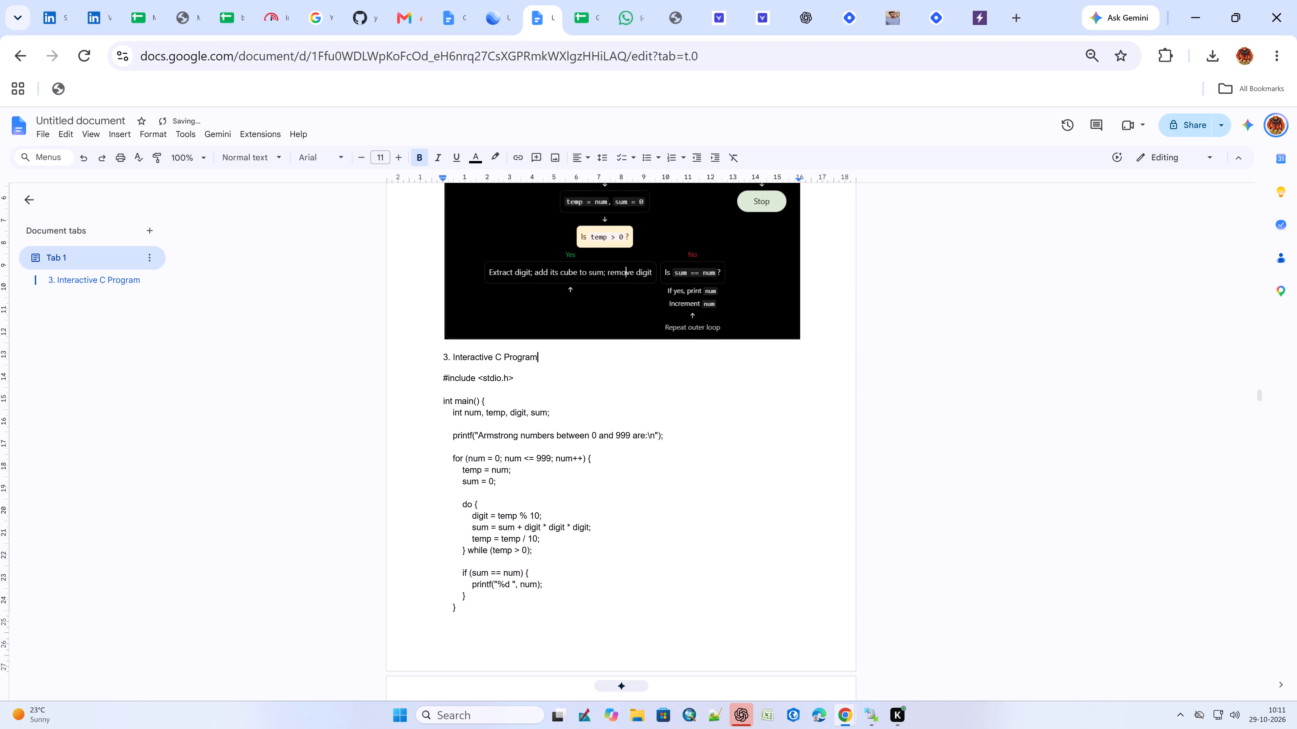
{"action": "left_click_drag", "start_coordinate": [523, 348], "coordinate": [431, 352]}
{"action": "key", "text": "ctrl+b"}
Remove the blank lines from the Armstrong numbers program, except the one before "if (sum == num)".
{"action": "left_click", "coordinate": [478, 447]}
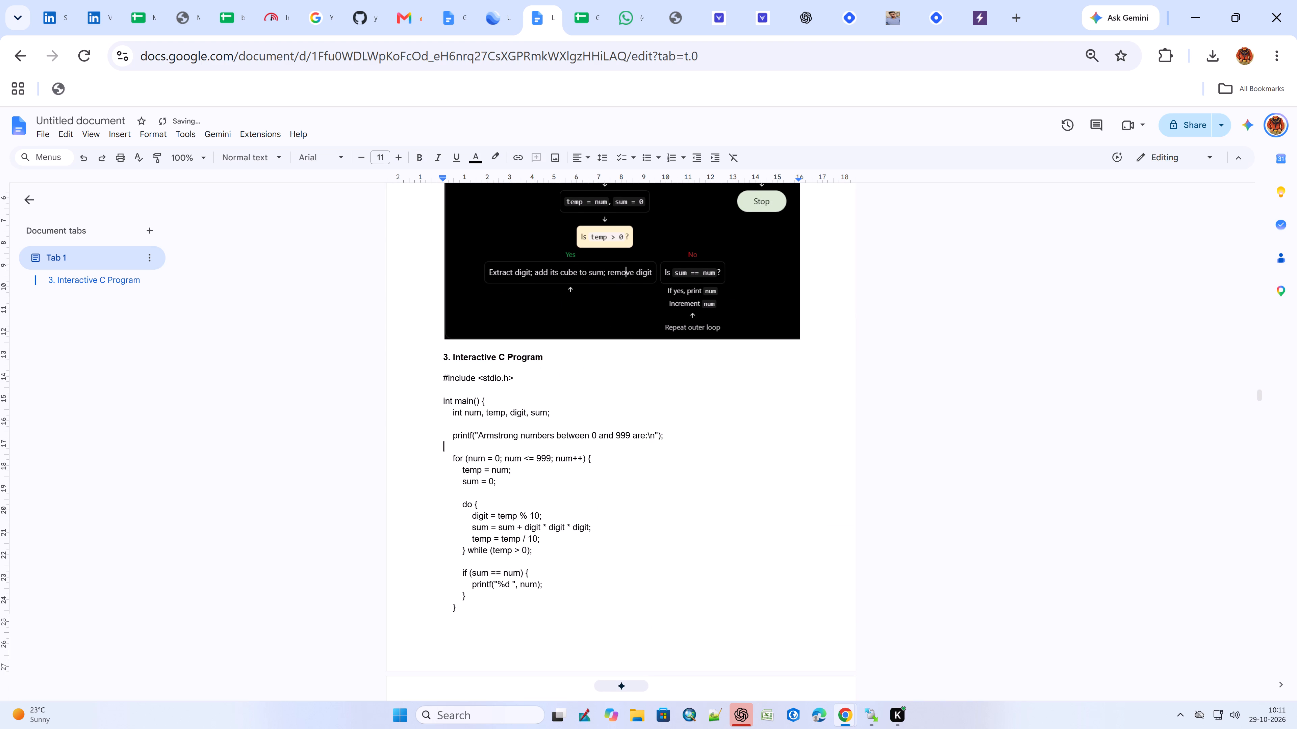
{"action": "key", "text": "BackSpace"}
{"action": "left_click", "coordinate": [464, 424]}
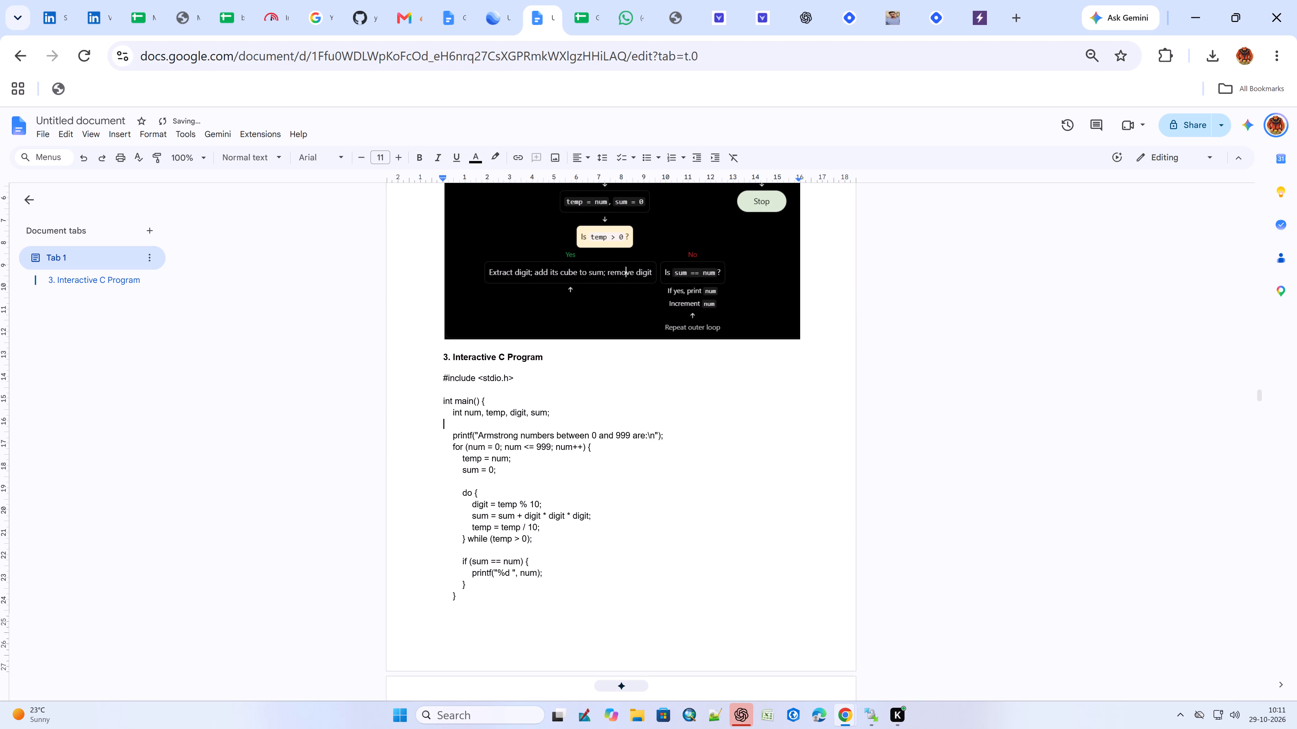
{"action": "key", "text": "BackSpace"}
{"action": "left_click", "coordinate": [460, 388]}
{"action": "key", "text": "BackSpace"}
{"action": "scroll", "coordinate": [484, 526], "scroll_direction": "down", "scroll_amount": 1}
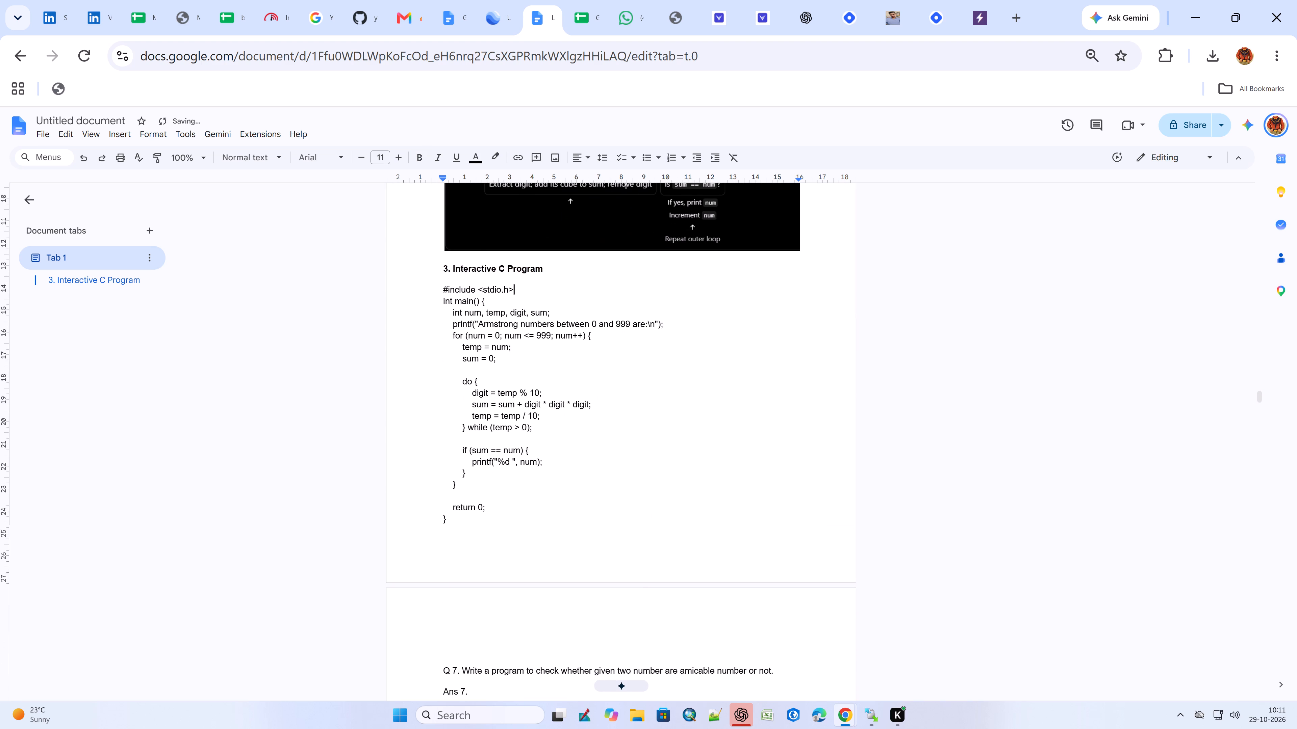
{"action": "left_click", "coordinate": [465, 498]}
{"action": "key", "text": "BackSpace"}
{"action": "left_click", "coordinate": [474, 534]}
{"action": "key", "text": "BackSpace"}
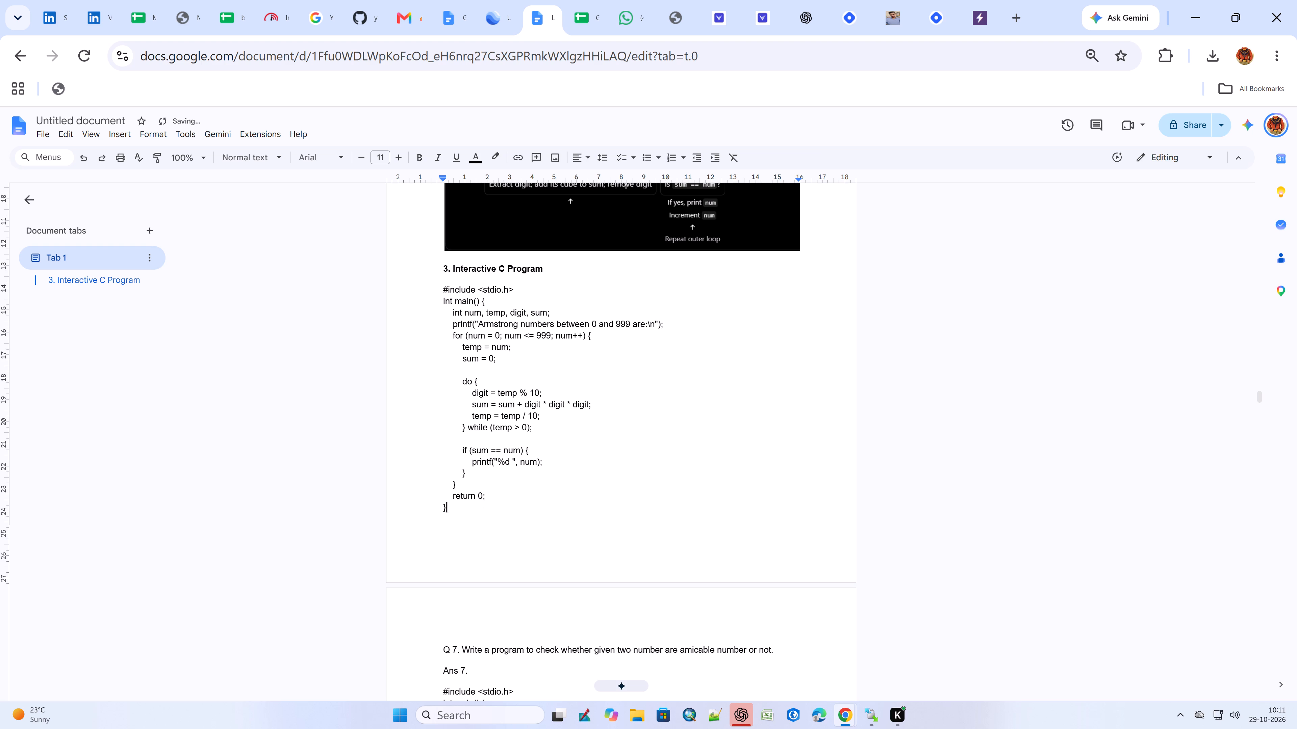
{"action": "left_click", "coordinate": [463, 372]}
{"action": "key", "text": "BackSpace"}
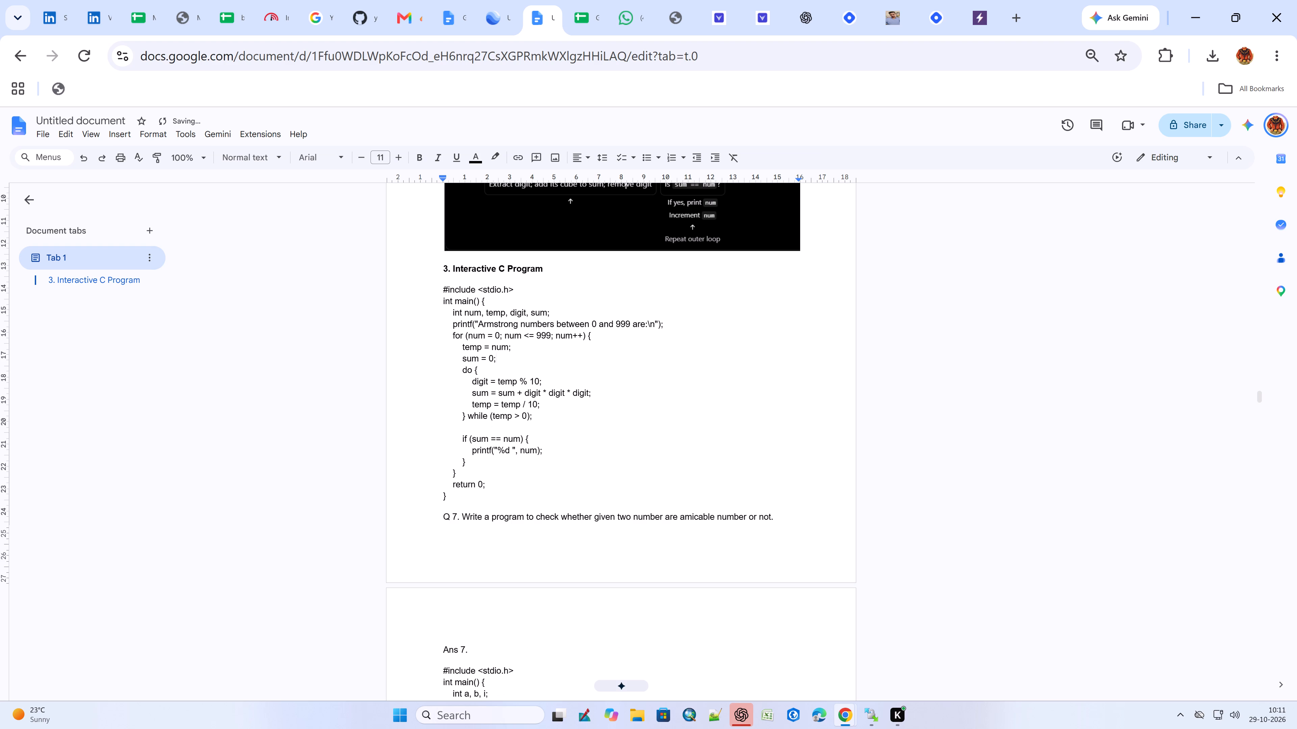
Add a line break after the Armstrong program's closing brace so the Q 7 question starts on a new page.
{"action": "left_click", "coordinate": [497, 491]}
{"action": "left_click", "coordinate": [490, 501]}
{"action": "key", "text": "Return"}
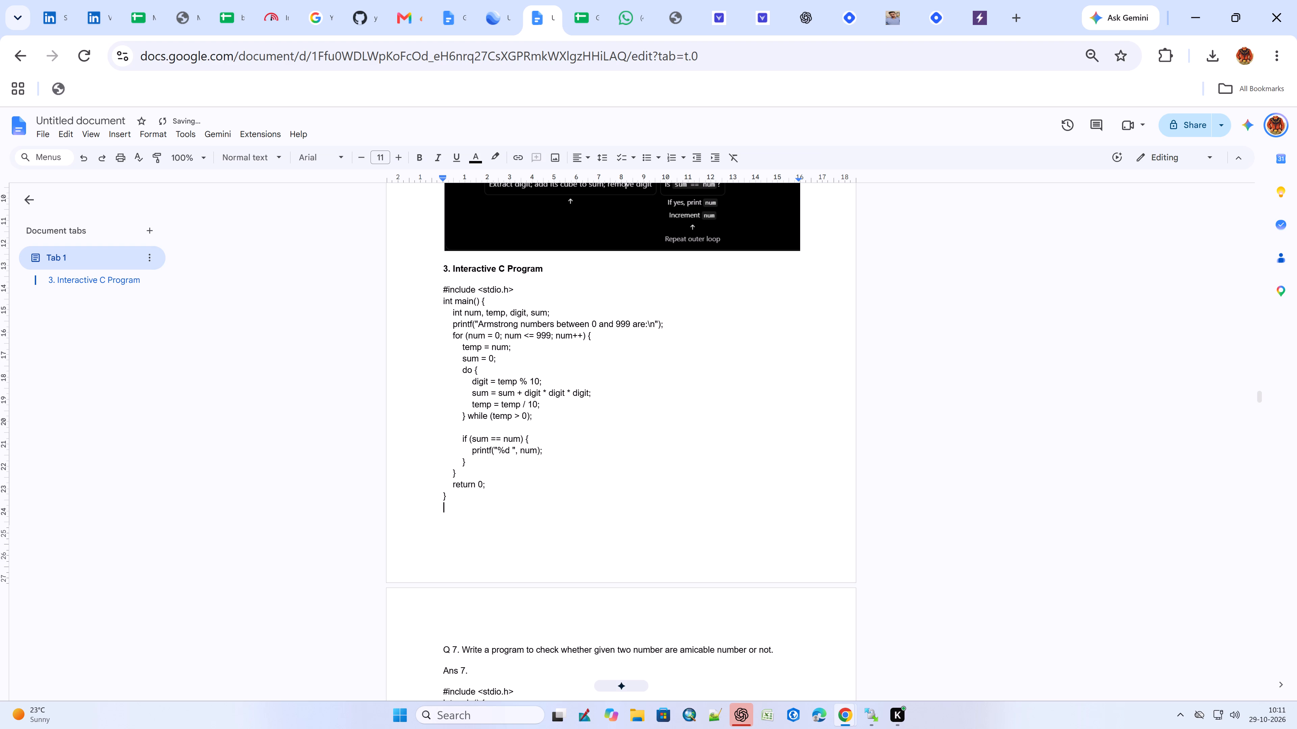
Bold the Q 7 amicable number question and its "Ans 7." line.
{"action": "scroll", "coordinate": [488, 546], "scroll_direction": "down", "scroll_amount": 3}
{"action": "left_click_drag", "start_coordinate": [477, 405], "coordinate": [476, 404]}
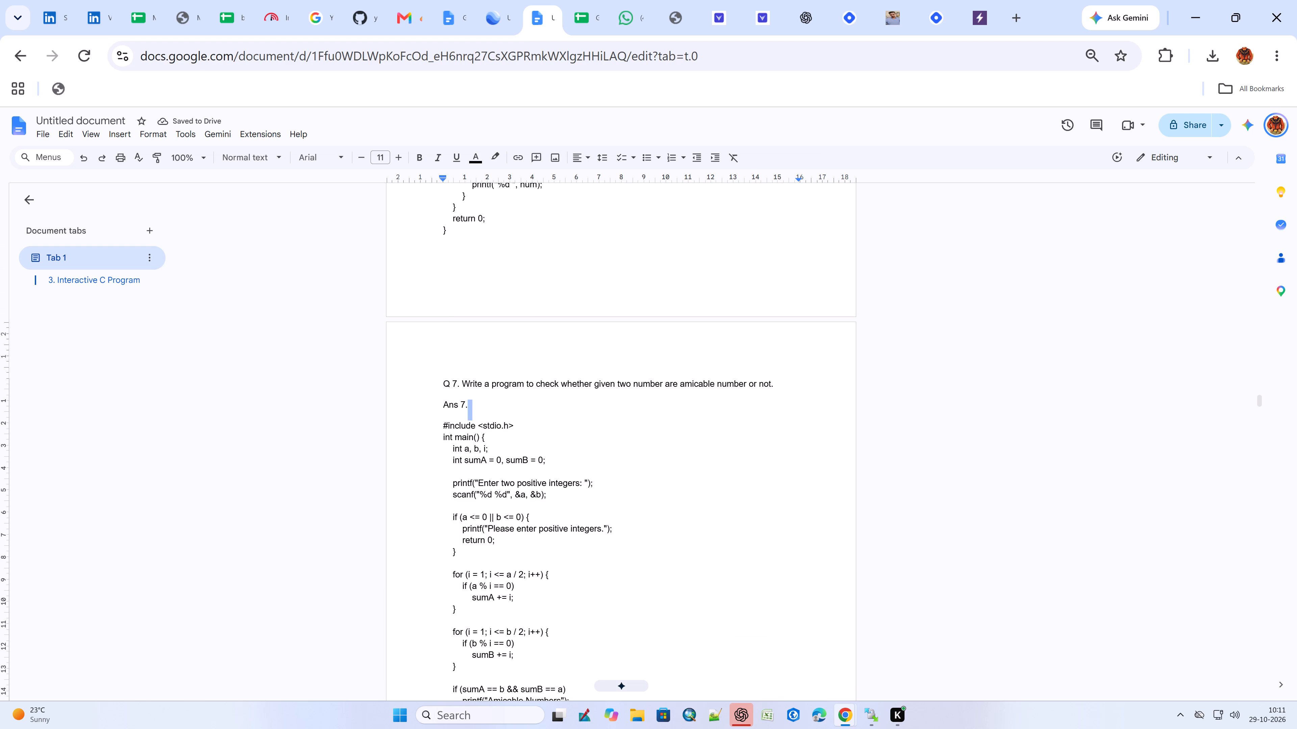
{"action": "left_click_drag", "start_coordinate": [476, 404], "coordinate": [405, 378]}
{"action": "key", "text": "ctrl+b"}
Split the "#include <stdio.h>" and "int main() {" lines of the Q 7 program into separate spaced paragraphs.
{"action": "left_click", "coordinate": [429, 430]}
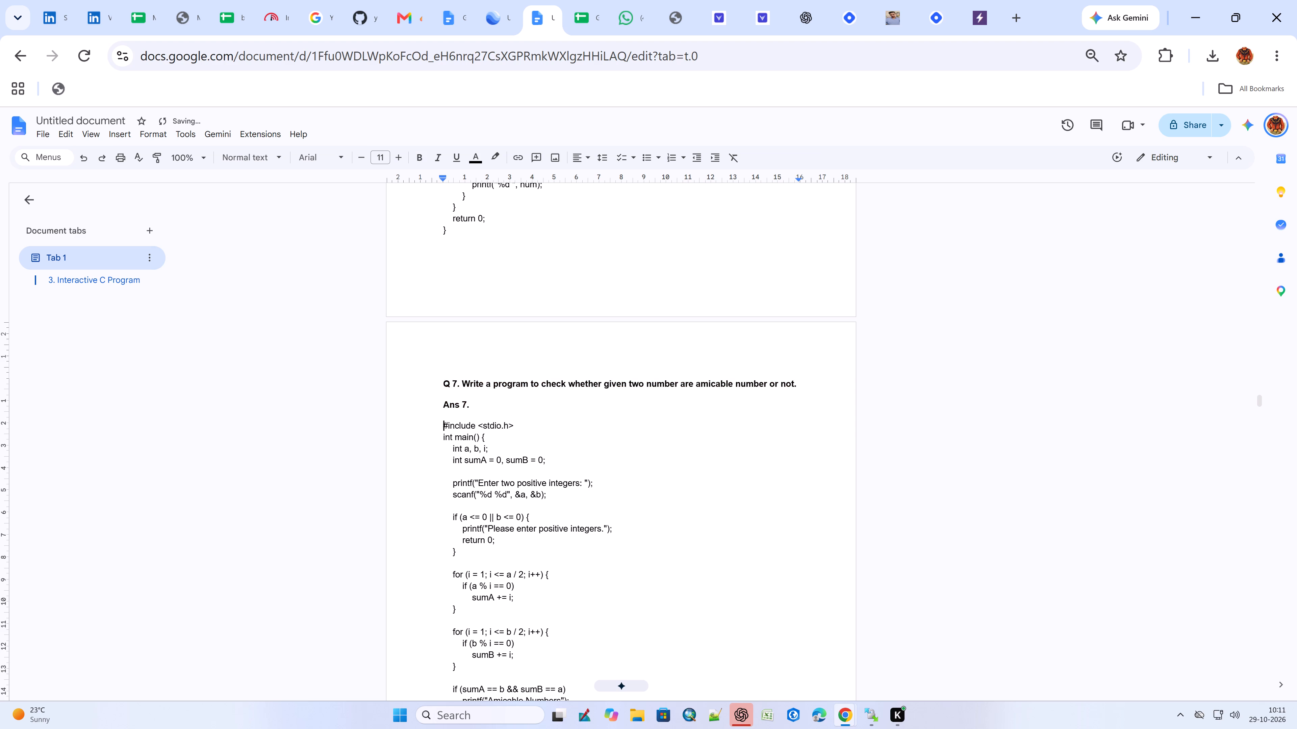
{"action": "key", "text": "BackSpace"}
{"action": "key", "text": "Return"}
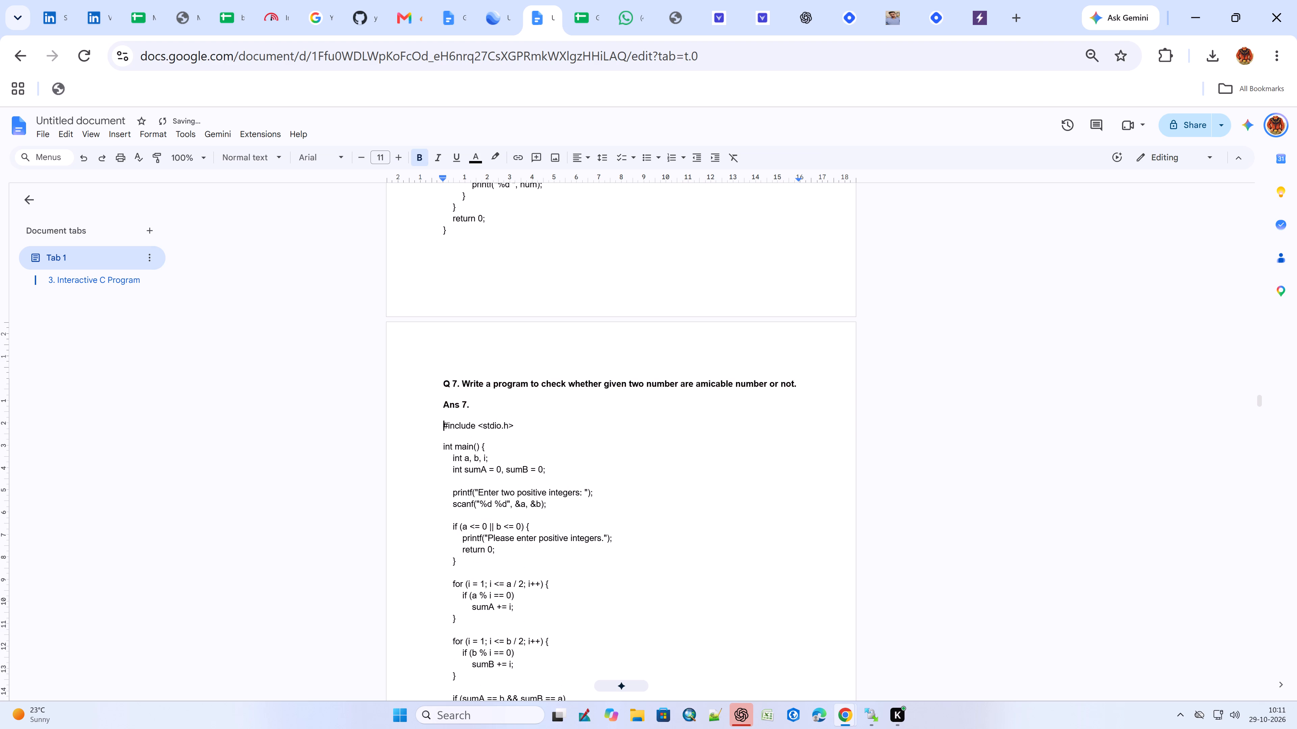
{"action": "left_click", "coordinate": [447, 443]}
{"action": "left_click", "coordinate": [445, 438]}
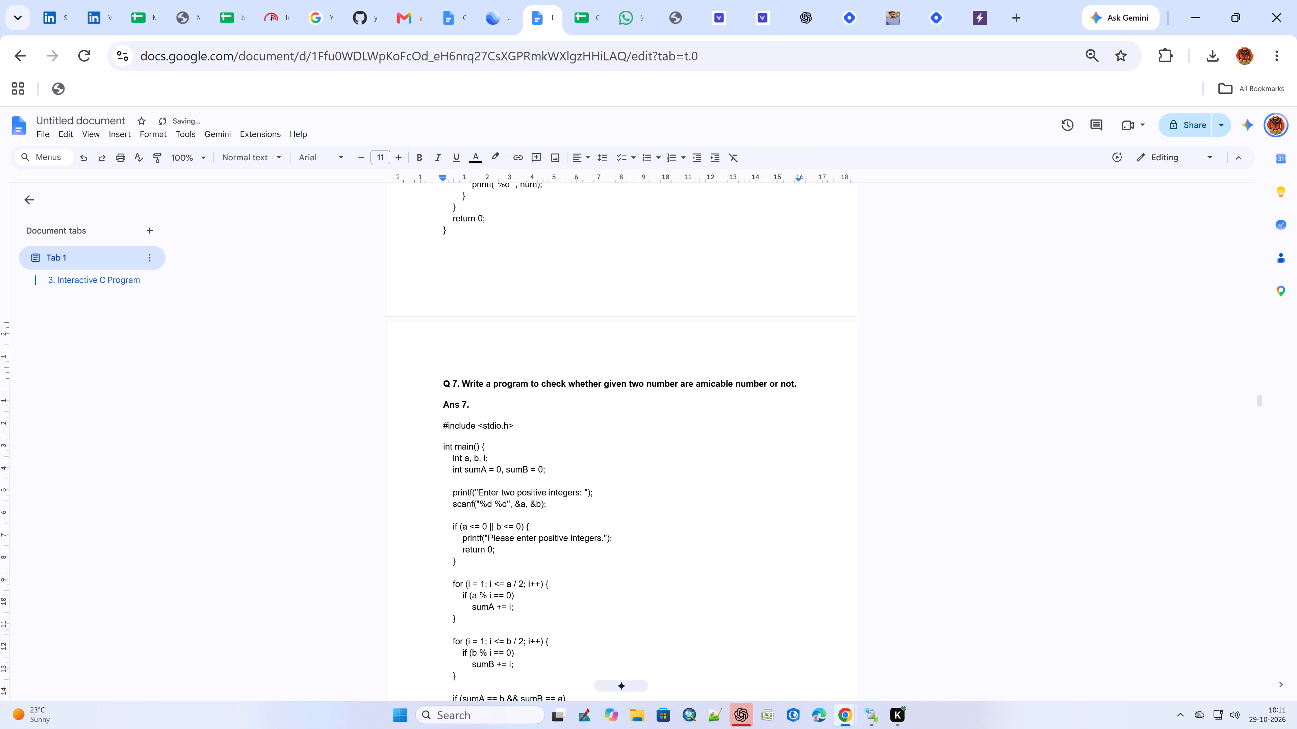
{"action": "left_click", "coordinate": [440, 447]}
{"action": "key", "text": "BackSpace"}
{"action": "key", "text": "Return"}
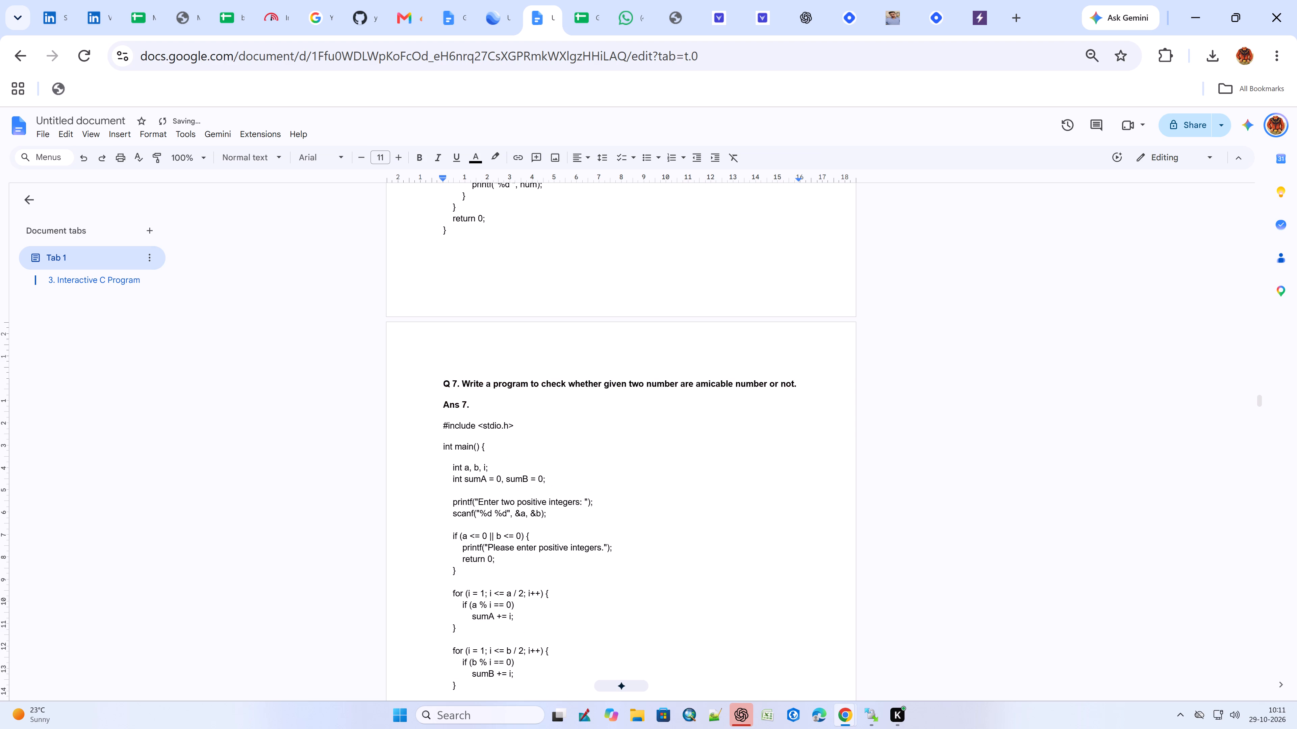
Split the "int a, b, i;" line of the Q 7 program into its own paragraph, keeping its indentation.
{"action": "left_click", "coordinate": [448, 462]}
{"action": "left_click", "coordinate": [451, 464]}
{"action": "key", "text": "BackSpace"}
{"action": "key", "text": "ctrl+z"}
{"action": "key", "text": "Left"}
{"action": "key", "text": "Left"}
{"action": "key", "text": "Left"}
{"action": "key", "text": "Left"}
{"action": "key", "text": "Right"}
{"action": "key", "text": "BackSpace"}
{"action": "key", "text": "Return"}
Remove the Q 7 program's blank lines before the input prompt, the positive-integer check and the first for loop.
{"action": "key", "text": "Down"}
{"action": "key", "text": "Down"}
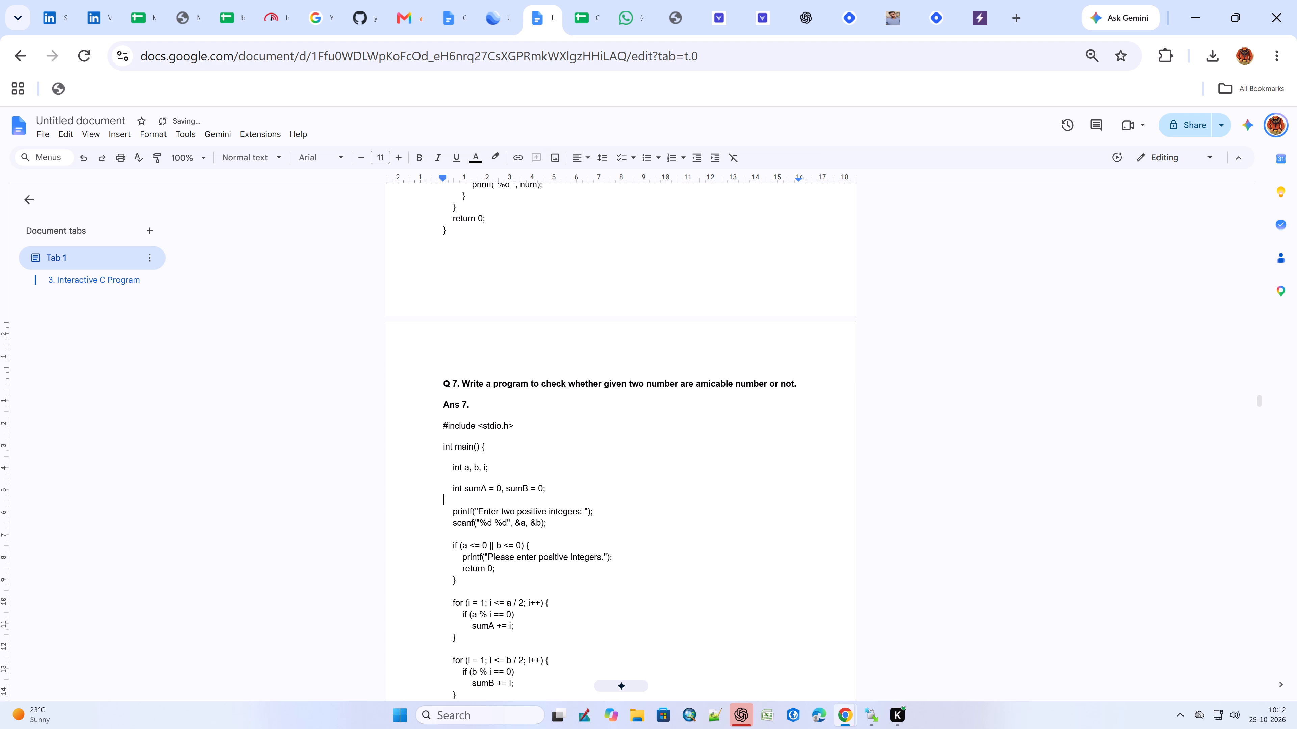
{"action": "key", "text": "Down"}
{"action": "key", "text": "Up"}
{"action": "key", "text": "BackSpace"}
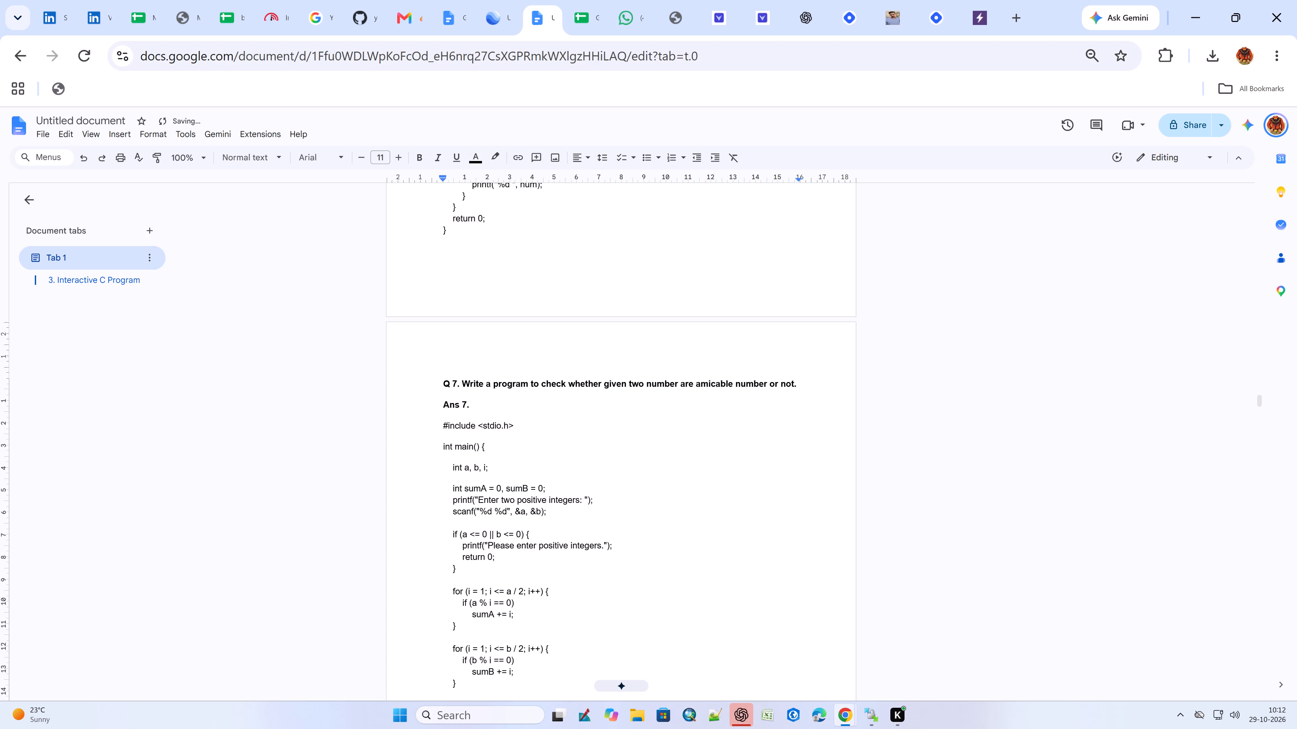
{"action": "key", "text": "Down"}
{"action": "key", "text": "Down"}
{"action": "key", "text": "Down"}
{"action": "key", "text": "BackSpace"}
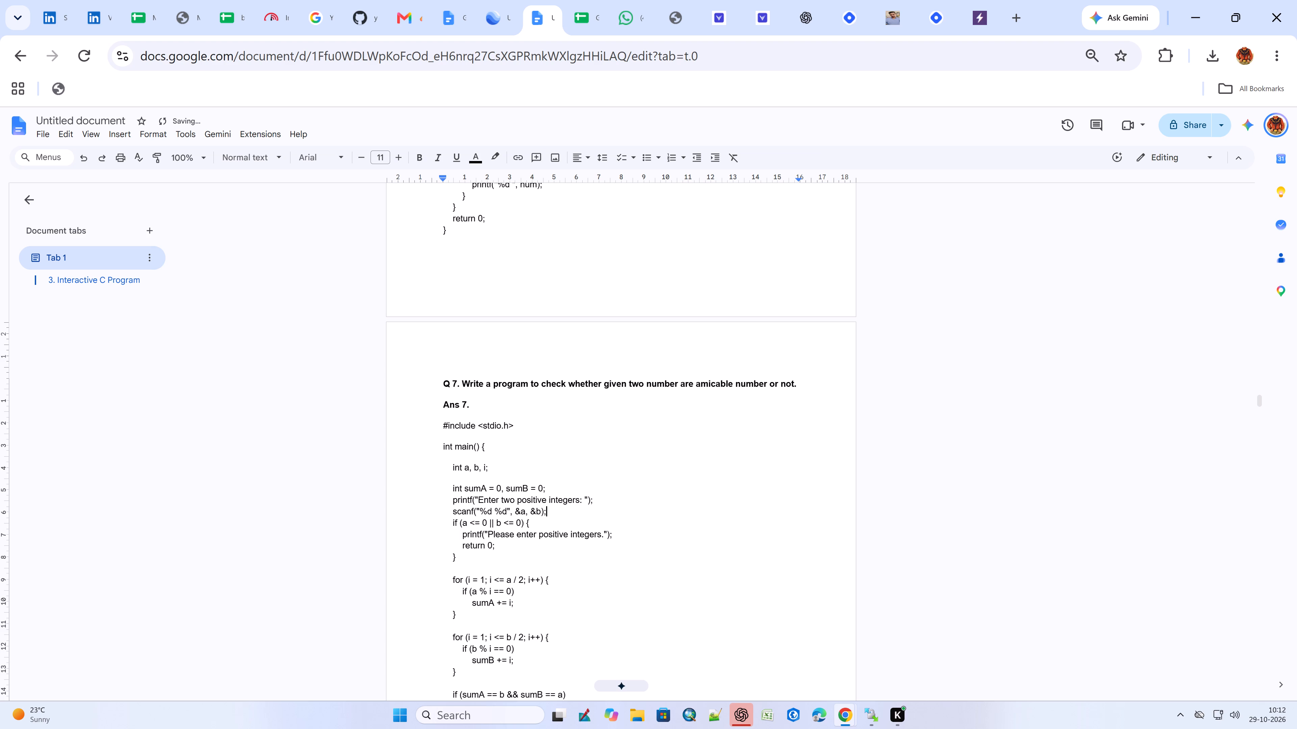
{"action": "key", "text": "Down"}
{"action": "key", "text": "Down"}
{"action": "key", "text": "Down"}
{"action": "key", "text": "Down"}
{"action": "key", "text": "Down"}
{"action": "key", "text": "BackSpace"}
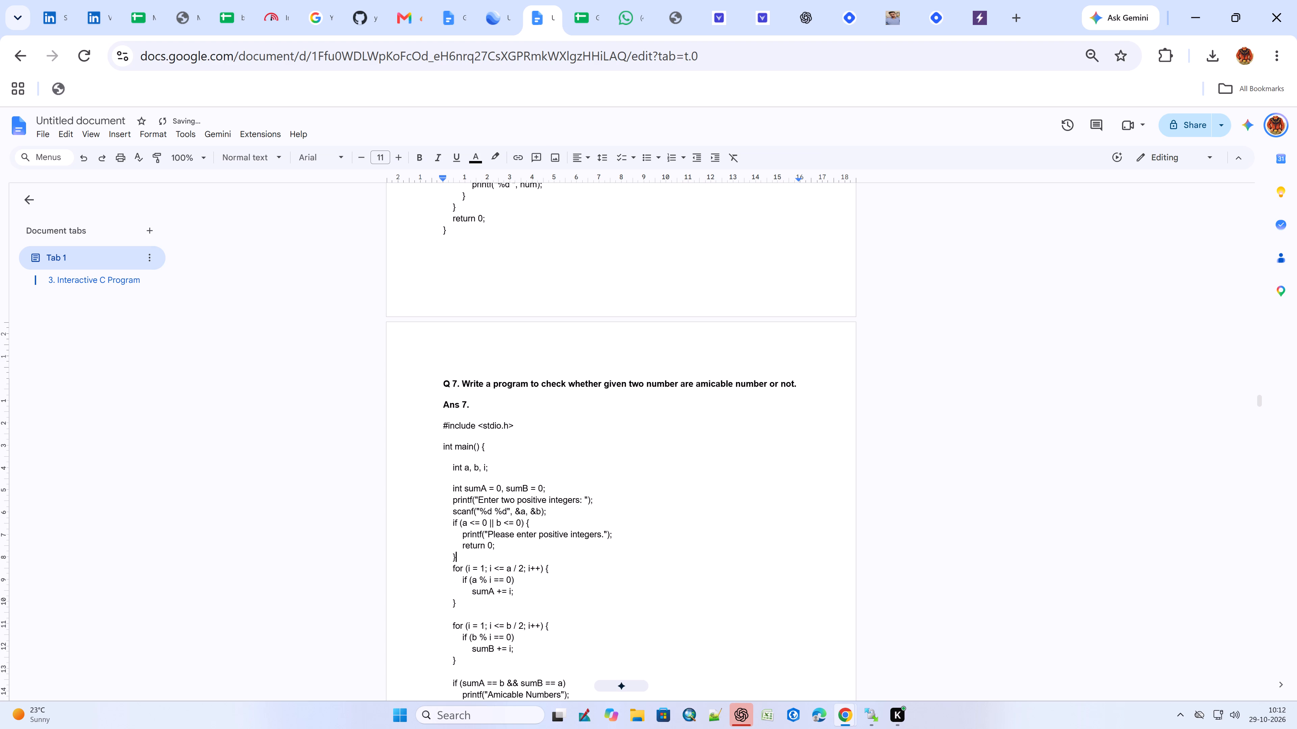
Remove the Q 7 program's blank lines before the second for loop, the amicable comparison and "return 0;".
{"action": "key", "text": "Down"}
{"action": "key", "text": "Down"}
{"action": "scroll", "coordinate": [488, 493], "scroll_direction": "down", "scroll_amount": 4}
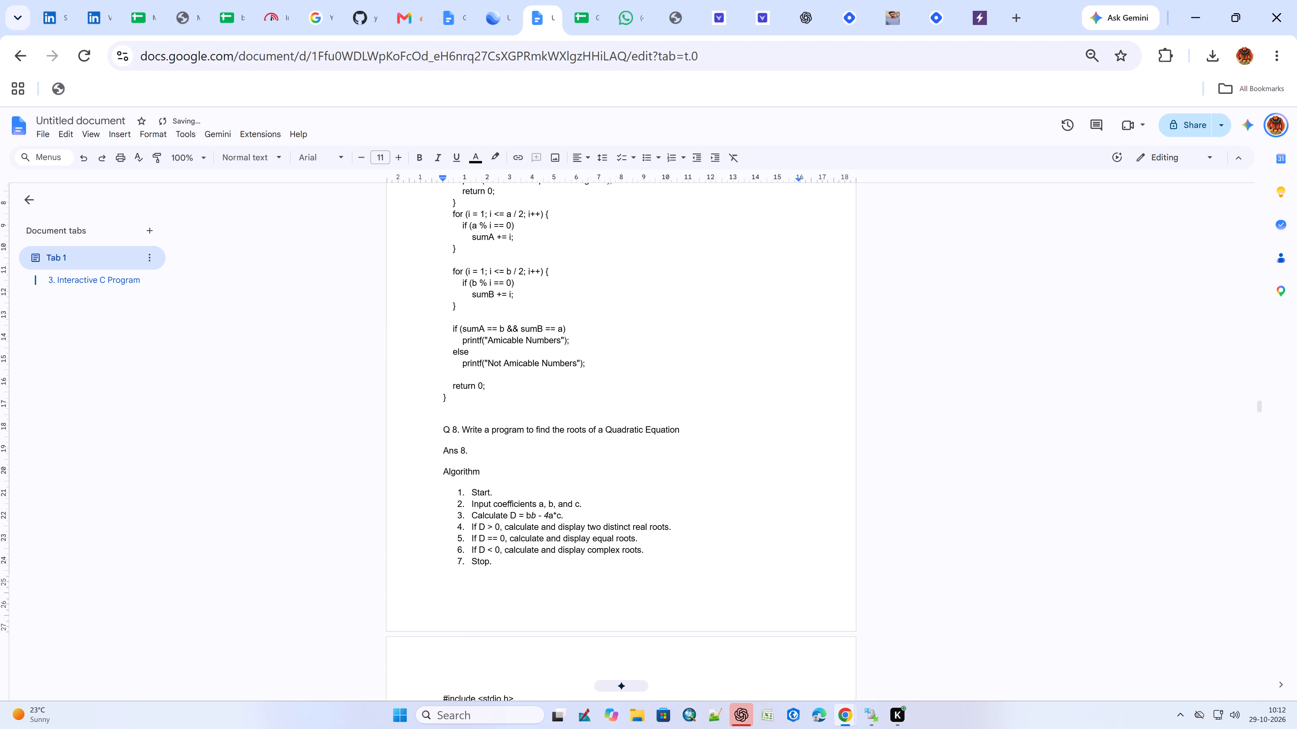
{"action": "left_click", "coordinate": [446, 318]}
{"action": "key", "text": "BackSpace"}
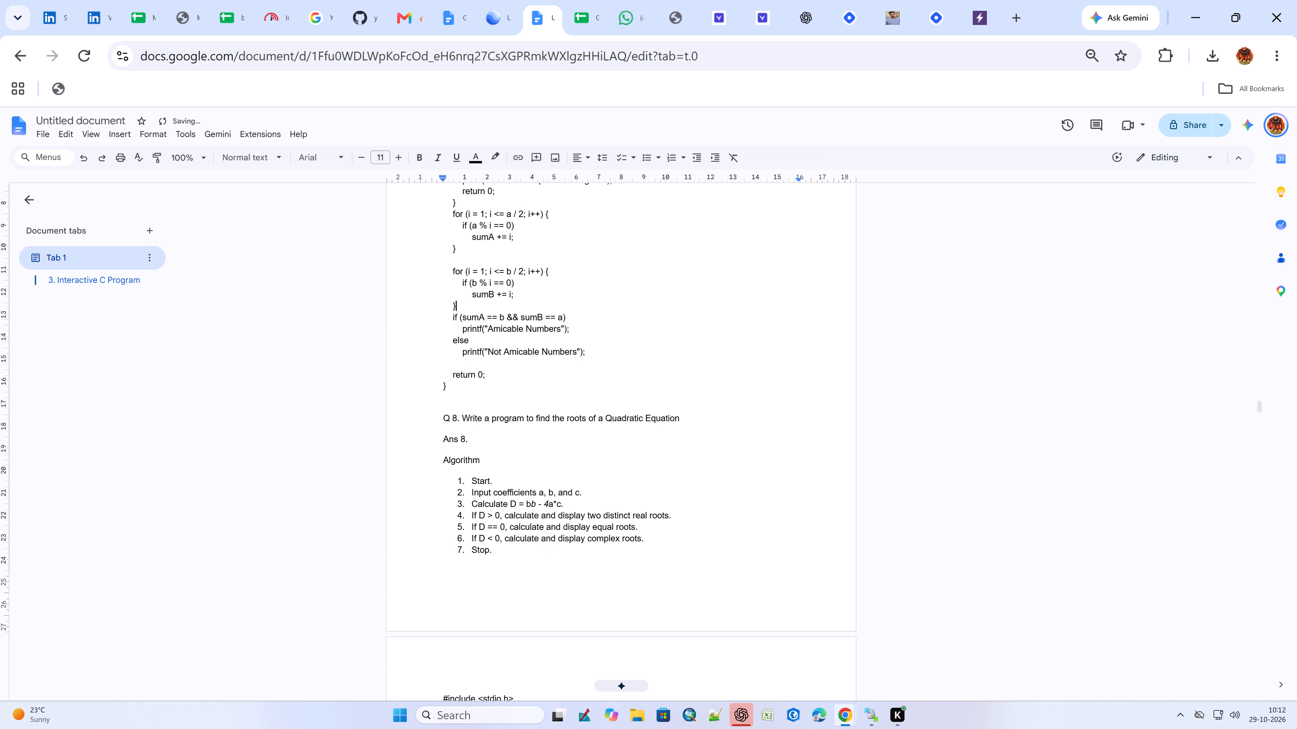
{"action": "left_click", "coordinate": [441, 264]}
{"action": "key", "text": "BackSpace"}
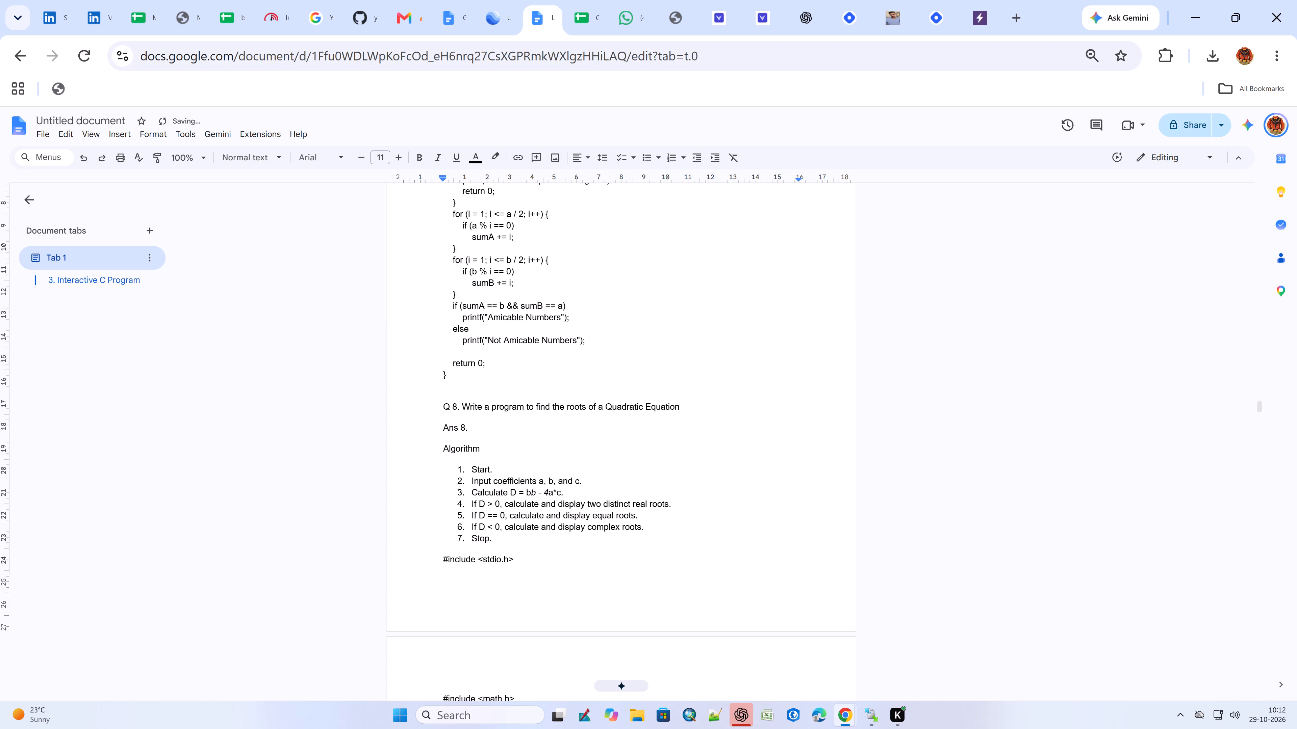
{"action": "left_click", "coordinate": [453, 351]}
{"action": "key", "text": "BackSpace"}
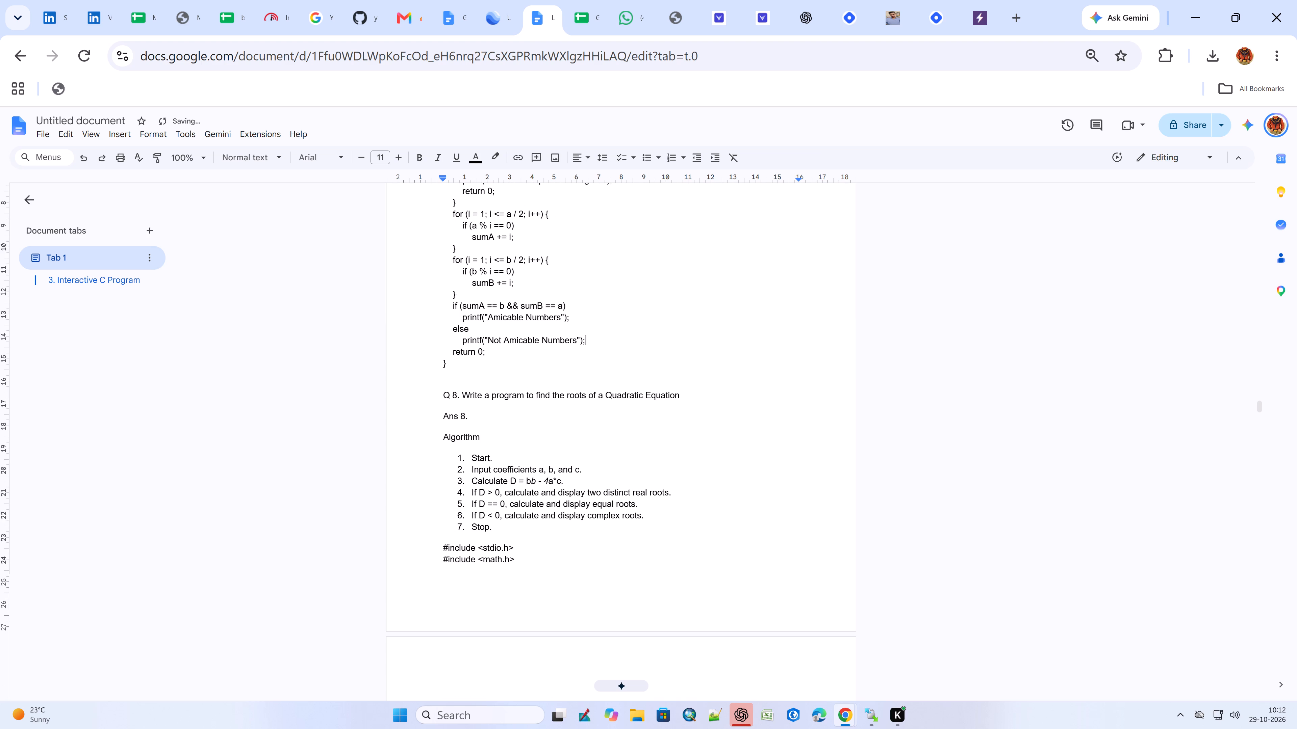
Remove the extra blank line between the Q 7 program and the Q 8 question.
{"action": "left_click", "coordinate": [452, 384]}
{"action": "left_click", "coordinate": [461, 380]}
{"action": "key", "text": "BackSpace"}
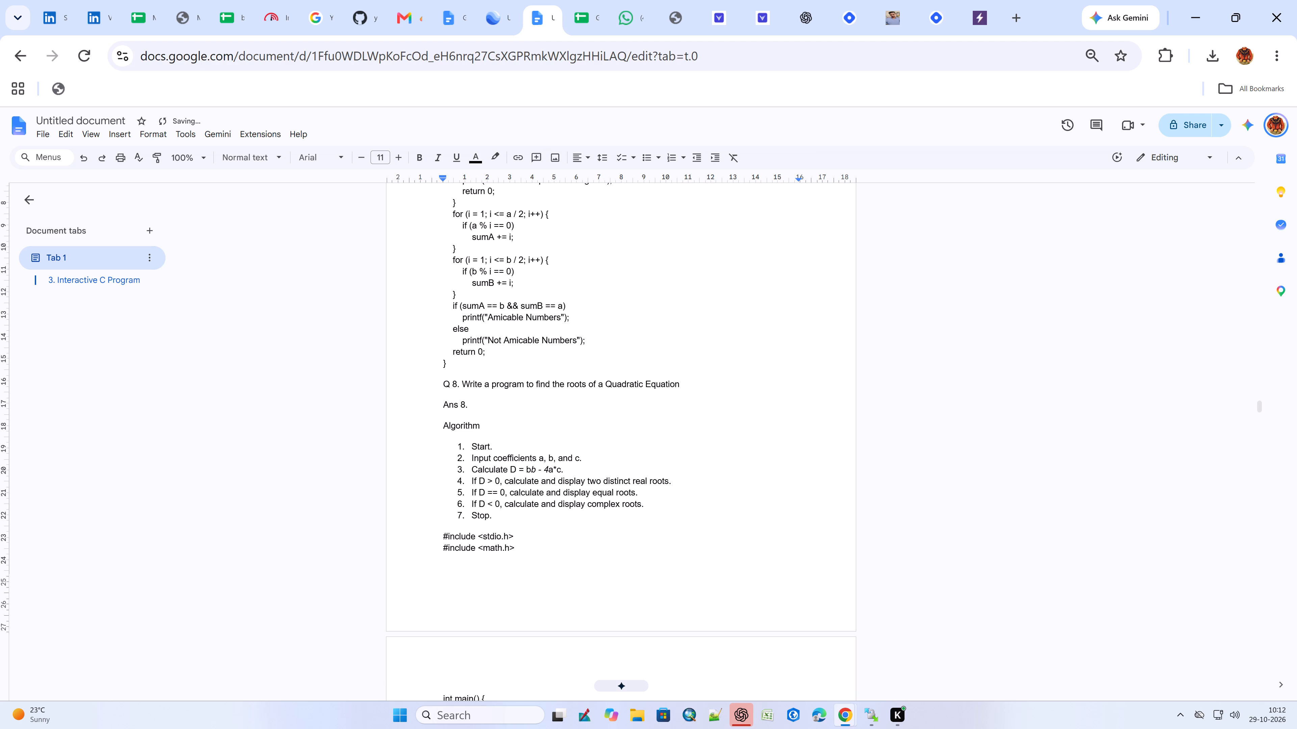
Bold the Q 8 quadratic equation question, its "Ans 8." line and the "Algorithm" heading.
{"action": "left_click_drag", "start_coordinate": [485, 425], "coordinate": [423, 386]}
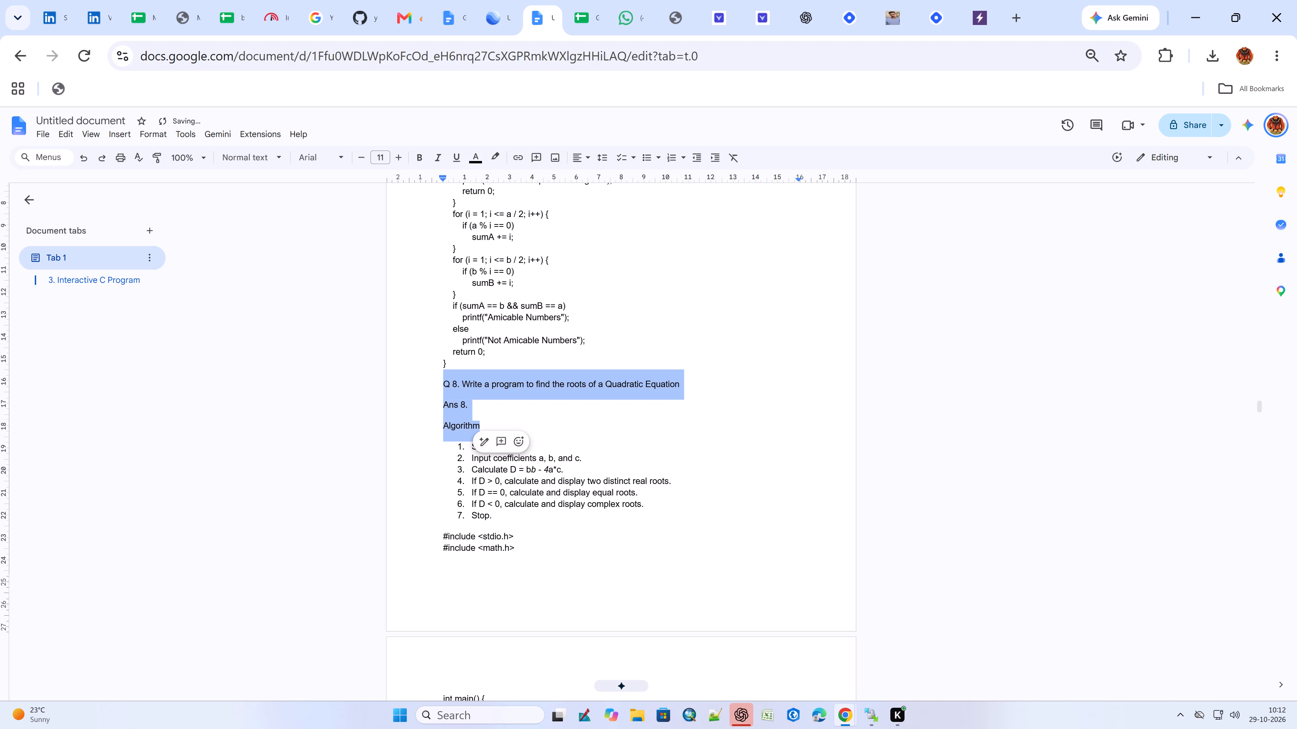
{"action": "key", "text": "ctrl+b"}
{"action": "left_click", "coordinate": [418, 438]}
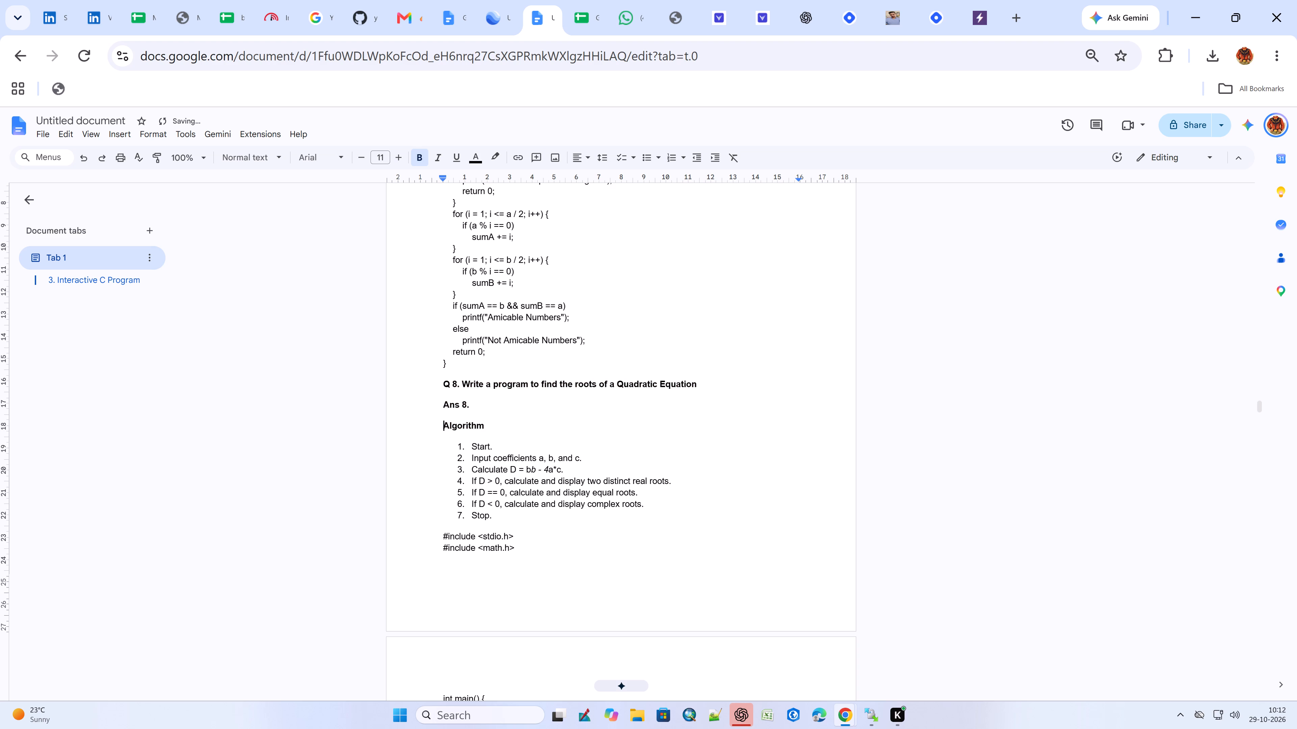
Insert three line breaks before "#include <stdio.h>" so the Q 8 program starts on a new page.
{"action": "scroll", "coordinate": [451, 538], "scroll_direction": "down", "scroll_amount": 1}
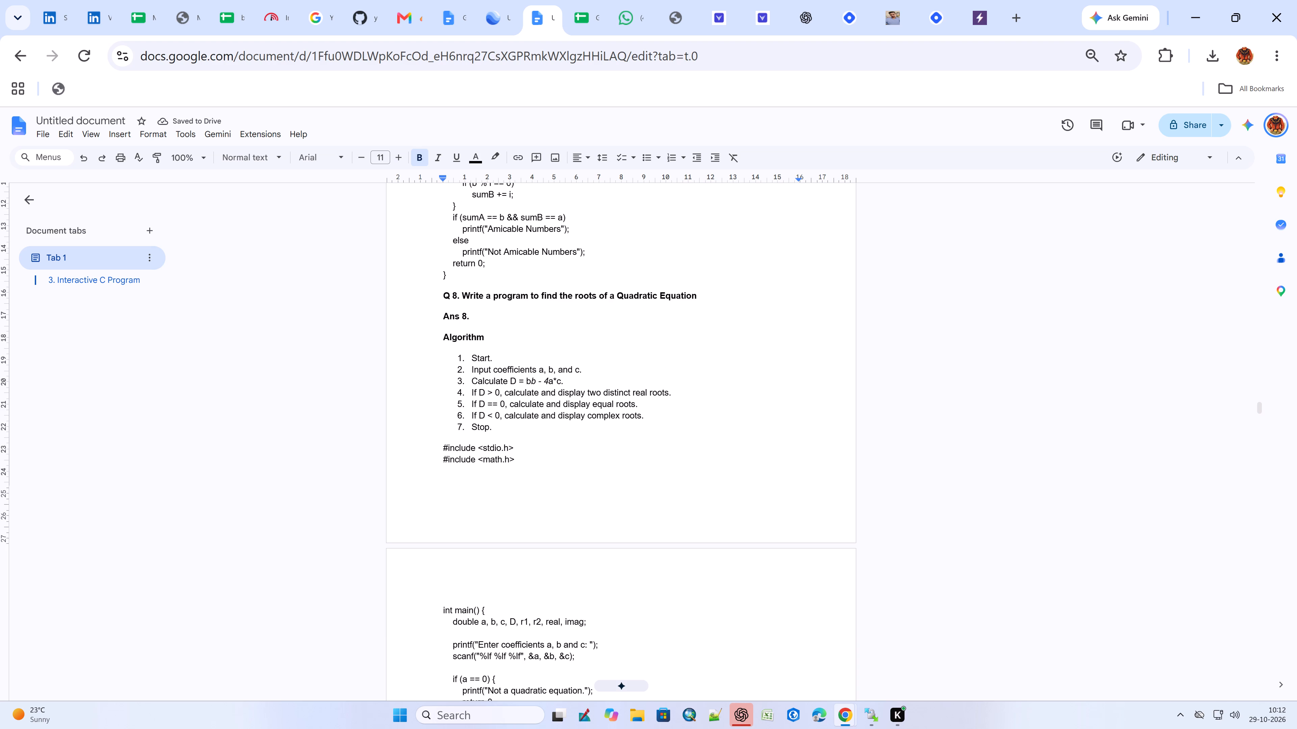
{"action": "left_click", "coordinate": [441, 450]}
{"action": "key", "text": "Return"}
{"action": "key", "text": "Return"}
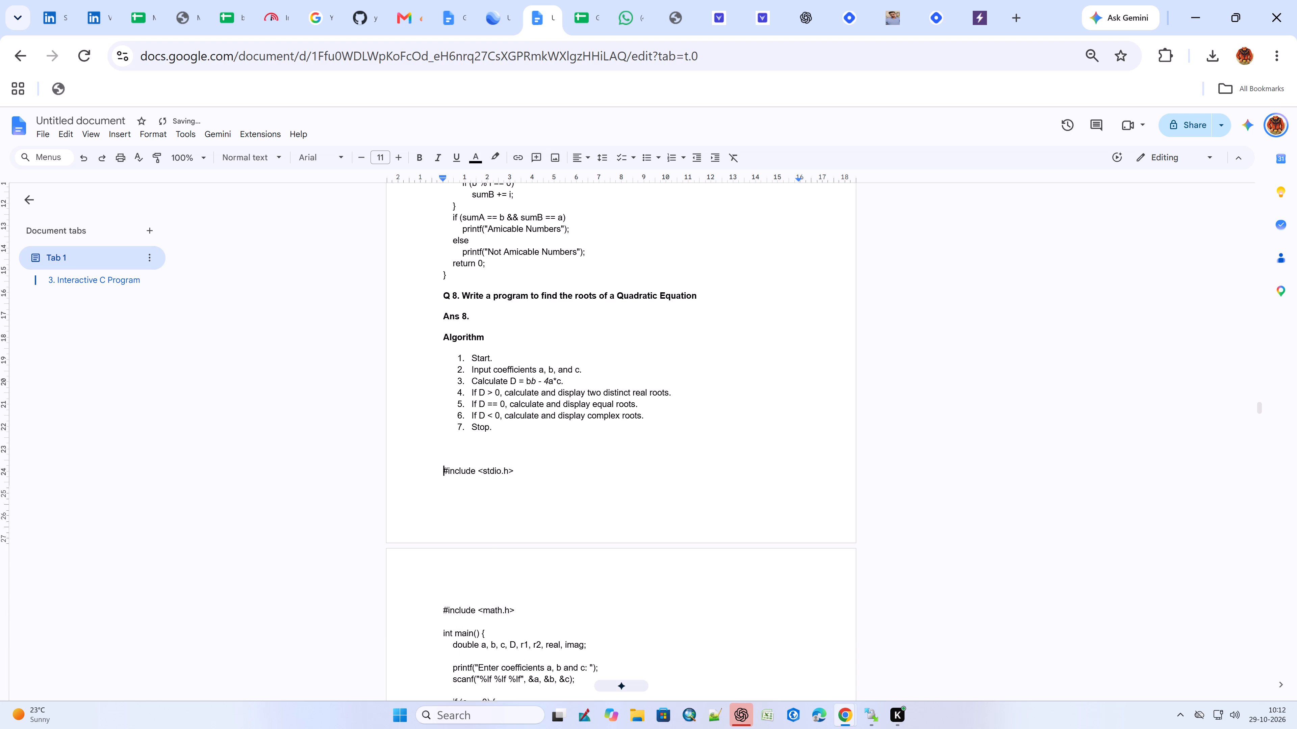
{"action": "key", "text": "Return"}
Remove the Q 8 program's blank lines before the discriminant calculation, "if (a == 0)" and the coefficients prompt.
{"action": "scroll", "coordinate": [493, 553], "scroll_direction": "down", "scroll_amount": 5}
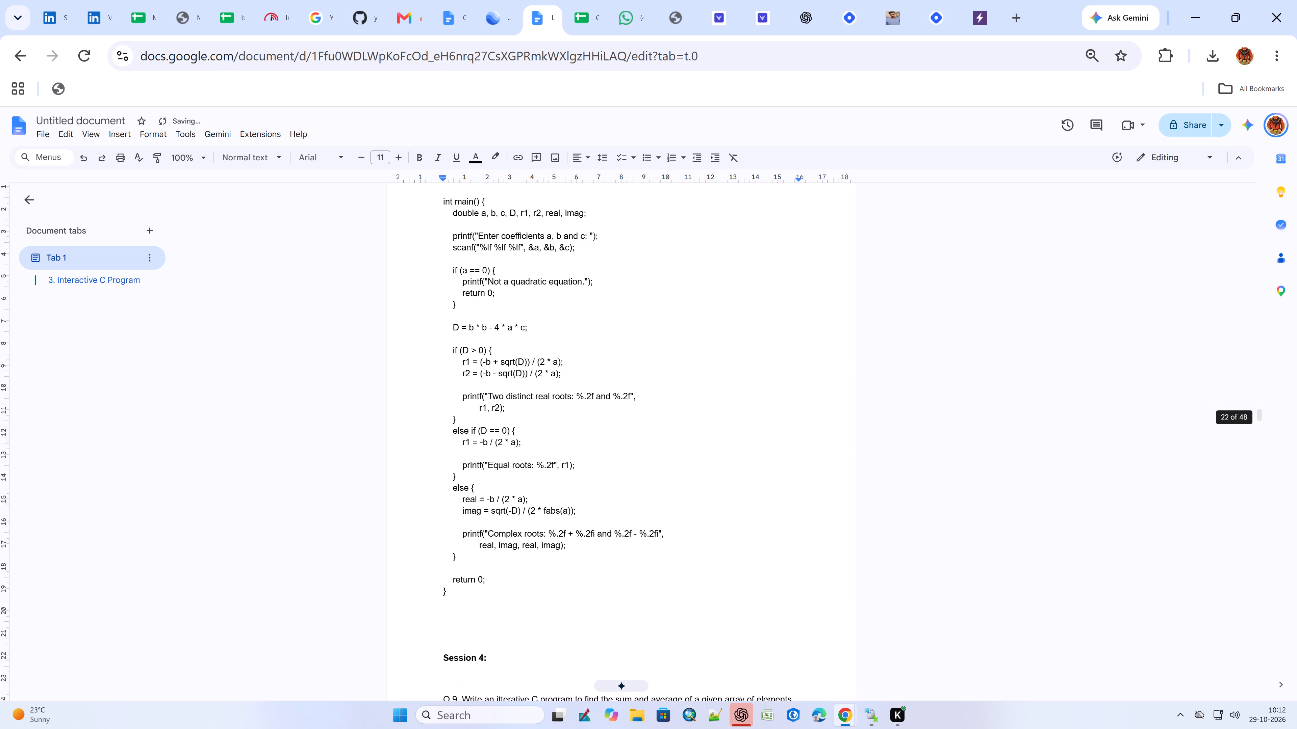
{"action": "scroll", "coordinate": [478, 444], "scroll_direction": "up", "scroll_amount": 1}
{"action": "left_click", "coordinate": [440, 413]}
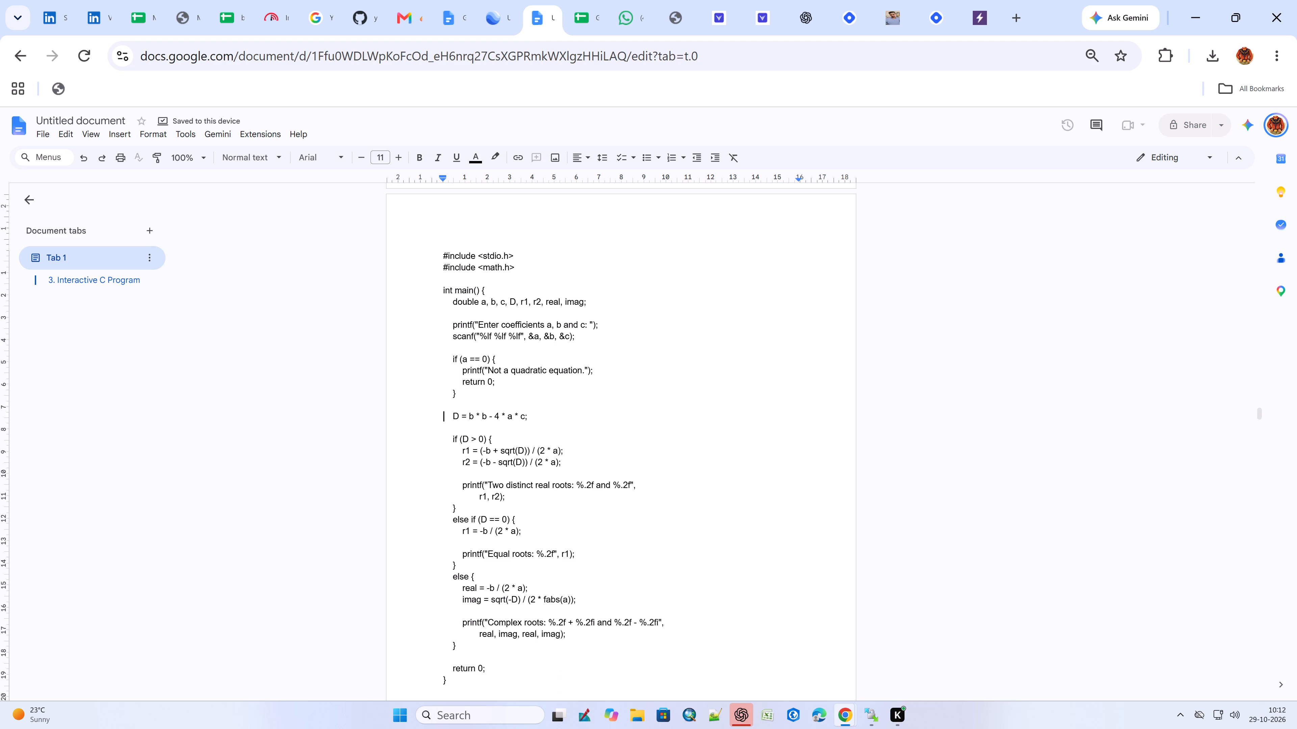
{"action": "left_click", "coordinate": [448, 410]}
{"action": "key", "text": "BackSpace"}
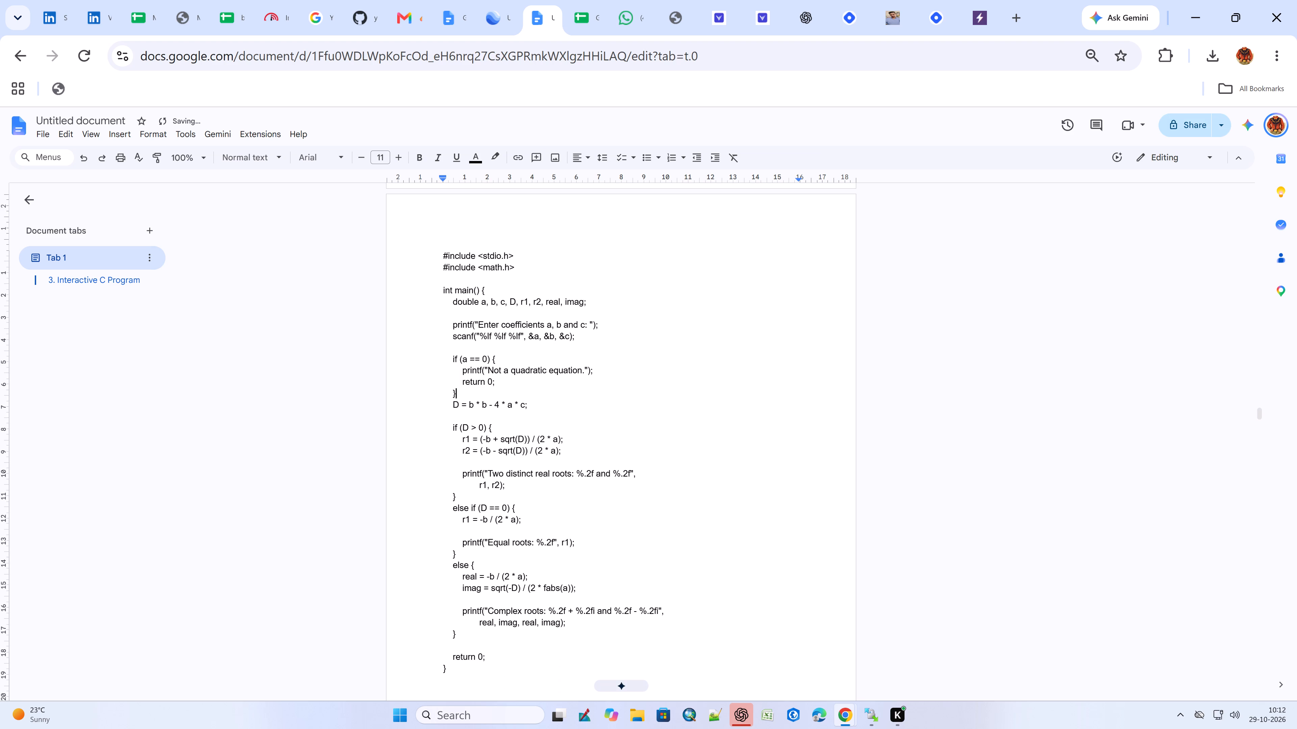
{"action": "left_click", "coordinate": [448, 348]}
{"action": "key", "text": "BackSpace"}
{"action": "left_click", "coordinate": [448, 308]}
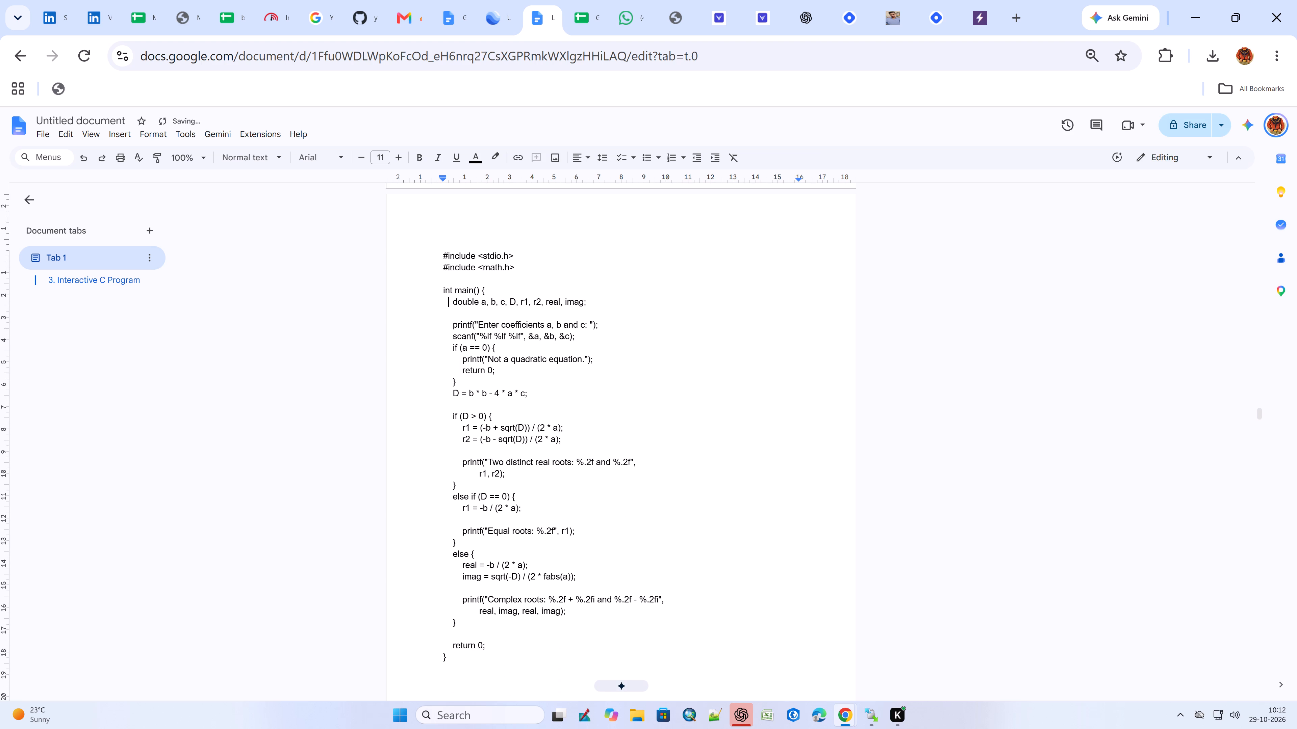
{"action": "left_click", "coordinate": [450, 320]}
{"action": "left_click", "coordinate": [450, 312]}
{"action": "key", "text": "BackSpace"}
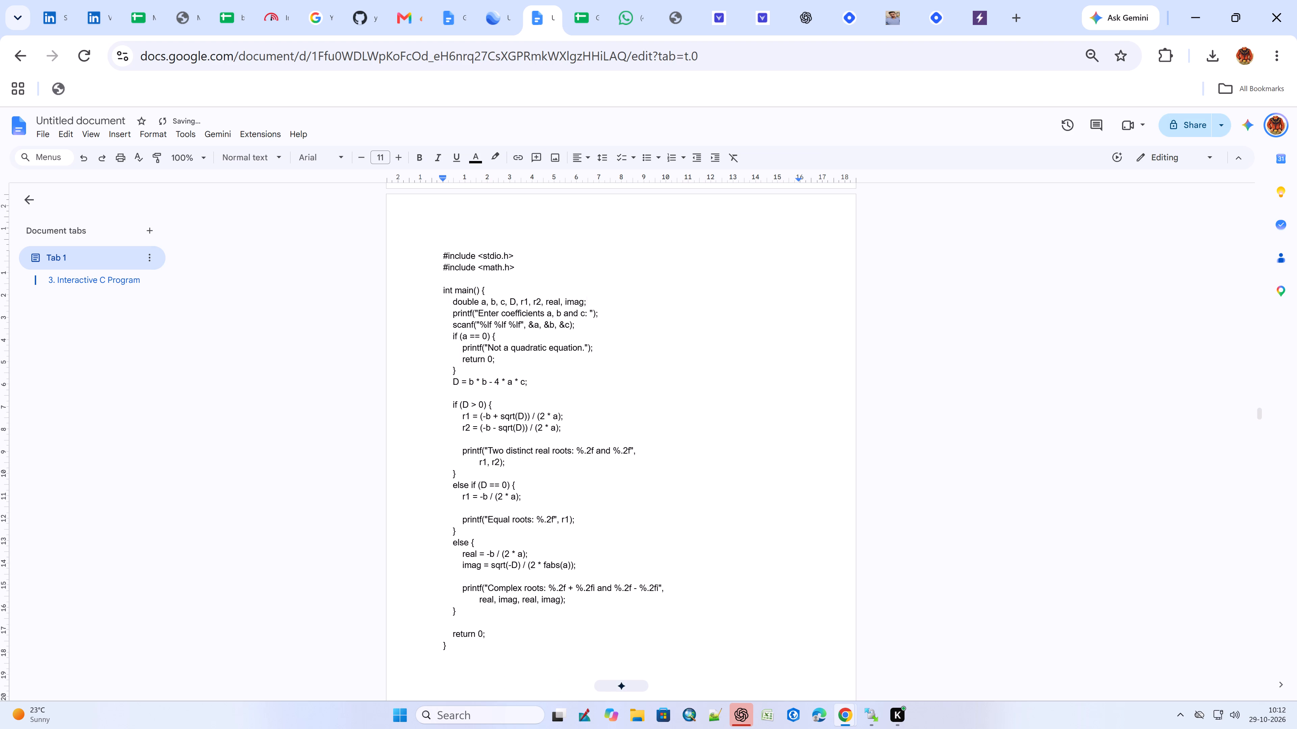
Remove the remaining blank lines from the Q 8 program, from before "int main()" down to before "return 0;".
{"action": "left_click", "coordinate": [476, 276]}
{"action": "key", "text": "BackSpace"}
{"action": "left_click", "coordinate": [458, 380]}
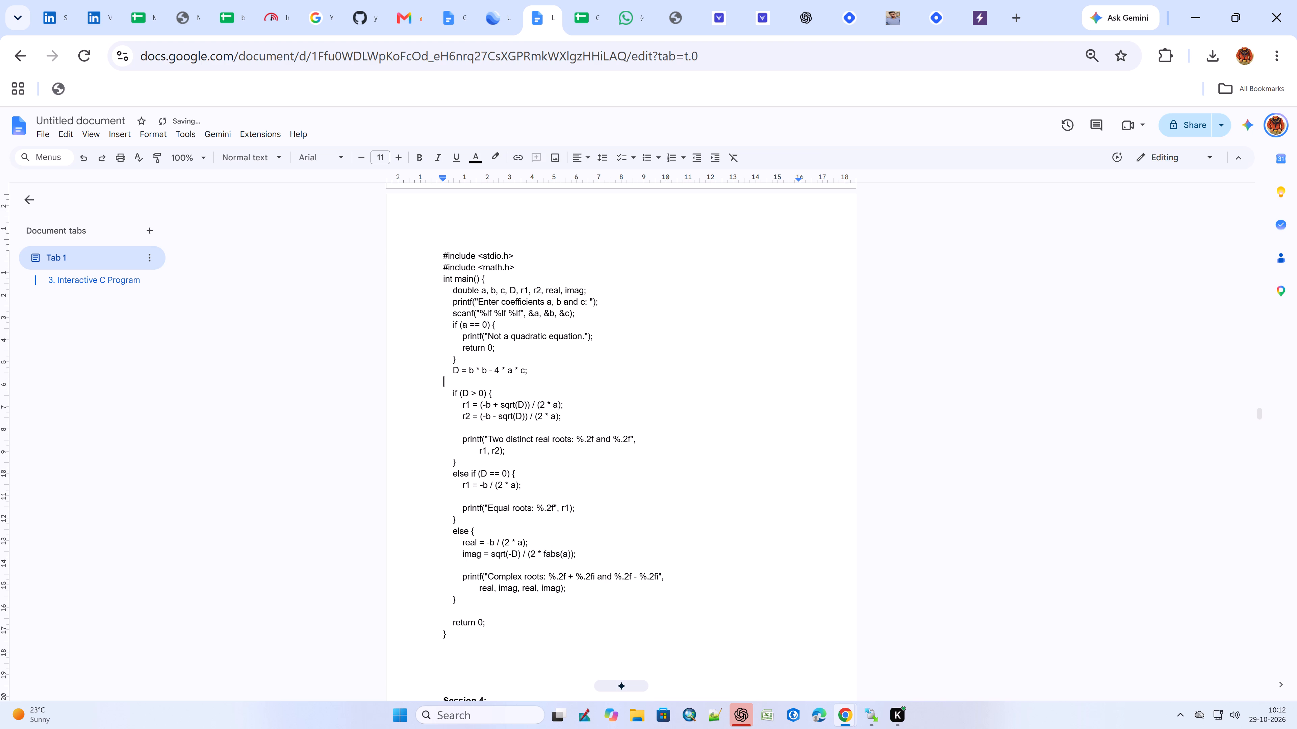
{"action": "key", "text": "BackSpace"}
{"action": "left_click", "coordinate": [462, 418]}
{"action": "key", "text": "BackSpace"}
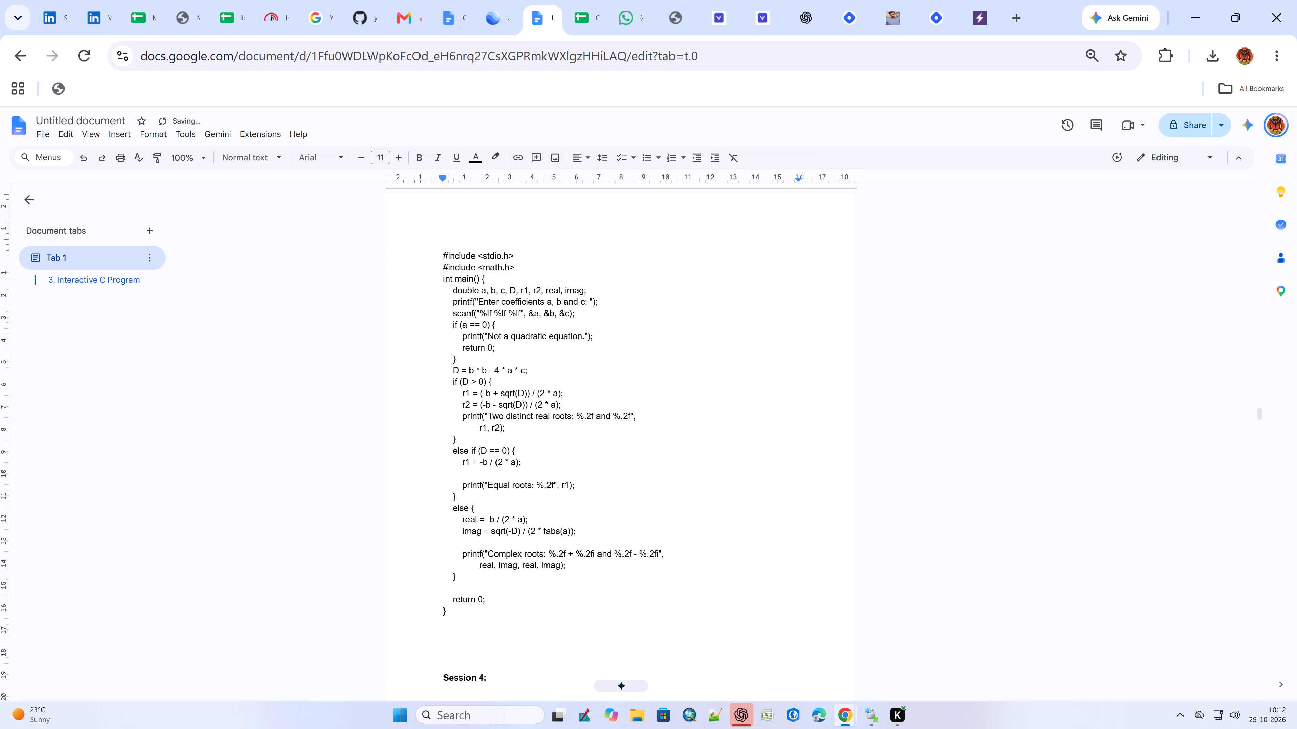
{"action": "left_click", "coordinate": [459, 470]}
{"action": "key", "text": "BackSpace"}
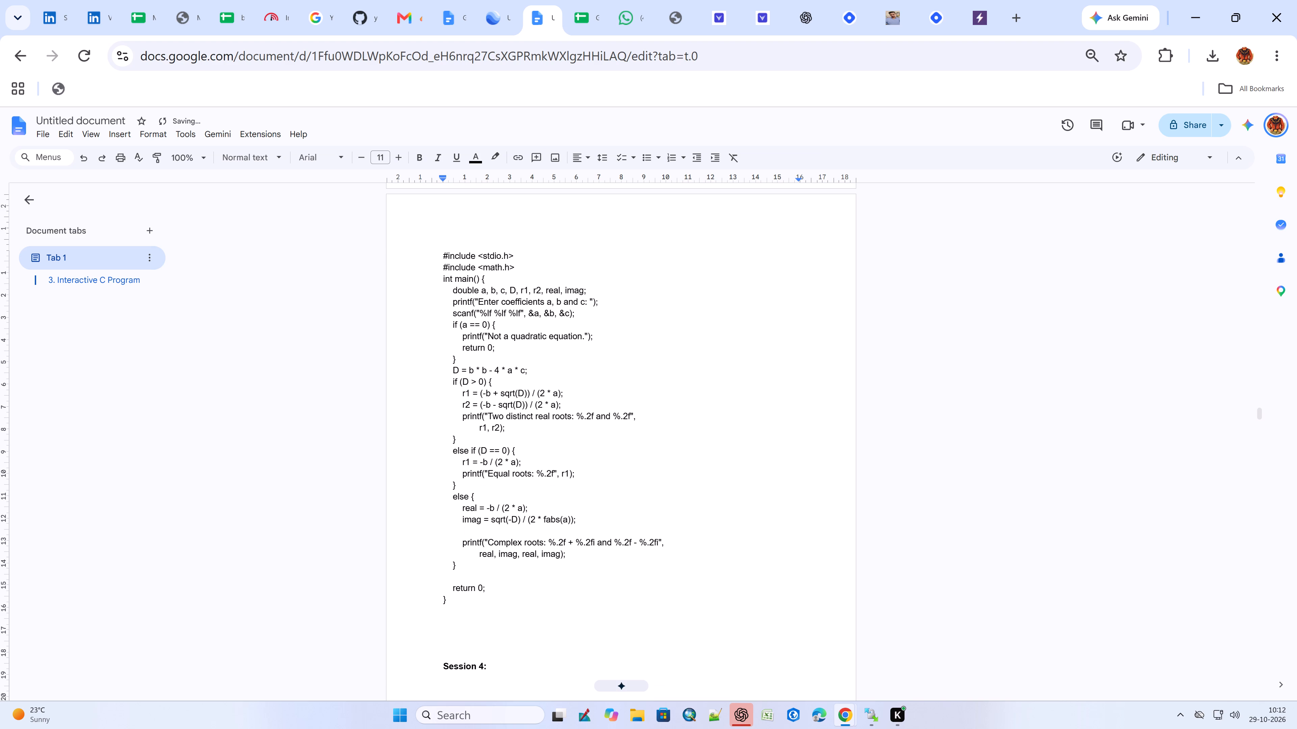
{"action": "left_click", "coordinate": [454, 581]}
{"action": "key", "text": "BackSpace"}
{"action": "left_click", "coordinate": [457, 530]}
{"action": "key", "text": "BackSpace"}
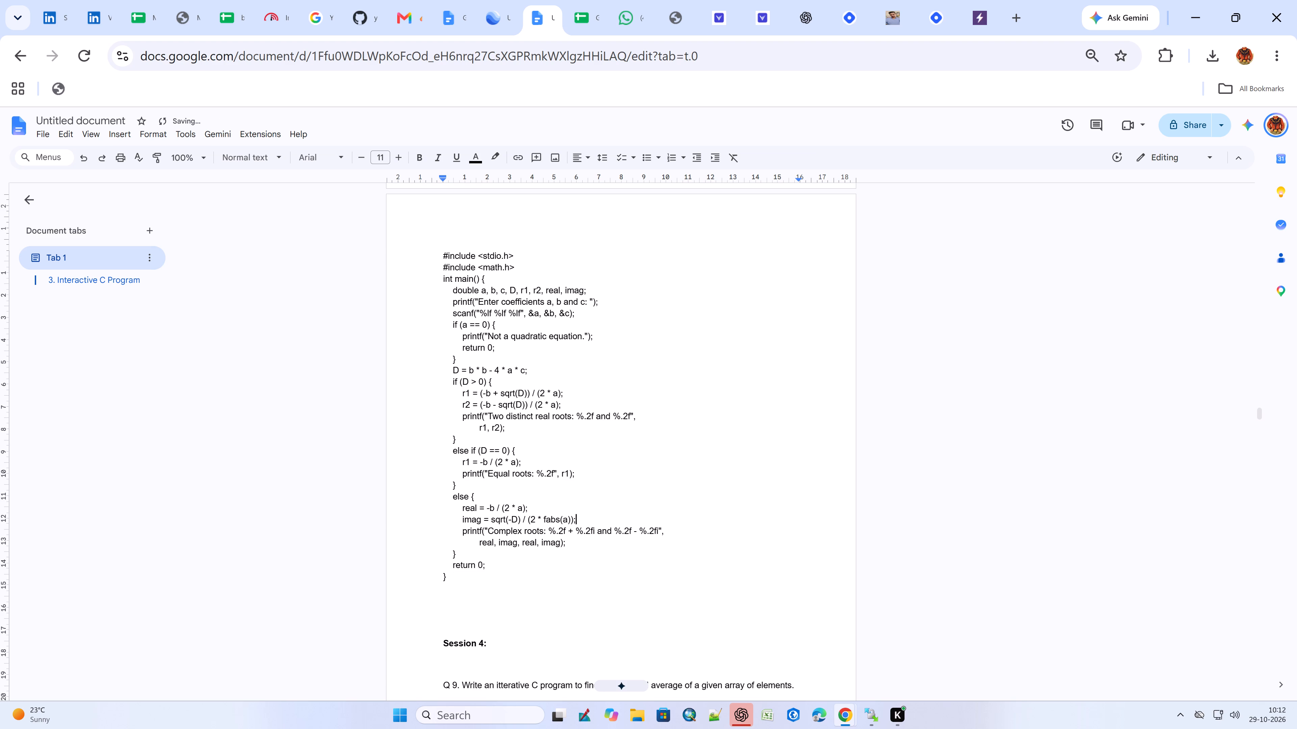
Remove the extra blank line between the "Session 4:" heading and the Q 9 question.
{"action": "scroll", "coordinate": [489, 559], "scroll_direction": "down", "scroll_amount": 1}
{"action": "left_click", "coordinate": [453, 538]}
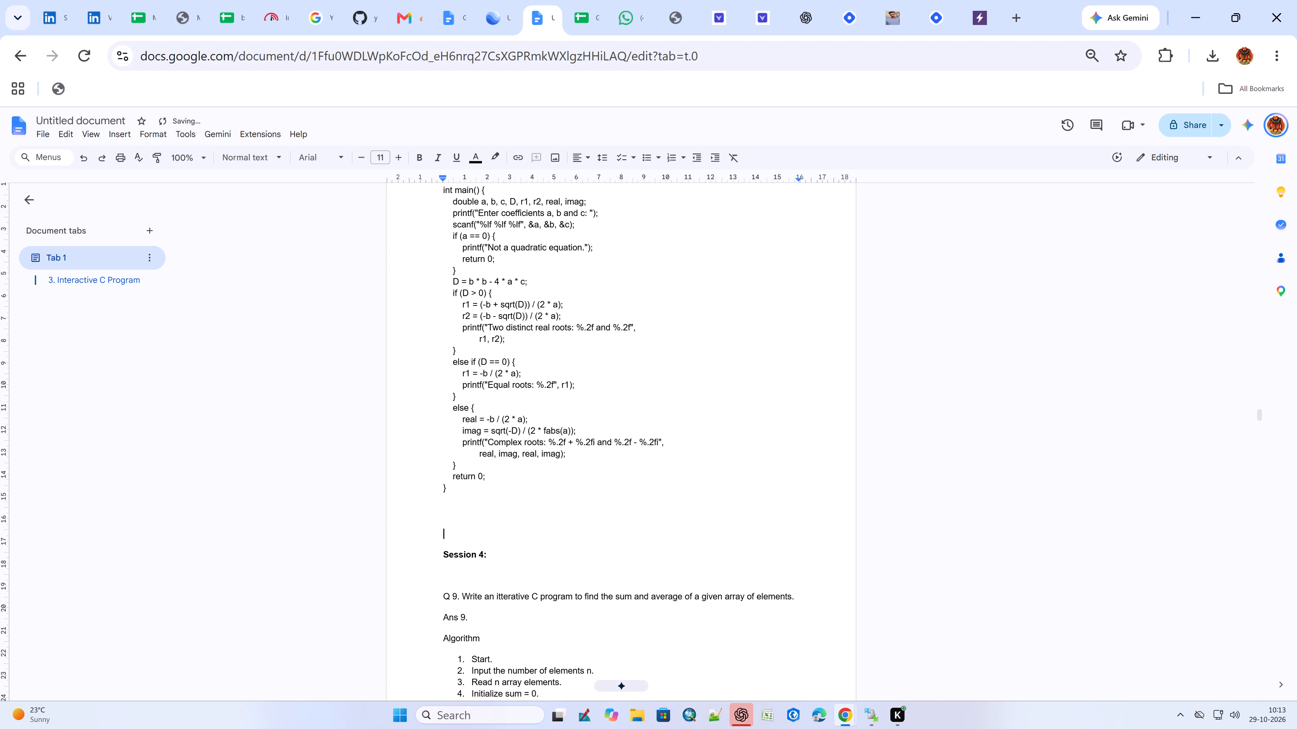
{"action": "key", "text": "Left"}
{"action": "key", "text": "Left"}
{"action": "key", "text": "Down"}
{"action": "key", "text": "Down"}
{"action": "key", "text": "Down"}
{"action": "key", "text": "Down"}
{"action": "key", "text": "Return"}
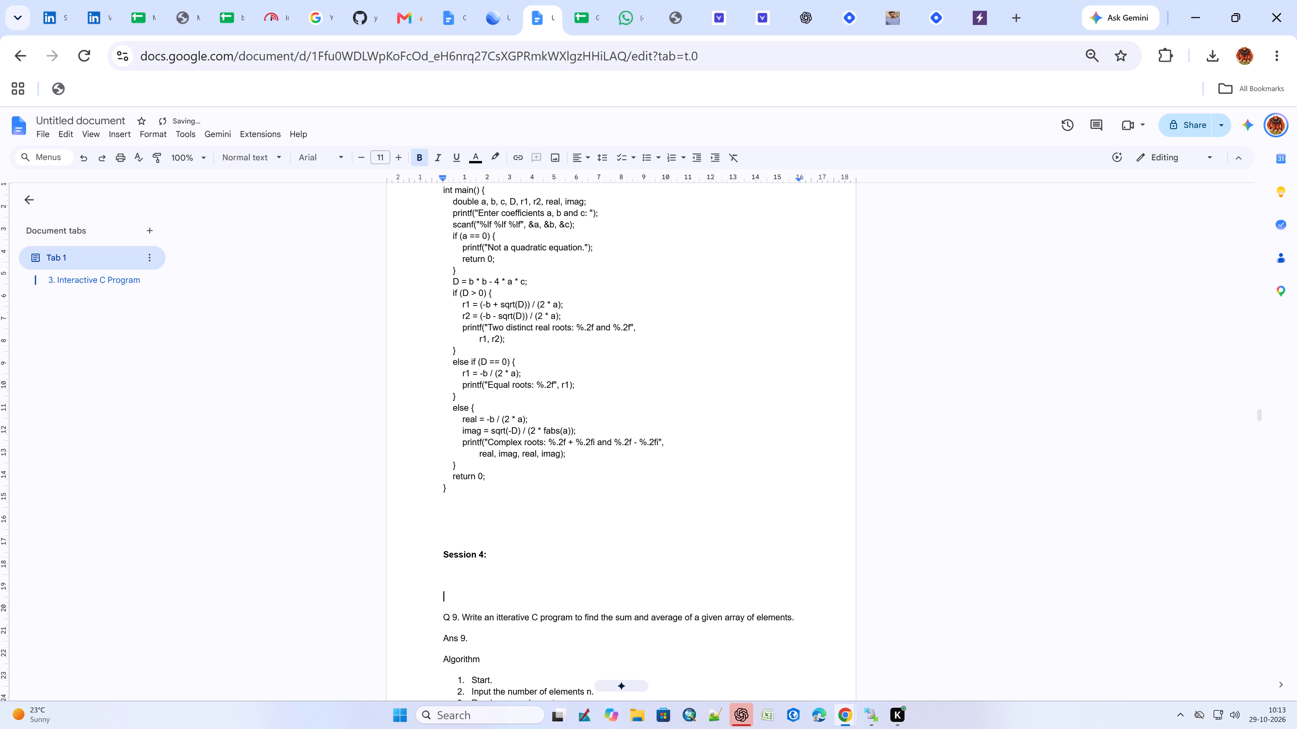
{"action": "key", "text": "BackSpace"}
{"action": "key", "text": "BackSpace"}
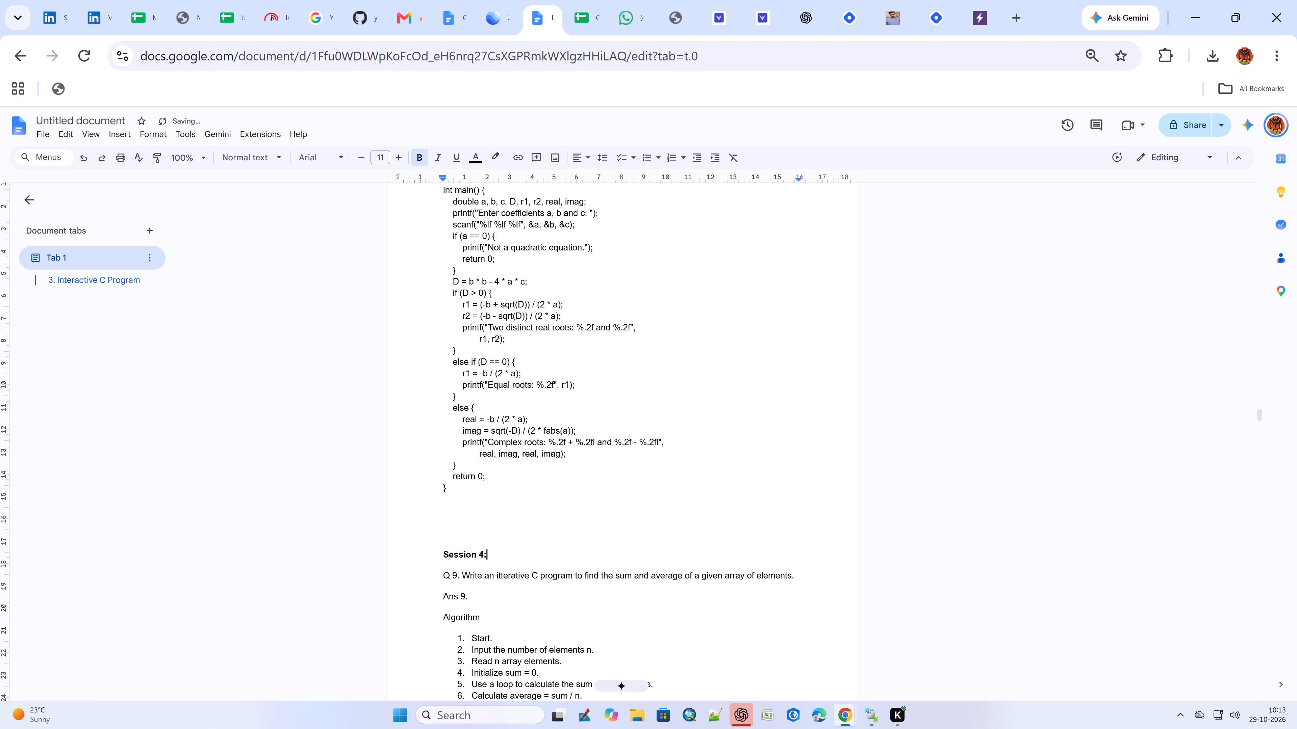
Insert 14 line breaks above the "Session 4:" heading so the session starts on a new page.
{"action": "left_click", "coordinate": [473, 537]}
{"action": "key", "text": "Return"}
{"action": "key", "text": "Return"}
{"action": "key", "text": "Return"}
{"action": "key", "text": "Return"}
{"action": "key", "text": "Return"}
{"action": "key", "text": "Return"}
{"action": "key", "text": "Return"}
{"action": "key", "text": "Return"}
{"action": "key", "text": "Return"}
{"action": "scroll", "coordinate": [480, 527], "scroll_direction": "down", "scroll_amount": 5}
{"action": "key", "text": "Return"}
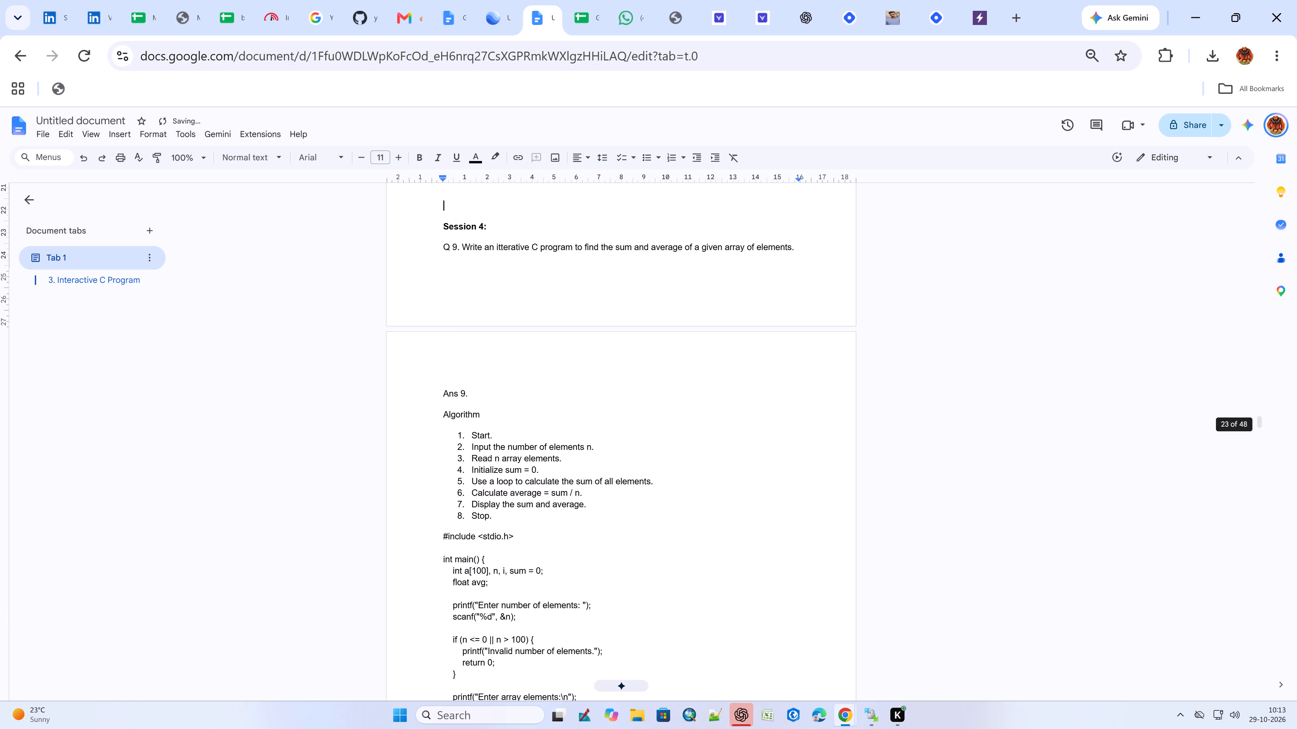
{"action": "key", "text": "Return"}
{"action": "key", "text": "Return"}
{"action": "key", "text": "Return"}
{"action": "key", "text": "Return"}
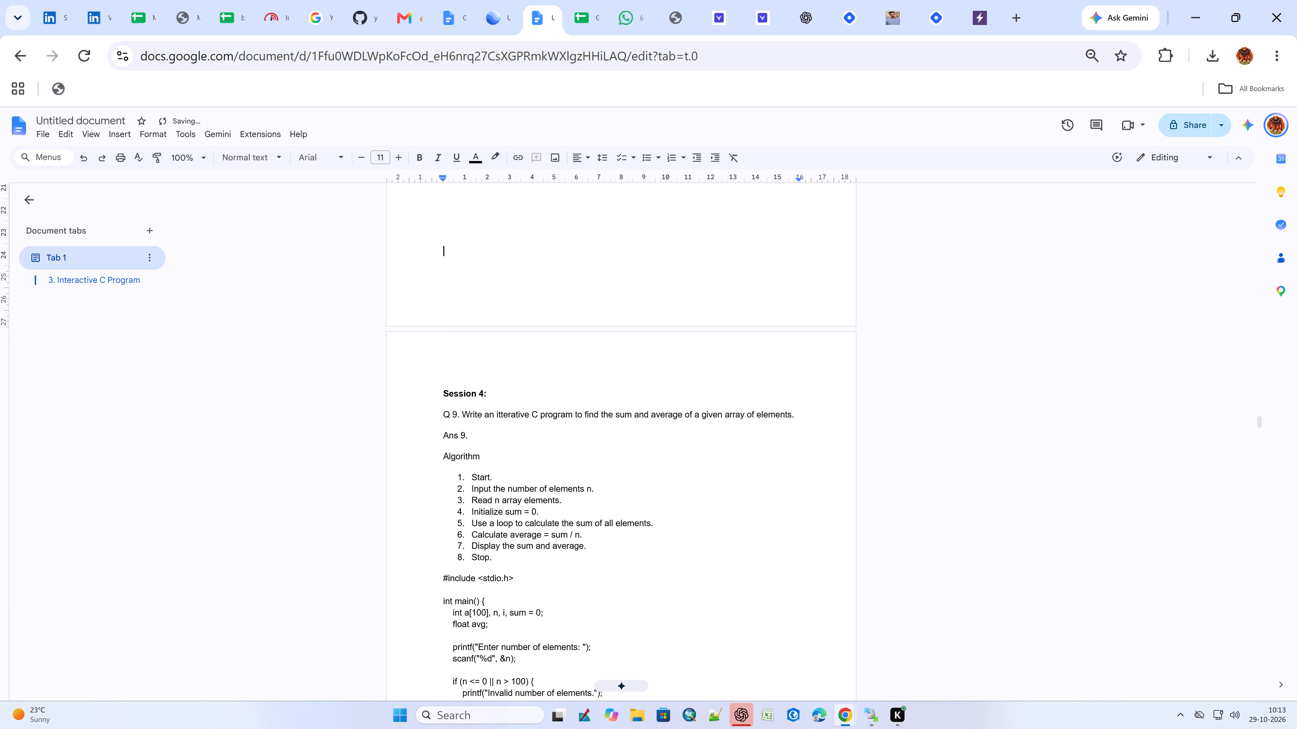
Bold the Q 9 sum and average question, its "Ans 9." line and the "Algorithm" heading.
{"action": "left_click_drag", "start_coordinate": [506, 464], "coordinate": [408, 421]}
{"action": "key", "text": "ctrl+b"}
{"action": "left_click", "coordinate": [408, 449]}
Remove the Q 9 program's blank lines before "int main()", the element-count prompt, "if (n <= 0 || n > 100)" and the array elements prompt.
{"action": "scroll", "coordinate": [446, 493], "scroll_direction": "down", "scroll_amount": 1}
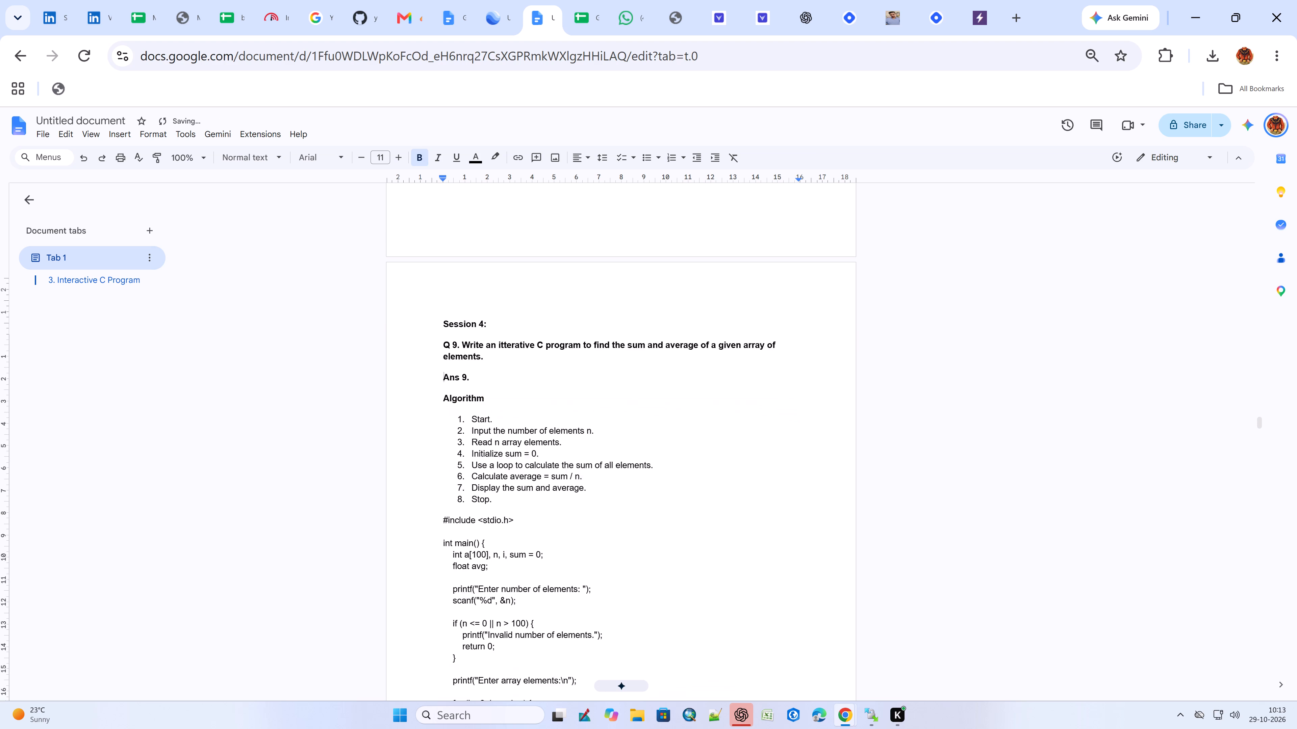
{"action": "scroll", "coordinate": [446, 493], "scroll_direction": "down", "scroll_amount": 1}
{"action": "left_click", "coordinate": [446, 431]}
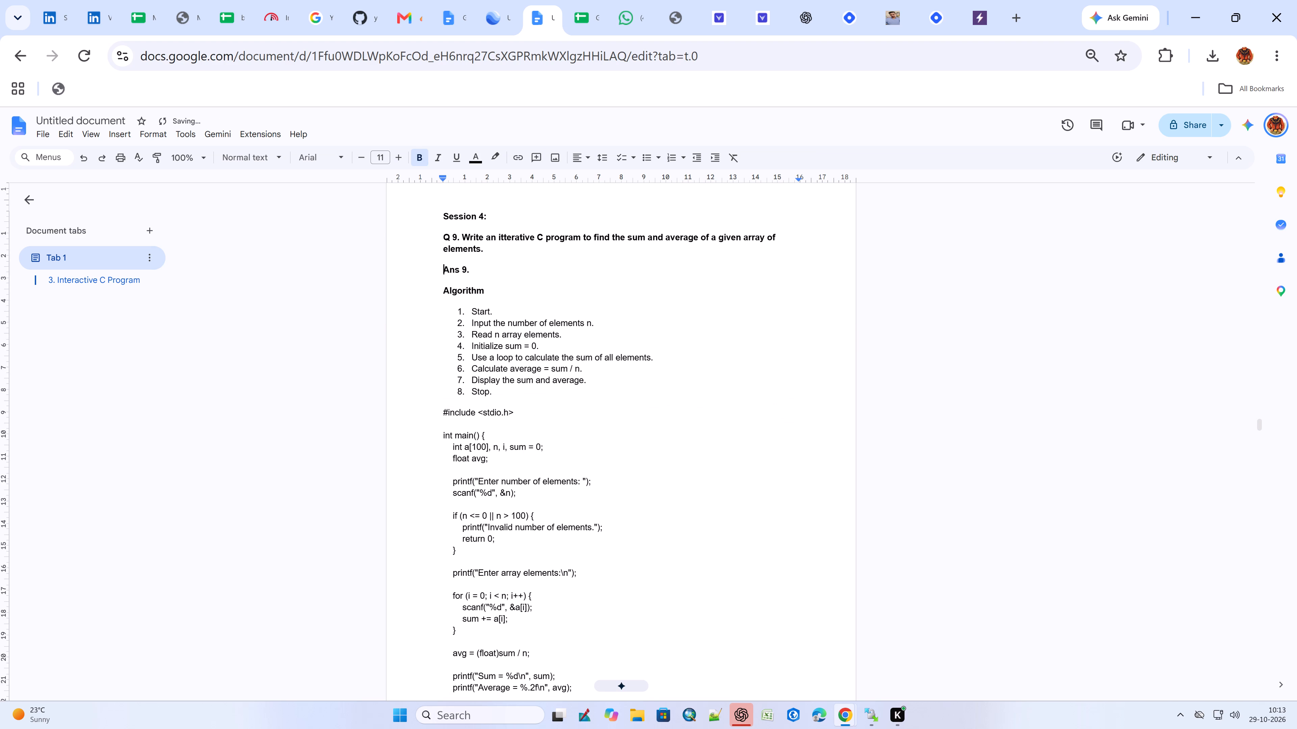
{"action": "left_click", "coordinate": [438, 419]}
{"action": "key", "text": "BackSpace"}
{"action": "left_click", "coordinate": [454, 462]}
{"action": "key", "text": "BackSpace"}
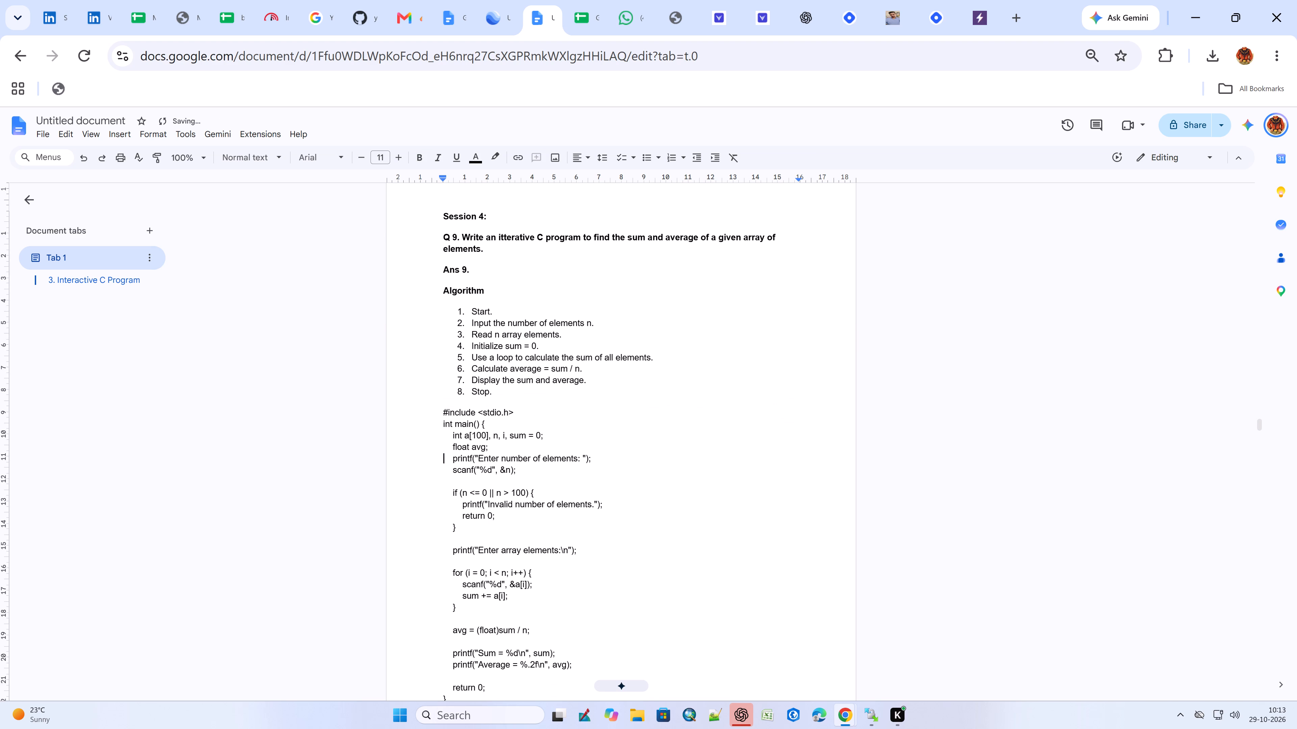
{"action": "left_click", "coordinate": [451, 482]}
{"action": "key", "text": "BackSpace"}
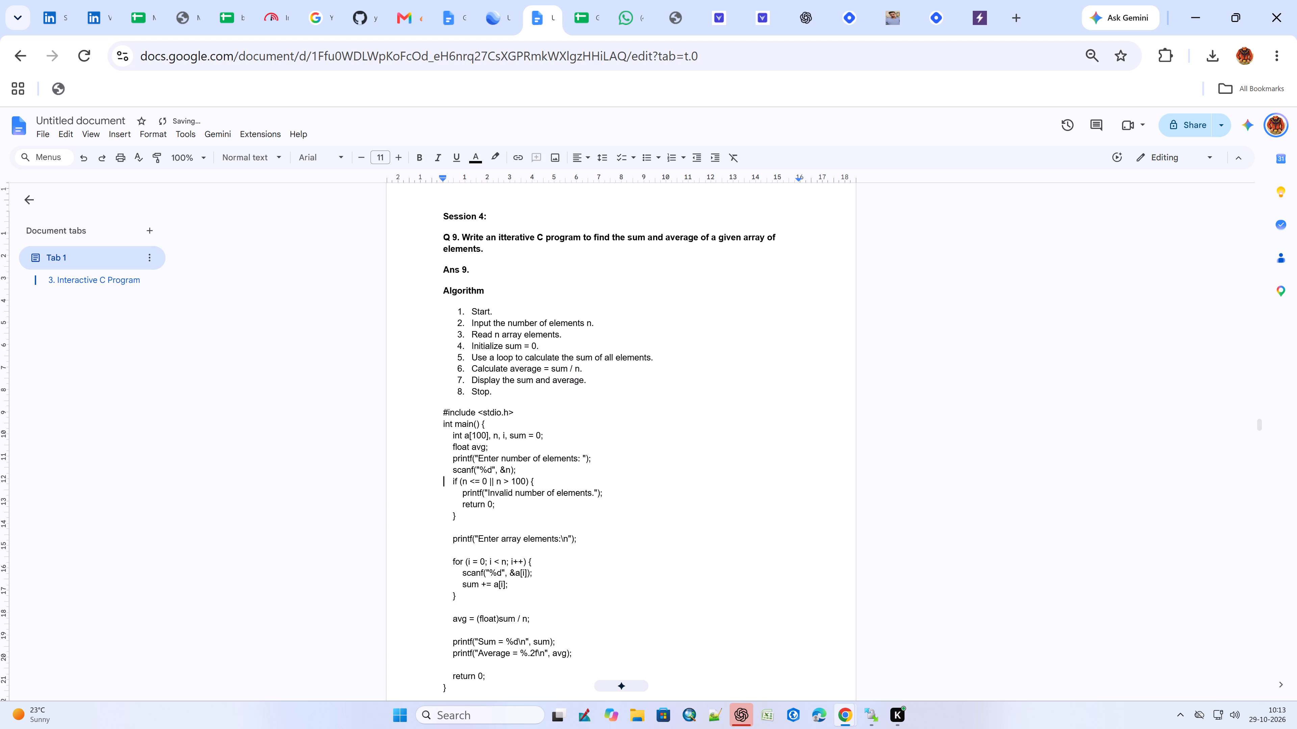
{"action": "left_click", "coordinate": [454, 531]}
{"action": "key", "text": "BackSpace"}
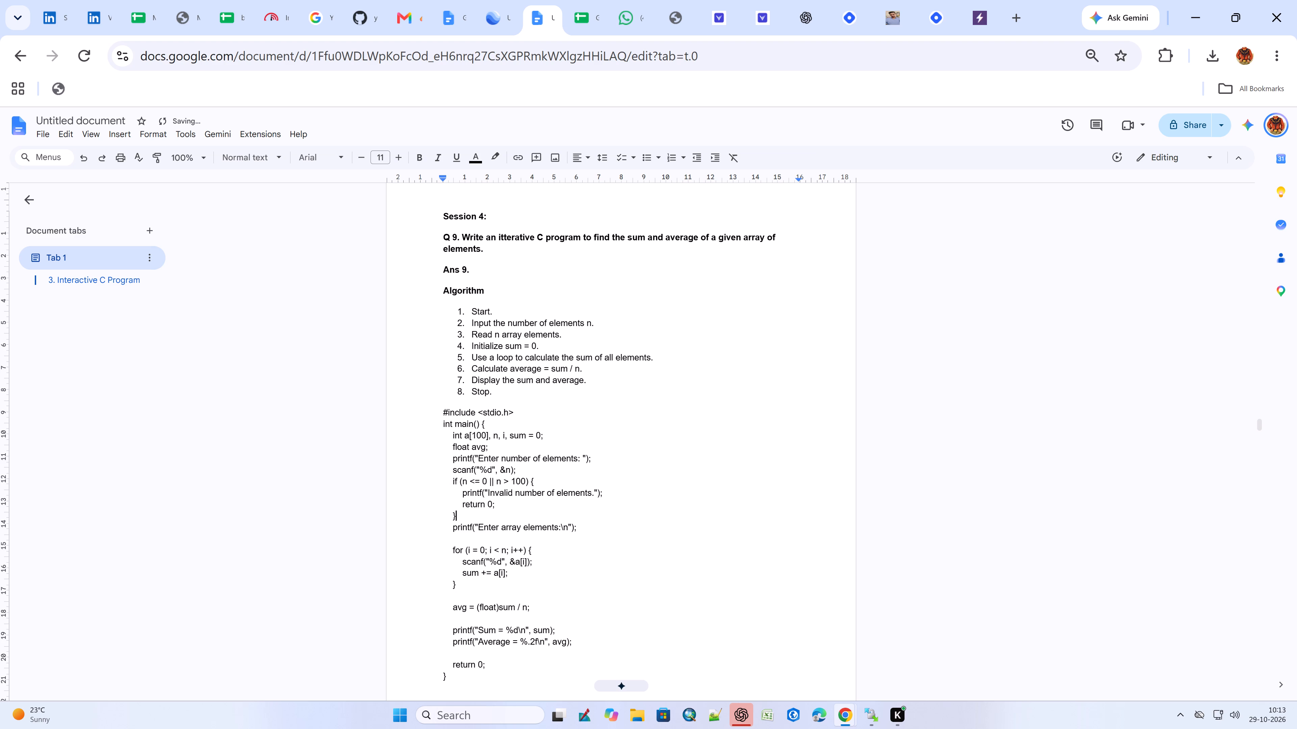
Remove the Q 9 program's blank lines before the for loop, the average calculation, the sum printout and "return 0;".
{"action": "left_click", "coordinate": [447, 536]}
{"action": "key", "text": "BackSpace"}
{"action": "left_click", "coordinate": [459, 586]}
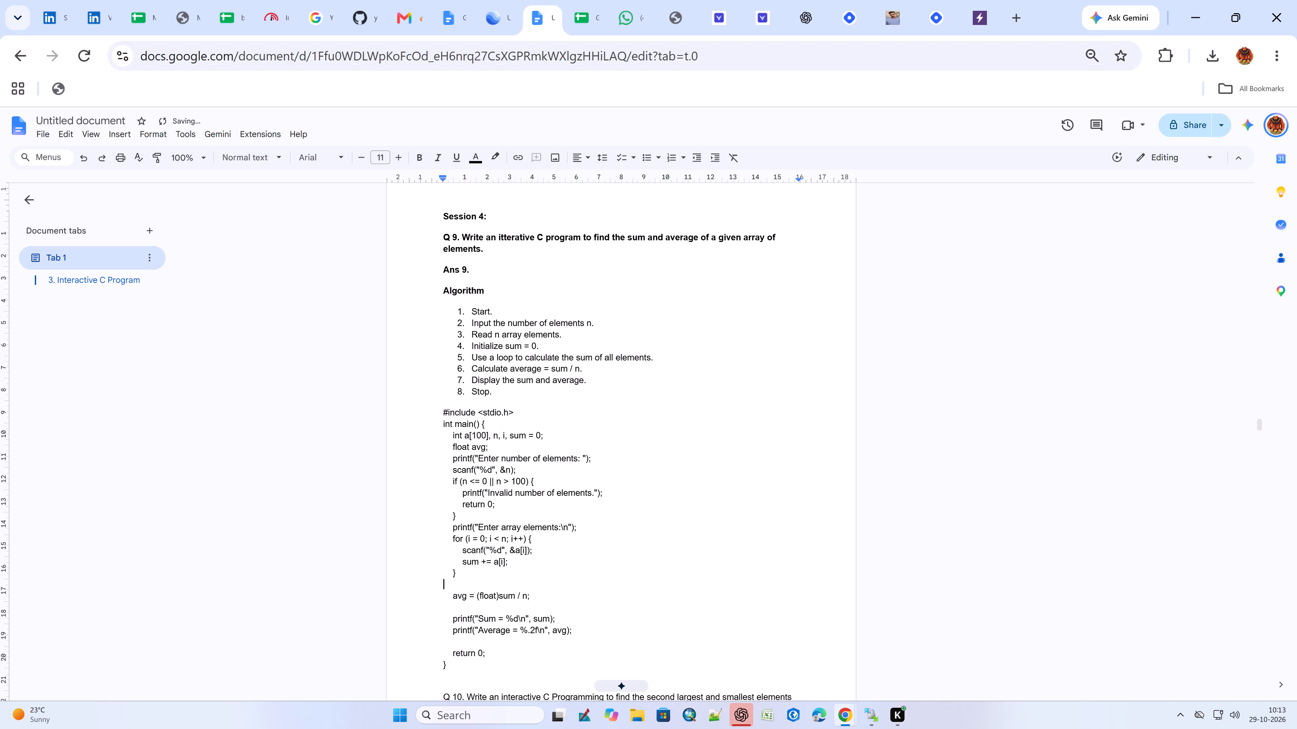
{"action": "key", "text": "BackSpace"}
{"action": "left_click", "coordinate": [452, 600]}
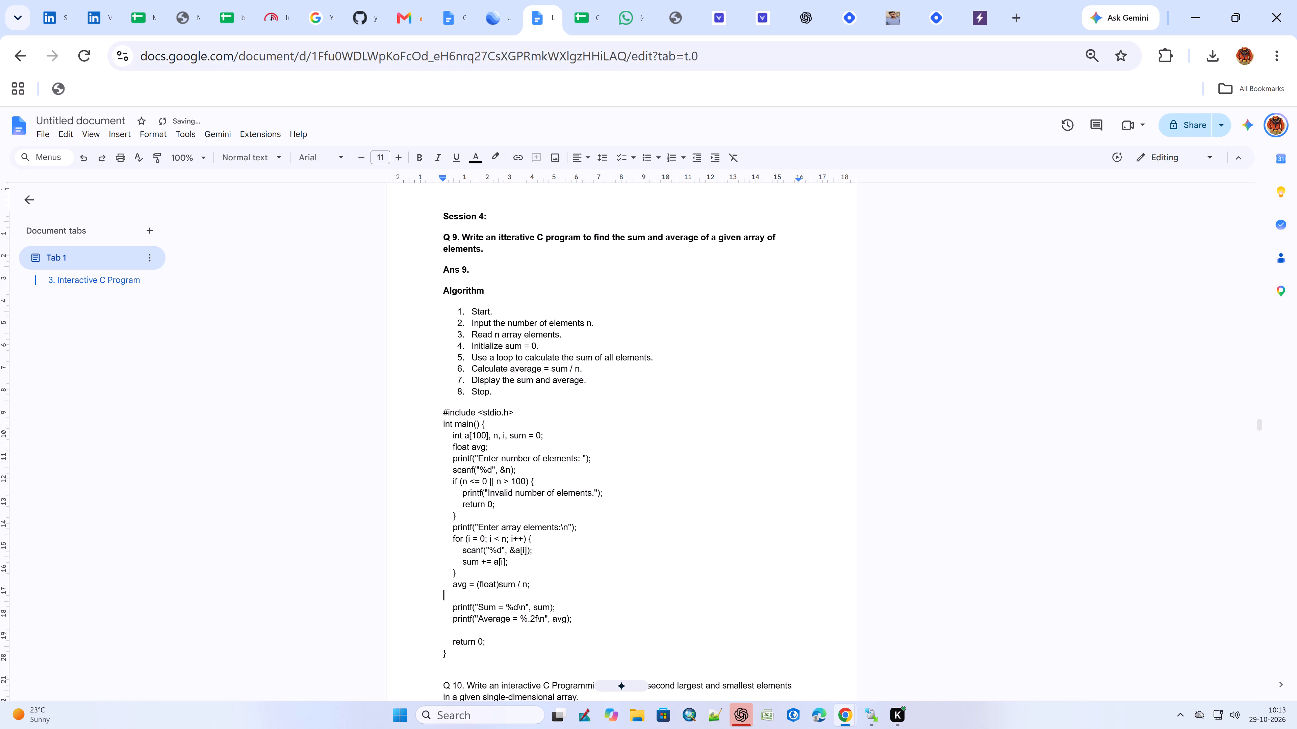
{"action": "key", "text": "BackSpace"}
{"action": "left_click", "coordinate": [461, 616]}
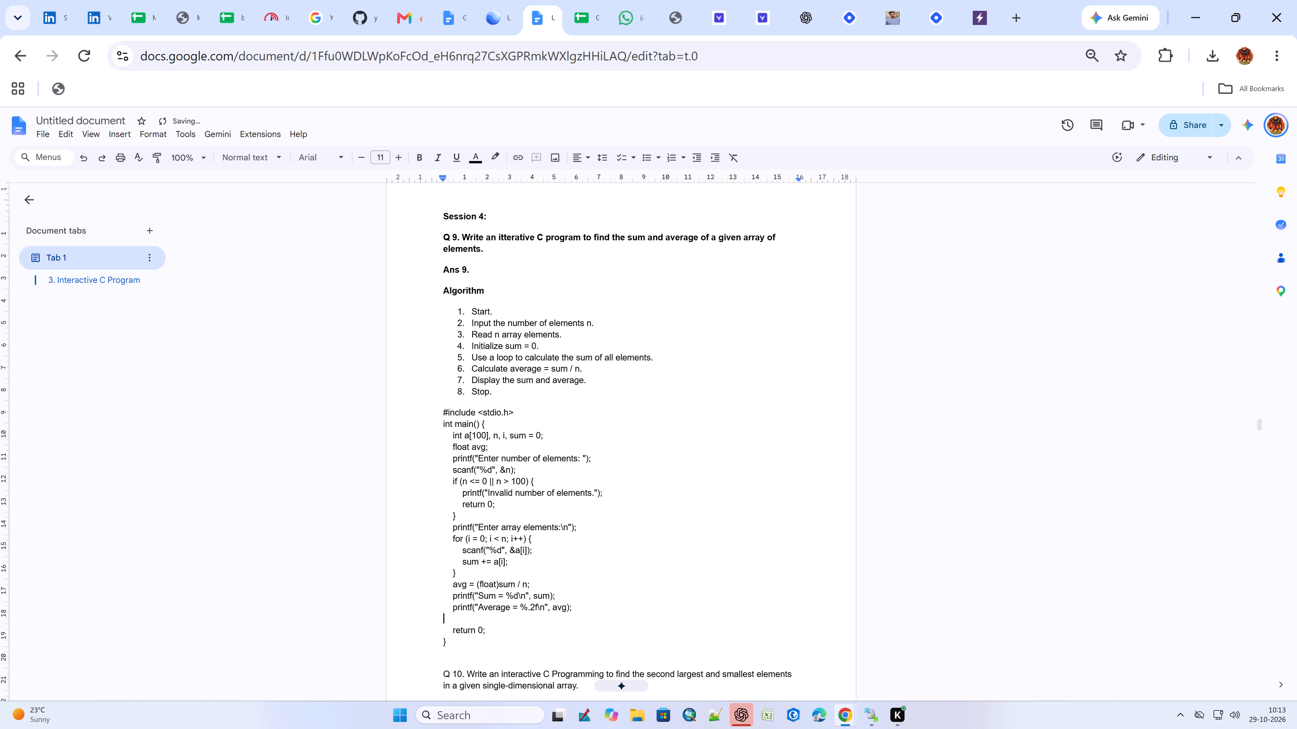
{"action": "key", "text": "BackSpace"}
Remove the extra blank line between the Q 9 program and the Q 10 question, keeping the space in "Q 10".
{"action": "scroll", "coordinate": [458, 622], "scroll_direction": "down", "scroll_amount": 2}
{"action": "left_click", "coordinate": [452, 474]}
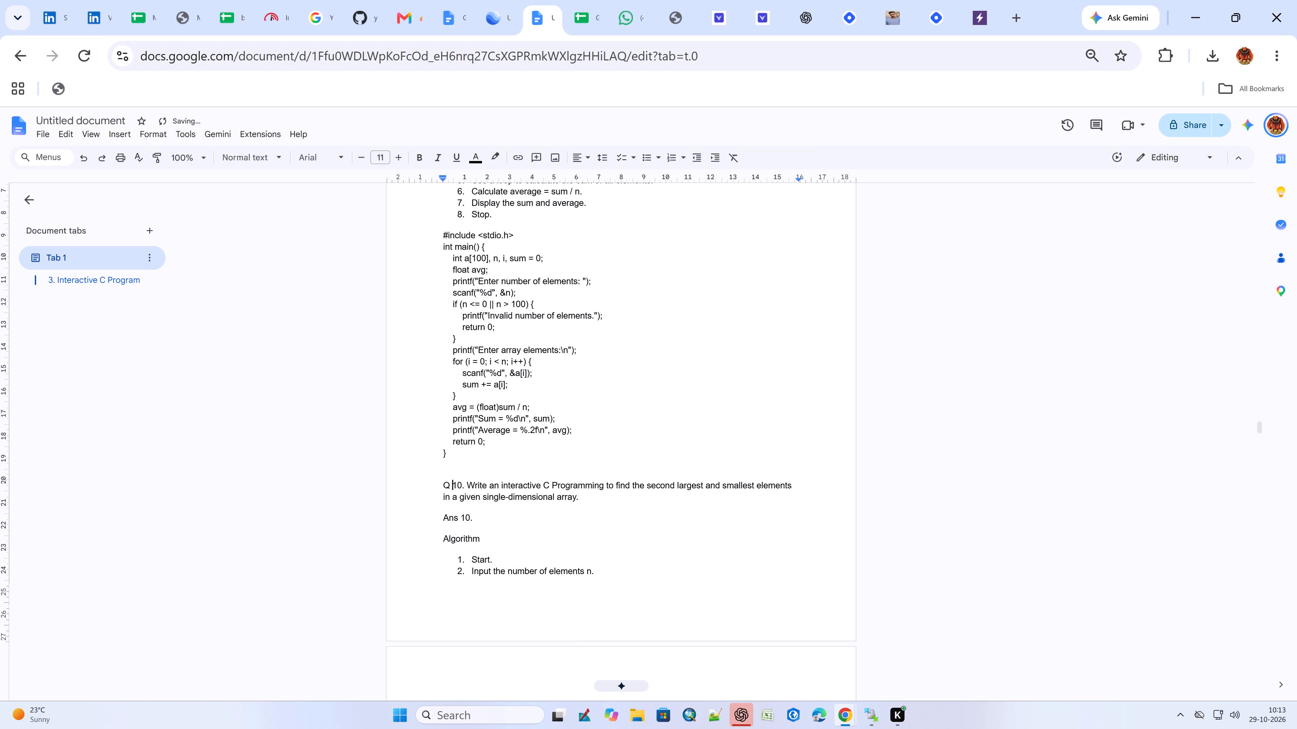
{"action": "key", "text": "BackSpace"}
{"action": "key", "text": "space"}
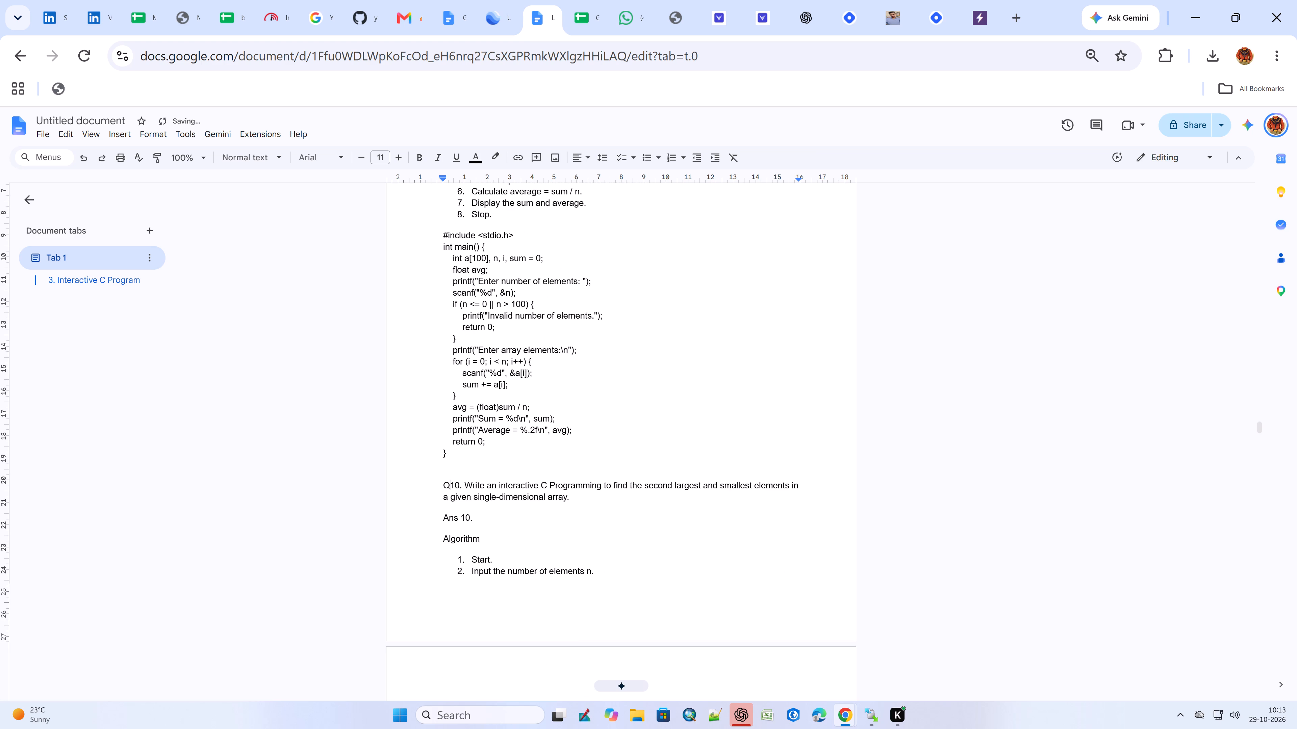
{"action": "key", "text": "Up"}
{"action": "key", "text": "BackSpace"}
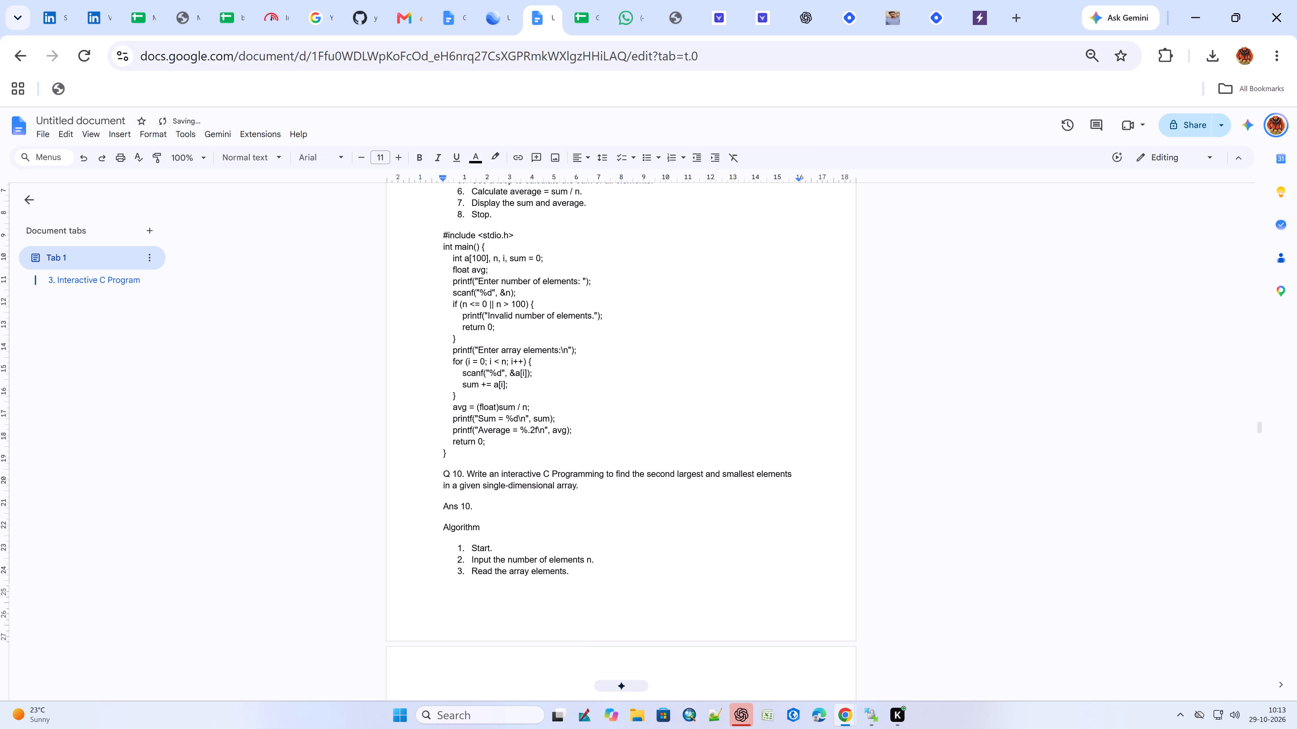
Bold the Q 10 second largest and smallest question, its "Ans 10." line and the "Algorithm" heading.
{"action": "left_click", "coordinate": [489, 506]}
{"action": "left_click_drag", "start_coordinate": [493, 527], "coordinate": [493, 530]}
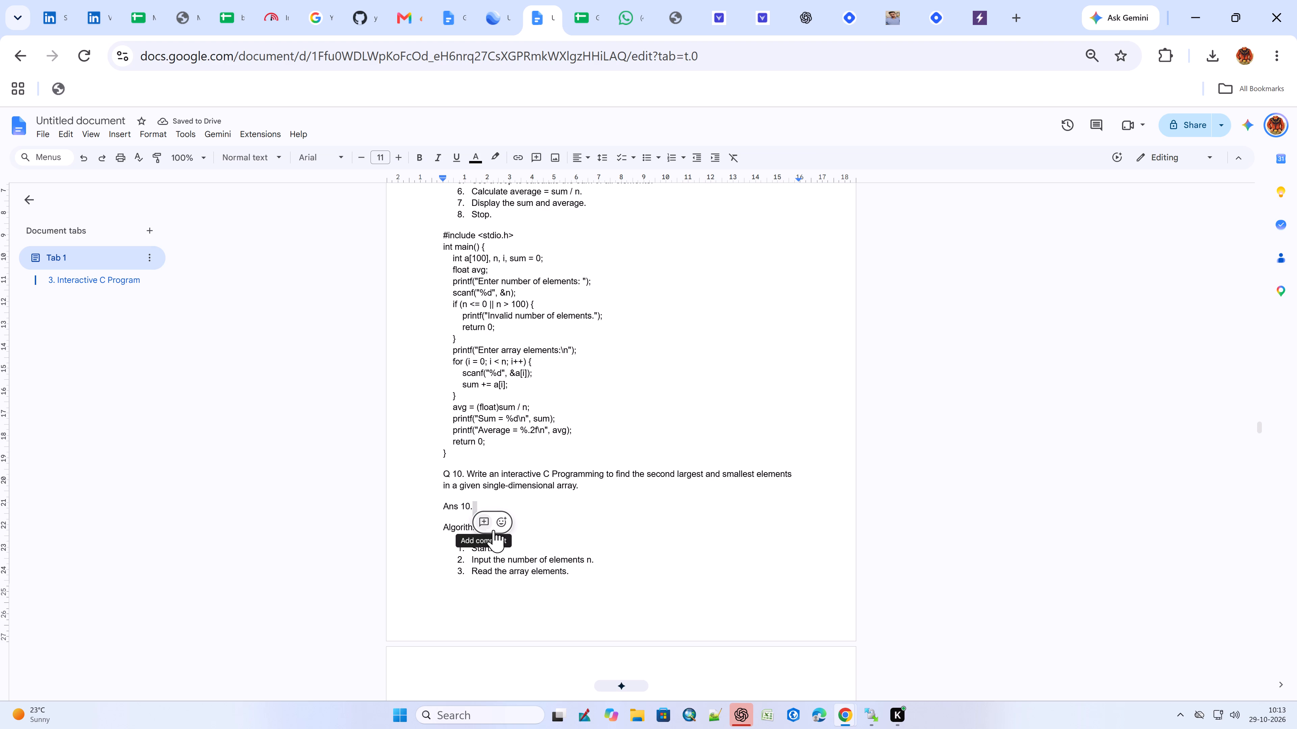
{"action": "left_click_drag", "start_coordinate": [493, 530], "coordinate": [500, 549]}
{"action": "left_click", "coordinate": [501, 550]}
{"action": "left_click_drag", "start_coordinate": [489, 527], "coordinate": [431, 478]}
{"action": "key", "text": "ctrl+b"}
{"action": "left_click", "coordinate": [448, 510]}
Remove the Q 10 program's blank lines from before "int main()" down to before the "// Sort array in ascending order" comment.
{"action": "scroll", "coordinate": [447, 527], "scroll_direction": "down", "scroll_amount": 1}
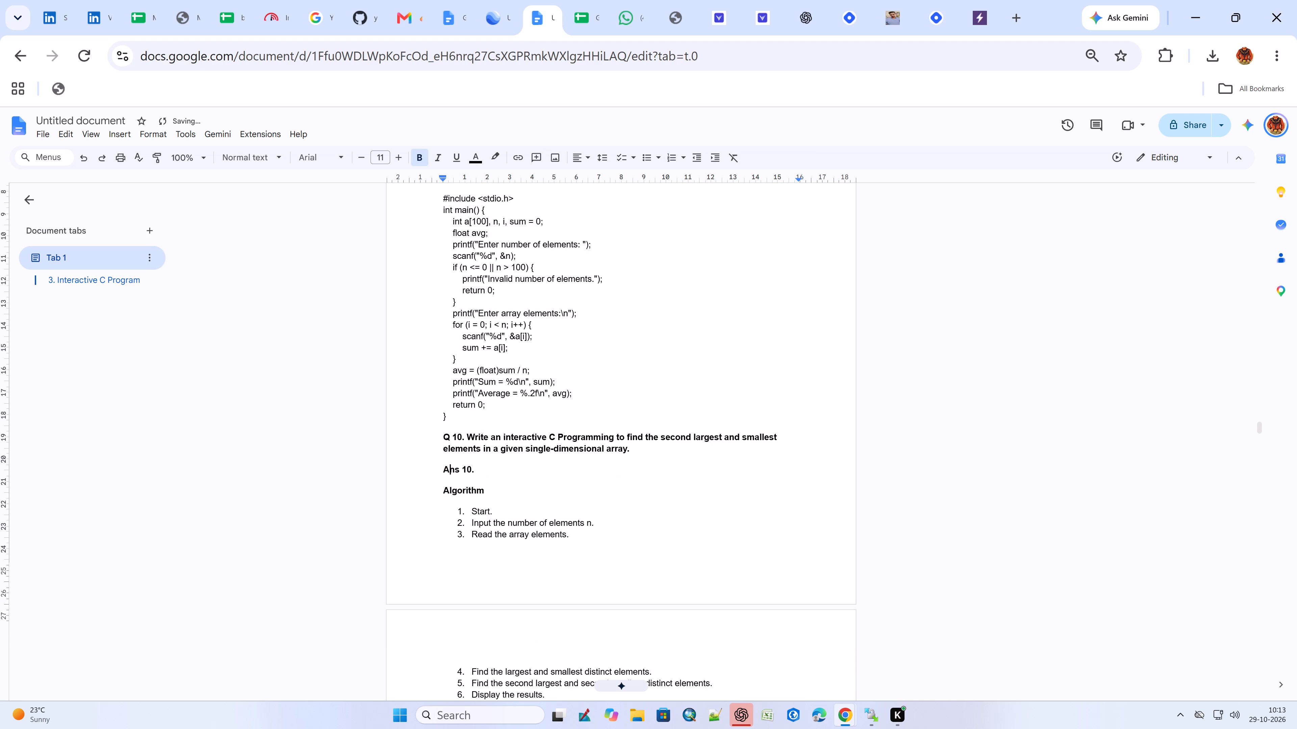
{"action": "scroll", "coordinate": [447, 529], "scroll_direction": "down", "scroll_amount": 3}
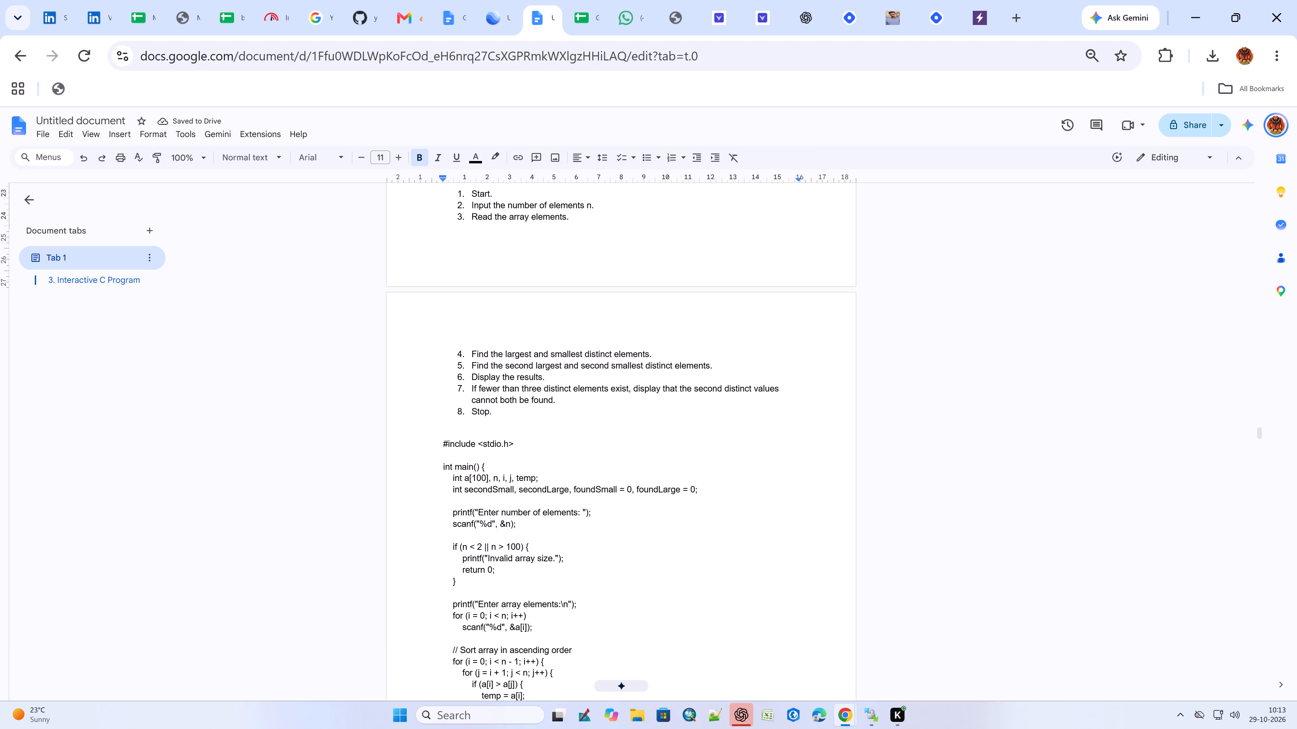
{"action": "left_click", "coordinate": [448, 458]}
{"action": "key", "text": "BackSpace"}
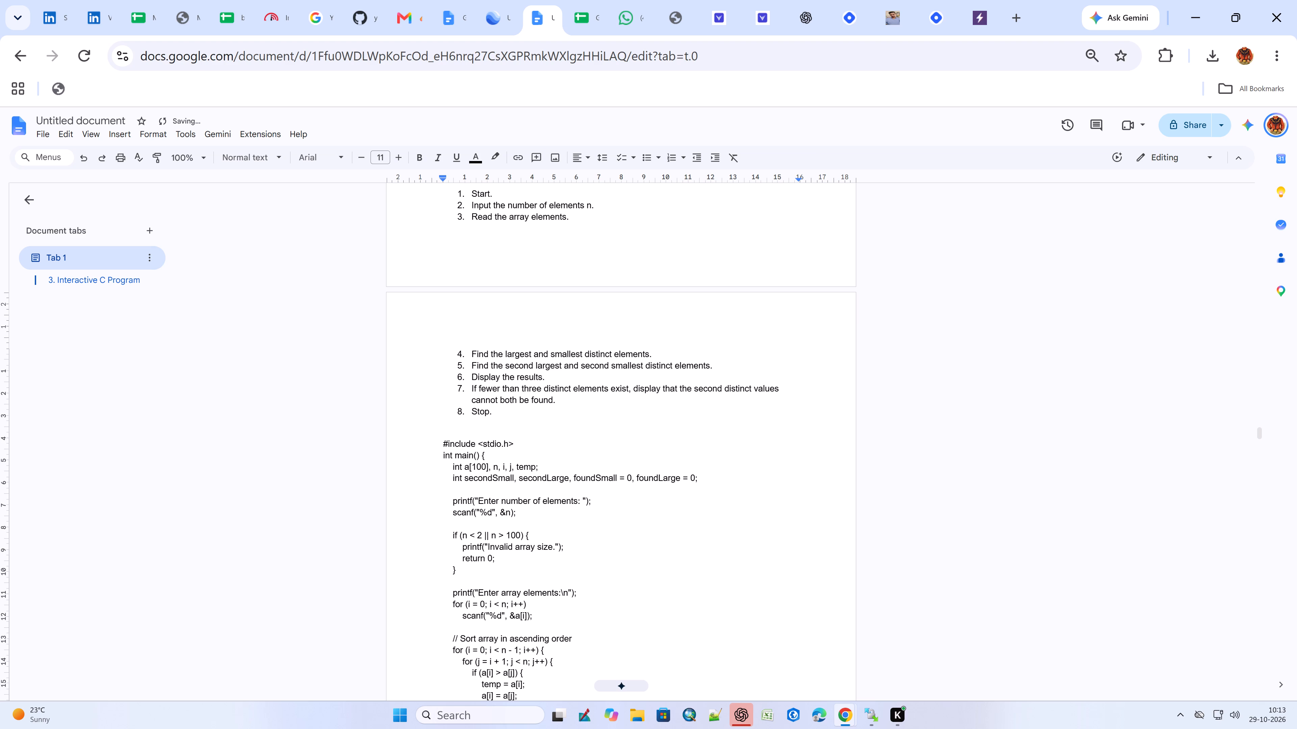
{"action": "left_click", "coordinate": [448, 488]}
{"action": "key", "text": "BackSpace"}
{"action": "left_click", "coordinate": [461, 513]}
{"action": "key", "text": "BackSpace"}
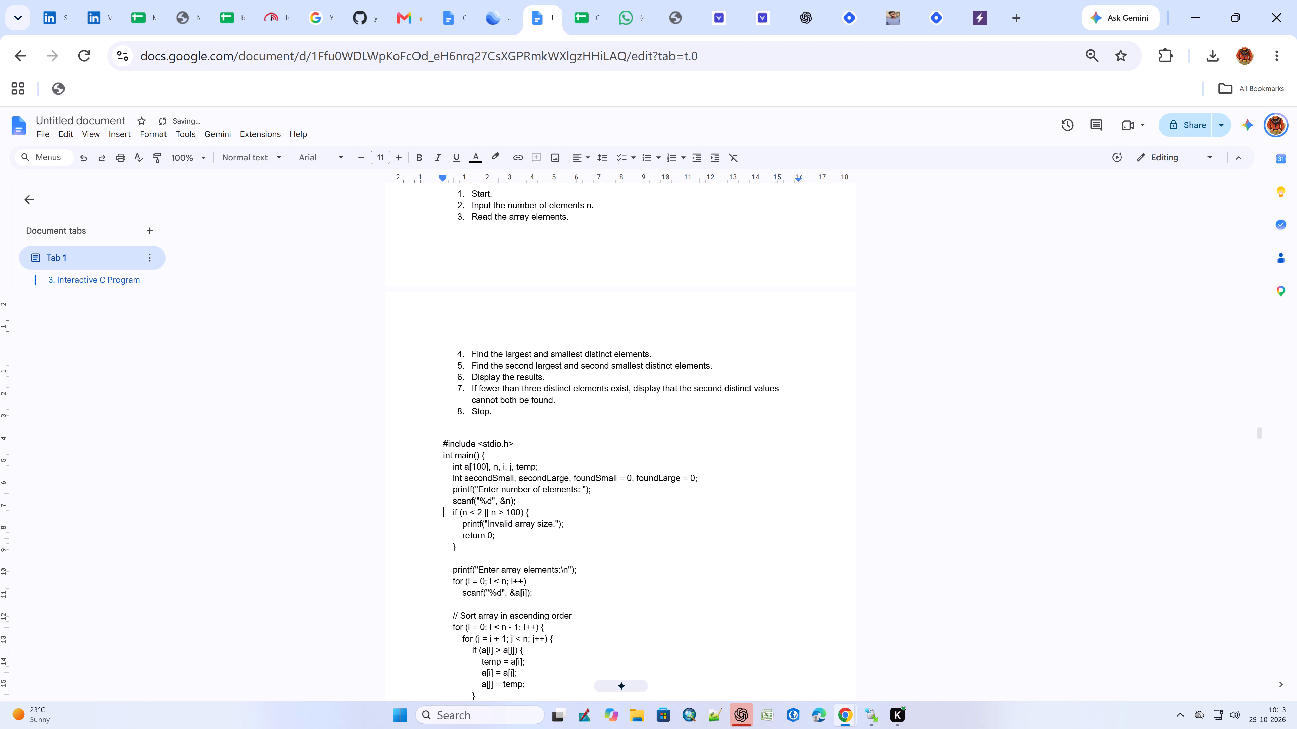
{"action": "left_click", "coordinate": [465, 560]}
{"action": "key", "text": "BackSpace"}
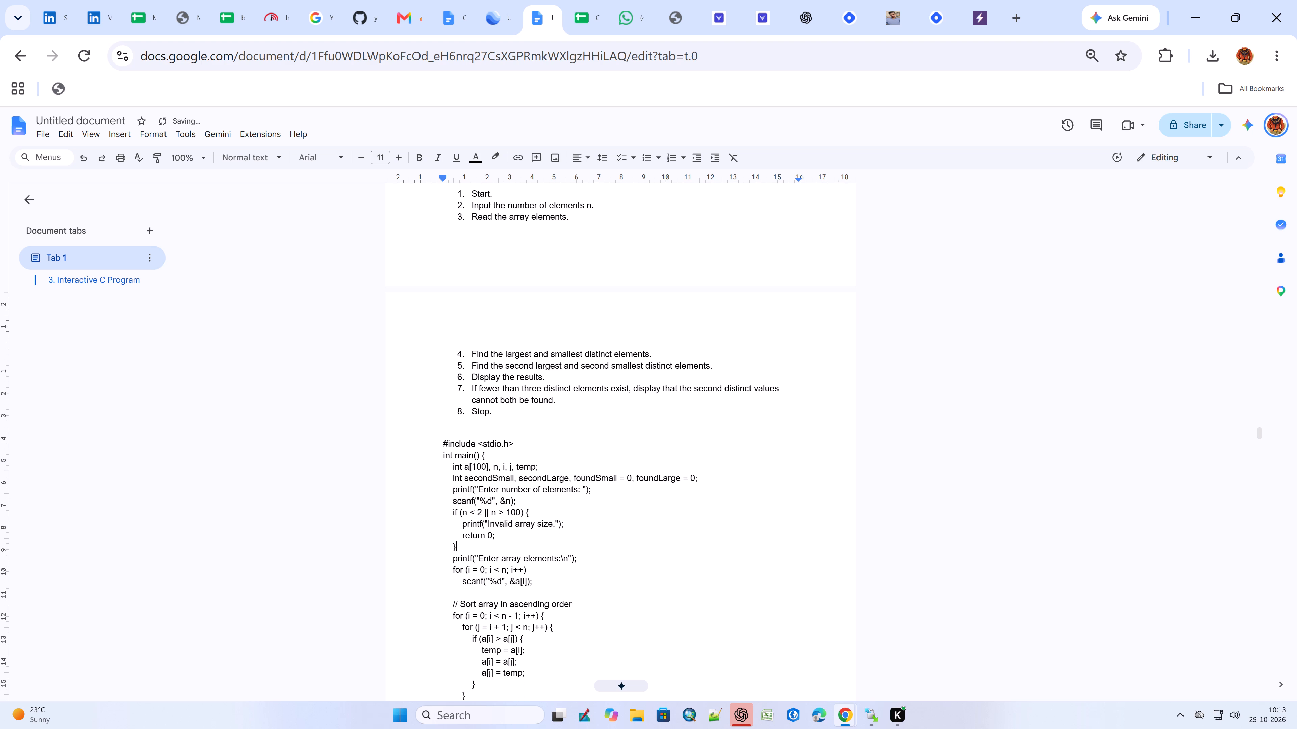
{"action": "left_click", "coordinate": [453, 594]}
{"action": "key", "text": "BackSpace"}
Remove the Q 10 program's blank lines before the second smallest comment, the second largest comment and "if (foundLarge)".
{"action": "scroll", "coordinate": [458, 602], "scroll_direction": "down", "scroll_amount": 2}
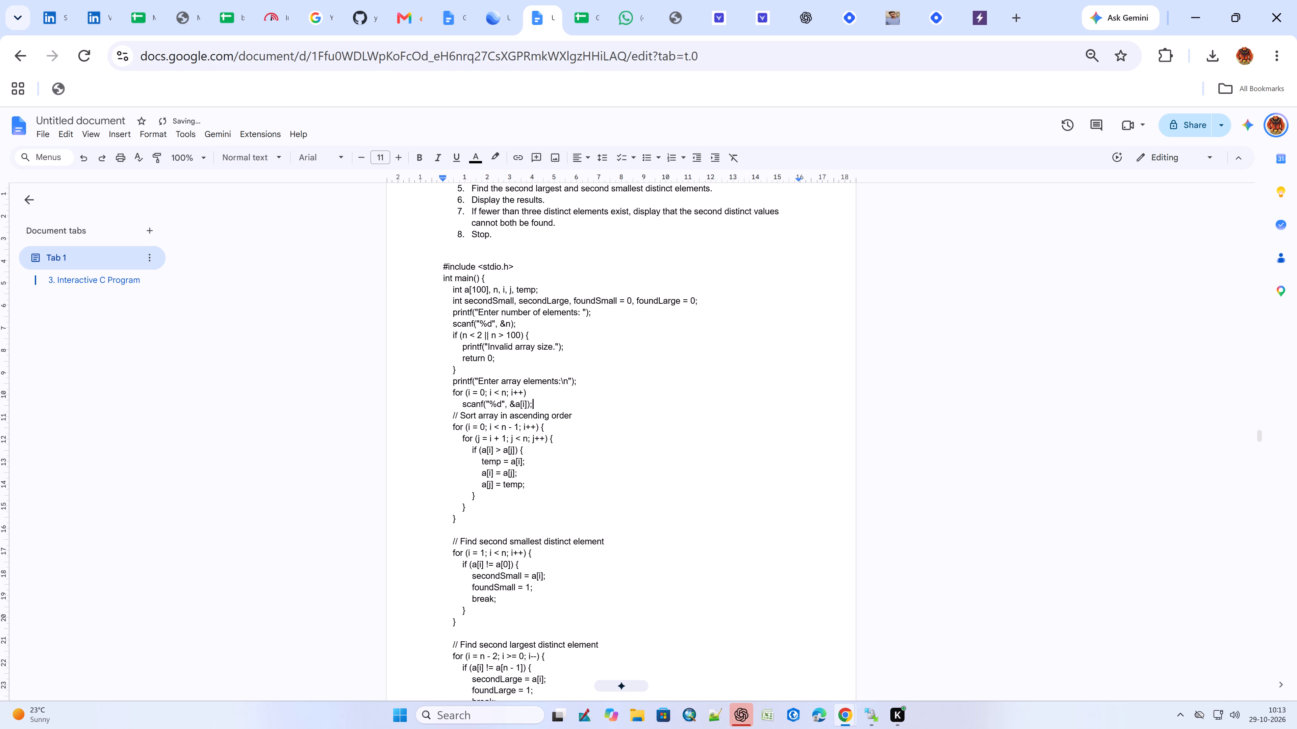
{"action": "left_click", "coordinate": [457, 530]}
{"action": "key", "text": "BackSpace"}
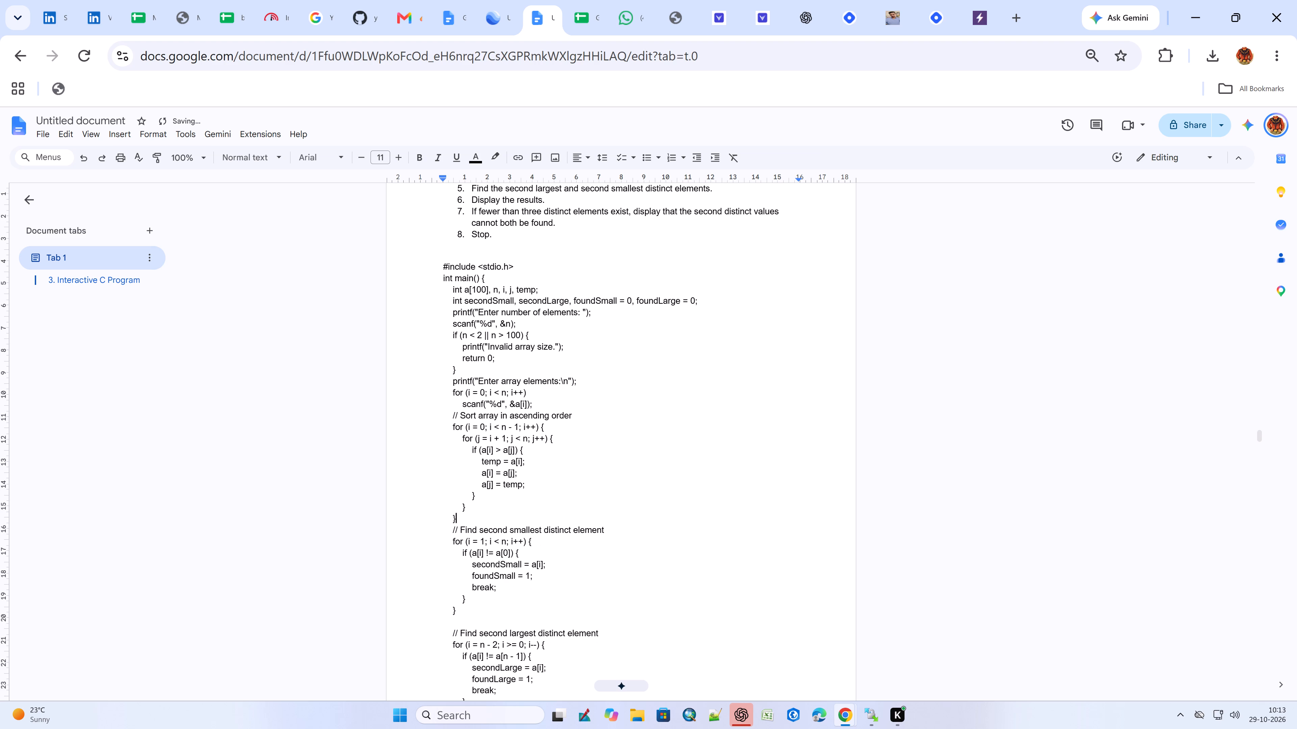
{"action": "left_click", "coordinate": [453, 626]}
{"action": "key", "text": "BackSpace"}
{"action": "scroll", "coordinate": [454, 629], "scroll_direction": "down", "scroll_amount": 1}
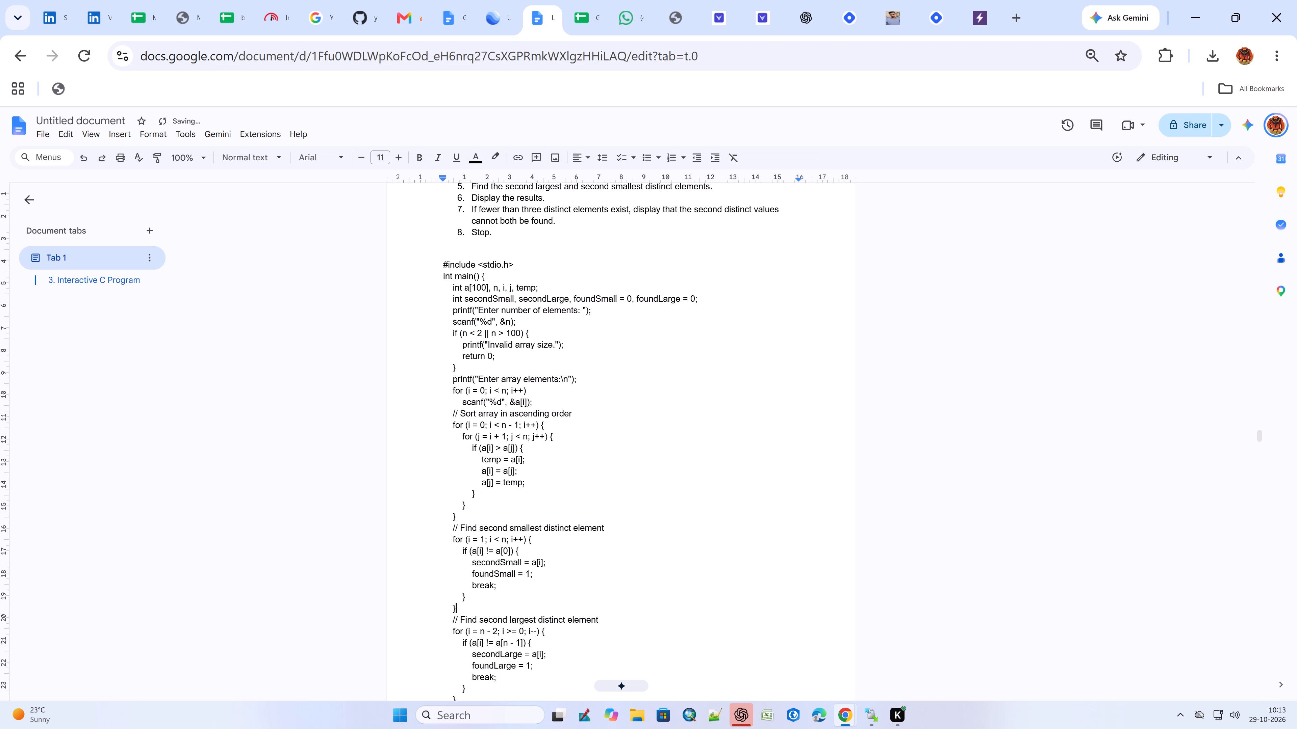
{"action": "scroll", "coordinate": [454, 629], "scroll_direction": "down", "scroll_amount": 2}
{"action": "scroll", "coordinate": [445, 551], "scroll_direction": "down", "scroll_amount": 1}
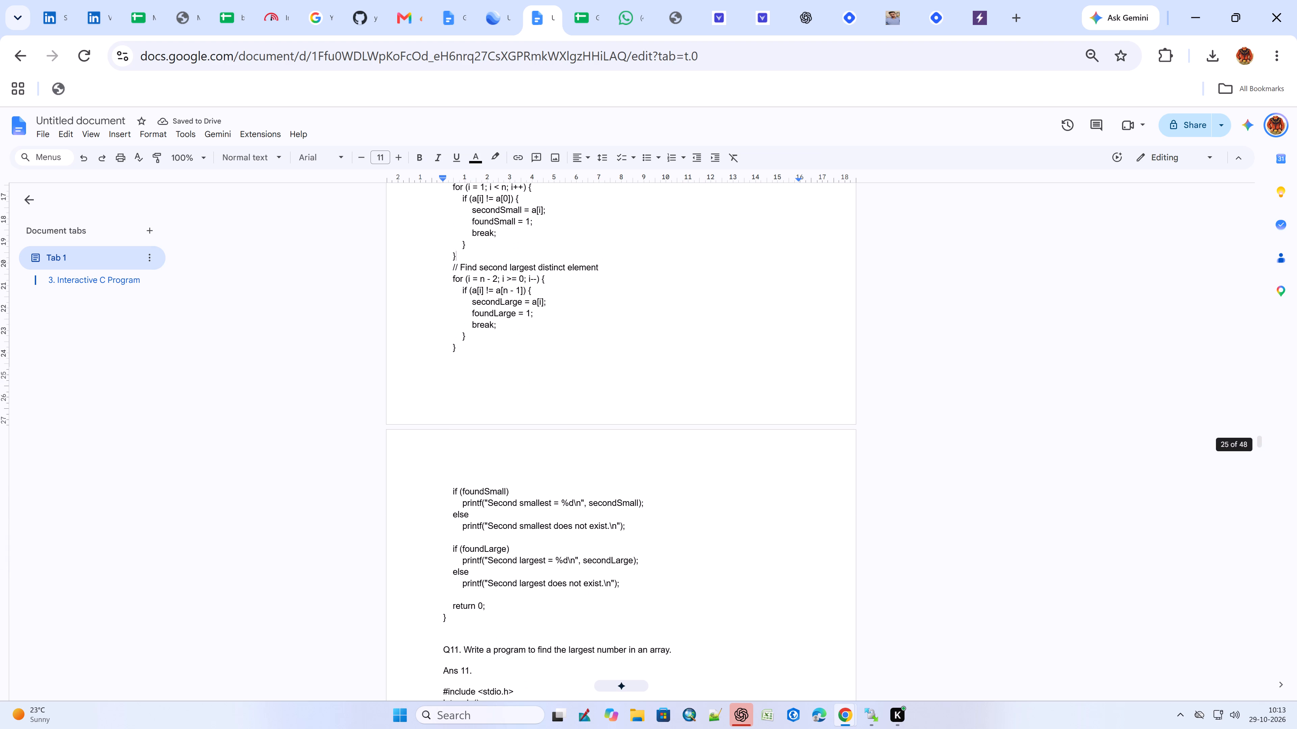
{"action": "left_click", "coordinate": [444, 536]}
{"action": "key", "text": "BackSpace"}
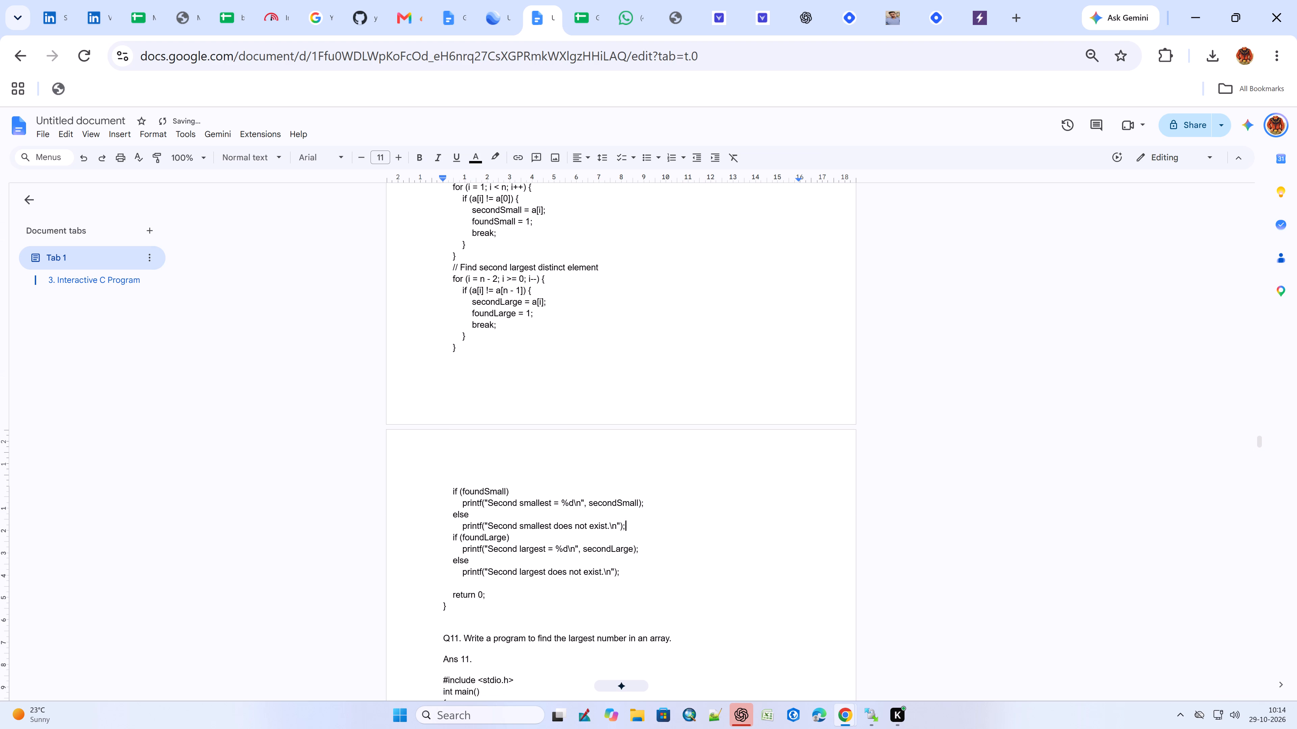
Remove the blank line before "return 0;" in the Q 10 program.
{"action": "left_click", "coordinate": [457, 584]}
{"action": "key", "text": "BackSpace"}
Bold the Q11 largest number question and its "Ans 11." line.
{"action": "scroll", "coordinate": [460, 589], "scroll_direction": "down", "scroll_amount": 1}
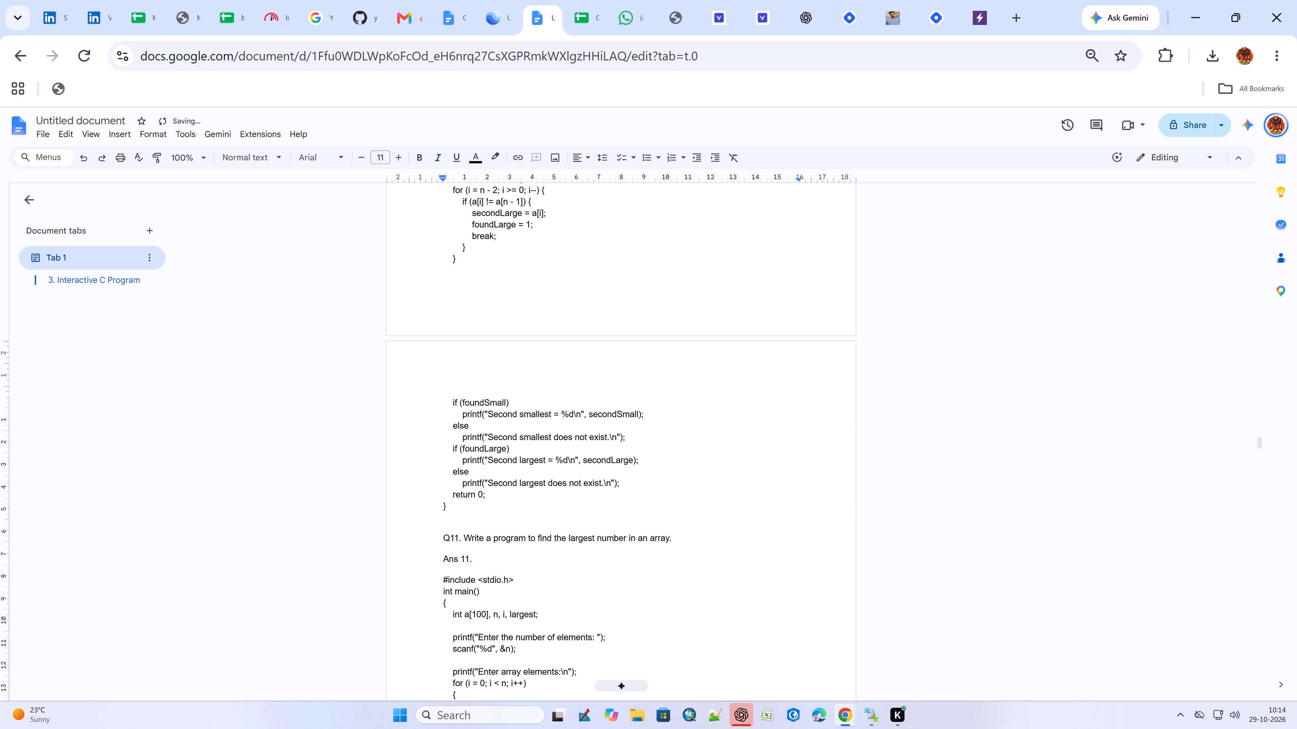
{"action": "left_click_drag", "start_coordinate": [438, 538], "coordinate": [486, 561]}
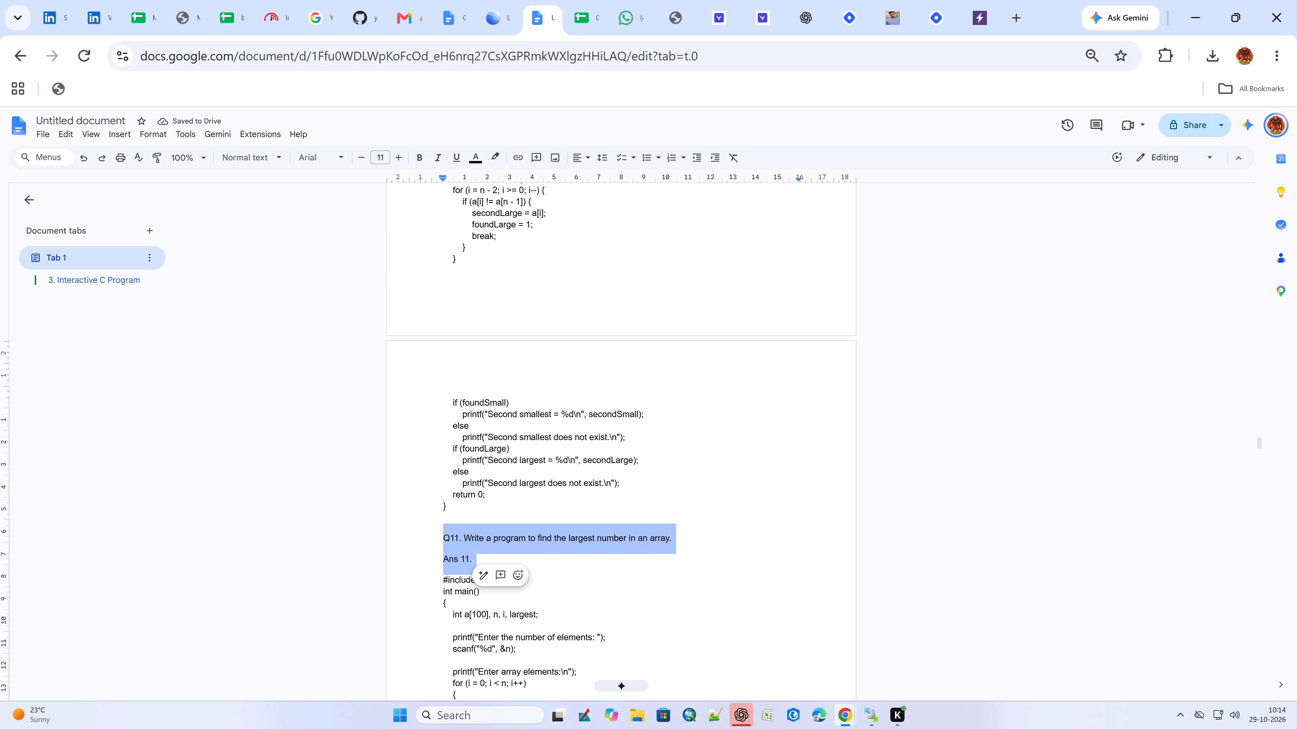
{"action": "key", "text": "ctrl+b"}
Remove the extra blank line between the Q 10 program and the Q11 question.
{"action": "left_click", "coordinate": [459, 516]}
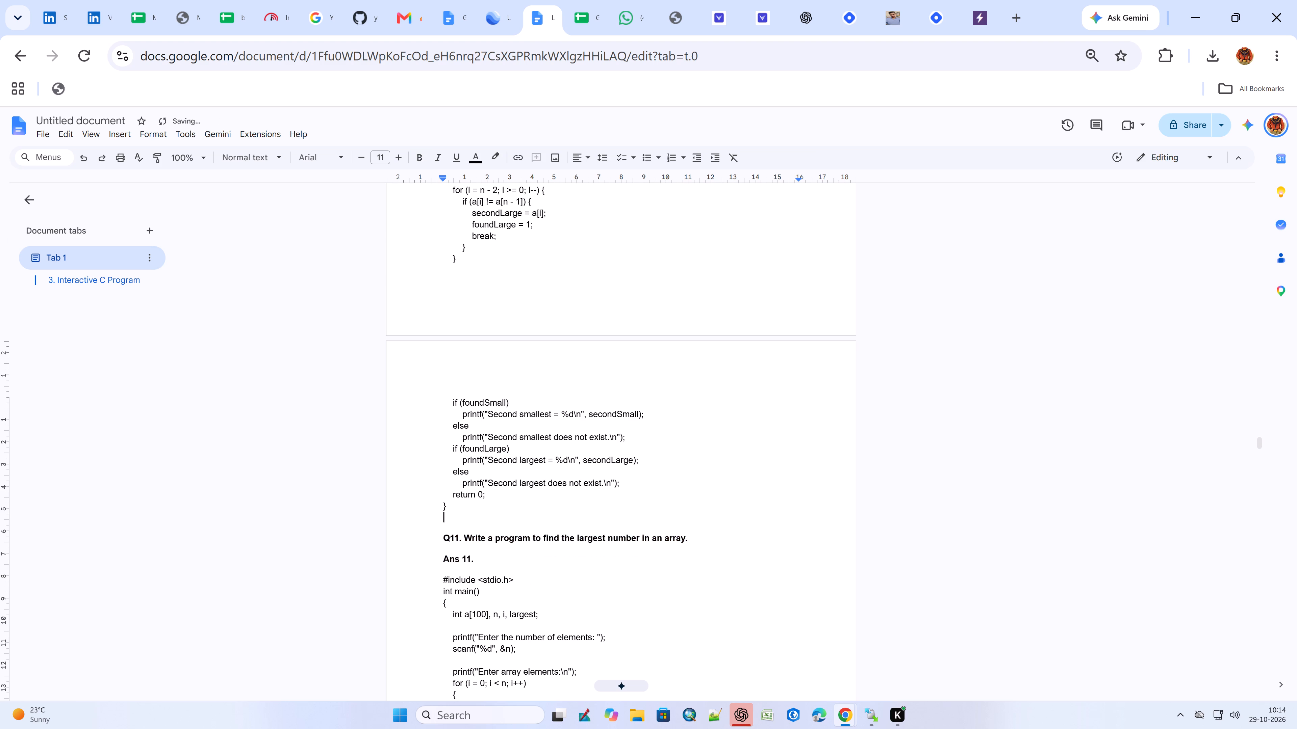
{"action": "key", "text": "BackSpace"}
Remove the Q11 program's blank lines from before the "Enter the number of elements" printf down to before "return 0;".
{"action": "scroll", "coordinate": [467, 527], "scroll_direction": "down", "scroll_amount": 2}
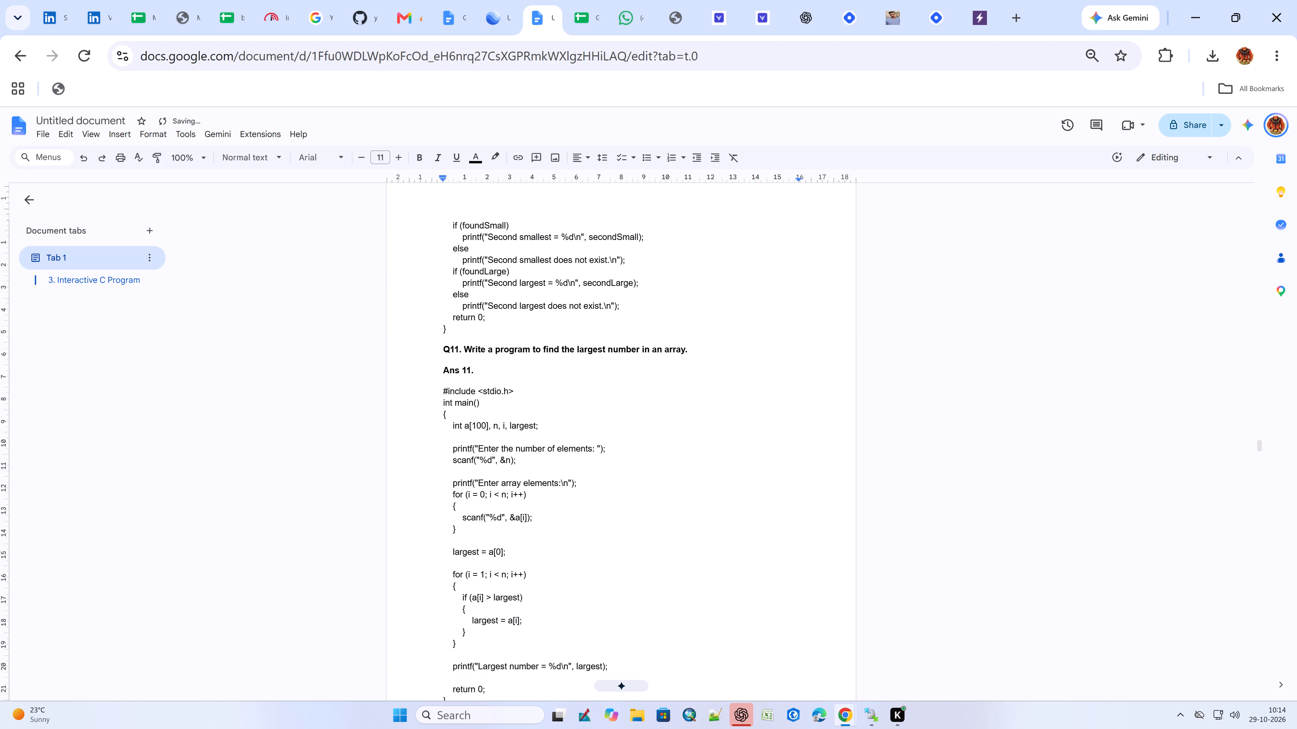
{"action": "scroll", "coordinate": [468, 530], "scroll_direction": "down", "scroll_amount": 1}
{"action": "left_click", "coordinate": [459, 350]}
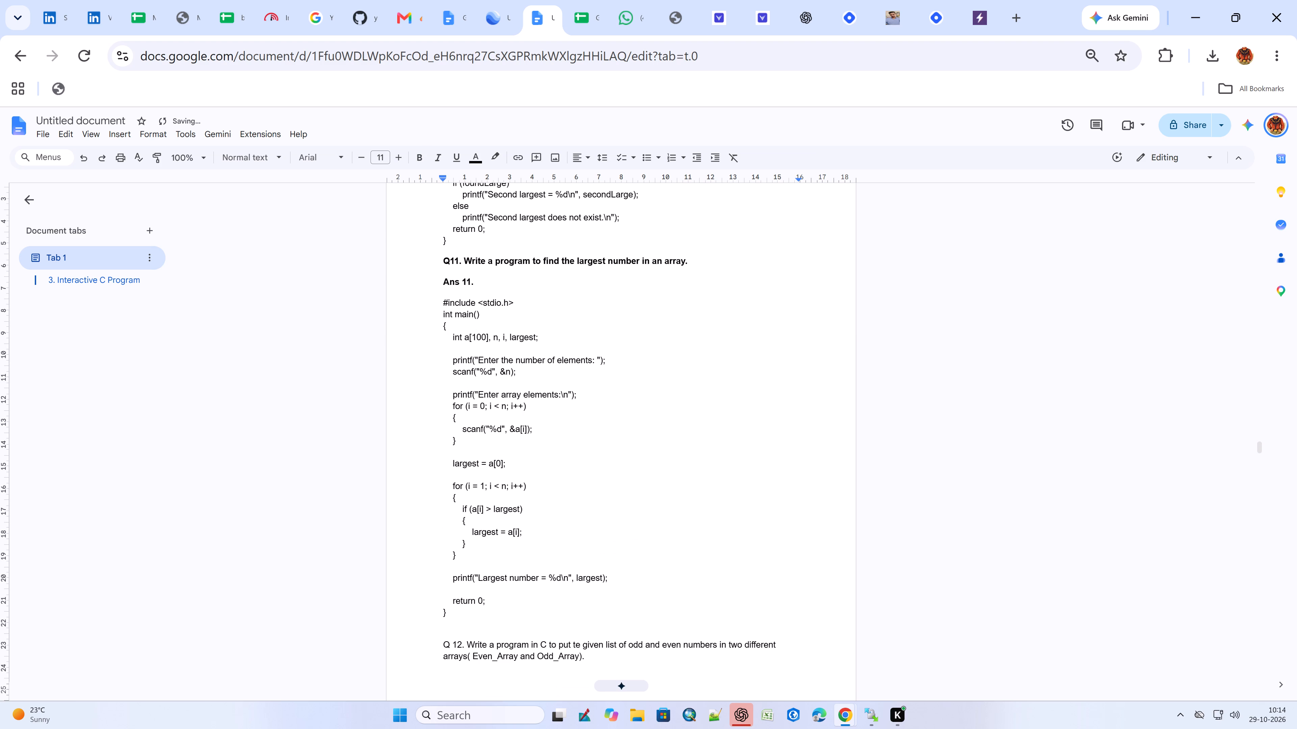
{"action": "key", "text": "BackSpace"}
{"action": "left_click", "coordinate": [456, 374]}
{"action": "key", "text": "BackSpace"}
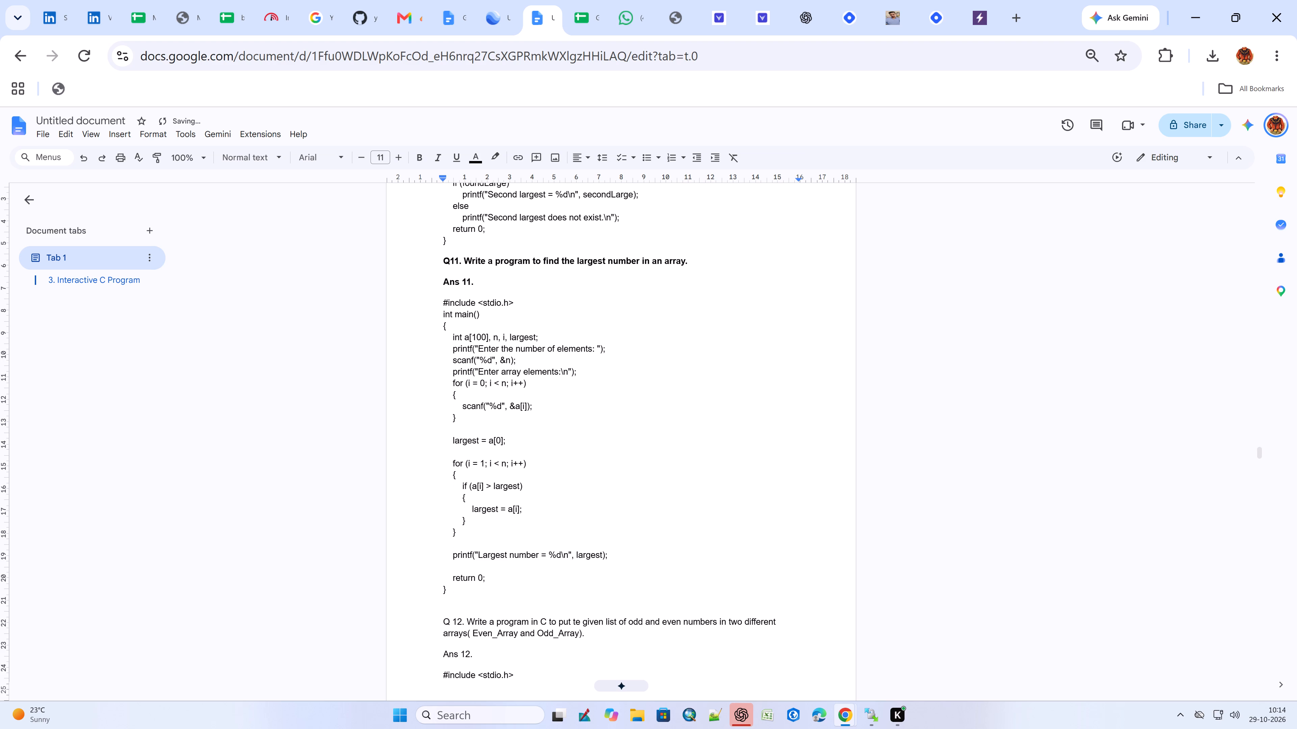
{"action": "left_click", "coordinate": [462, 431]}
{"action": "key", "text": "BackSpace"}
{"action": "left_click", "coordinate": [453, 438]}
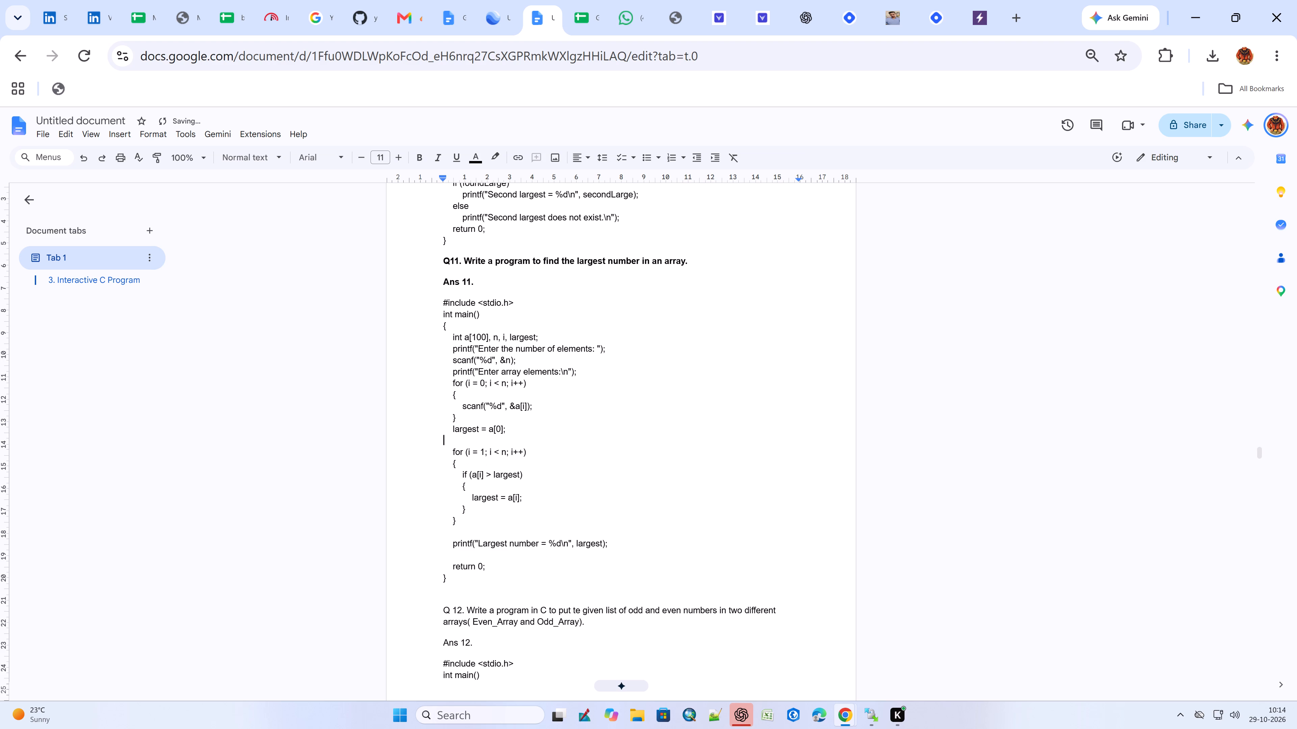
{"action": "key", "text": "BackSpace"}
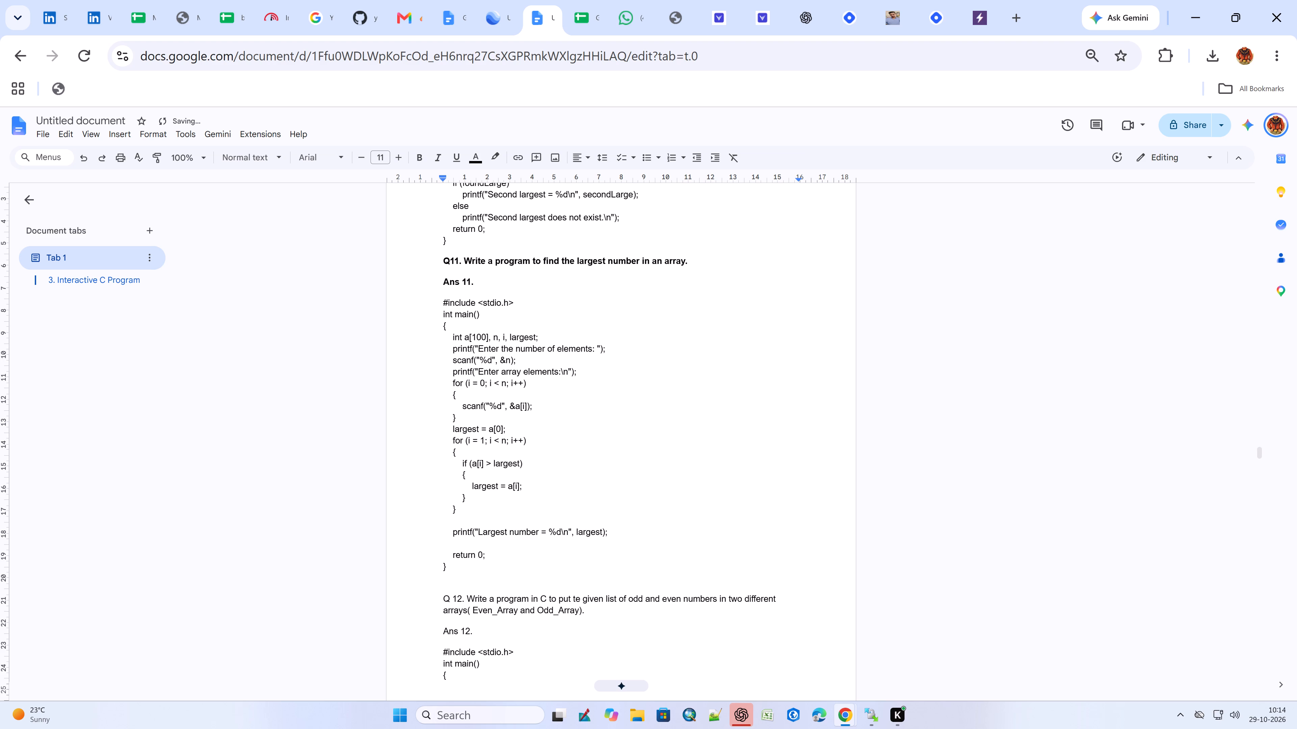
{"action": "left_click", "coordinate": [457, 522]}
{"action": "key", "text": "BackSpace"}
{"action": "left_click", "coordinate": [462, 532]}
{"action": "key", "text": "BackSpace"}
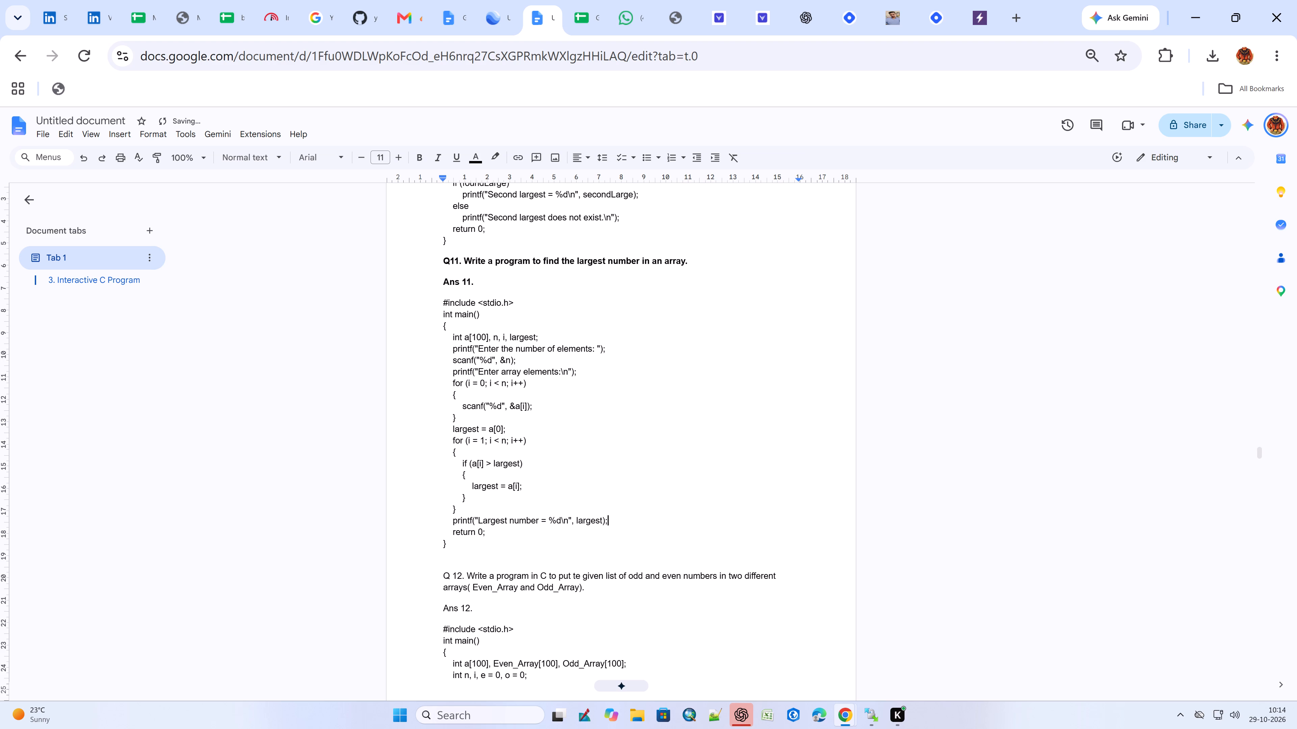
Remove the extra blank line between the Q11 program and the Q 12 question, keeping the space in "Q 12".
{"action": "left_click", "coordinate": [453, 564]}
{"action": "key", "text": "BackSpace"}
{"action": "key", "text": "space"}
{"action": "key", "text": "space"}
{"action": "key", "text": "BackSpace"}
{"action": "left_click", "coordinate": [470, 557]}
{"action": "key", "text": "BackSpace"}
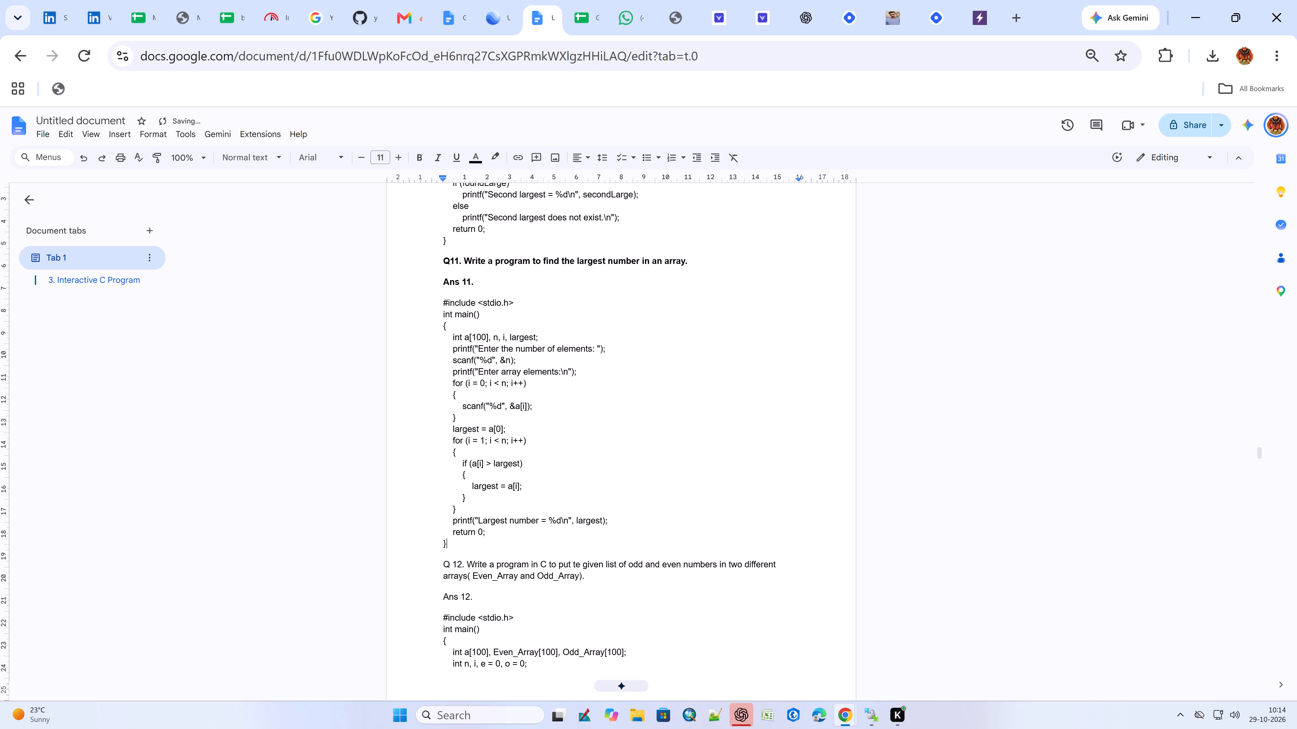
Bold the Q 12 odd and even arrays question and its "Ans 12." line.
{"action": "left_click_drag", "start_coordinate": [500, 593], "coordinate": [449, 573]}
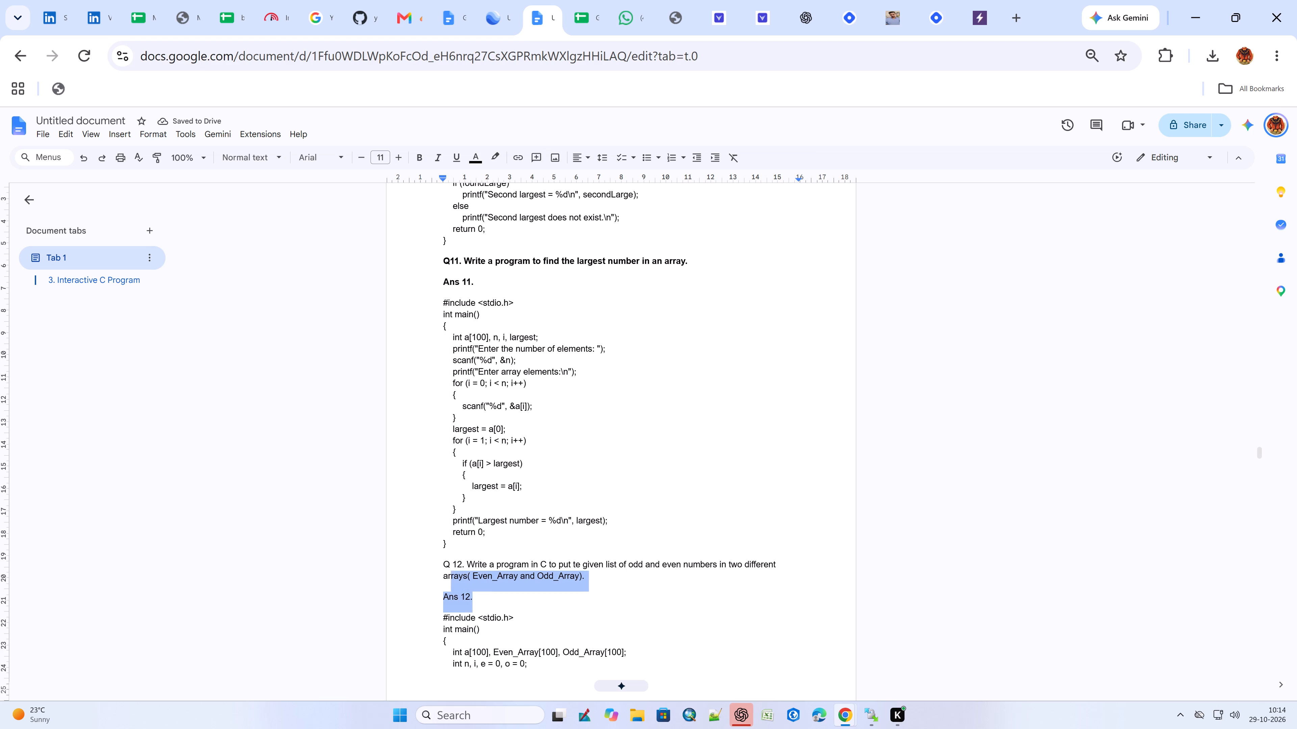
{"action": "left_click_drag", "start_coordinate": [449, 573], "coordinate": [431, 569]}
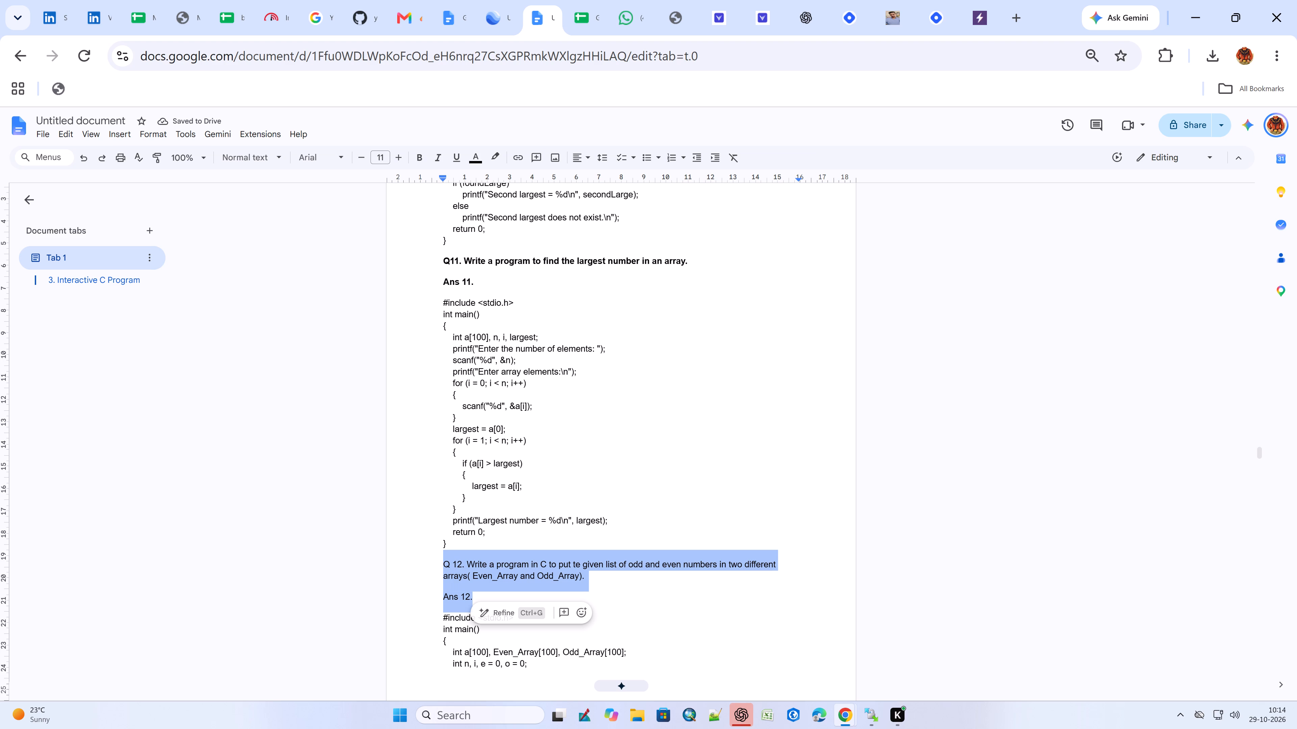
{"action": "key", "text": "ctrl+b"}
{"action": "left_click", "coordinate": [443, 585]}
Remove the Q 12 program's blank lines from before the "Enter number of elements" printf down to before "return 0;".
{"action": "scroll", "coordinate": [446, 585], "scroll_direction": "down", "scroll_amount": 4}
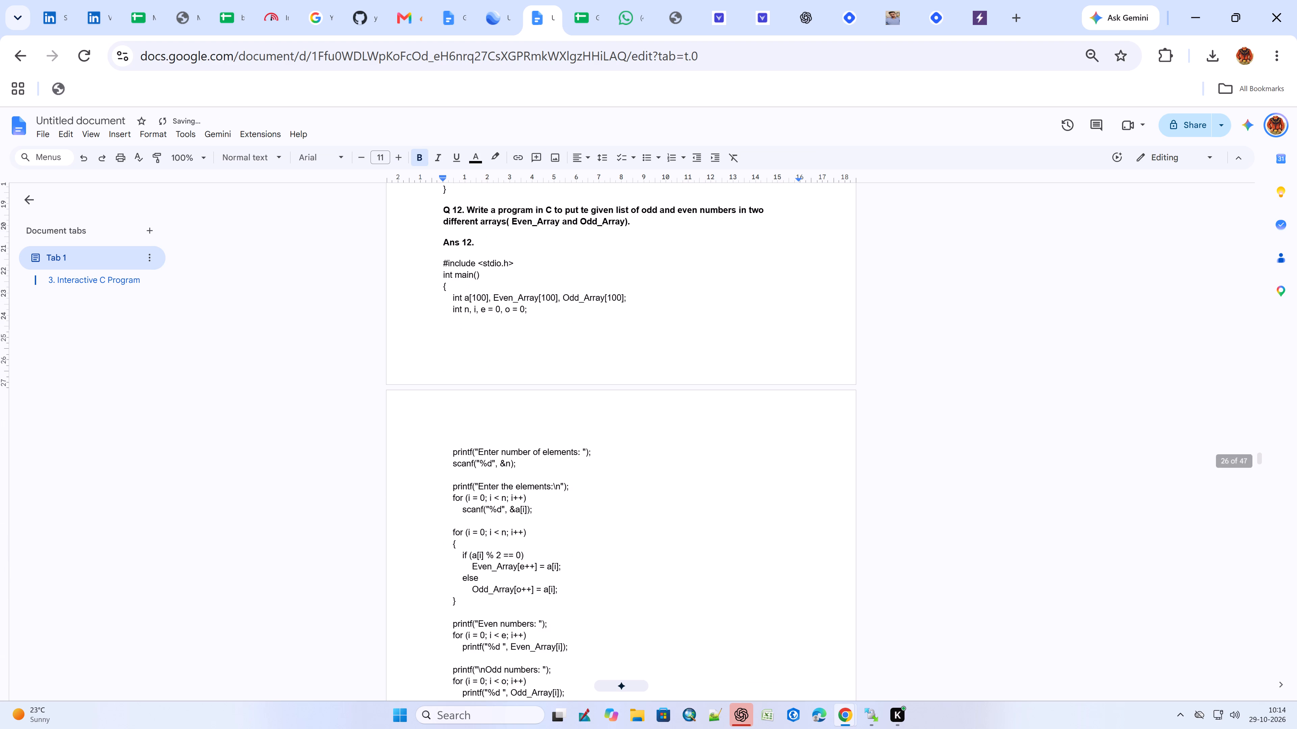
{"action": "scroll", "coordinate": [446, 586], "scroll_direction": "down", "scroll_amount": 2}
{"action": "left_click", "coordinate": [440, 481]}
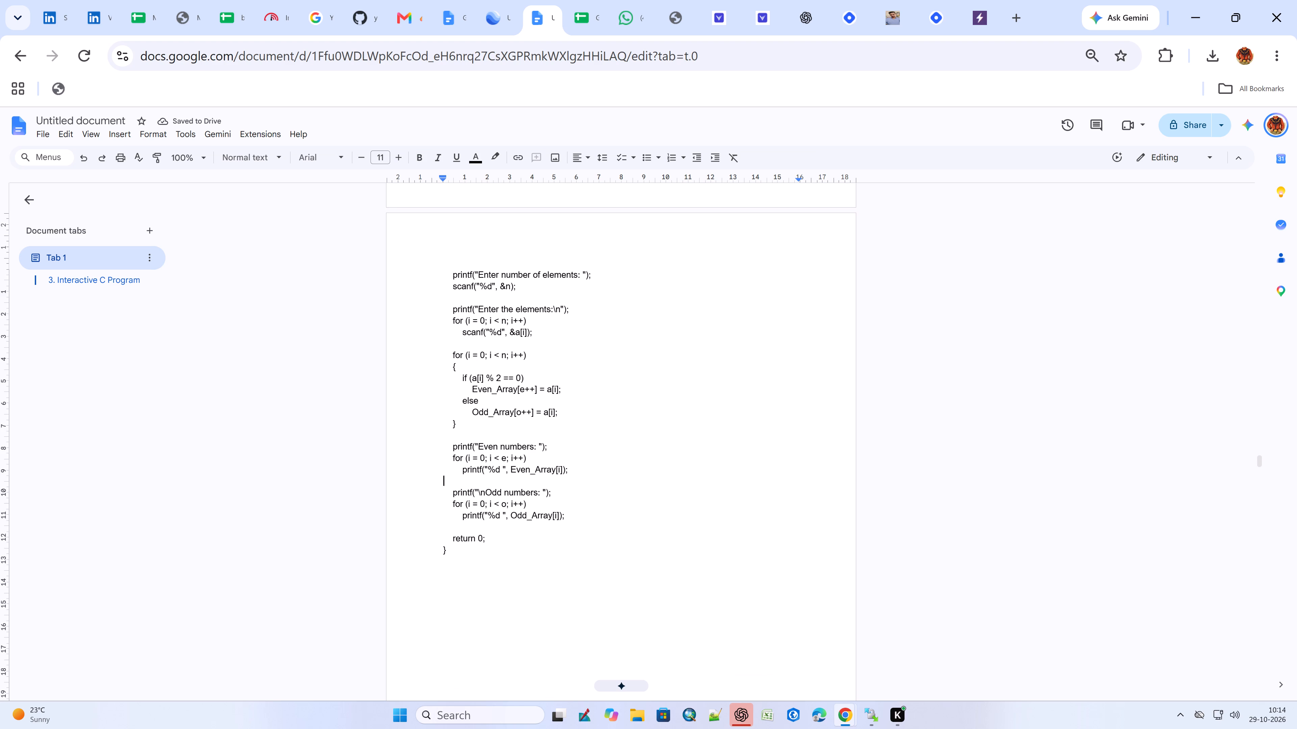
{"action": "key", "text": "BackSpace"}
{"action": "left_click", "coordinate": [441, 517]}
{"action": "key", "text": "BackSpace"}
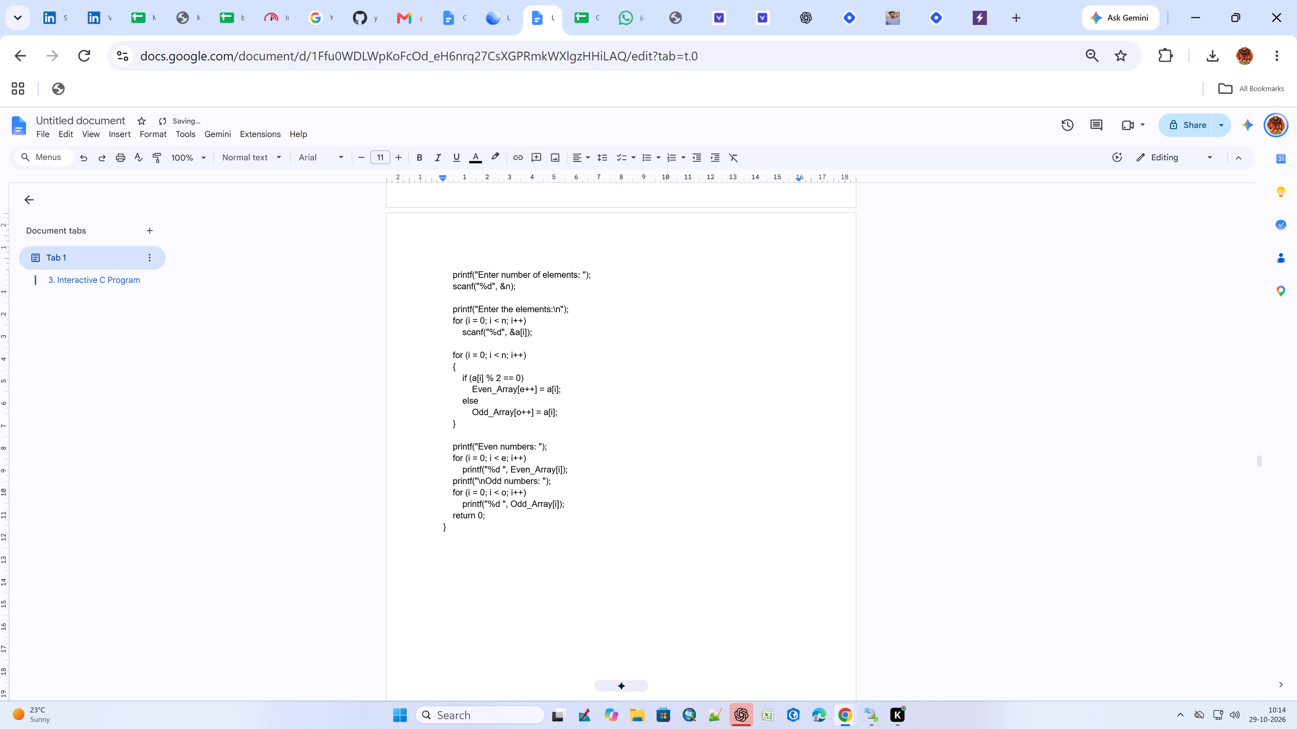
{"action": "left_click", "coordinate": [446, 440]}
{"action": "key", "text": "BackSpace"}
{"action": "left_click", "coordinate": [449, 349]}
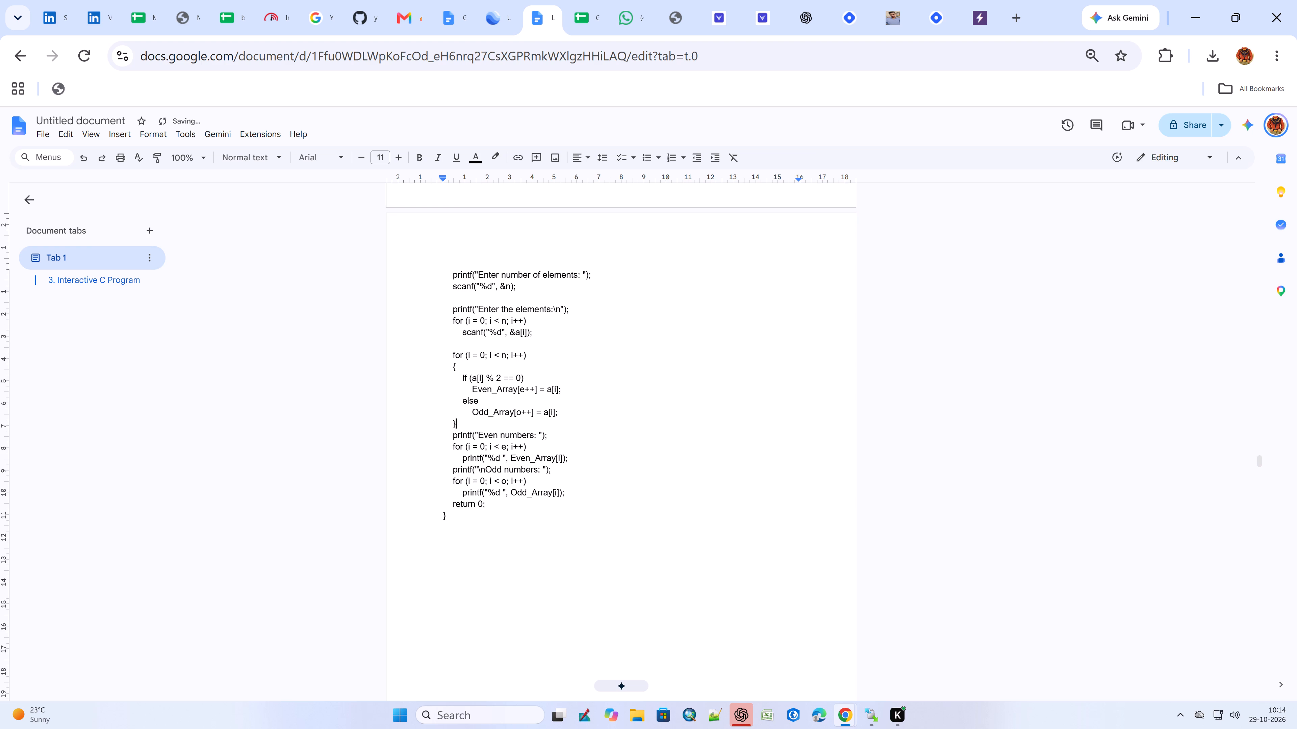
{"action": "key", "text": "BackSpace"}
{"action": "left_click", "coordinate": [448, 296]}
{"action": "key", "text": "BackSpace"}
{"action": "scroll", "coordinate": [455, 342], "scroll_direction": "up", "scroll_amount": 3}
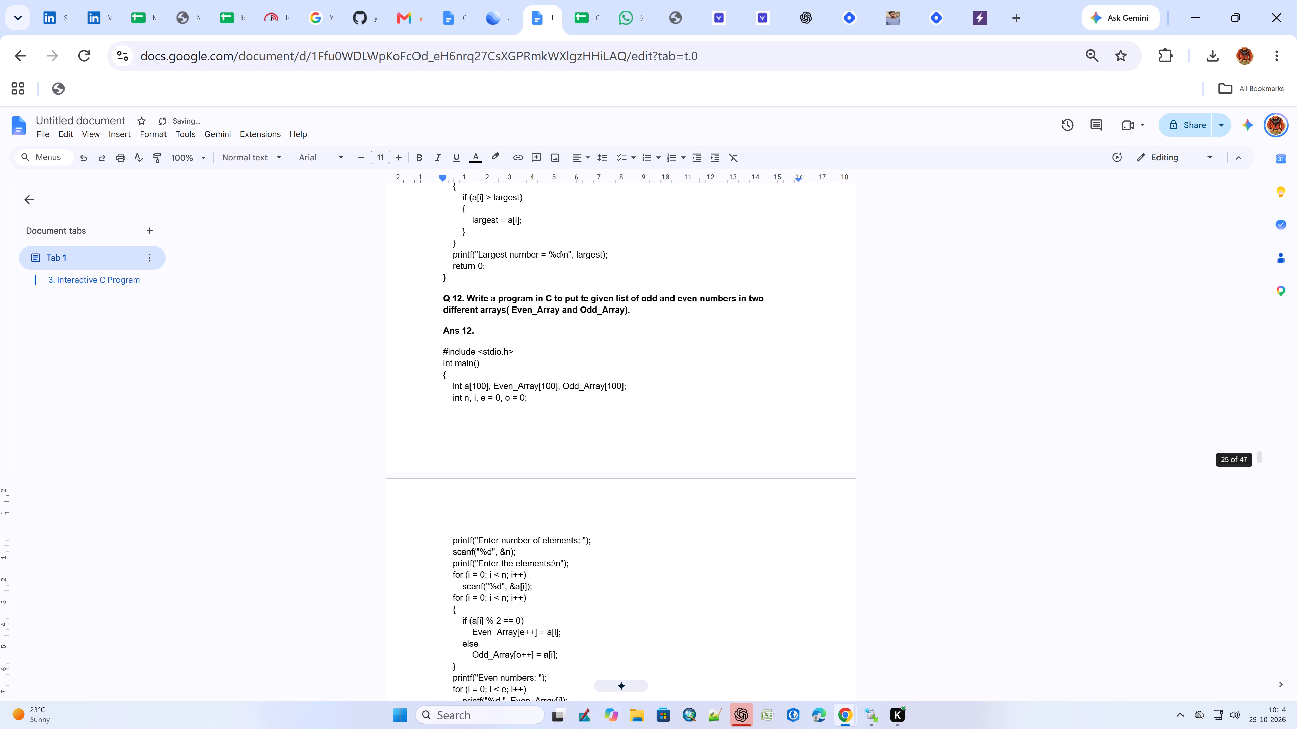
{"action": "left_click", "coordinate": [439, 432]}
{"action": "key", "text": "BackSpace"}
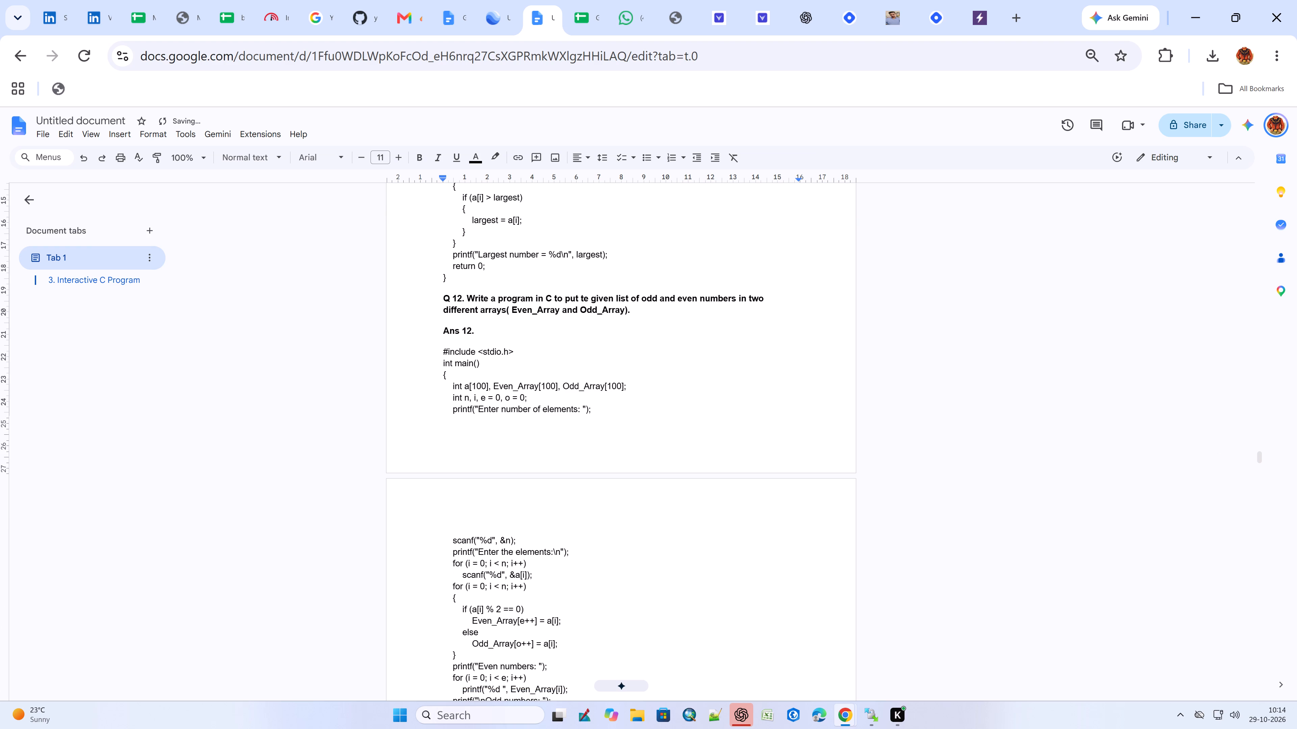
Delete the surplus blank lines above the "Session 5:" heading, keeping the heading at the start of a new page.
{"action": "scroll", "coordinate": [447, 461], "scroll_direction": "down", "scroll_amount": 9}
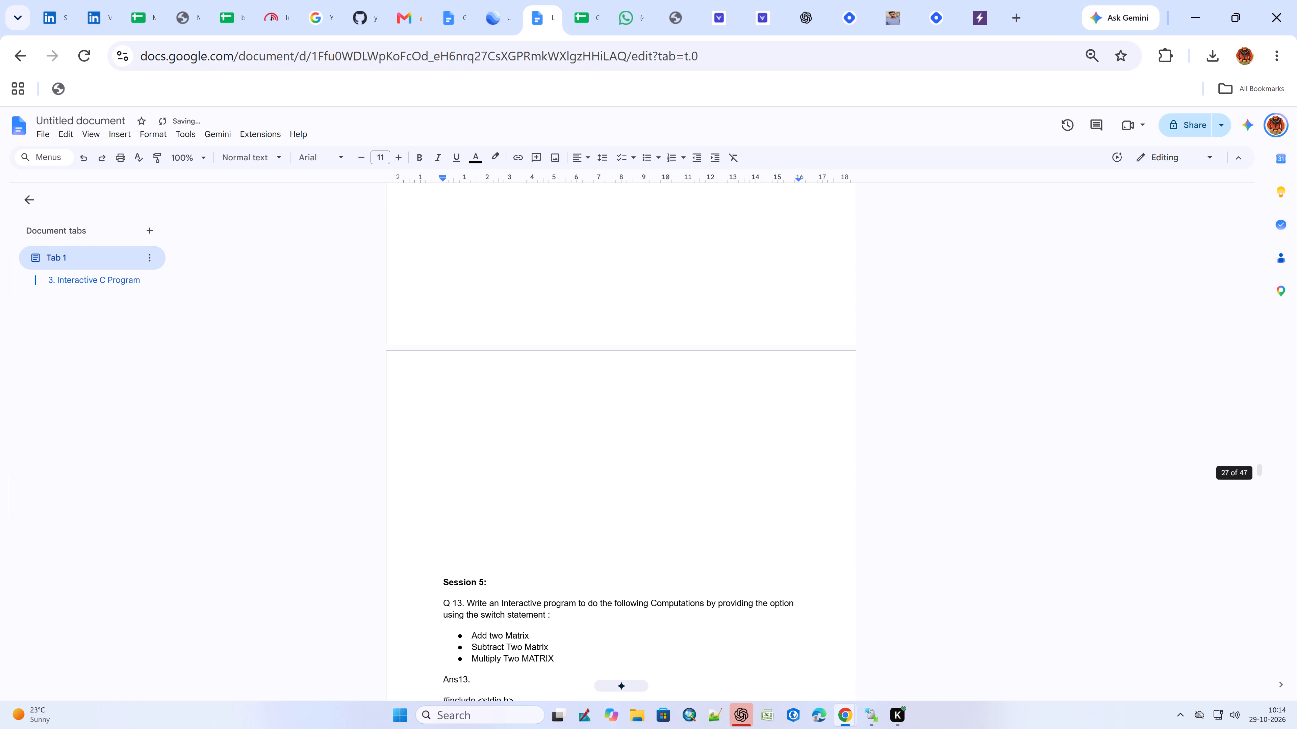
{"action": "left_click_drag", "start_coordinate": [464, 555], "coordinate": [431, 276]}
{"action": "key", "text": "BackSpace"}
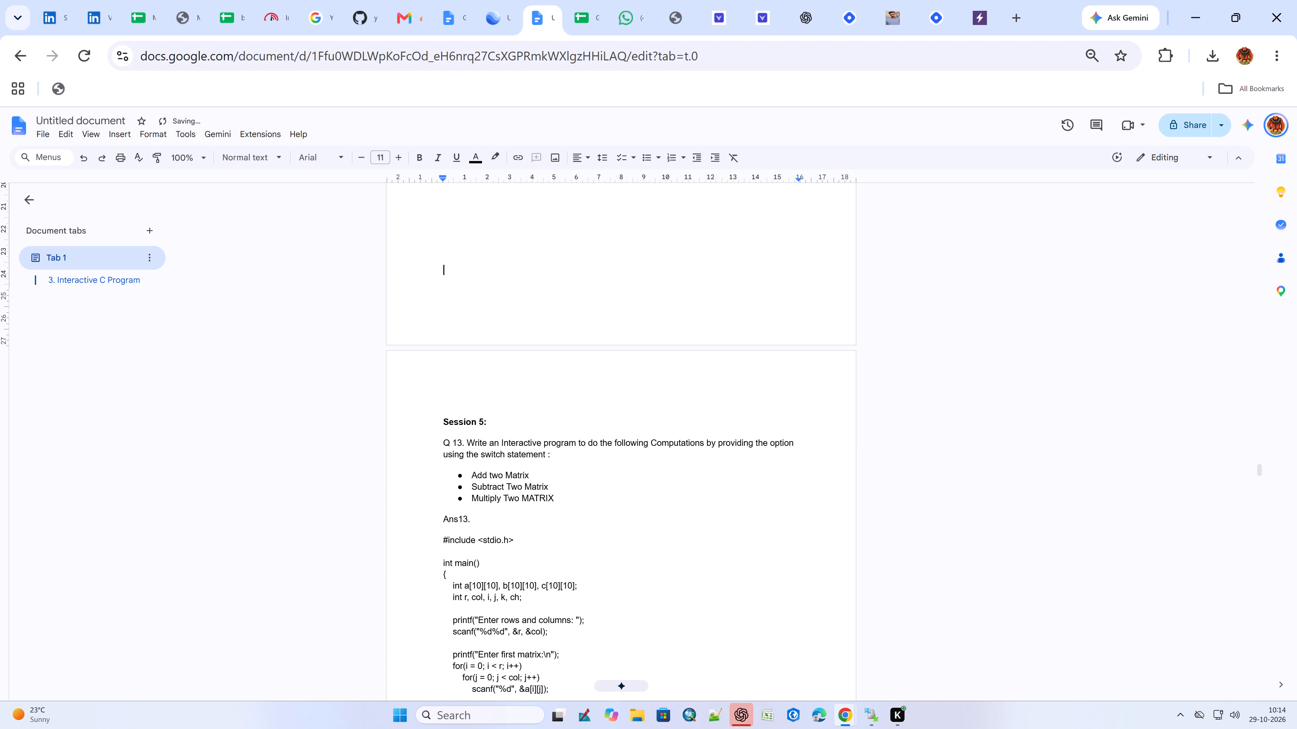
{"action": "key", "text": "BackSpace"}
{"action": "key", "text": "BackSpace"}
{"action": "key", "text": "Return"}
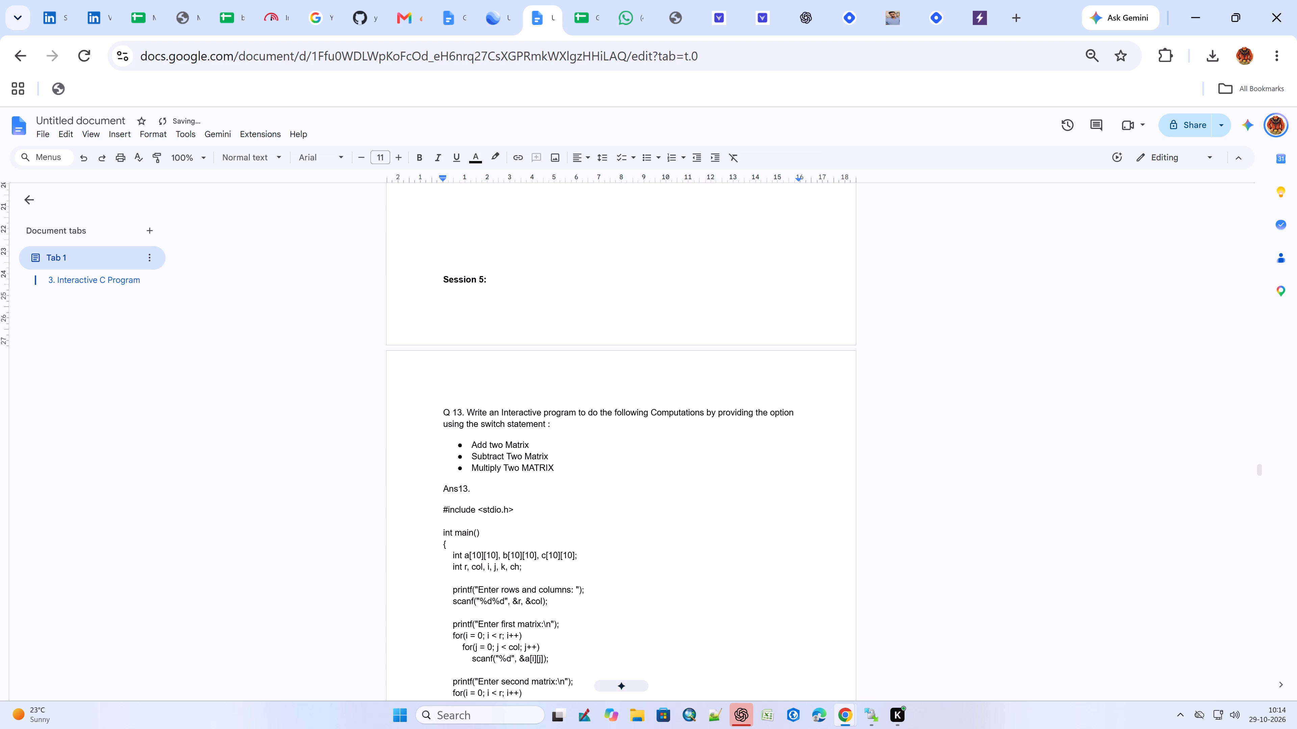
Bold the Q 13 matrix computations question, its three bullet options and the "Ans13." line.
{"action": "scroll", "coordinate": [472, 449], "scroll_direction": "down", "scroll_amount": 1}
{"action": "left_click_drag", "start_coordinate": [473, 426], "coordinate": [409, 390]}
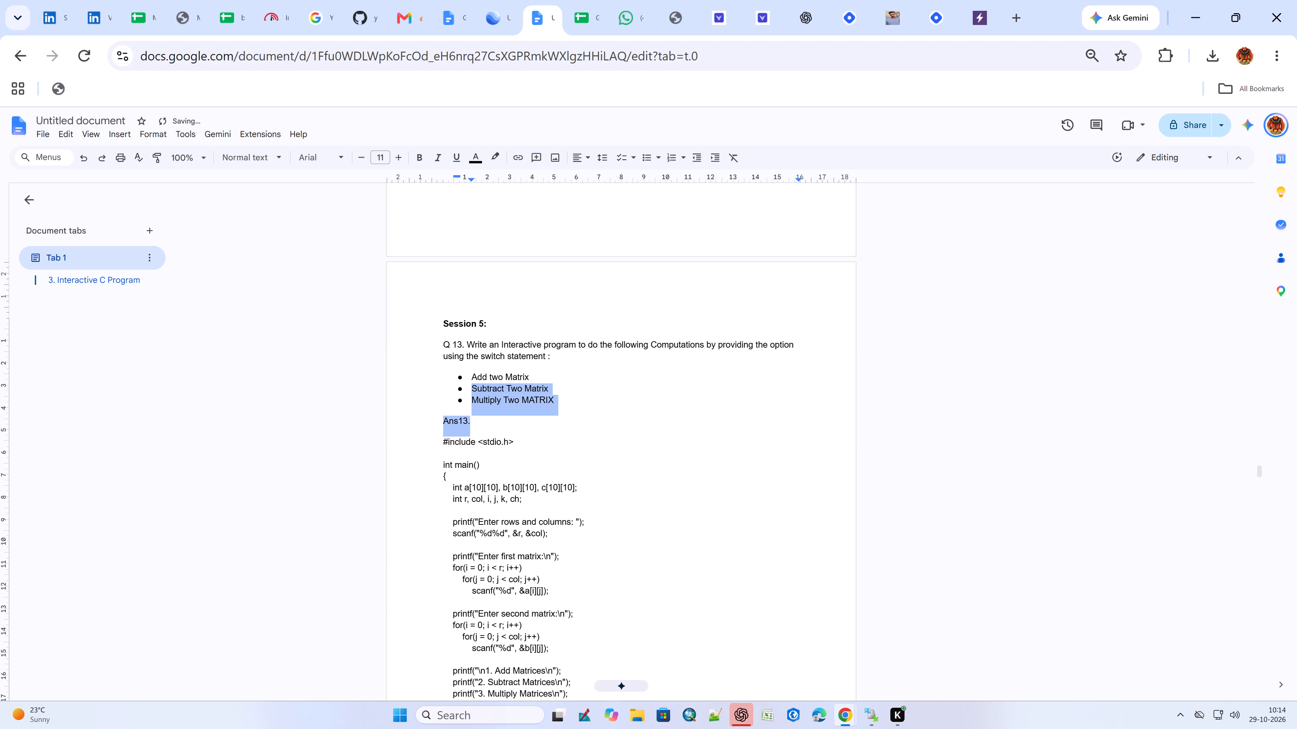
{"action": "left_click_drag", "start_coordinate": [409, 390], "coordinate": [409, 351]}
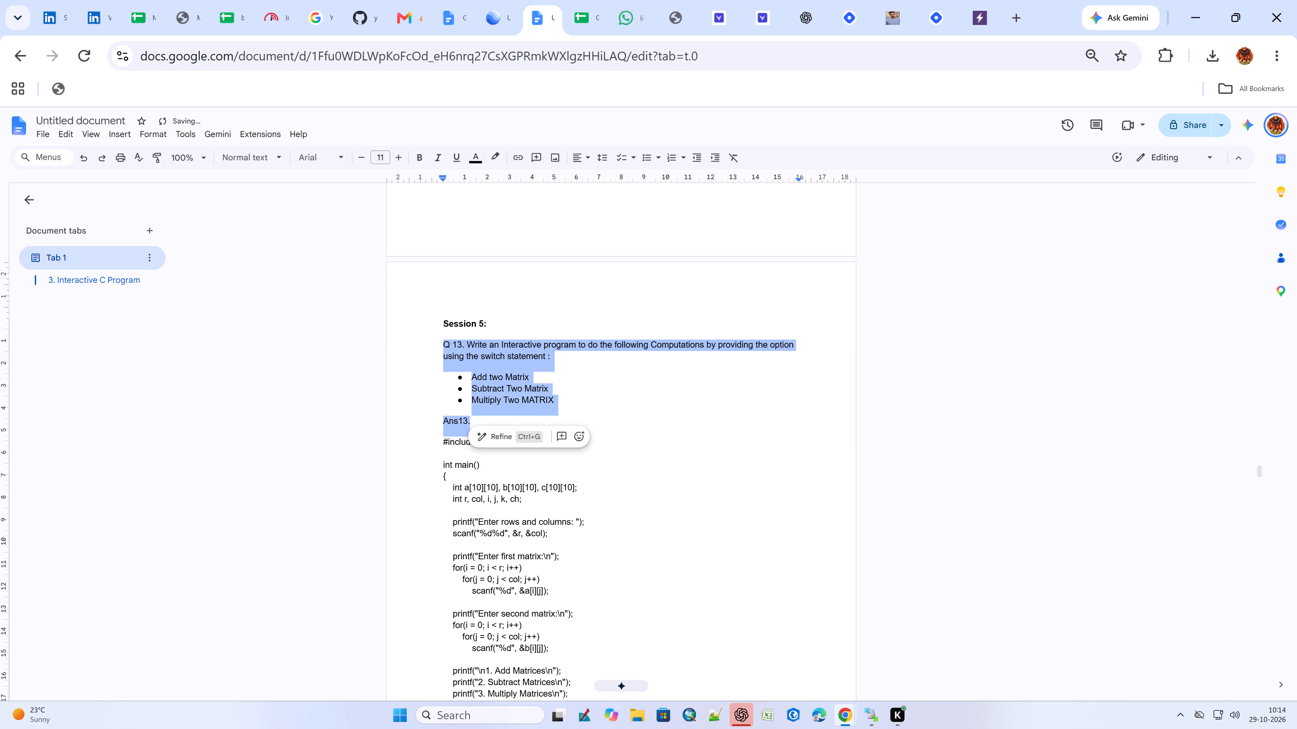
{"action": "key", "text": "ctrl+b"}
{"action": "left_click", "coordinate": [496, 376]}
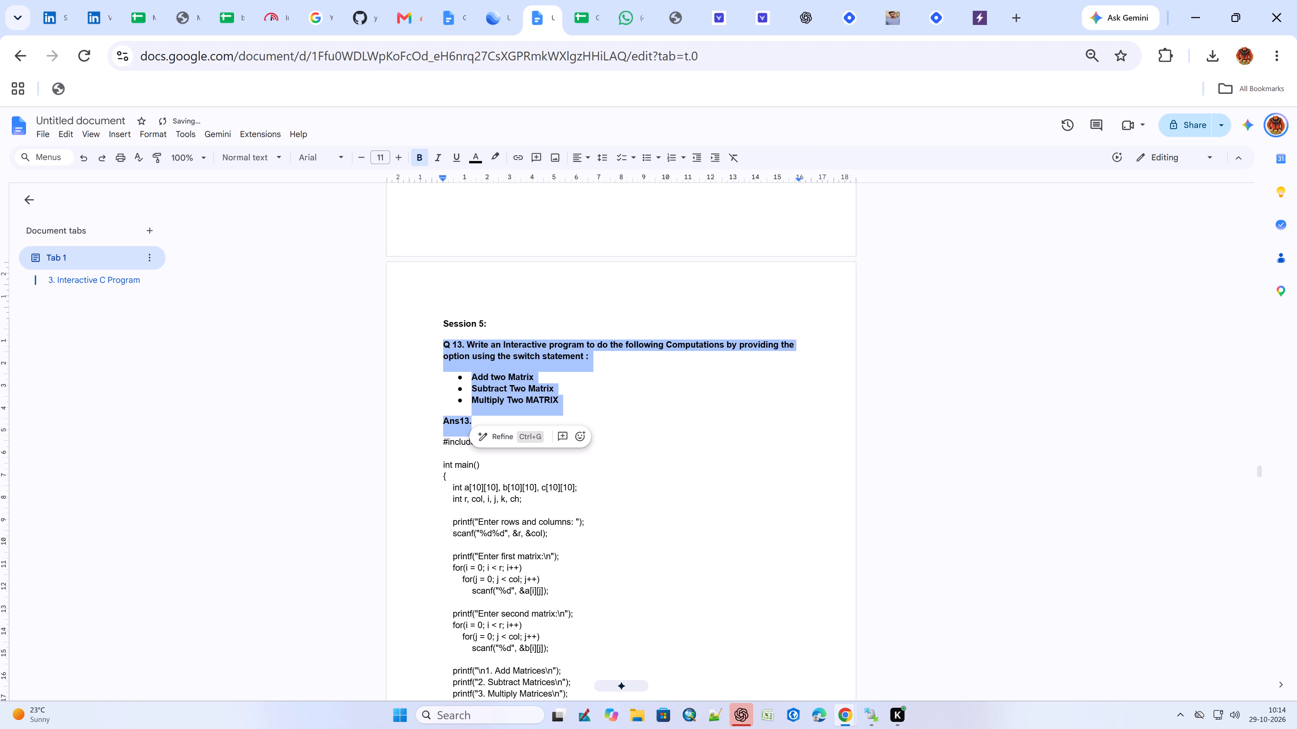
Remove the Q 13 program's blank lines before "int main()", the rows and columns prompt, the first matrix prompt and the "1. Add Matrices" printf.
{"action": "left_click", "coordinate": [473, 455]}
{"action": "key", "text": "BackSpace"}
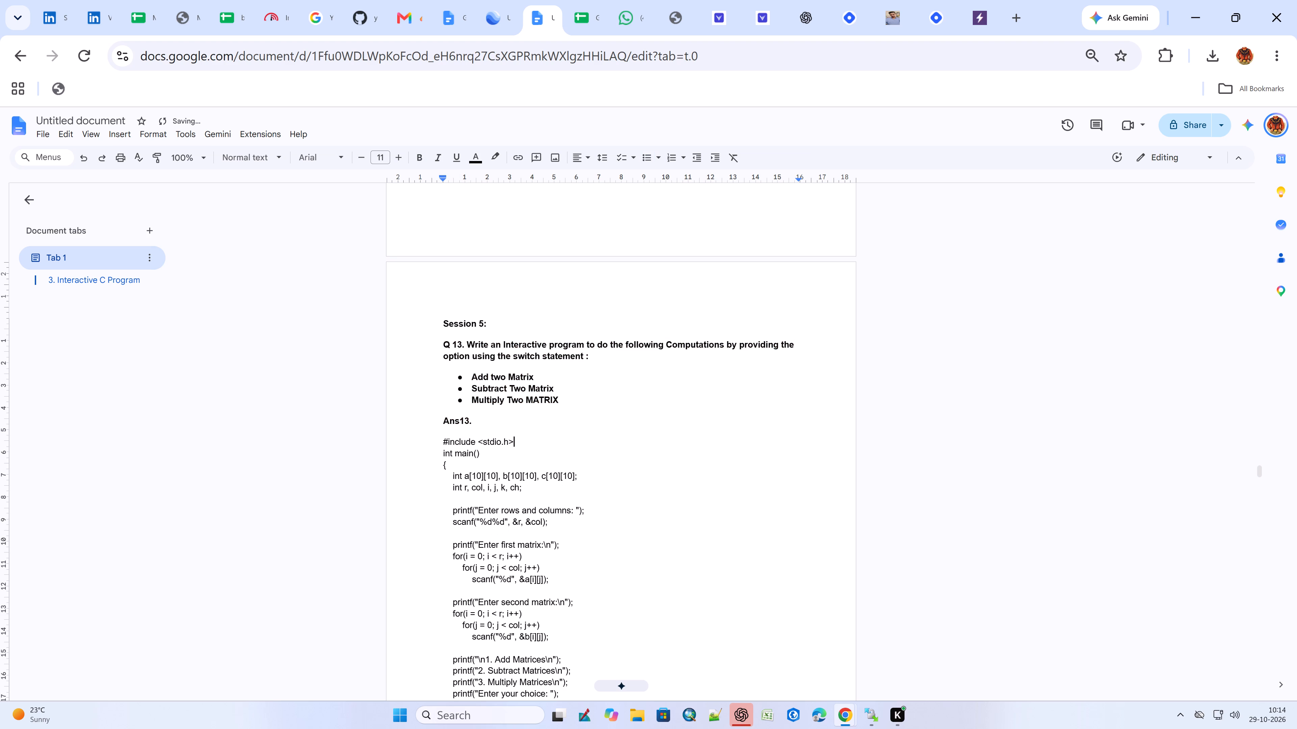
{"action": "left_click", "coordinate": [467, 533]}
{"action": "key", "text": "BackSpace"}
{"action": "left_click", "coordinate": [461, 497]}
{"action": "key", "text": "BackSpace"}
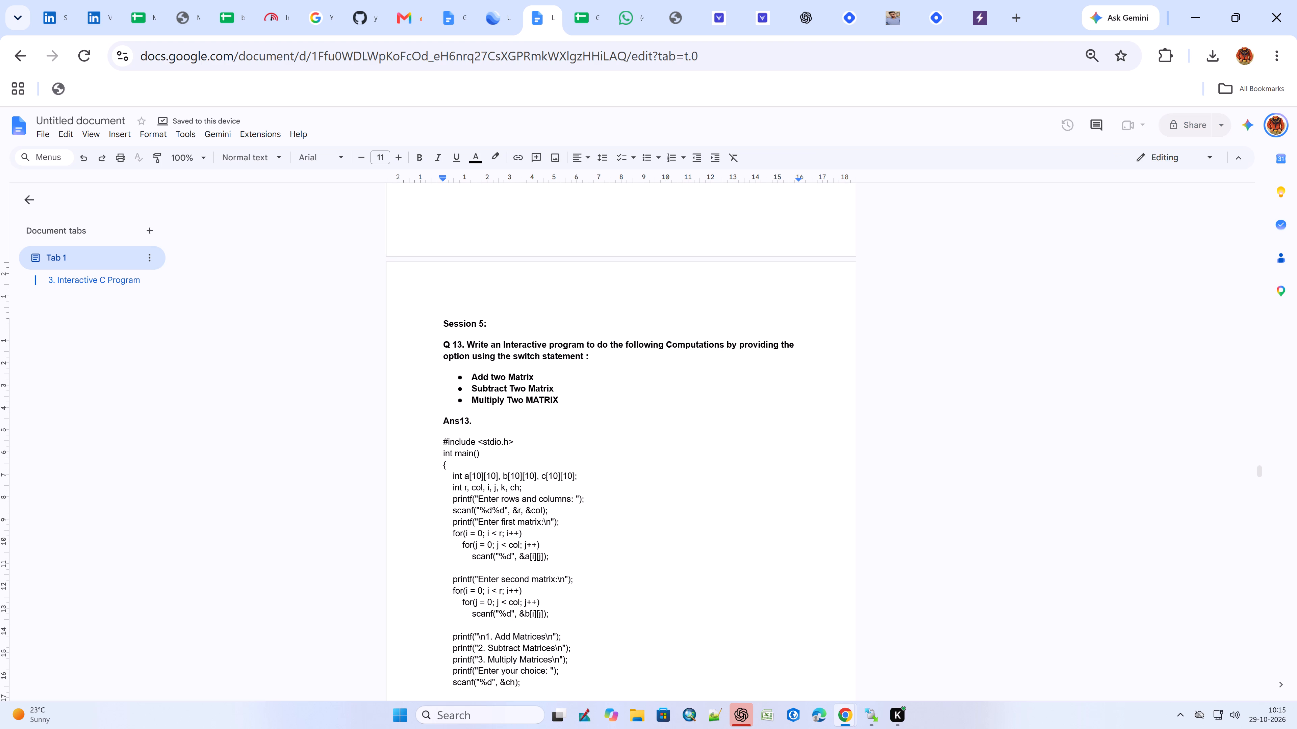
{"action": "left_click", "coordinate": [466, 624]}
{"action": "key", "text": "BackSpace"}
Remove the Q 13 program's blank lines before "switch(ch)", "case 2:" and "case 3:".
{"action": "scroll", "coordinate": [487, 628], "scroll_direction": "down", "scroll_amount": 4}
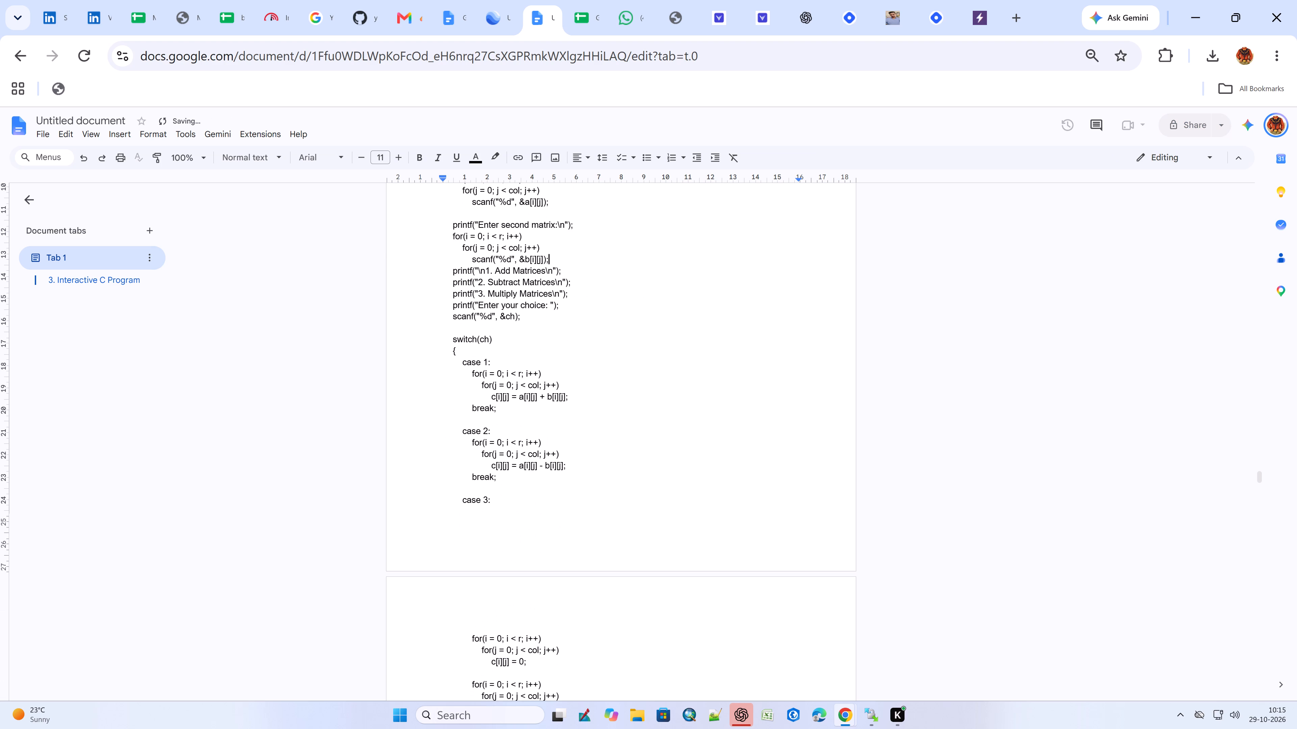
{"action": "left_click", "coordinate": [461, 422]}
{"action": "key", "text": "BackSpace"}
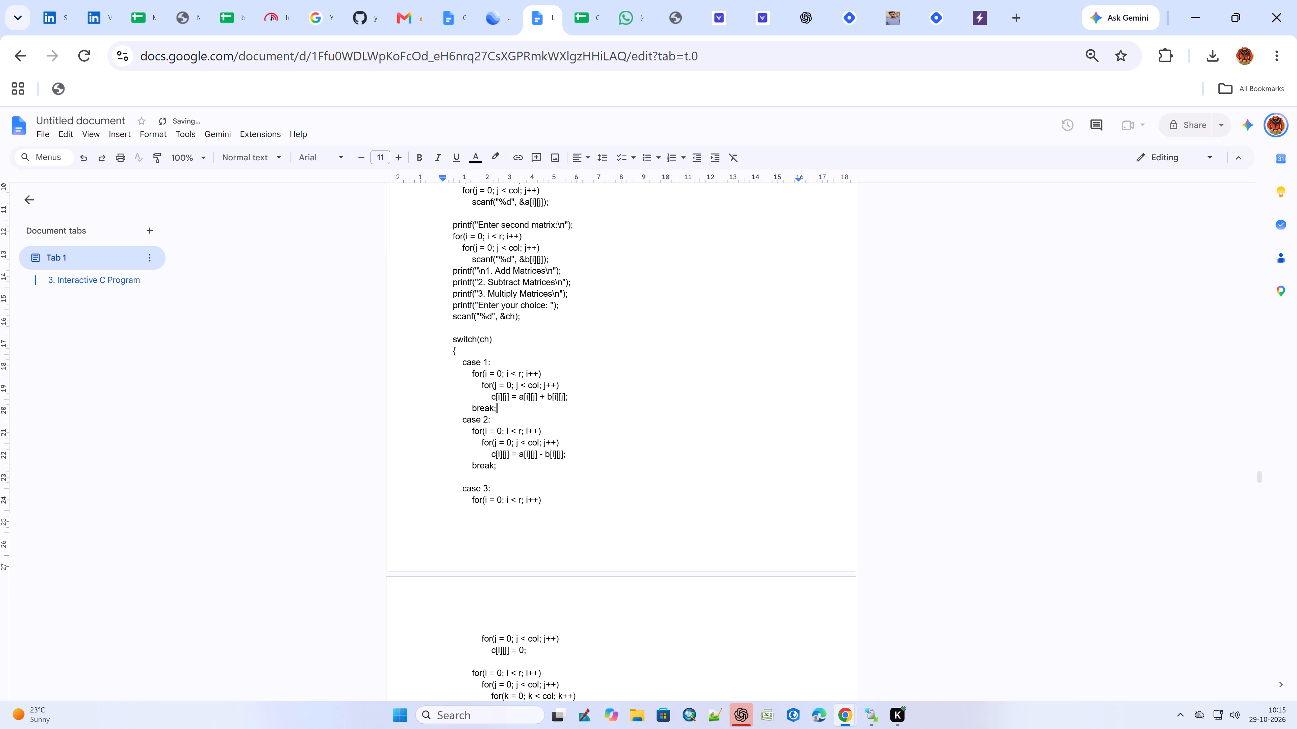
{"action": "left_click", "coordinate": [472, 477]}
{"action": "key", "text": "BackSpace"}
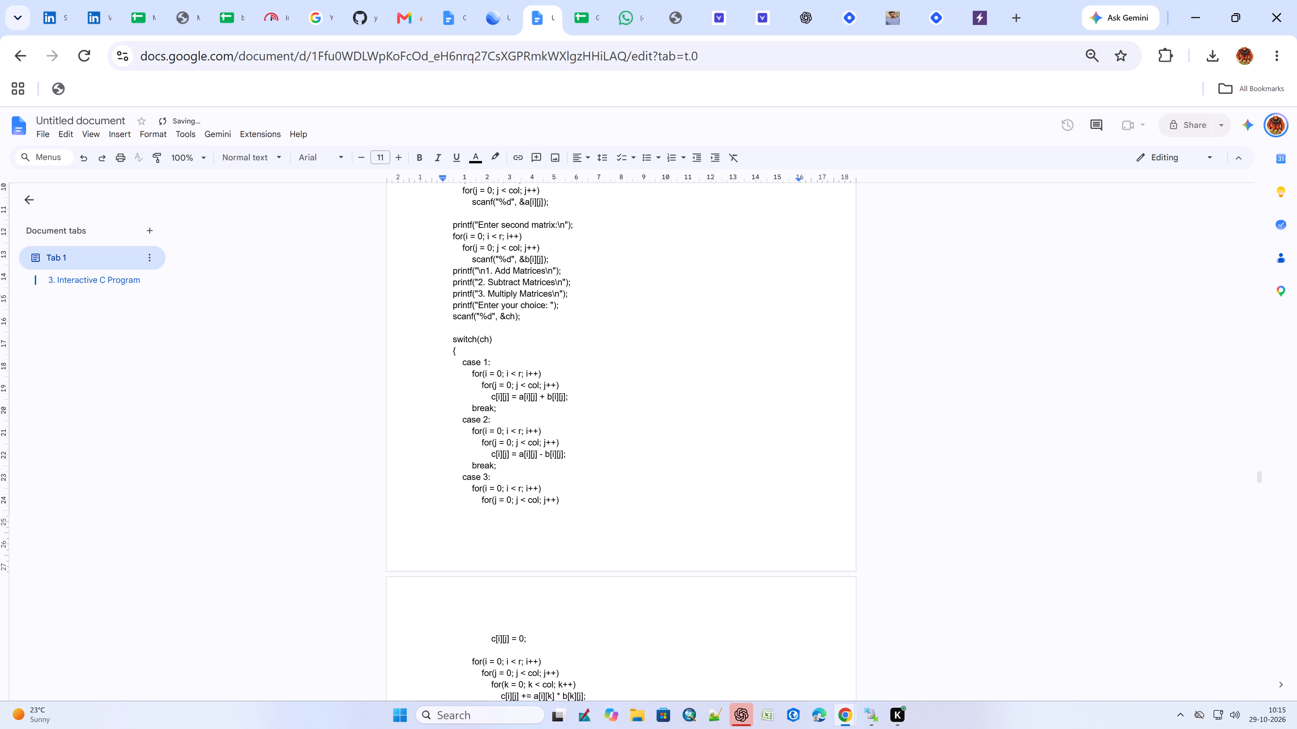
{"action": "left_click", "coordinate": [438, 328]}
{"action": "key", "text": "BackSpace"}
Remove the Q 13 program's blank lines before "default:" and before the "Resultant Matrix" printf.
{"action": "scroll", "coordinate": [499, 538], "scroll_direction": "down", "scroll_amount": 2}
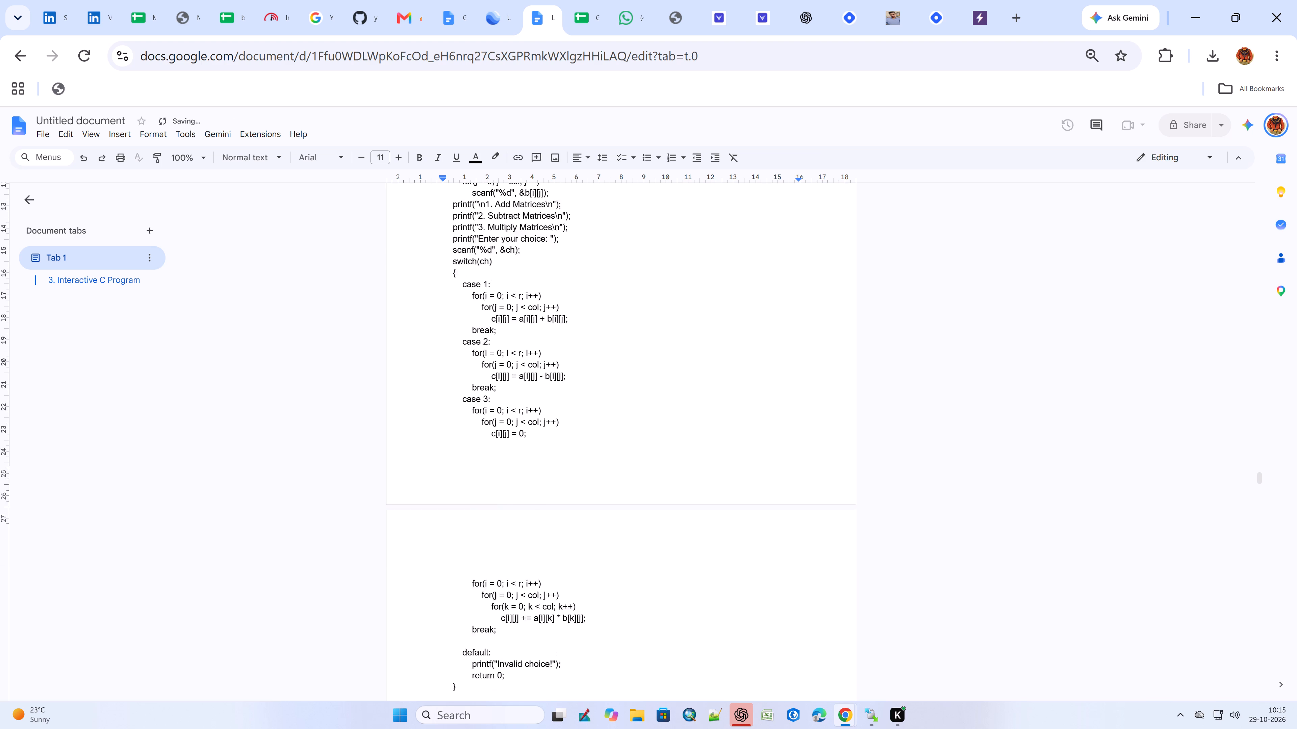
{"action": "left_click", "coordinate": [475, 526]}
{"action": "key", "text": "BackSpace"}
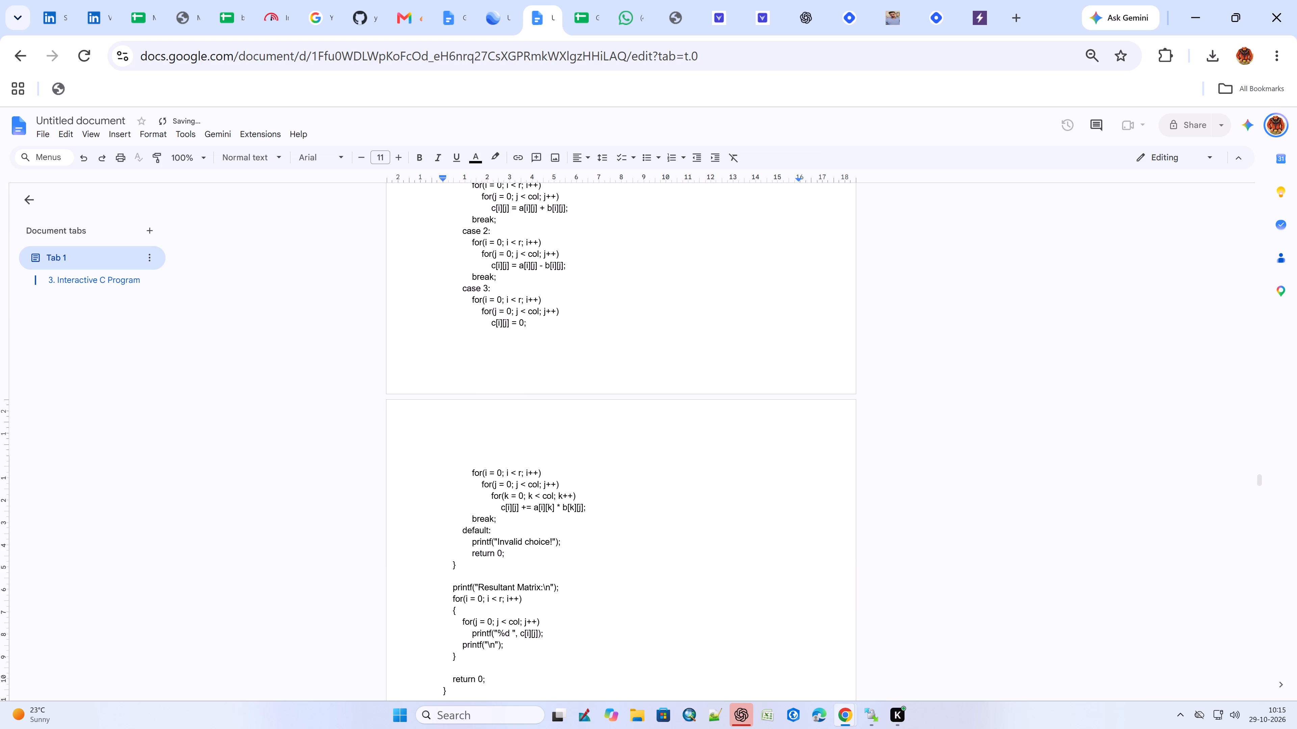
{"action": "left_click", "coordinate": [483, 579]}
{"action": "key", "text": "BackSpace"}
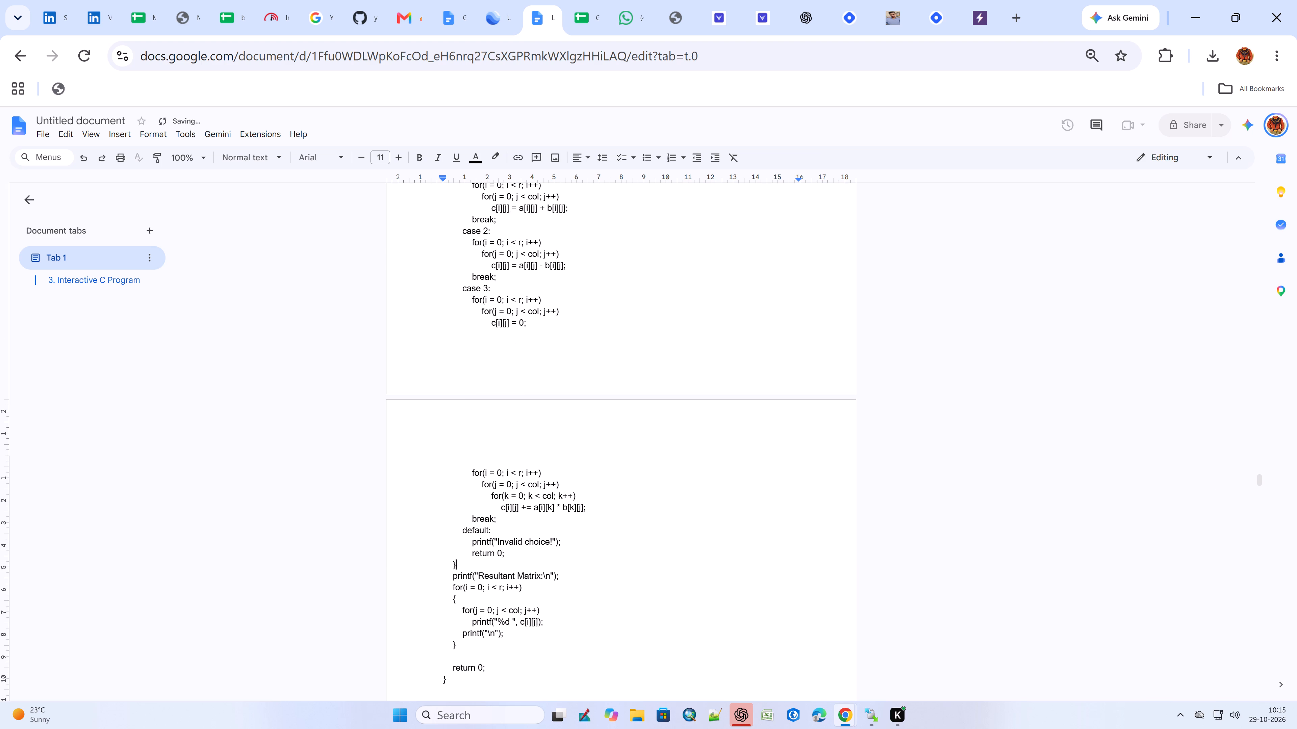
Remove the blank lines before the Q 13 program's final "return 0;" and above the Q 14 question.
{"action": "left_click", "coordinate": [475, 652]}
{"action": "key", "text": "BackSpace"}
{"action": "scroll", "coordinate": [479, 622], "scroll_direction": "down", "scroll_amount": 1}
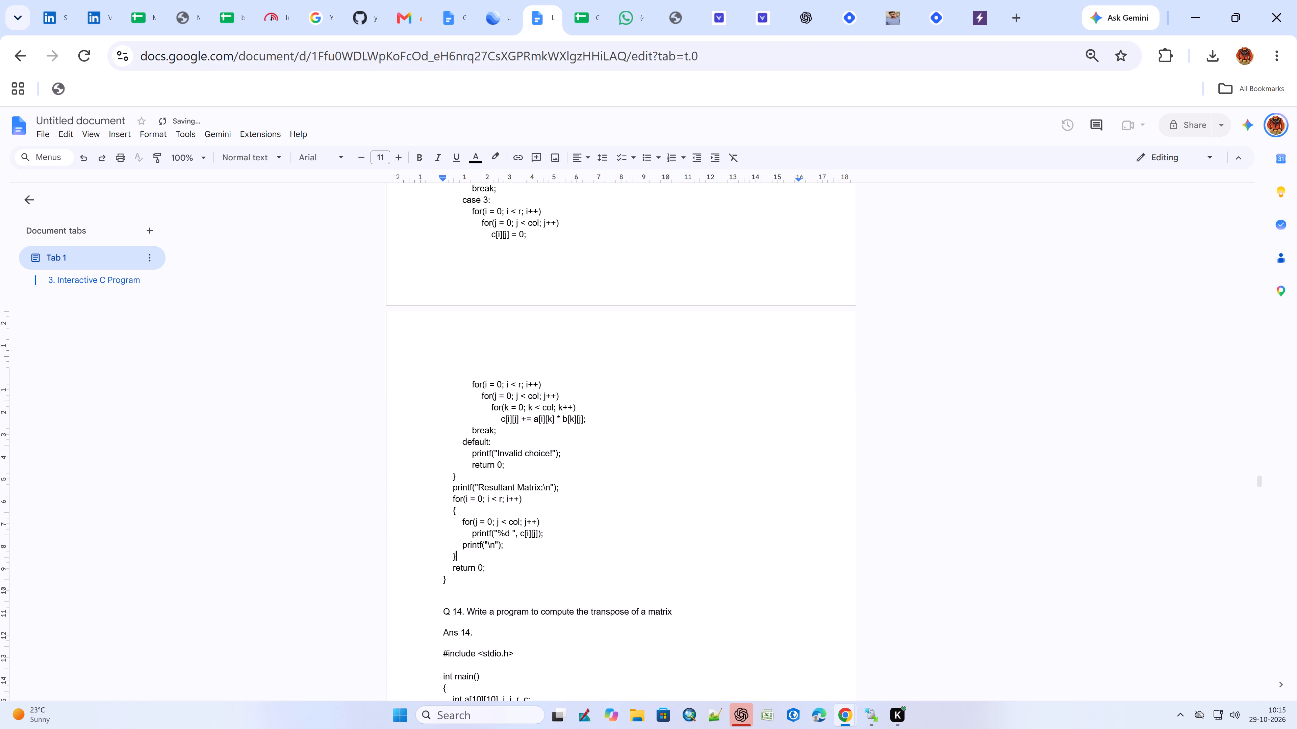
{"action": "left_click", "coordinate": [468, 598]}
{"action": "left_click", "coordinate": [467, 598]}
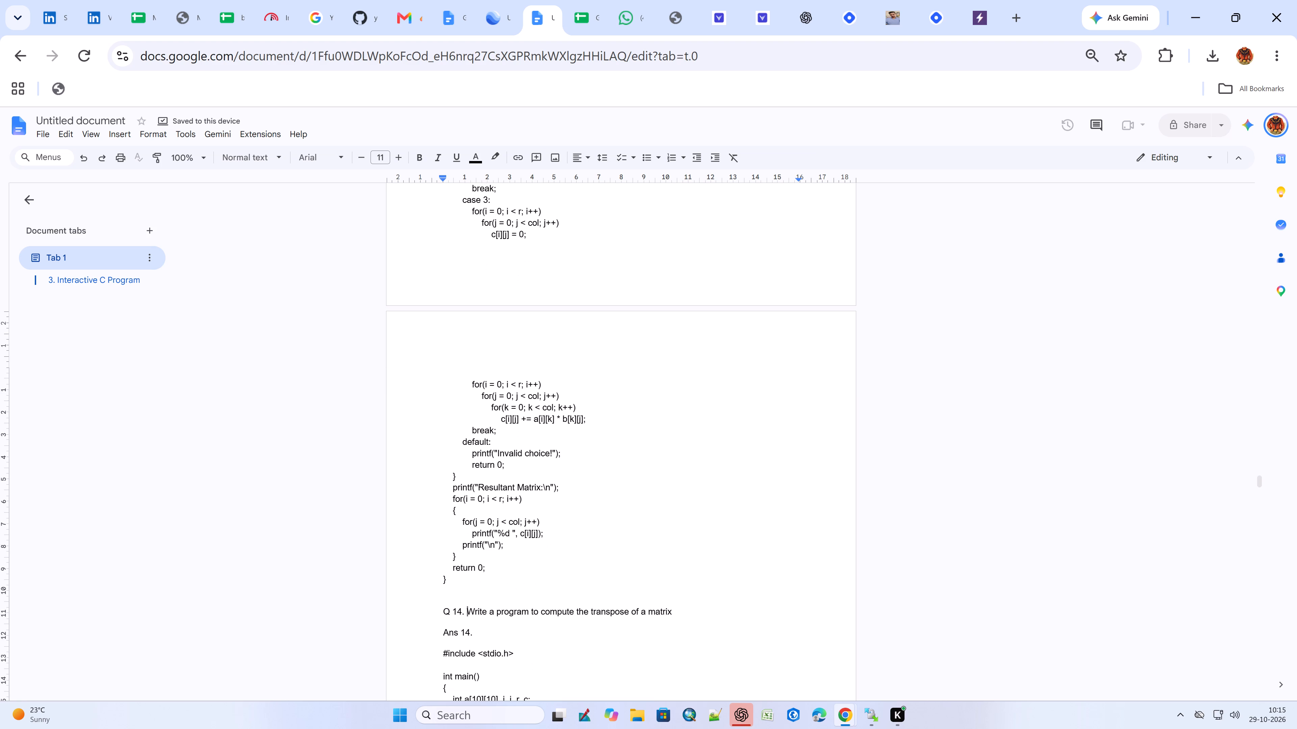
{"action": "left_click", "coordinate": [467, 590]}
{"action": "key", "text": "BackSpace"}
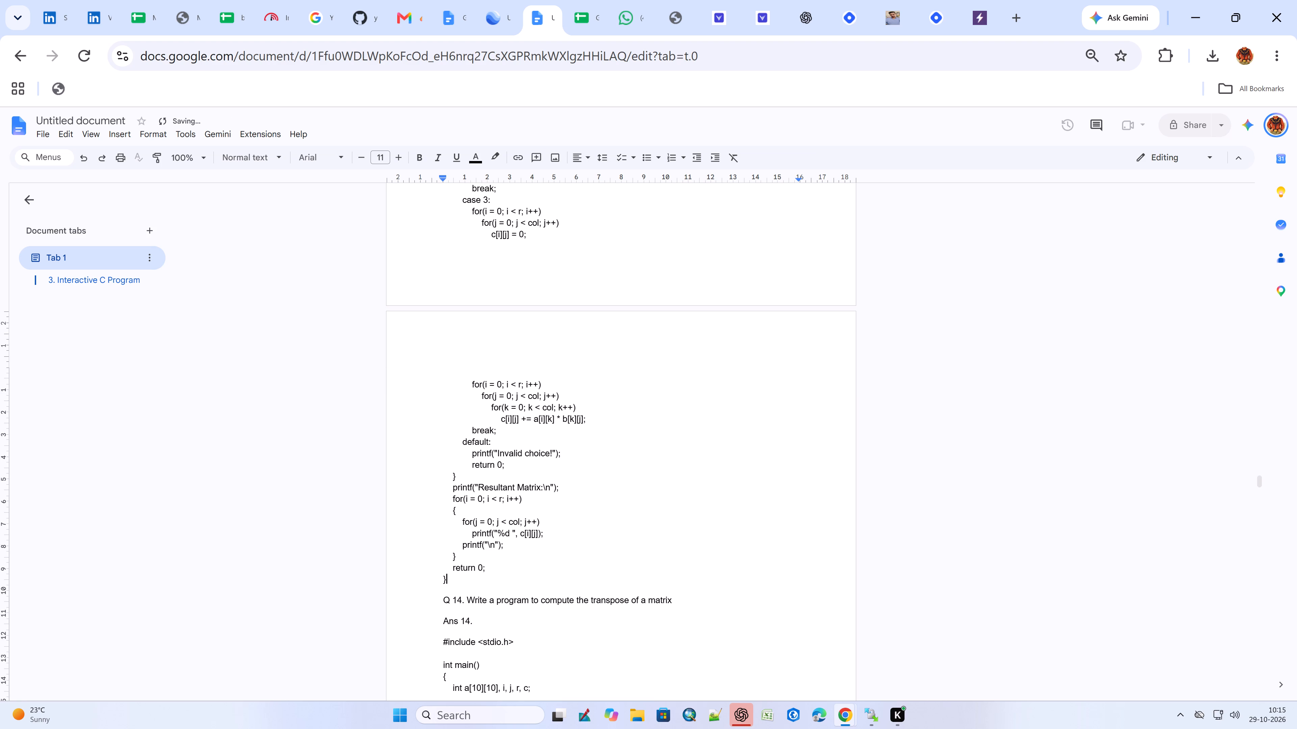
Bold the Q 14 matrix transpose question and its "Ans 14." line.
{"action": "scroll", "coordinate": [457, 418], "scroll_direction": "down", "scroll_amount": 2}
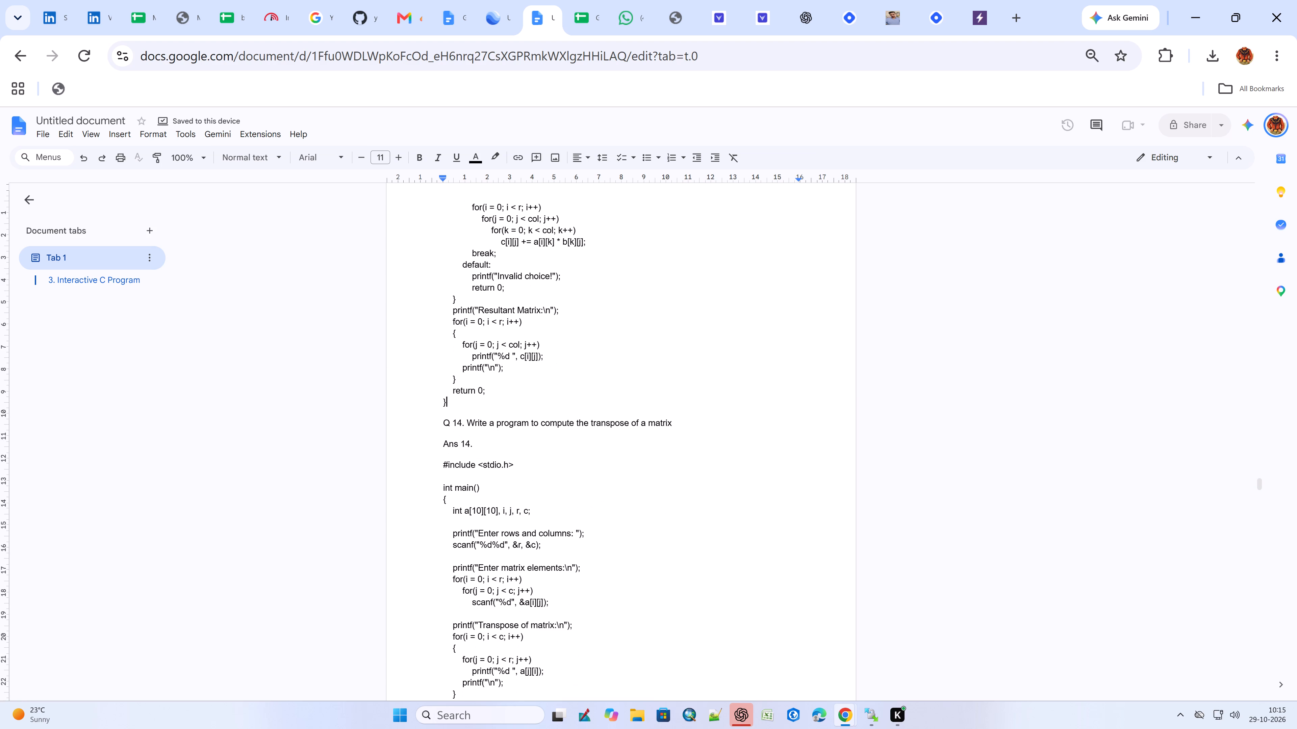
{"action": "left_click_drag", "start_coordinate": [438, 423], "coordinate": [505, 442]}
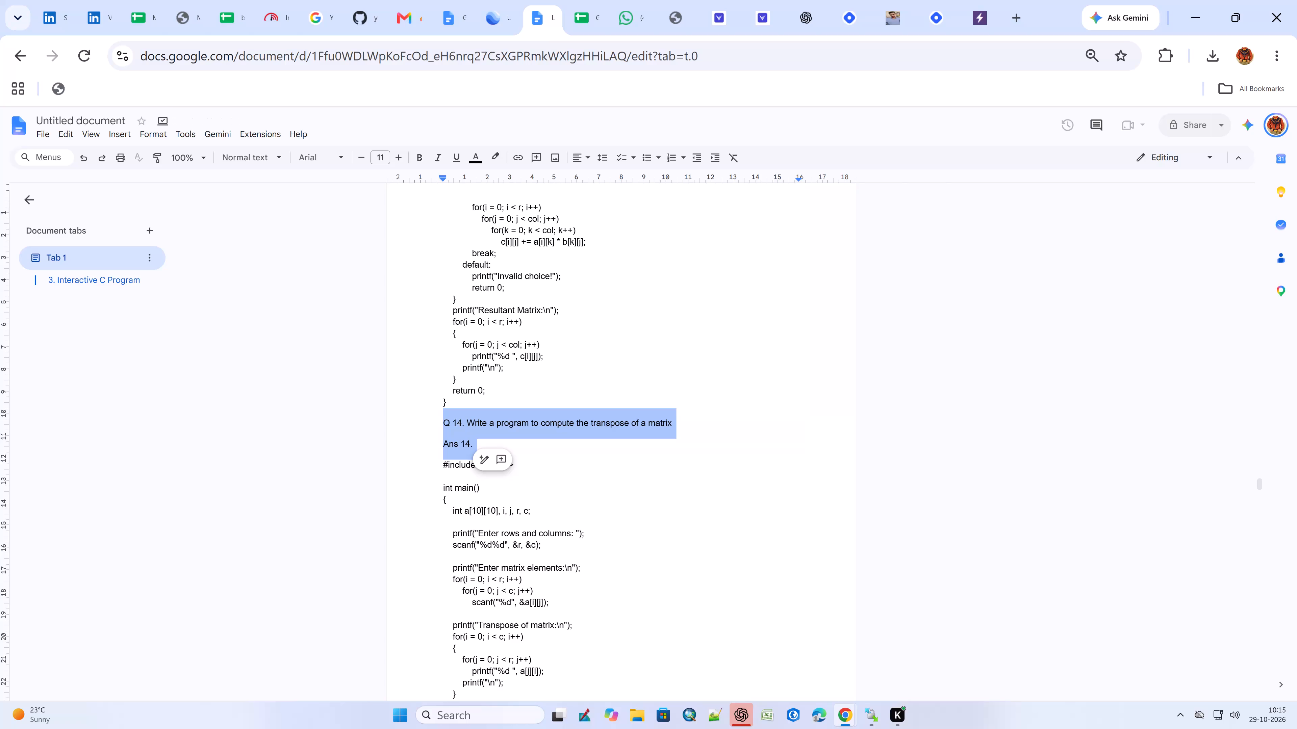
{"action": "key", "text": "ctrl+b"}
Remove the Q 14 program's blank lines before "int main()", the rows and columns prompt, the elements prompt, the transpose printf and "return 0;".
{"action": "left_click", "coordinate": [442, 484]}
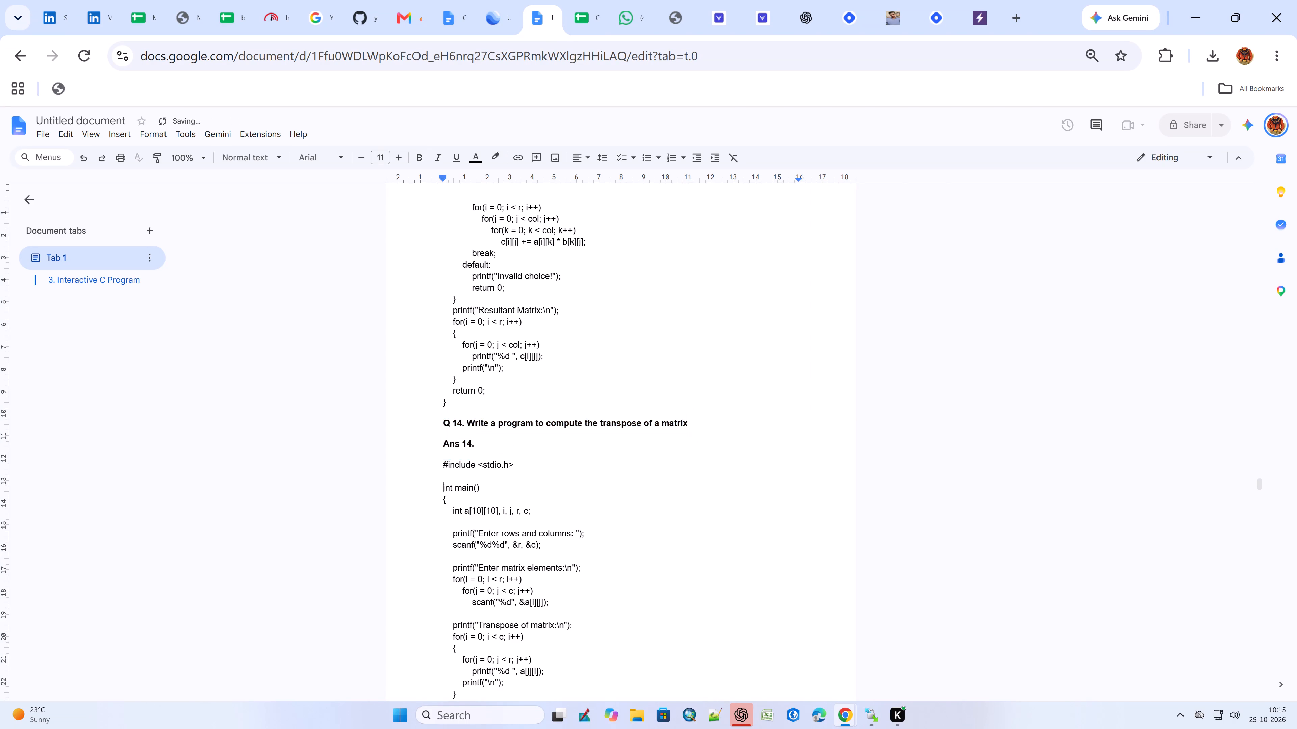
{"action": "left_click", "coordinate": [454, 478]}
{"action": "key", "text": "BackSpace"}
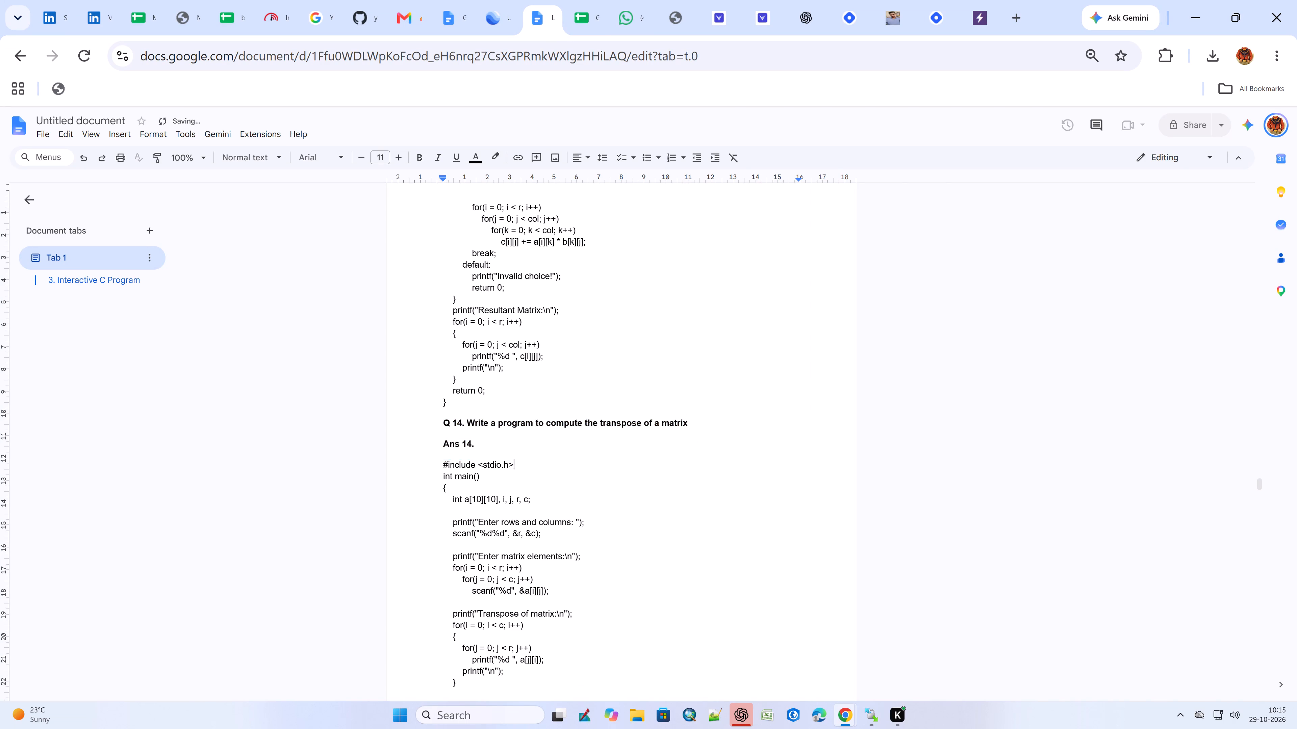
{"action": "left_click", "coordinate": [451, 507]}
{"action": "key", "text": "BackSpace"}
{"action": "left_click", "coordinate": [464, 530]}
{"action": "key", "text": "BackSpace"}
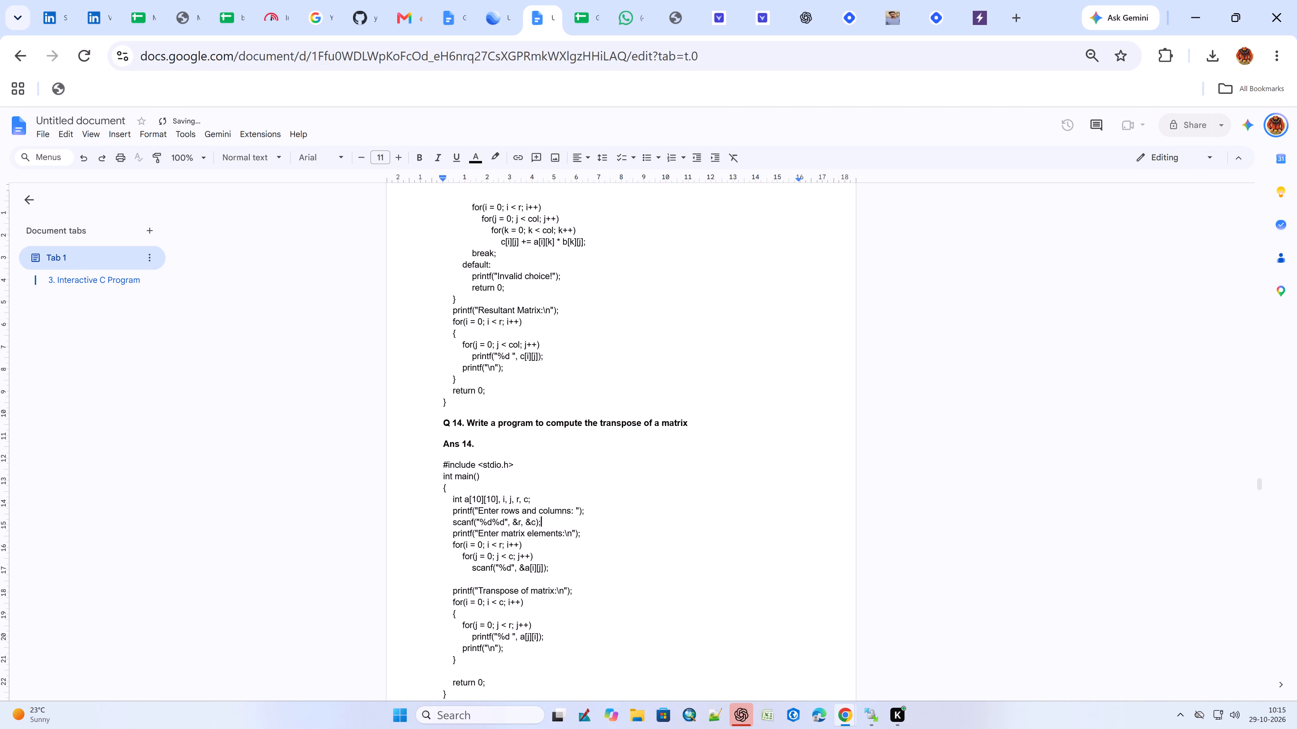
{"action": "left_click", "coordinate": [463, 578]}
{"action": "key", "text": "BackSpace"}
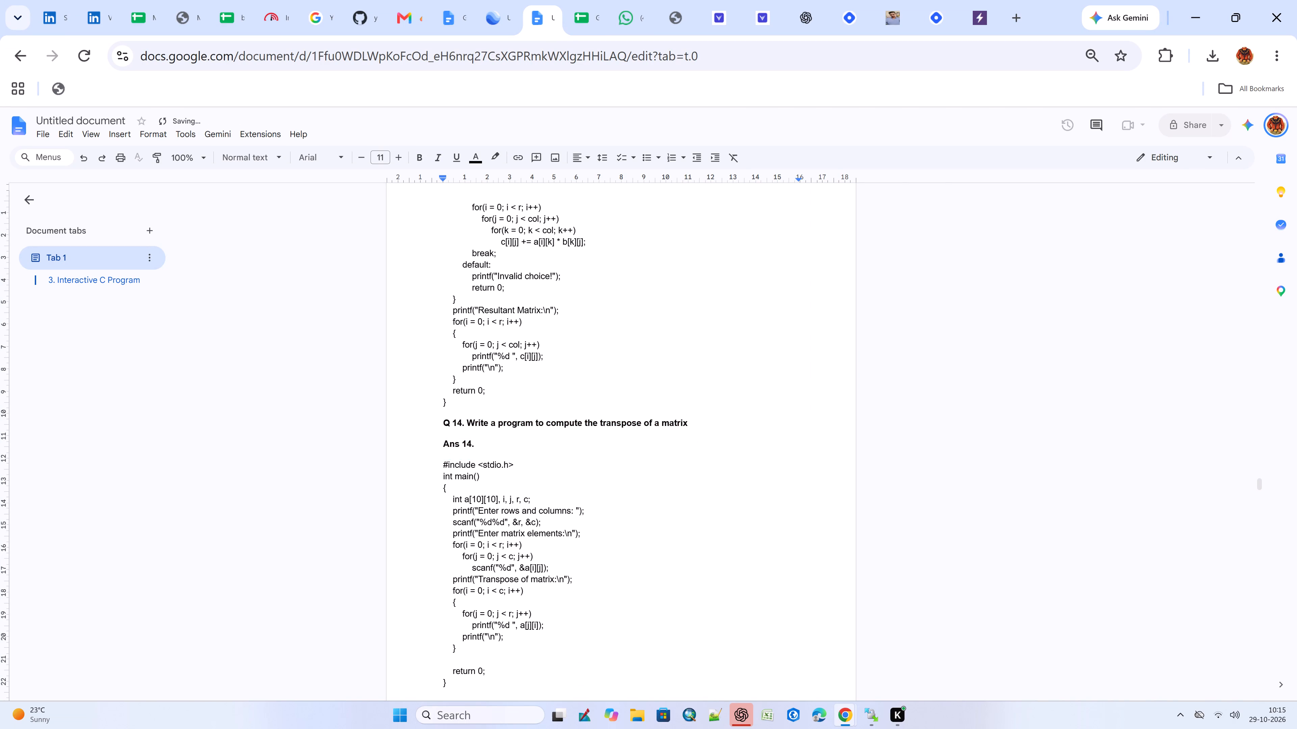
{"action": "left_click", "coordinate": [455, 663]}
{"action": "key", "text": "BackSpace"}
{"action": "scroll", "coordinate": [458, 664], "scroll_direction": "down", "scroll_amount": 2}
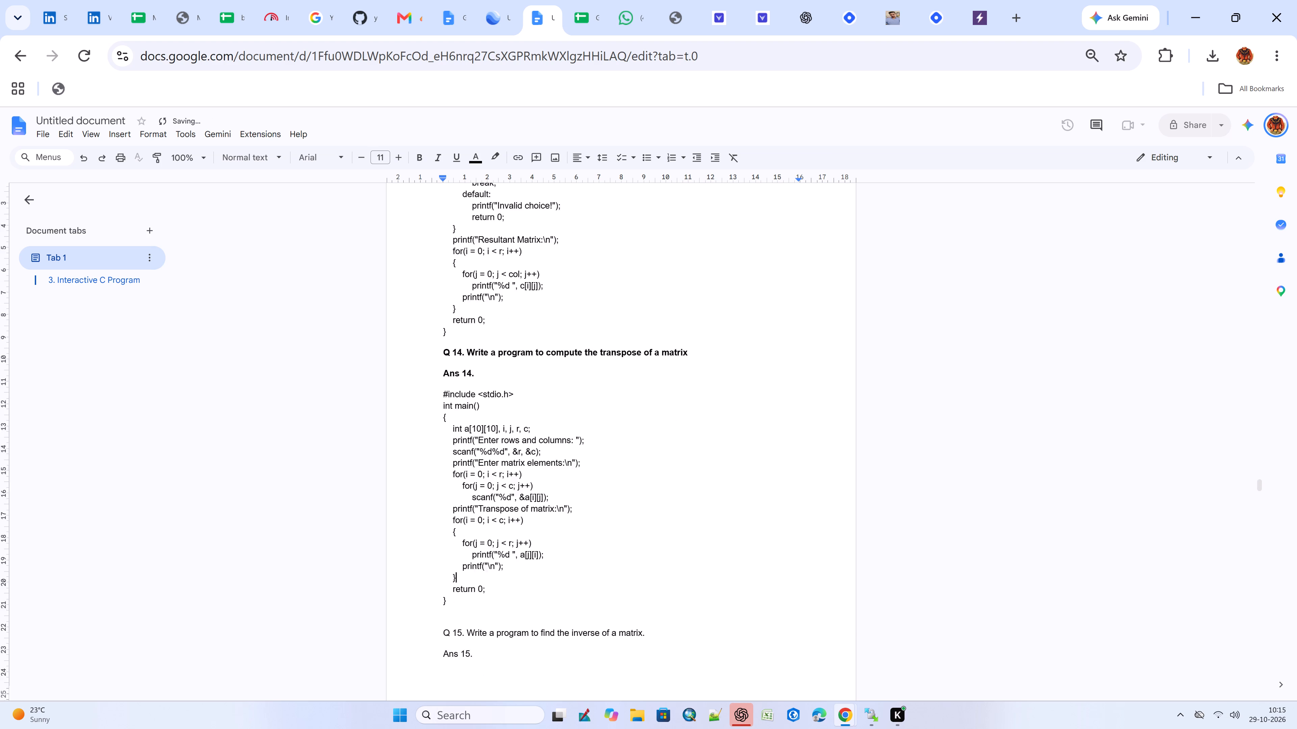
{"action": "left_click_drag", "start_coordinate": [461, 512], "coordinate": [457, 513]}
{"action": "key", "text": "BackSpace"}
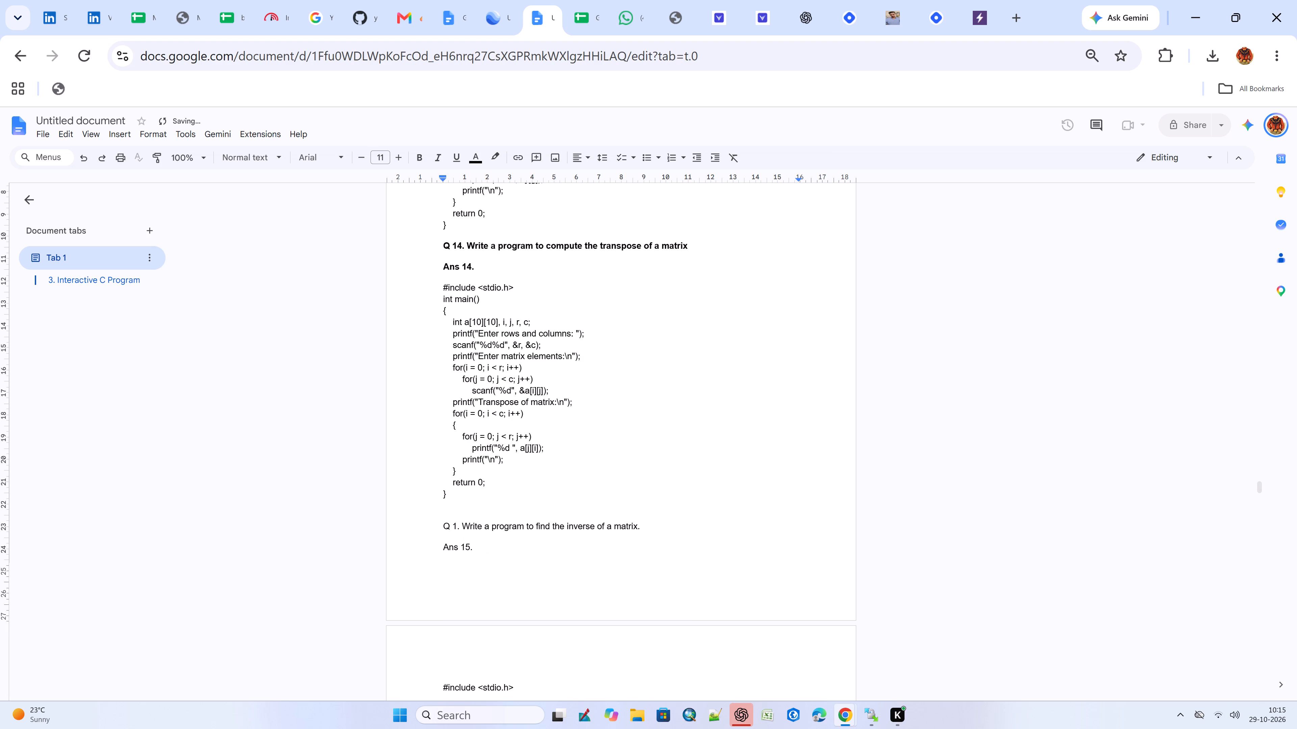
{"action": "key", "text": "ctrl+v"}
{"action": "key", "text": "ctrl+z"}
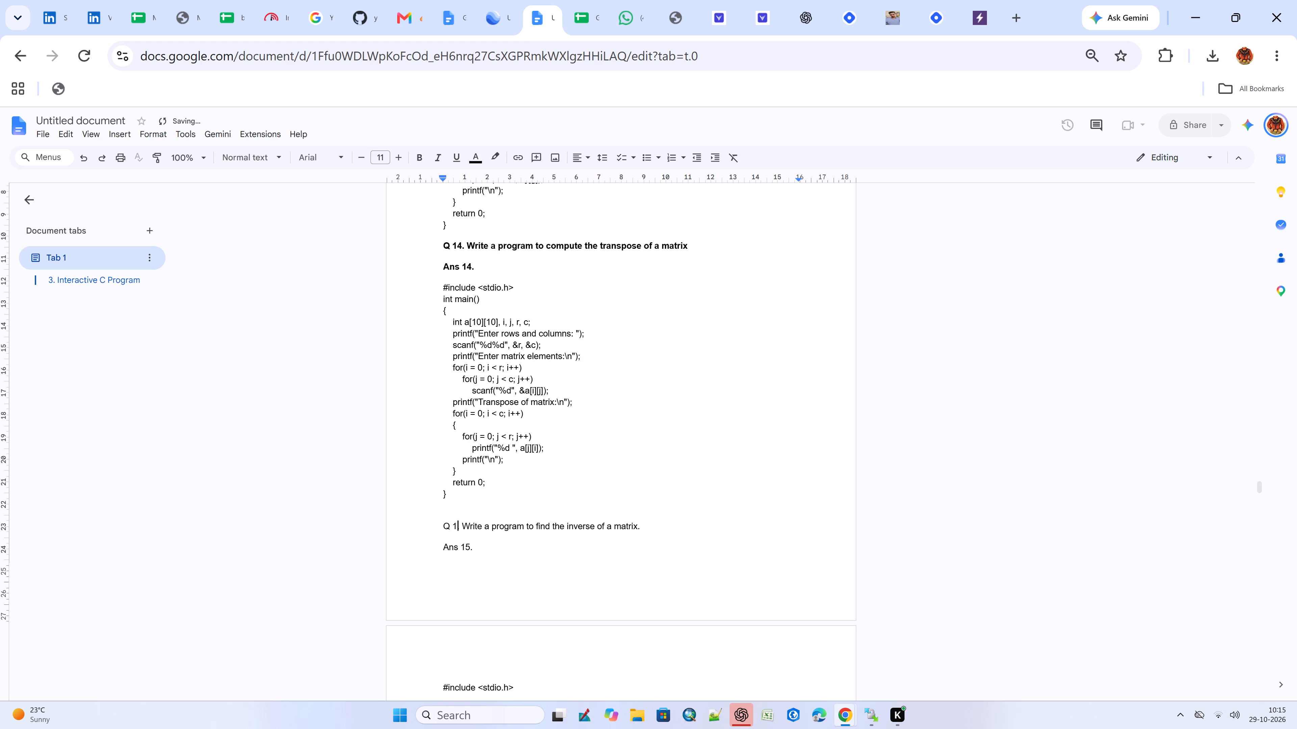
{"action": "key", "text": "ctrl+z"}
Remove the blank line above Q 15 and bold the matrix inverse question with its "Ans 15." line.
{"action": "left_click", "coordinate": [461, 509]}
{"action": "key", "text": "BackSpace"}
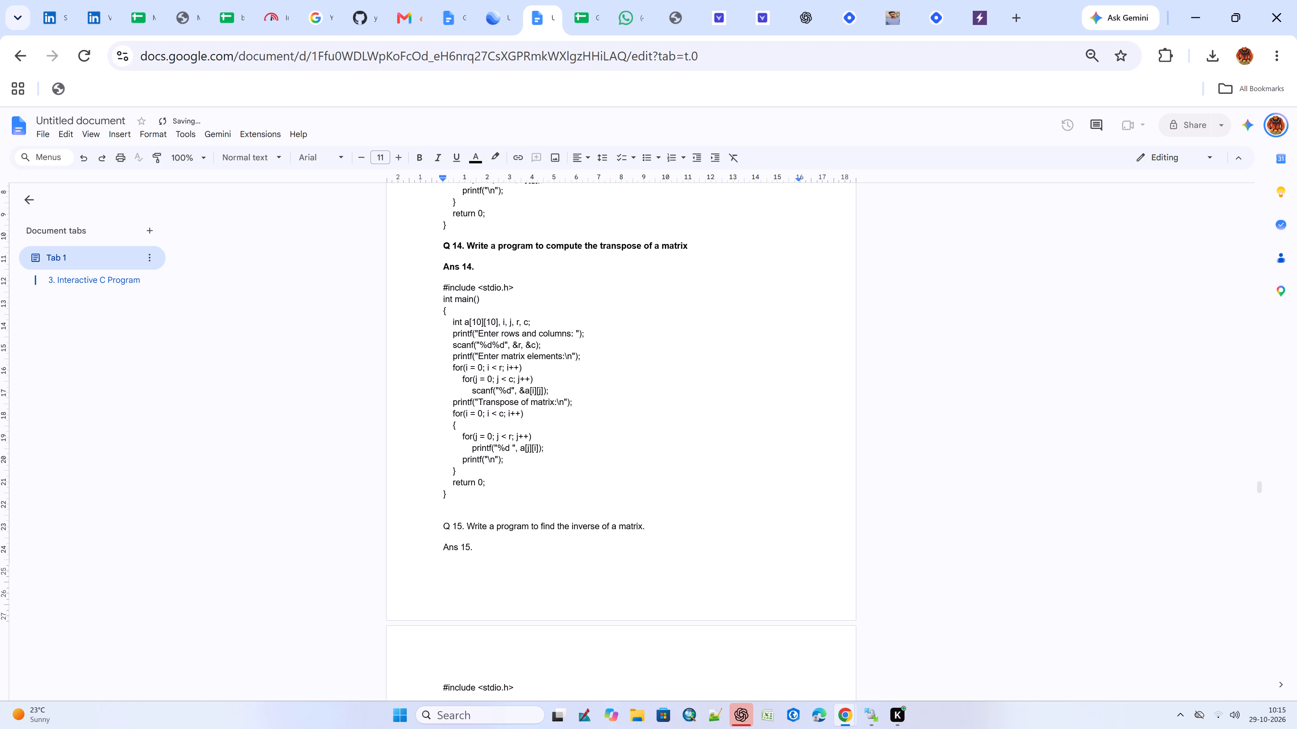
{"action": "left_click_drag", "start_coordinate": [477, 539], "coordinate": [429, 522]}
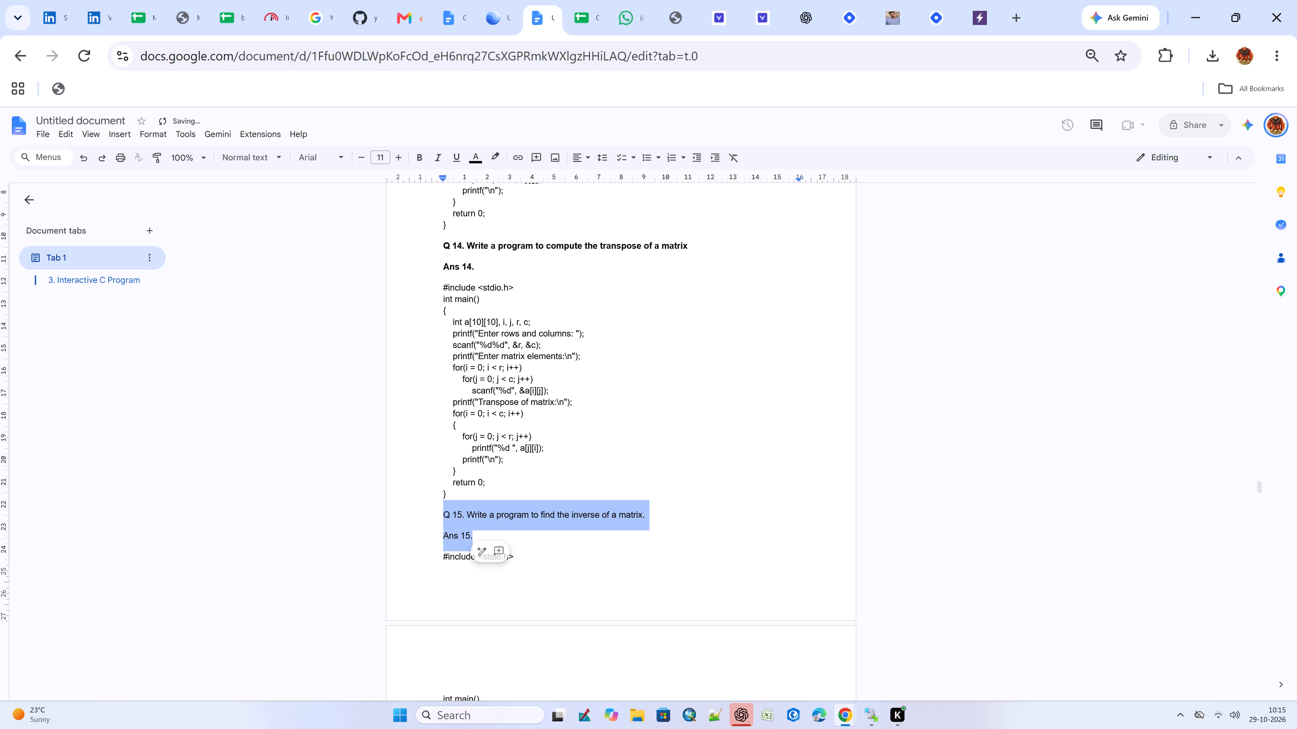
{"action": "key", "text": "ctrl+b"}
Add blank lines after the Q 14 program so the Q 15 question starts on a new page.
{"action": "left_click", "coordinate": [491, 500]}
{"action": "left_click", "coordinate": [483, 500]}
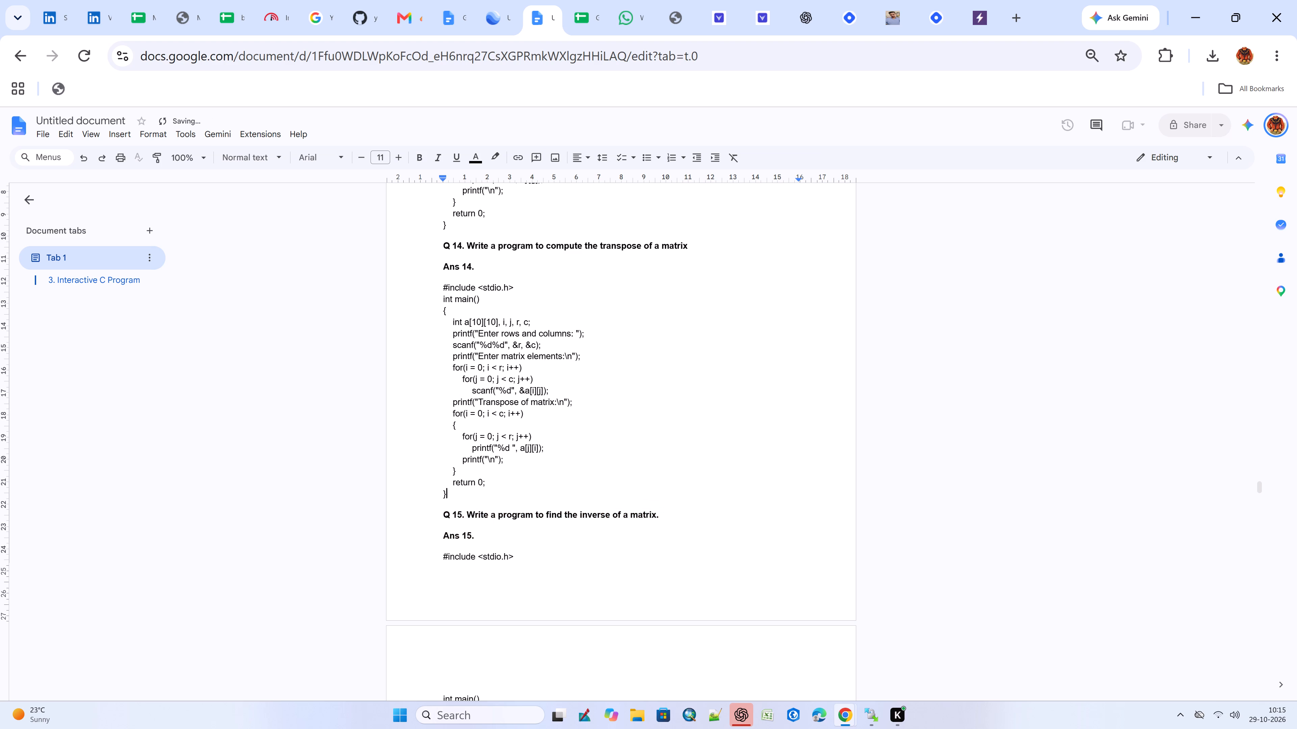
{"action": "key", "text": "Return"}
{"action": "key", "text": "Return"}
{"action": "key", "text": "Return"}
{"action": "scroll", "coordinate": [467, 496], "scroll_direction": "down", "scroll_amount": 1}
{"action": "key", "text": "Return"}
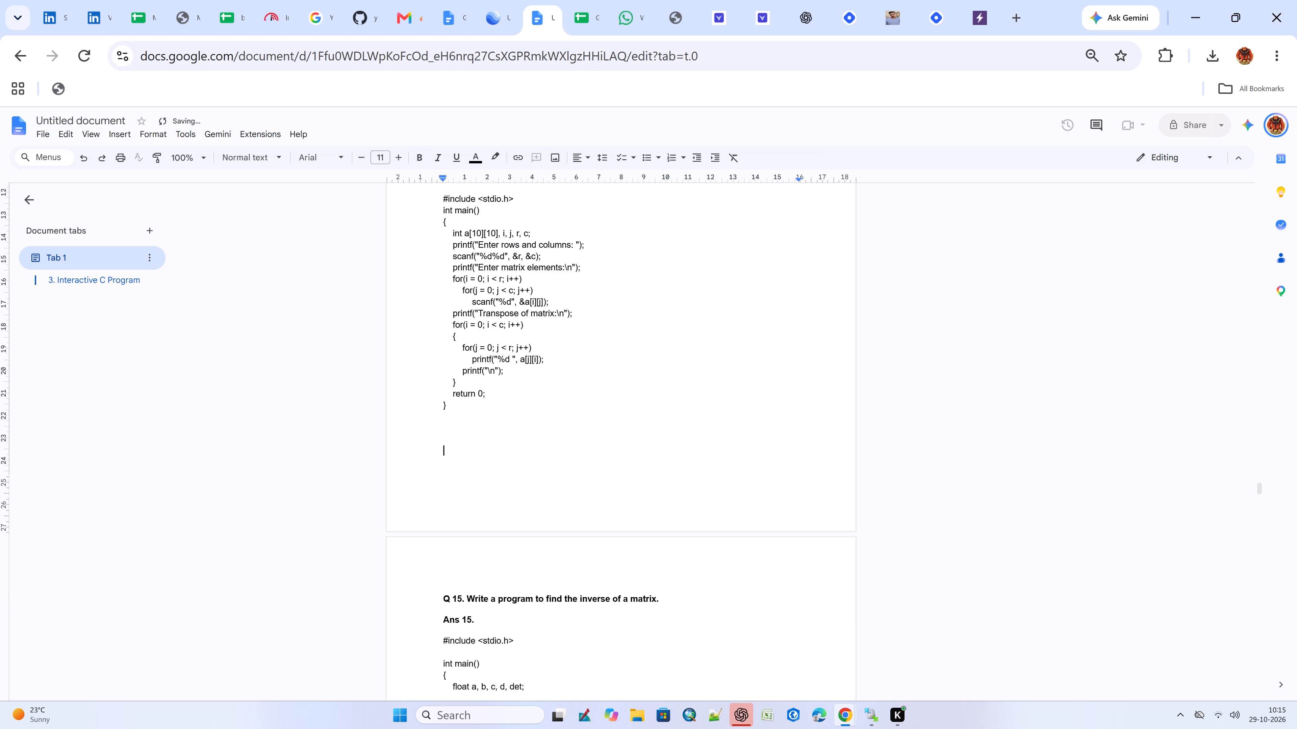
Remove the Q 15 program's blank lines before "int main()", the 2x2 matrix prompt, the "det" calculation and "if (det == 0)".
{"action": "scroll", "coordinate": [467, 496], "scroll_direction": "down", "scroll_amount": 4}
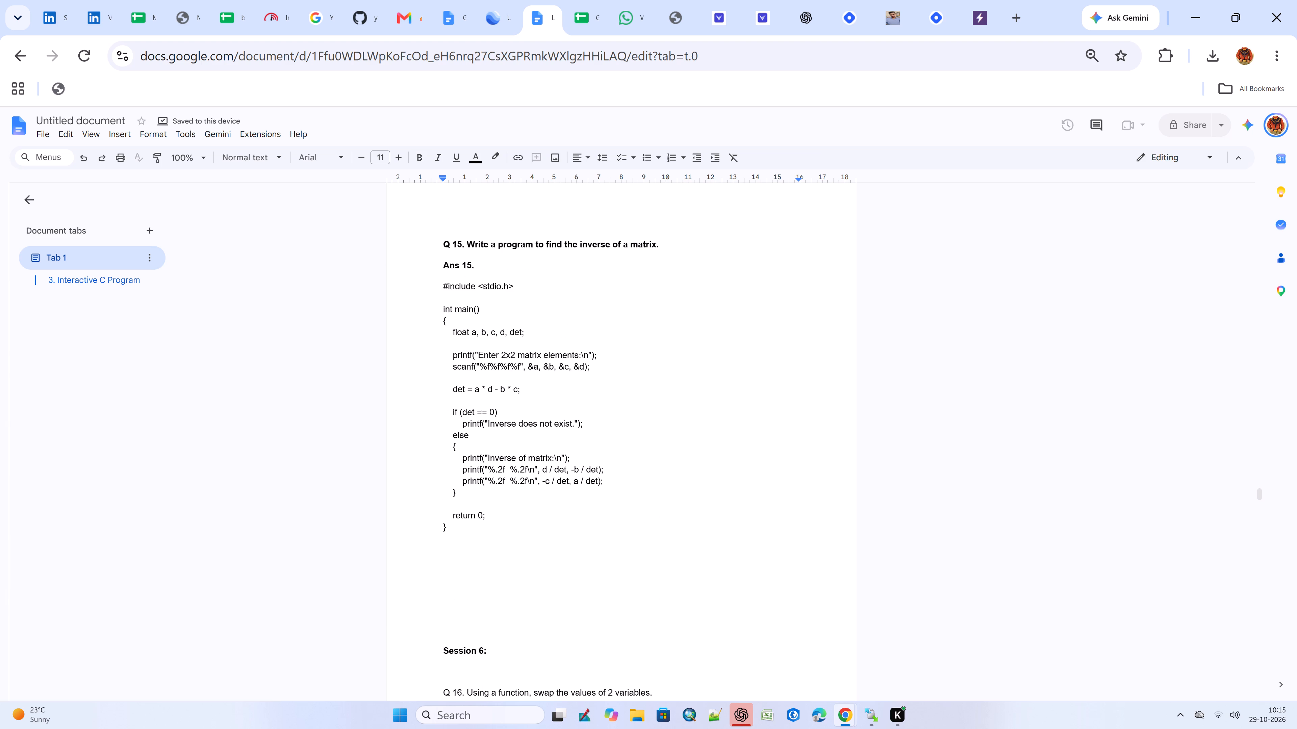
{"action": "left_click", "coordinate": [438, 301]}
{"action": "key", "text": "BackSpace"}
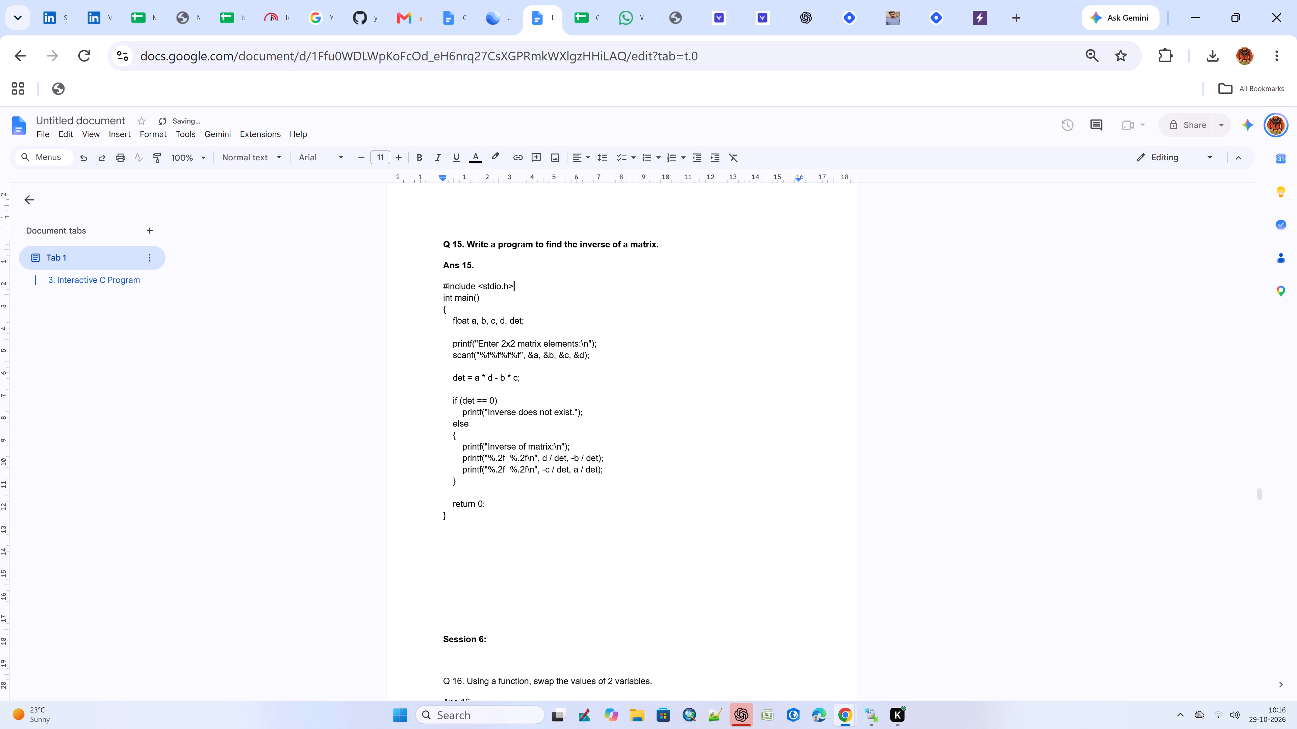
{"action": "left_click", "coordinate": [443, 328]}
{"action": "key", "text": "BackSpace"}
{"action": "left_click", "coordinate": [444, 355]}
{"action": "key", "text": "BackSpace"}
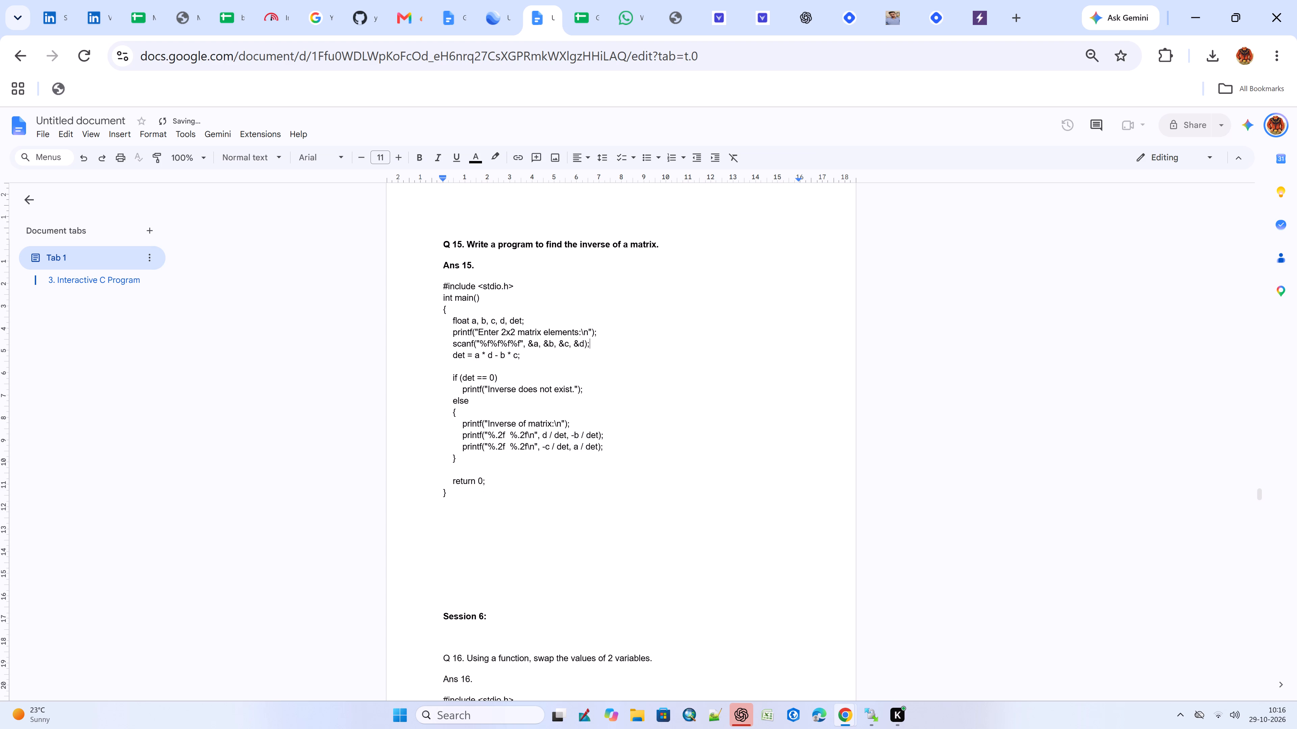
{"action": "left_click", "coordinate": [444, 363]}
{"action": "key", "text": "BackSpace"}
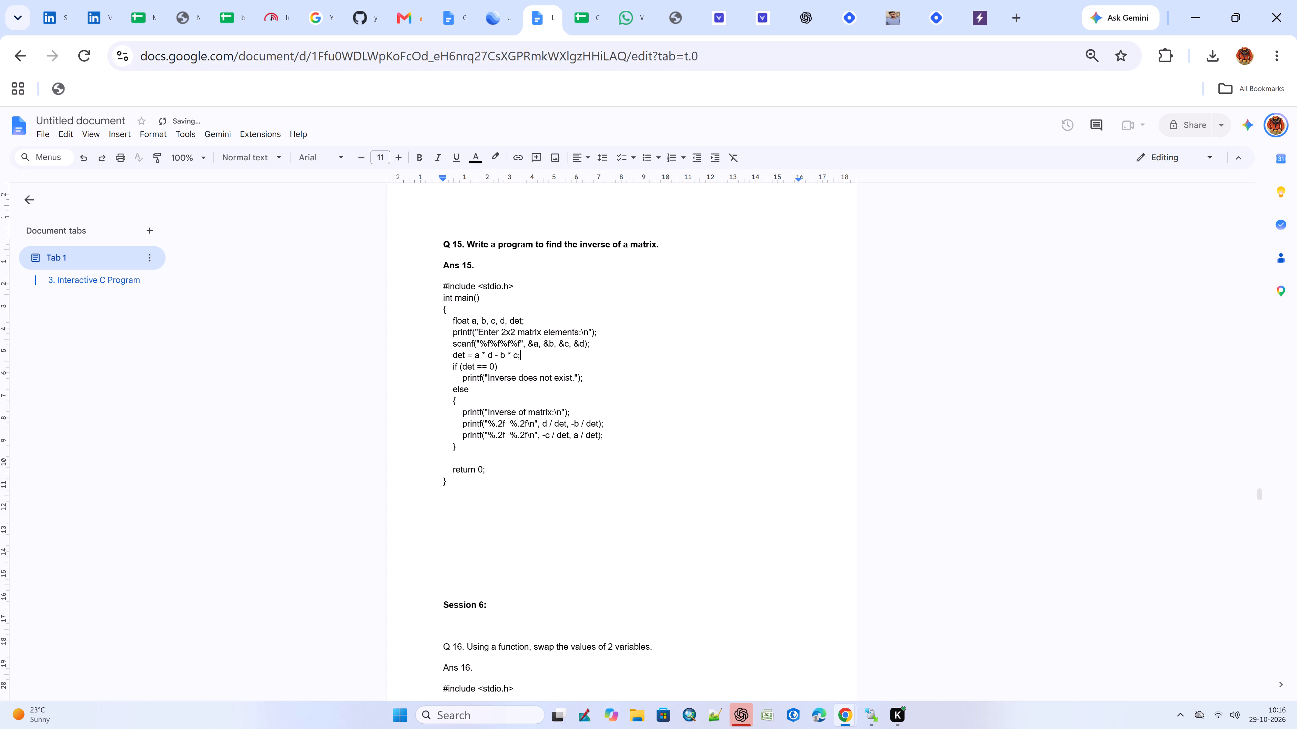
Replace the gap after the Q 15 program with enough blank lines to start the "Session 6:" heading on a new page.
{"action": "left_click_drag", "start_coordinate": [445, 503], "coordinate": [462, 586]}
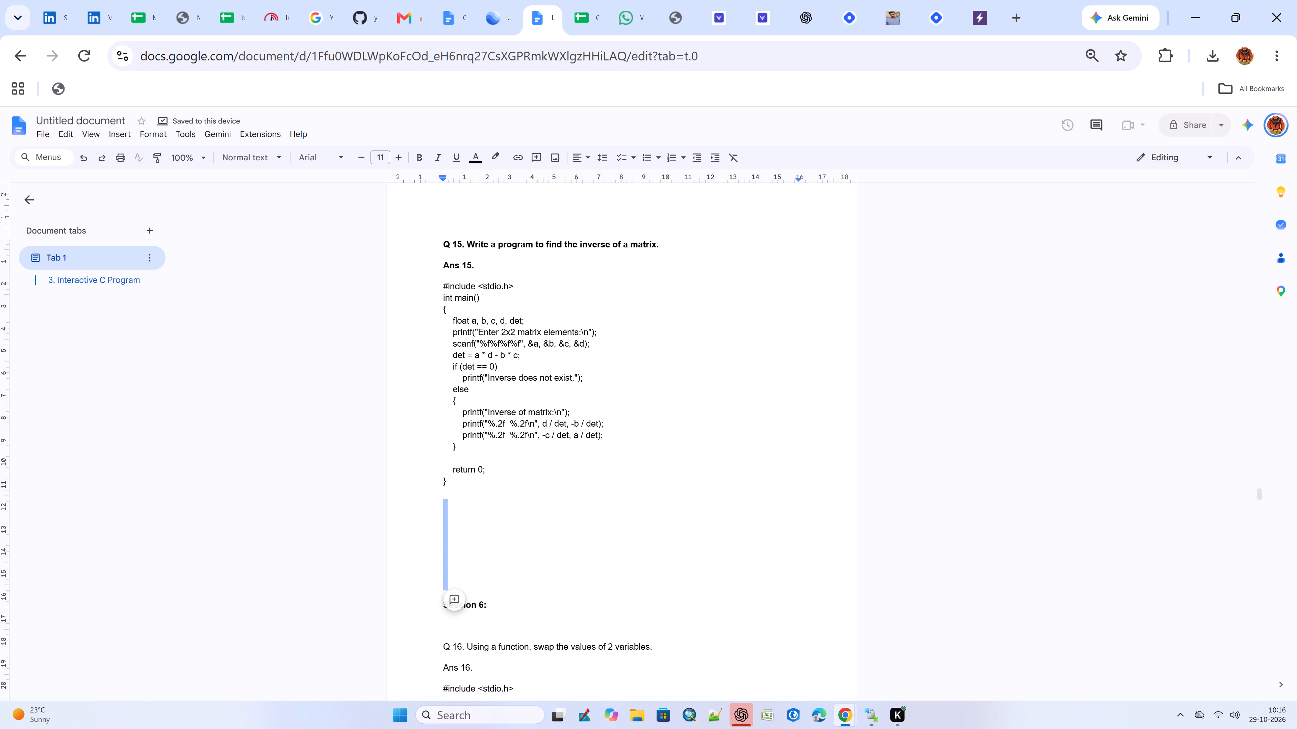
{"action": "key", "text": "Return"}
{"action": "key", "text": "Return"}
{"action": "key", "text": "Return"}
{"action": "key", "text": "Return"}
{"action": "key", "text": "Return"}
{"action": "key", "text": "Return"}
{"action": "key", "text": "Return"}
{"action": "key", "text": "Return"}
{"action": "key", "text": "Return"}
{"action": "key", "text": "Return"}
{"action": "key", "text": "Return"}
{"action": "key", "text": "Return"}
{"action": "key", "text": "Return"}
{"action": "key", "text": "Return"}
{"action": "key", "text": "Return"}
{"action": "key", "text": "Return"}
{"action": "key", "text": "Return"}
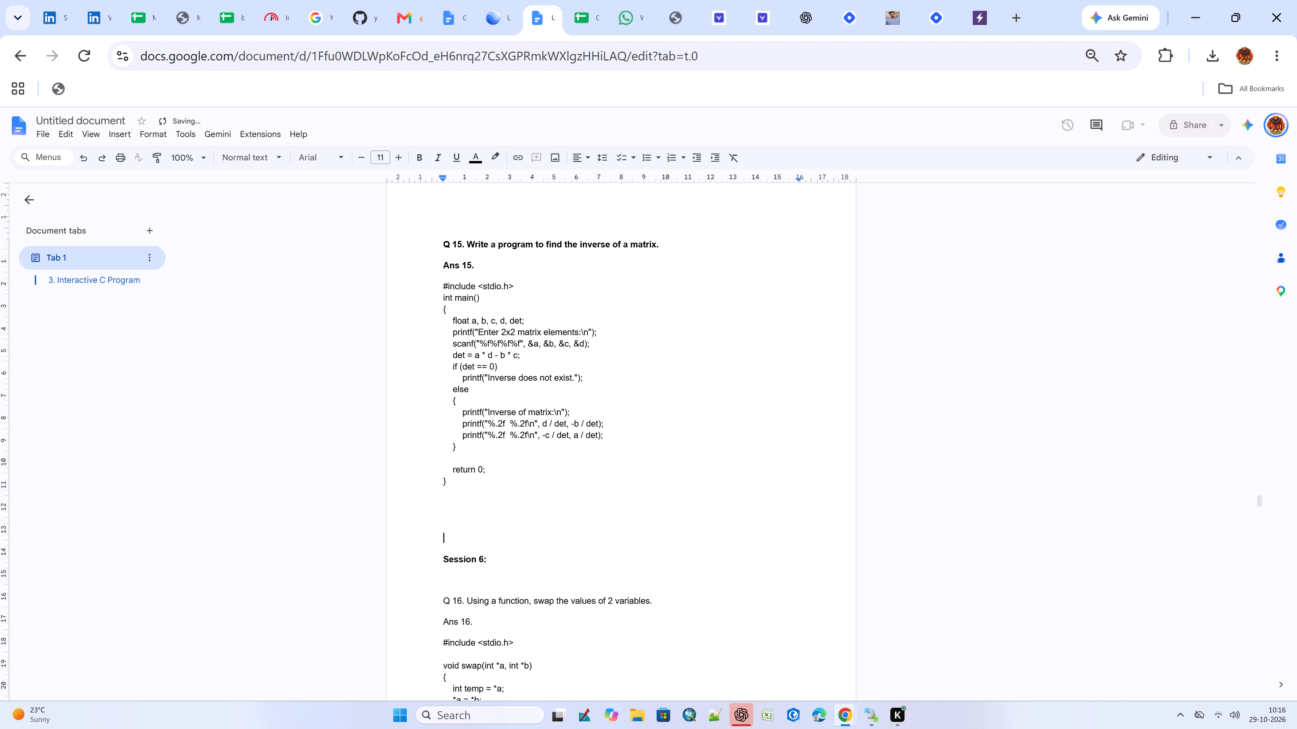
{"action": "scroll", "coordinate": [460, 534], "scroll_direction": "down", "scroll_amount": 2}
{"action": "key", "text": "Return"}
{"action": "key", "text": "Return"}
{"action": "key", "text": "Return"}
{"action": "key", "text": "Return"}
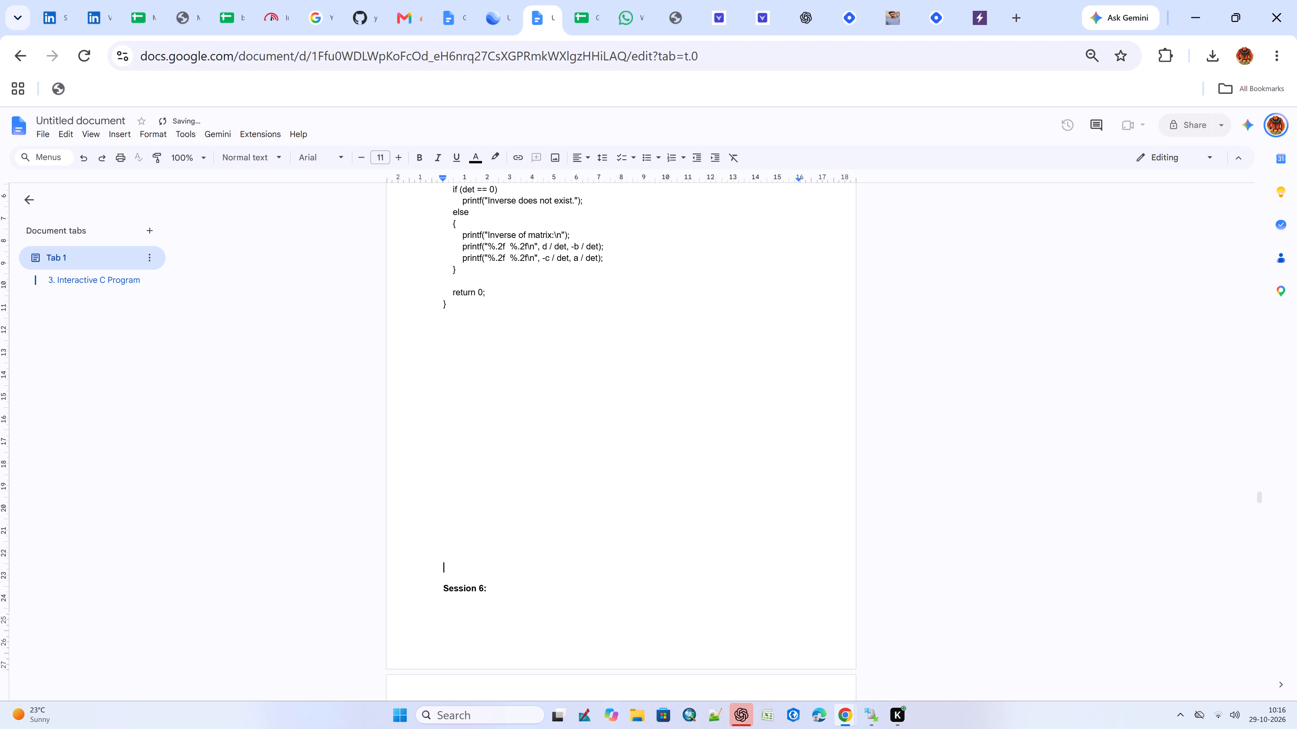
{"action": "key", "text": "Return"}
{"action": "key", "text": "Return"}
Remove the blank line below "Session 6:" and bold the Q 16 swap question with its "Ans 16." line.
{"action": "scroll", "coordinate": [463, 508], "scroll_direction": "down", "scroll_amount": 3}
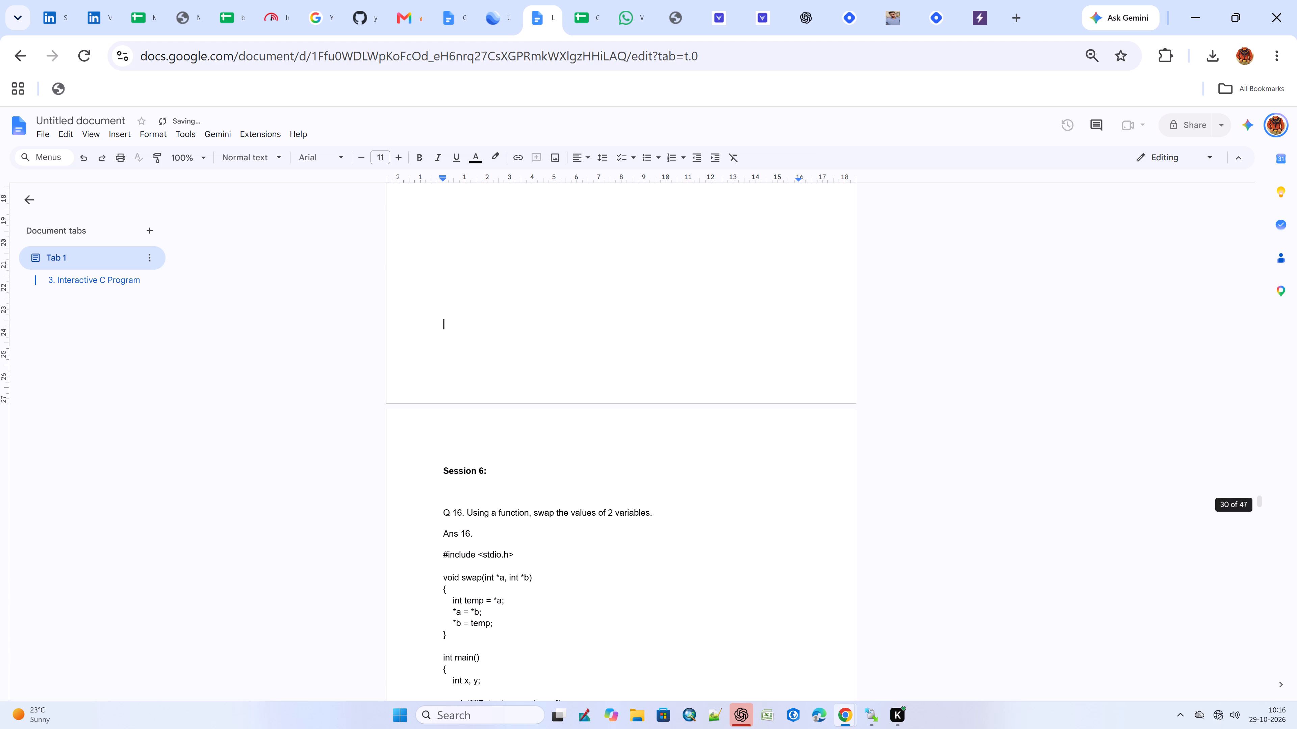
{"action": "left_click", "coordinate": [472, 500]}
{"action": "key", "text": "BackSpace"}
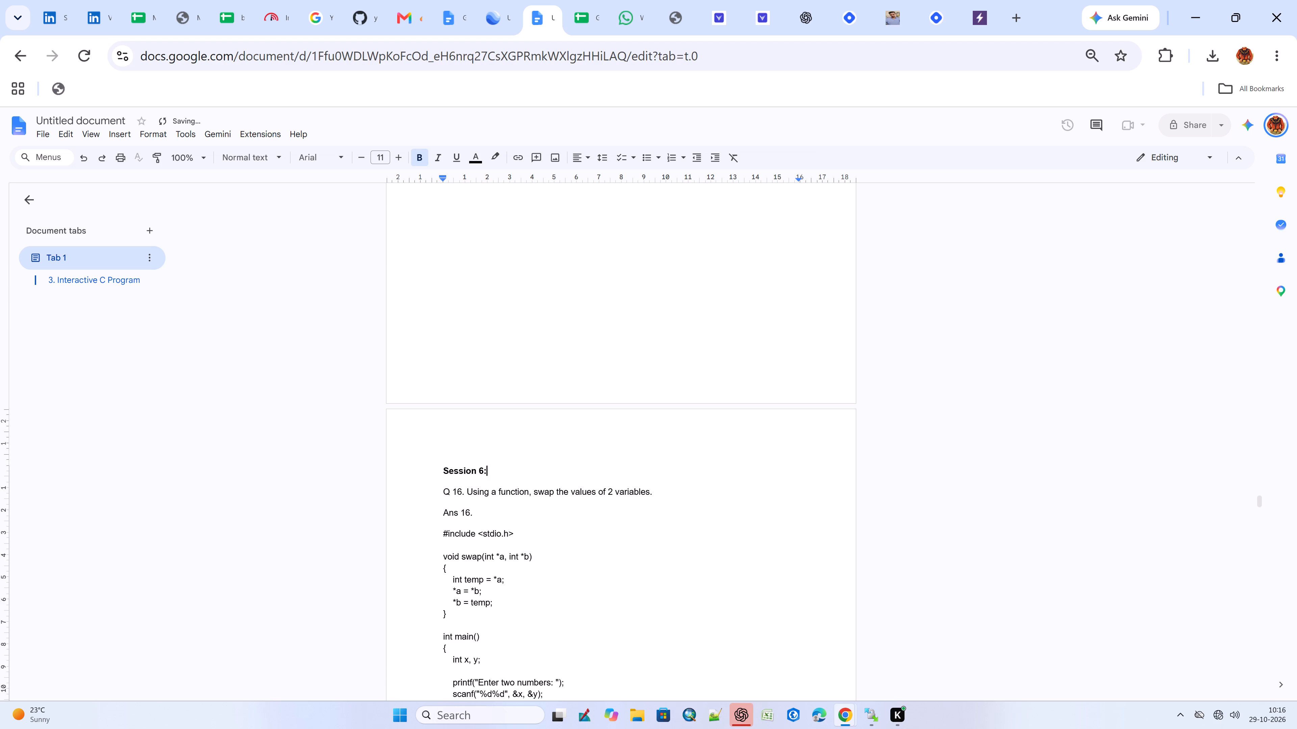
{"action": "left_click_drag", "start_coordinate": [495, 517], "coordinate": [362, 483]}
{"action": "key", "text": "ctrl+b"}
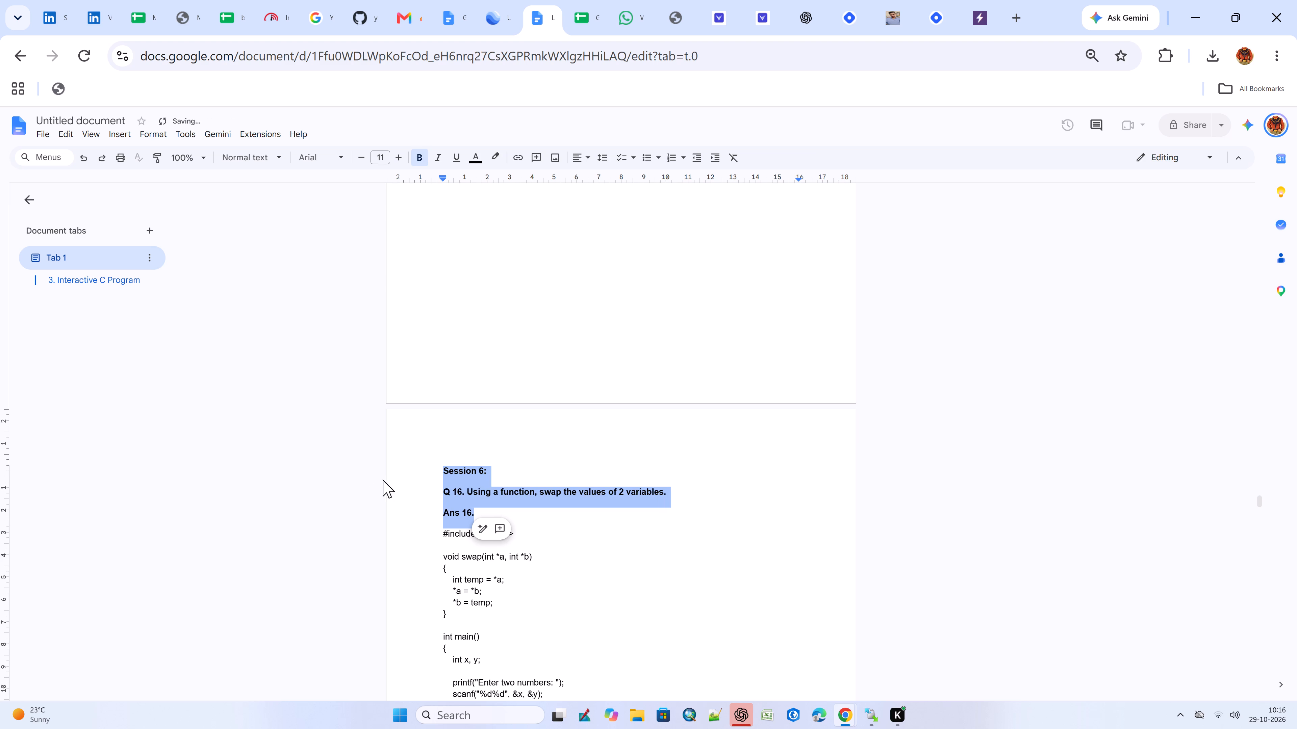
{"action": "left_click", "coordinate": [436, 455]}
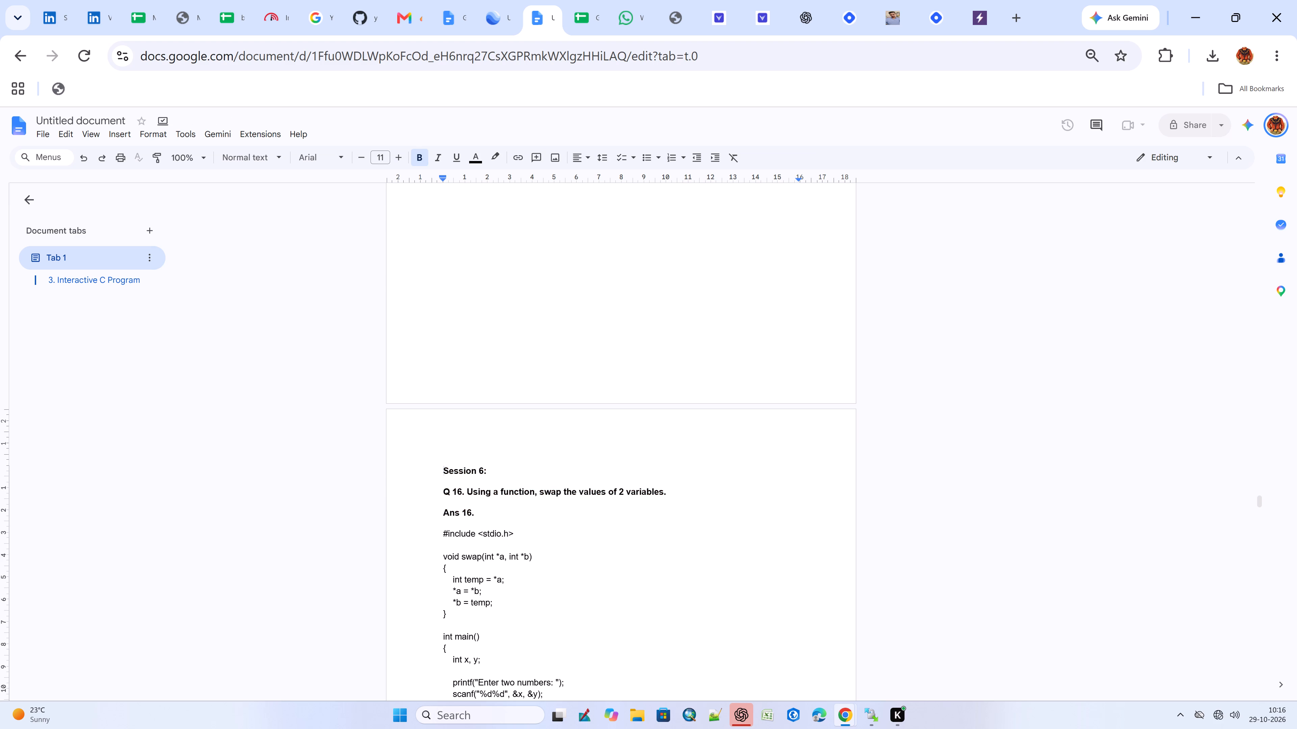
Centre the "Session 6:" heading.
{"action": "left_click_drag", "start_coordinate": [499, 469], "coordinate": [423, 467]}
{"action": "left_click", "coordinate": [572, 160]}
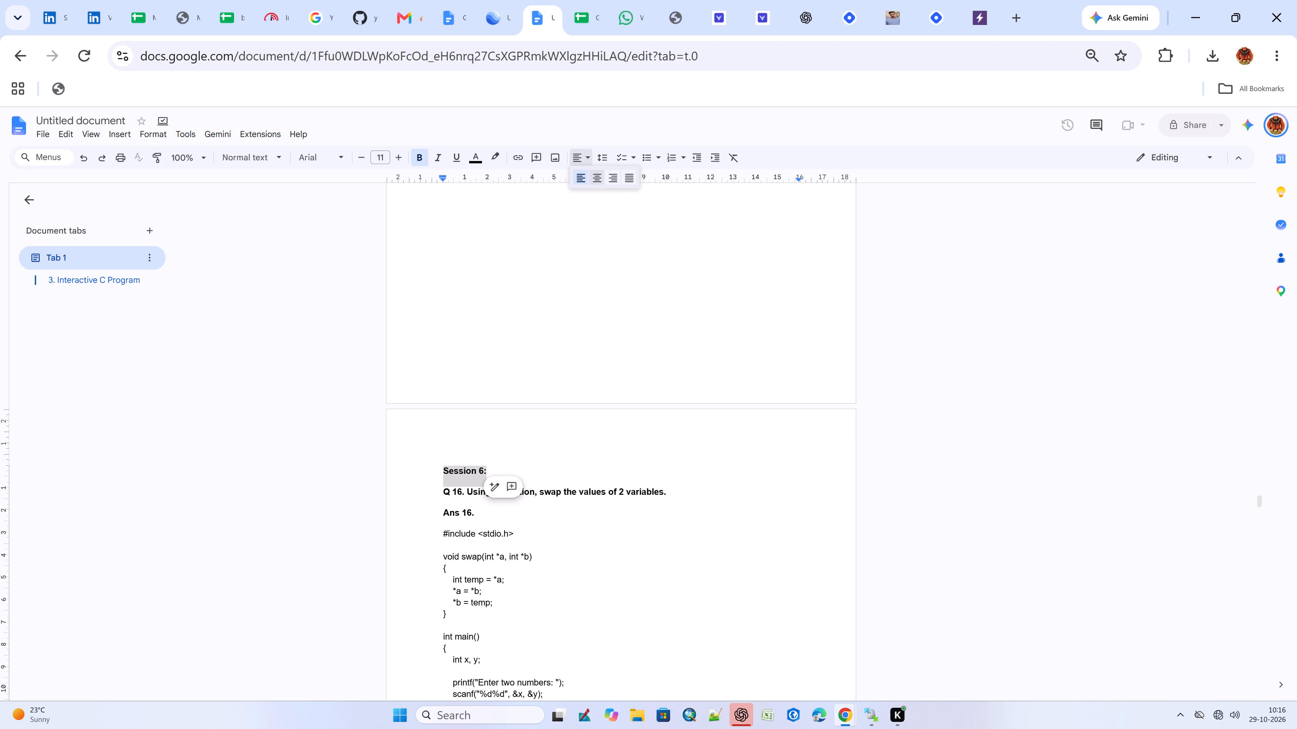
{"action": "left_click", "coordinate": [601, 186]}
{"action": "left_click", "coordinate": [599, 182]}
{"action": "left_click", "coordinate": [505, 416]}
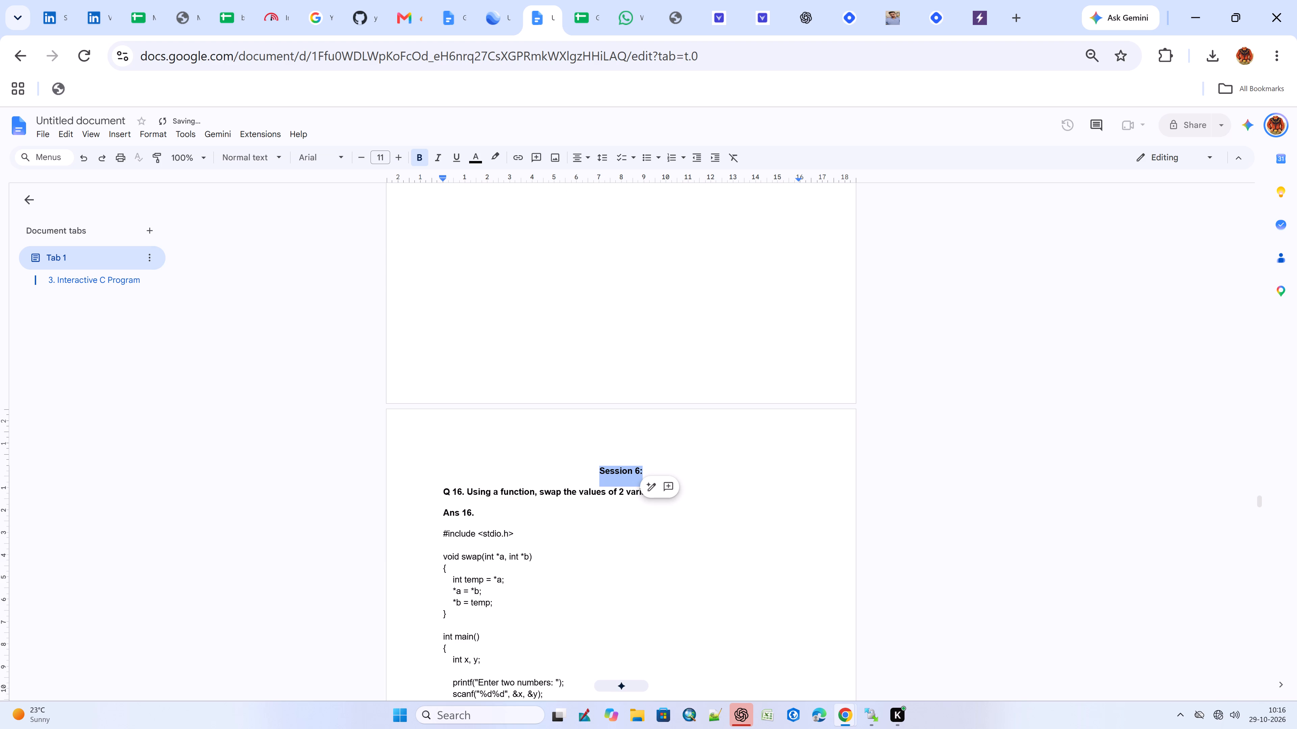
Remove the blank line above Q 17 and bold the prime number question with its "Ans 17." line.
{"action": "scroll", "coordinate": [555, 462], "scroll_direction": "down", "scroll_amount": 5}
{"action": "scroll", "coordinate": [556, 468], "scroll_direction": "up", "scroll_amount": 2}
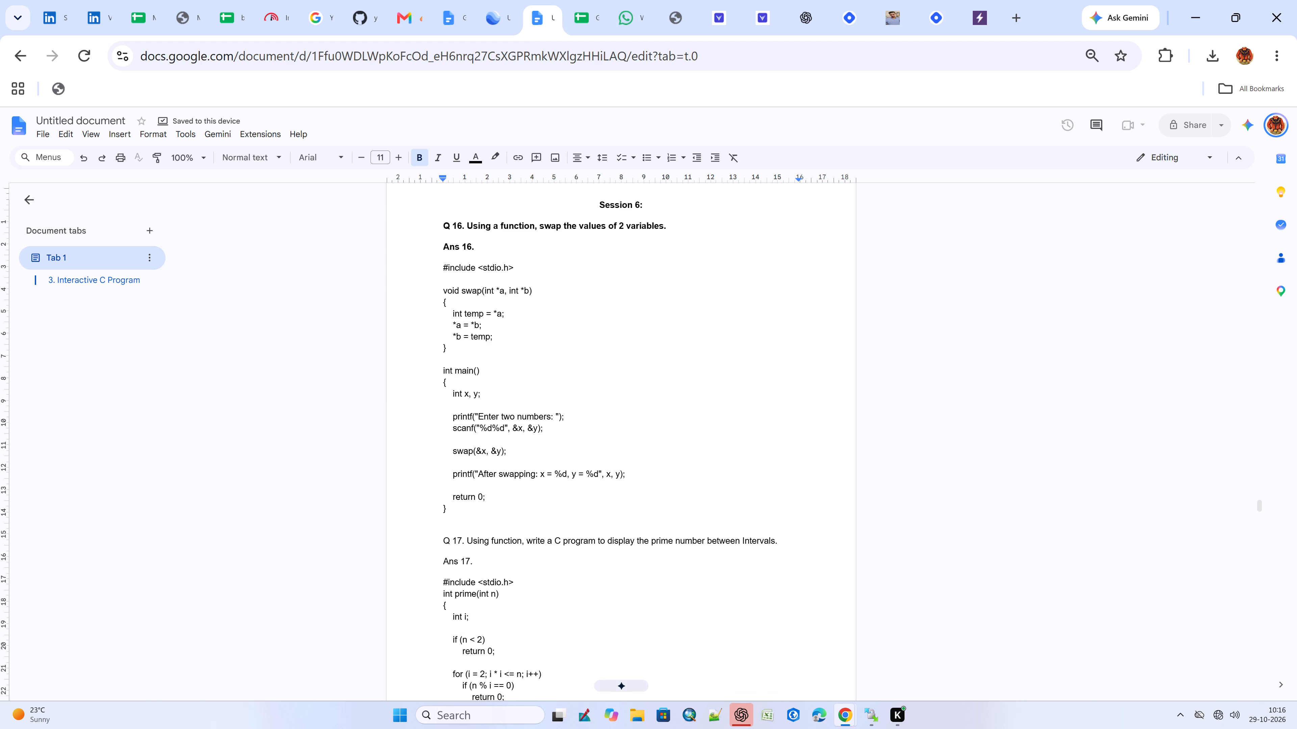
{"action": "left_click", "coordinate": [458, 525]}
{"action": "key", "text": "BackSpace"}
{"action": "left_click_drag", "start_coordinate": [490, 559], "coordinate": [428, 542]}
{"action": "key", "text": "ctrl+b"}
{"action": "left_click", "coordinate": [440, 561]}
Remove the blank lines before "return 1;", the "for" loop and "if (n < 2)" in the Q 17 prime function.
{"action": "scroll", "coordinate": [465, 617], "scroll_direction": "down", "scroll_amount": 2}
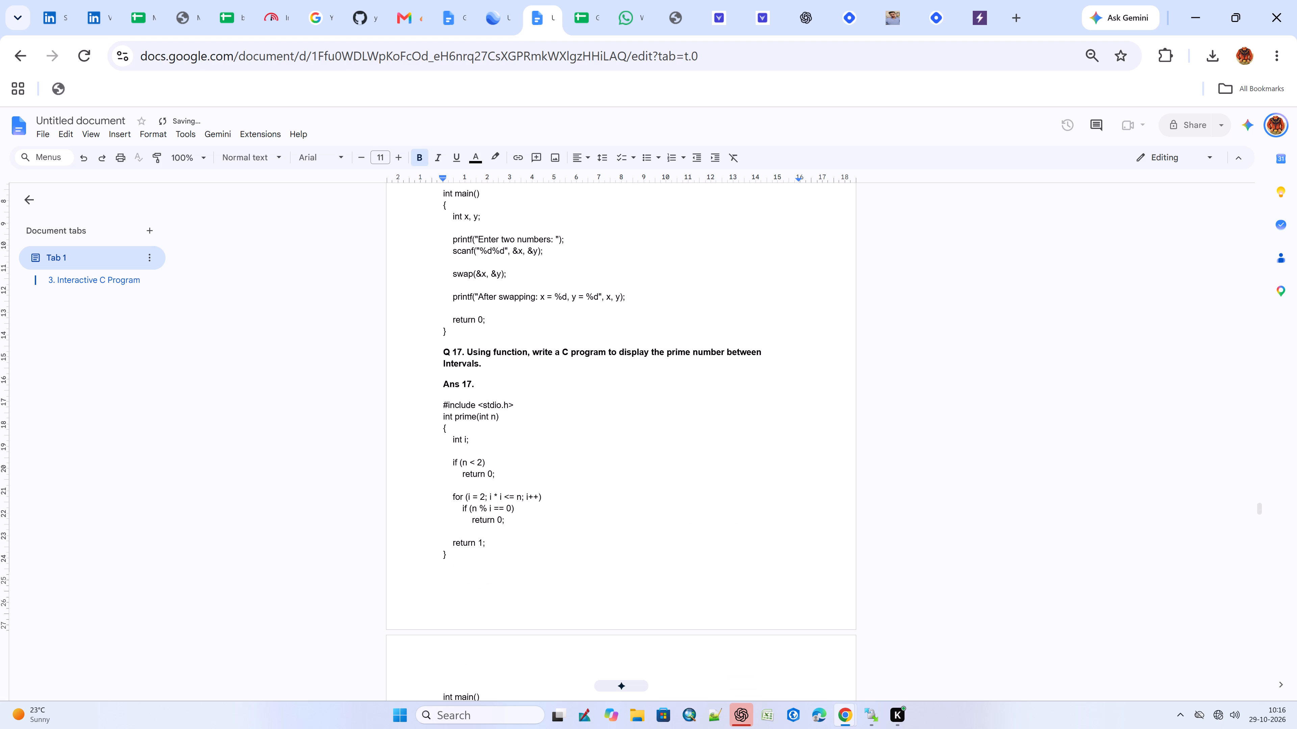
{"action": "left_click", "coordinate": [451, 533]}
{"action": "key", "text": "BackSpace"}
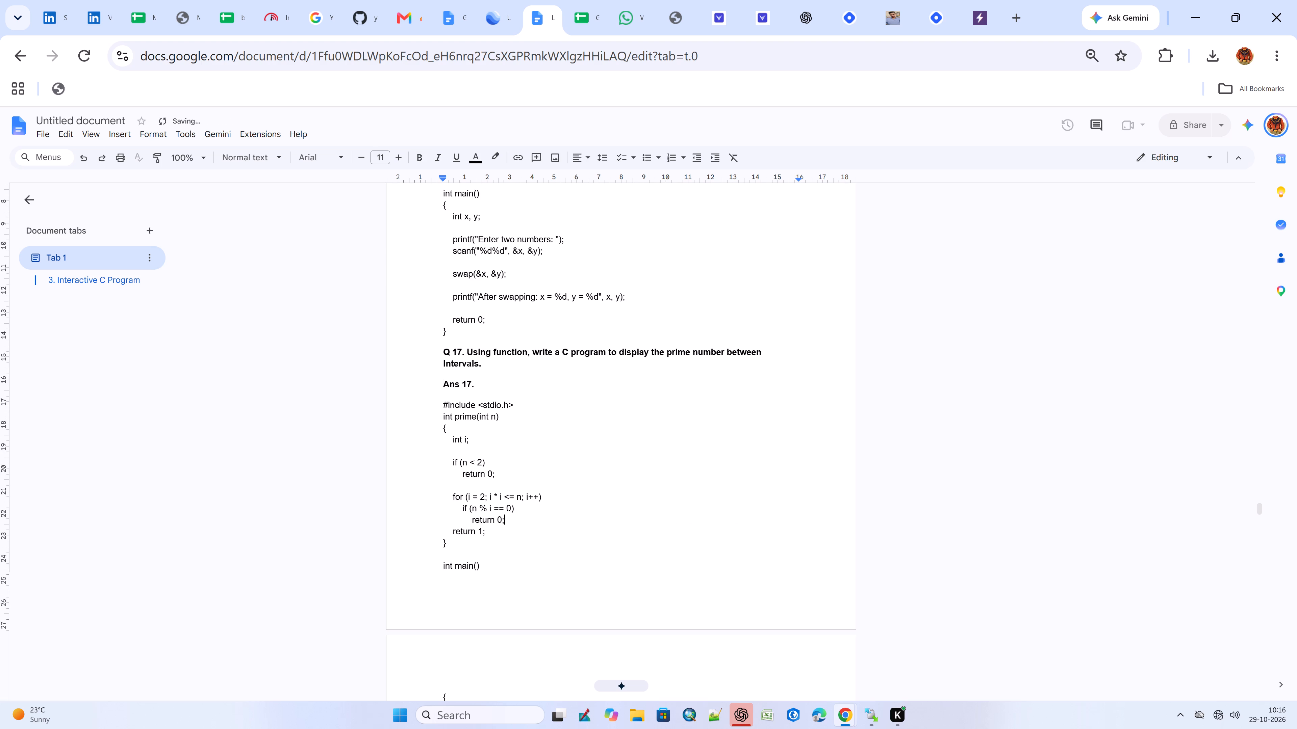
{"action": "left_click", "coordinate": [445, 483]}
{"action": "key", "text": "BackSpace"}
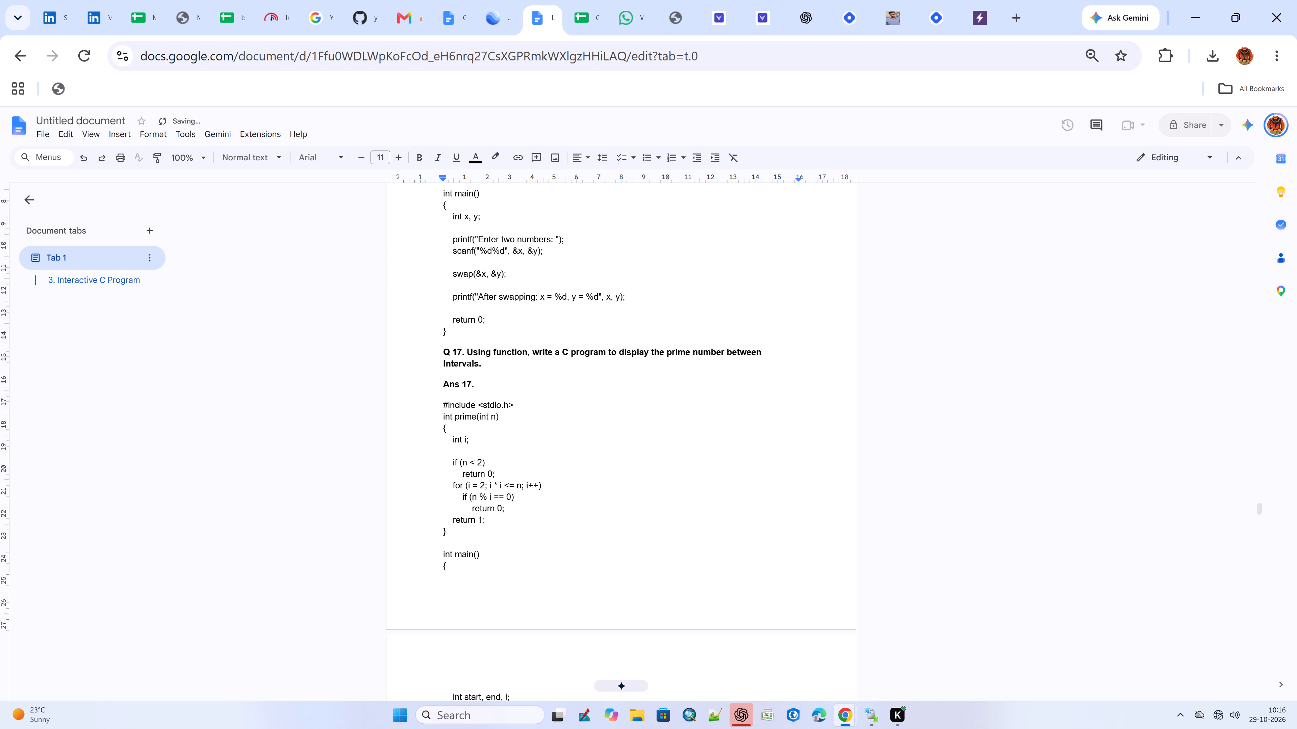
{"action": "left_click", "coordinate": [435, 449]}
{"action": "key", "text": "BackSpace"}
{"action": "scroll", "coordinate": [517, 535], "scroll_direction": "down", "scroll_amount": 2}
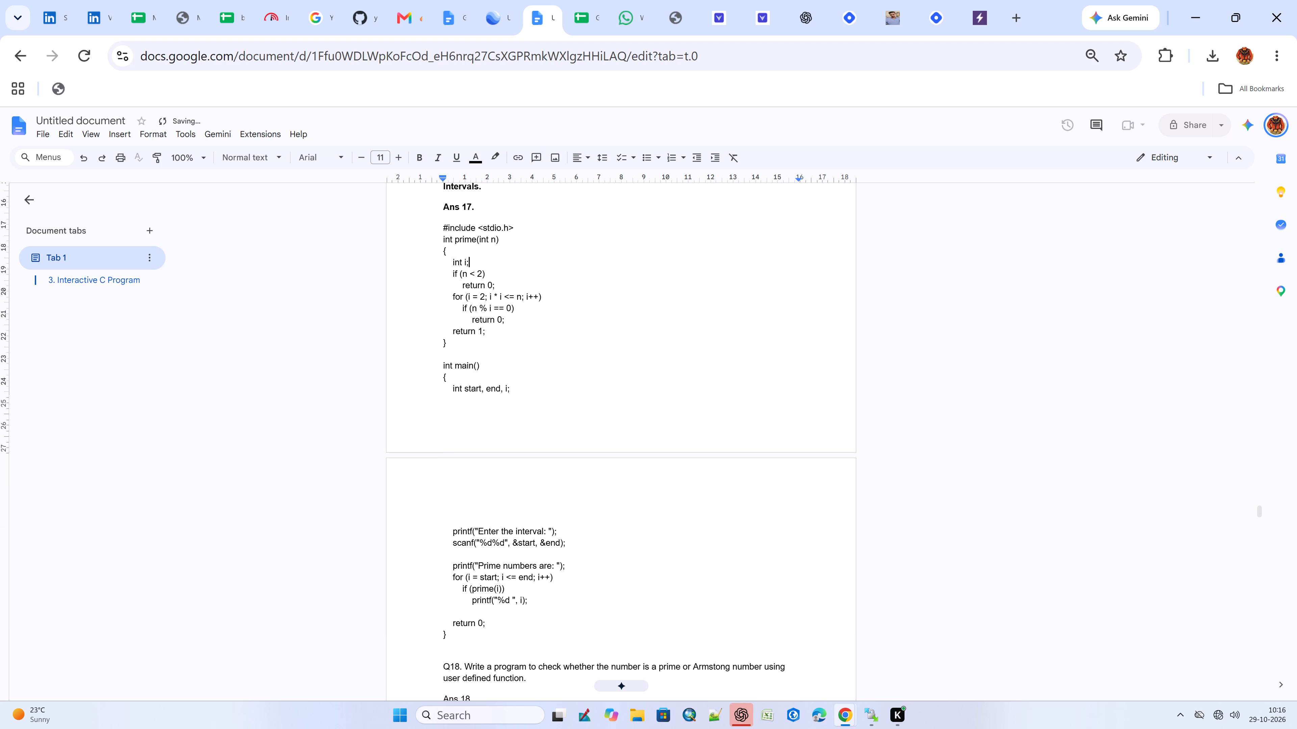
Remove the blank lines before "int main()", the "Prime numbers are:" printf and the final "return 0;" in the Q 17 program.
{"action": "left_click", "coordinate": [440, 357]}
{"action": "key", "text": "BackSpace"}
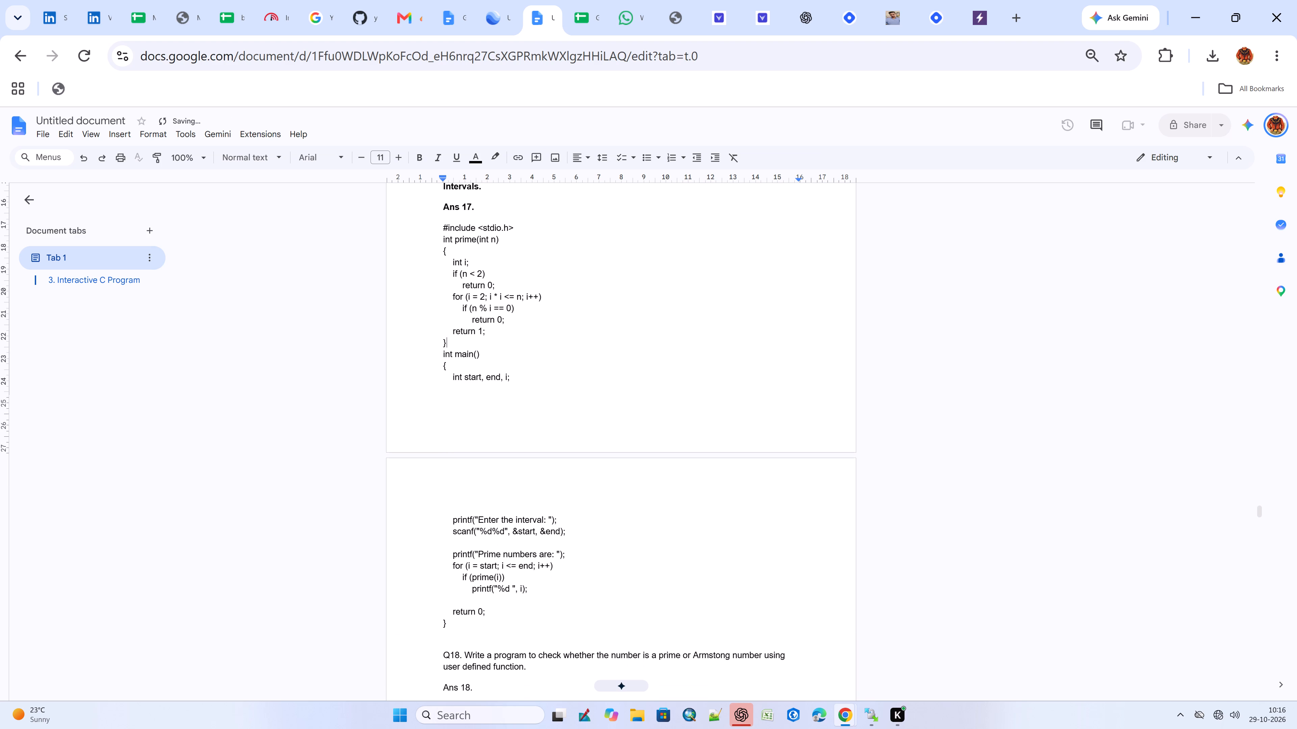
{"action": "left_click", "coordinate": [450, 541]}
{"action": "key", "text": "BackSpace"}
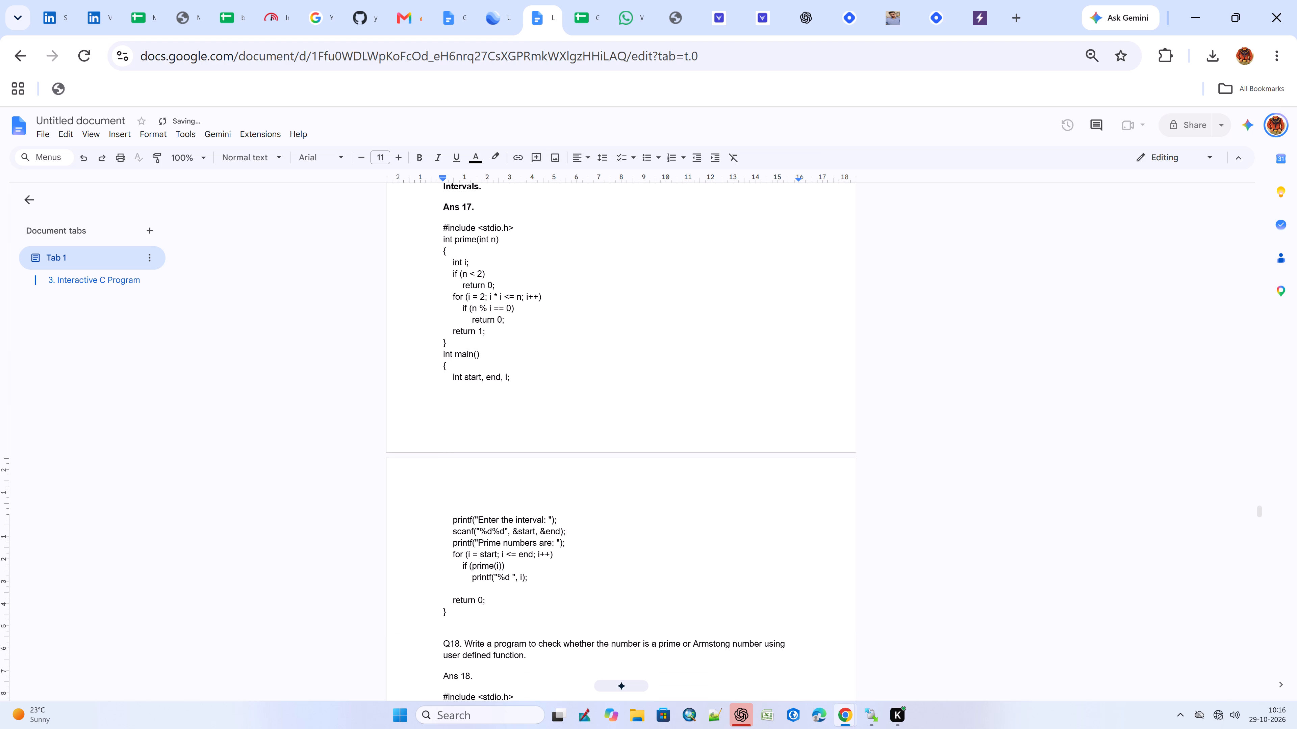
{"action": "left_click", "coordinate": [451, 587]}
{"action": "key", "text": "BackSpace"}
Remove the extra blank line above Q18 and bold the prime or Armstrong question with its "Ans 18." line.
{"action": "left_click", "coordinate": [475, 615]}
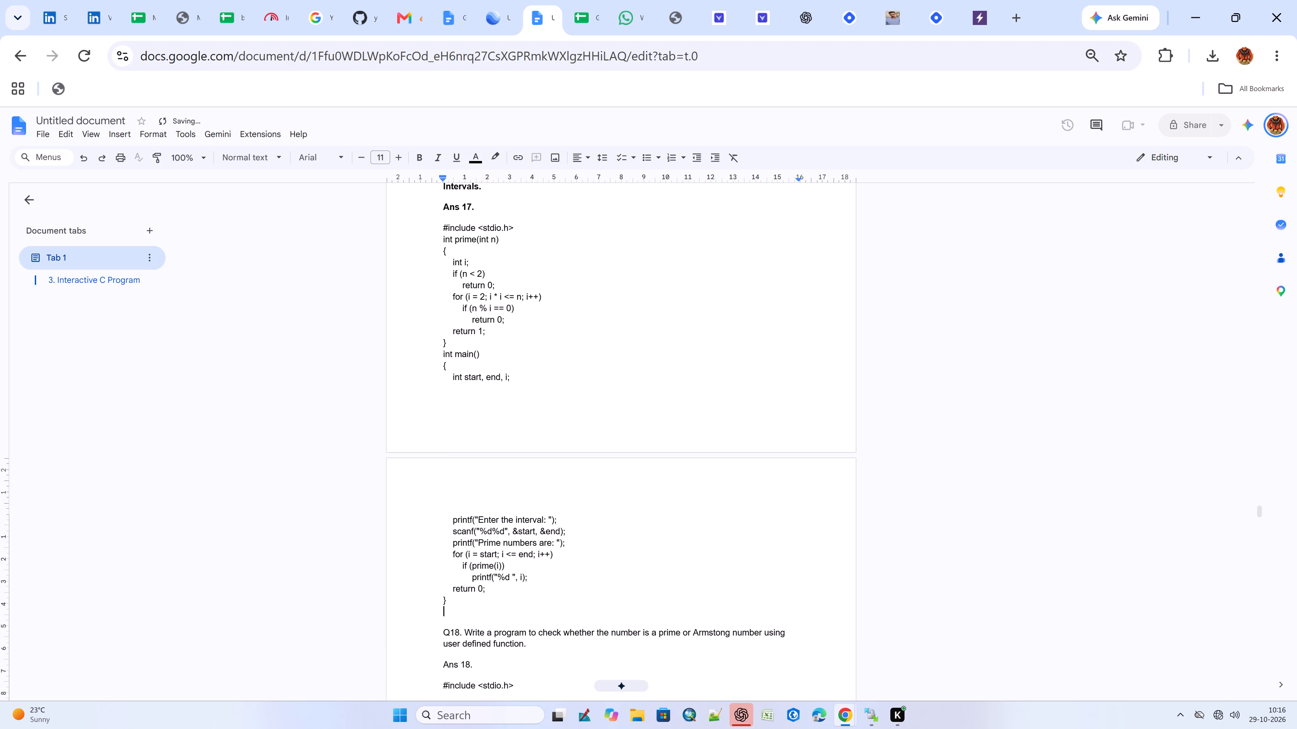
{"action": "key", "text": "BackSpace"}
{"action": "left_click_drag", "start_coordinate": [527, 648], "coordinate": [460, 630]}
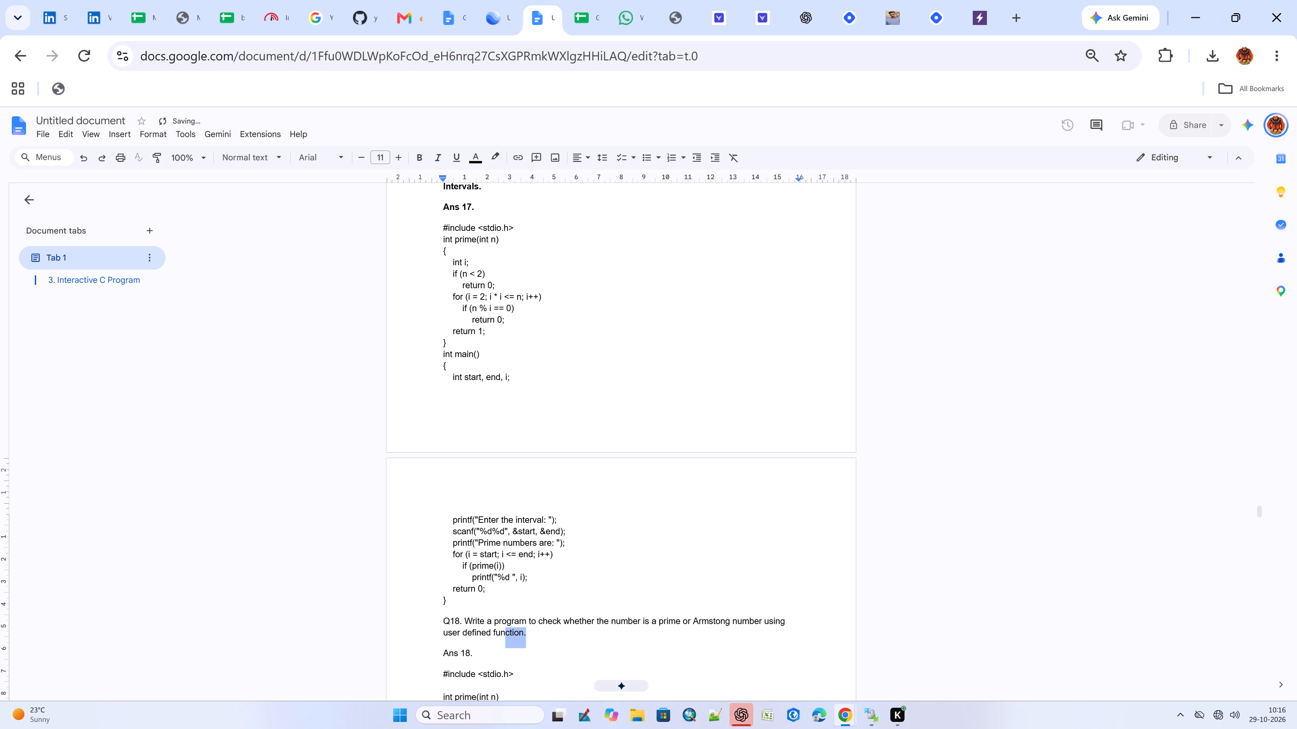
{"action": "left_click_drag", "start_coordinate": [460, 630], "coordinate": [435, 625]}
{"action": "left_click_drag", "start_coordinate": [477, 652], "coordinate": [431, 624]}
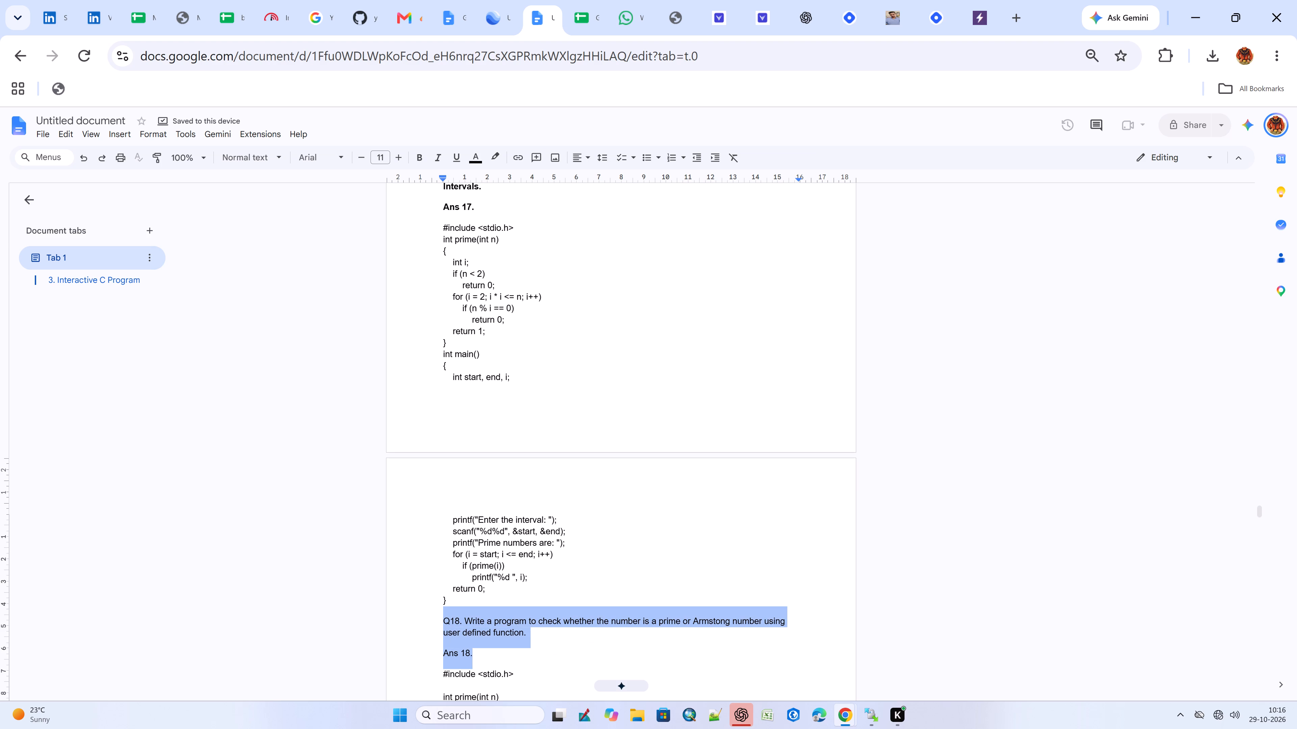
{"action": "key", "text": "ctrl+b"}
{"action": "left_click", "coordinate": [438, 623]}
Remove the blank lines before "int prime(int n)", "if (n < 2)", the "for" loop and "return 1;" in the Q18 program.
{"action": "scroll", "coordinate": [455, 646], "scroll_direction": "down", "scroll_amount": 2}
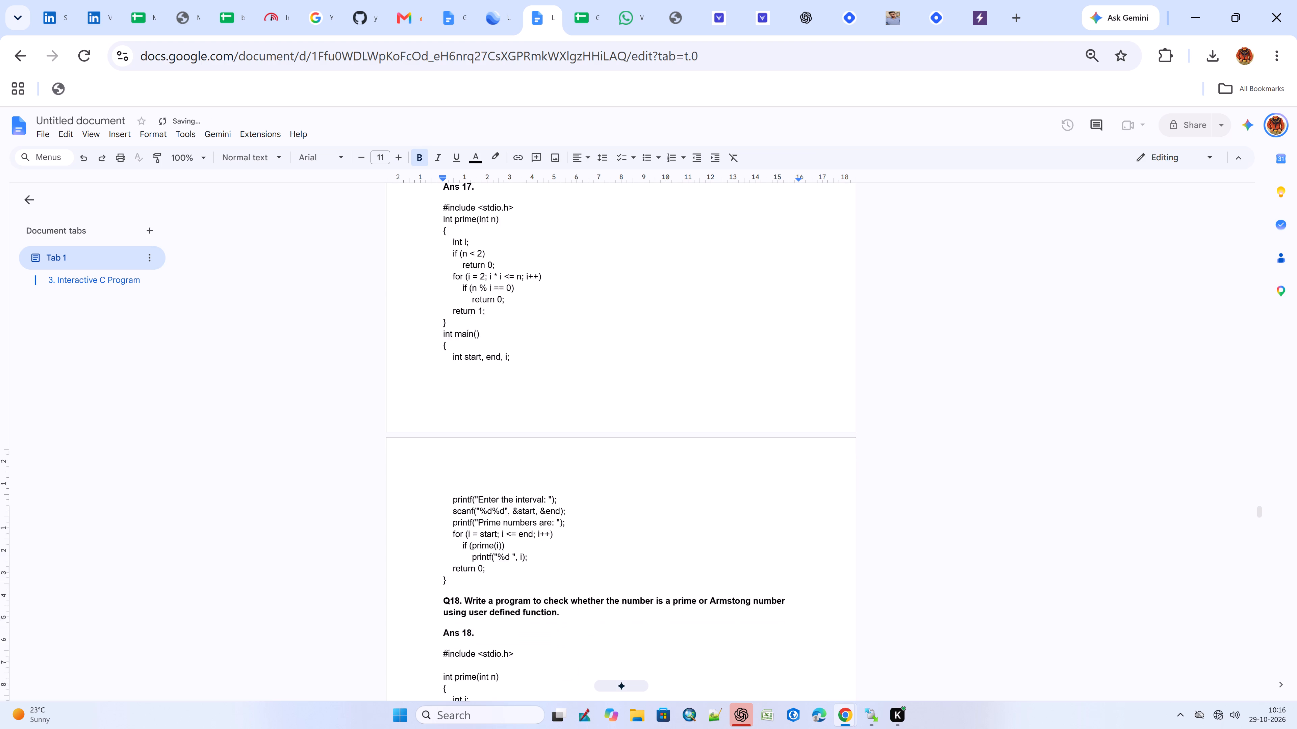
{"action": "scroll", "coordinate": [456, 633], "scroll_direction": "down", "scroll_amount": 1}
{"action": "left_click", "coordinate": [430, 421]}
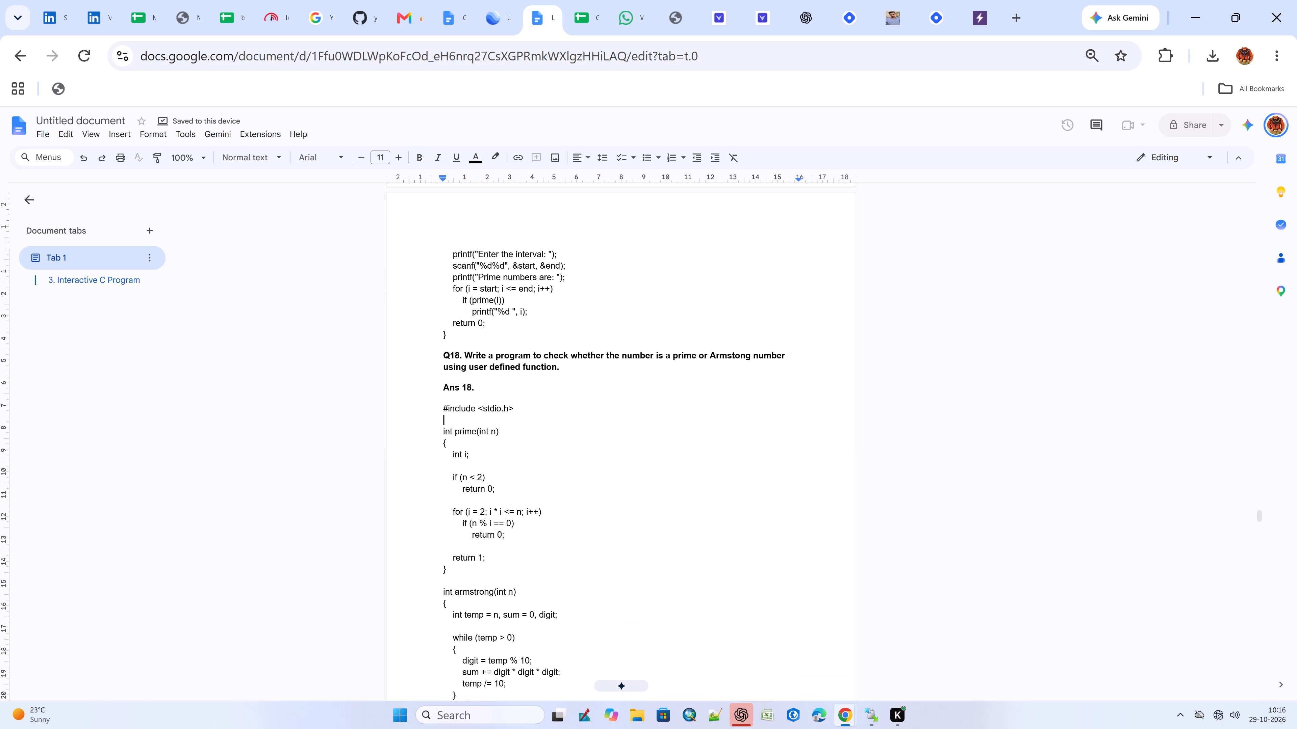
{"action": "key", "text": "BackSpace"}
{"action": "left_click", "coordinate": [440, 456]}
{"action": "key", "text": "BackSpace"}
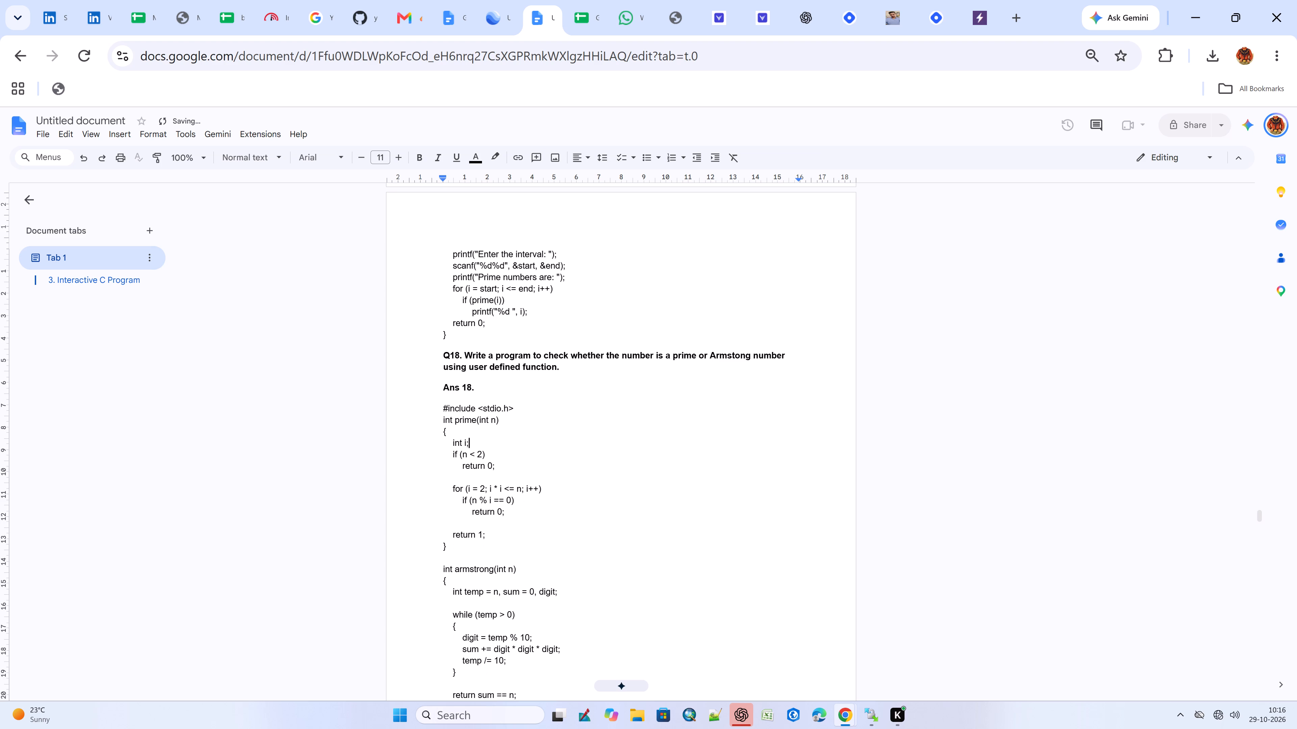
{"action": "left_click", "coordinate": [445, 523]}
{"action": "key", "text": "BackSpace"}
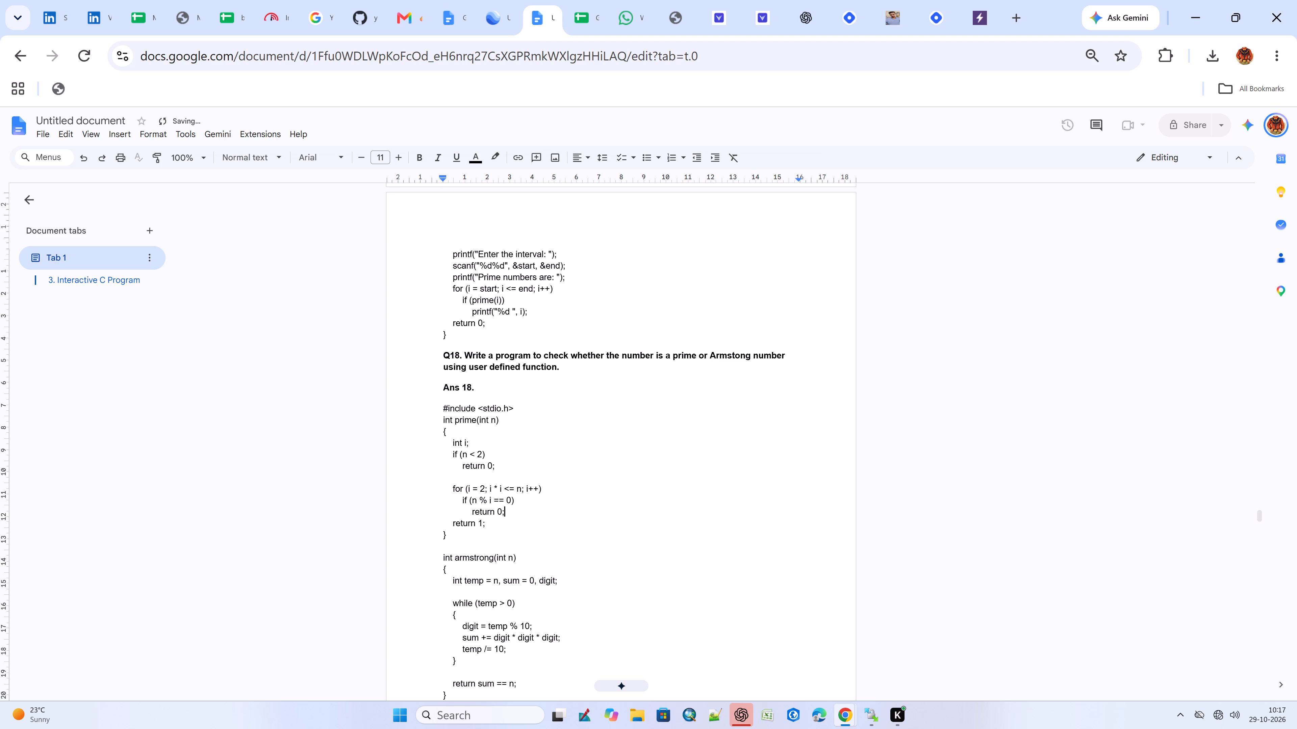
{"action": "left_click", "coordinate": [442, 477]}
{"action": "key", "text": "BackSpace"}
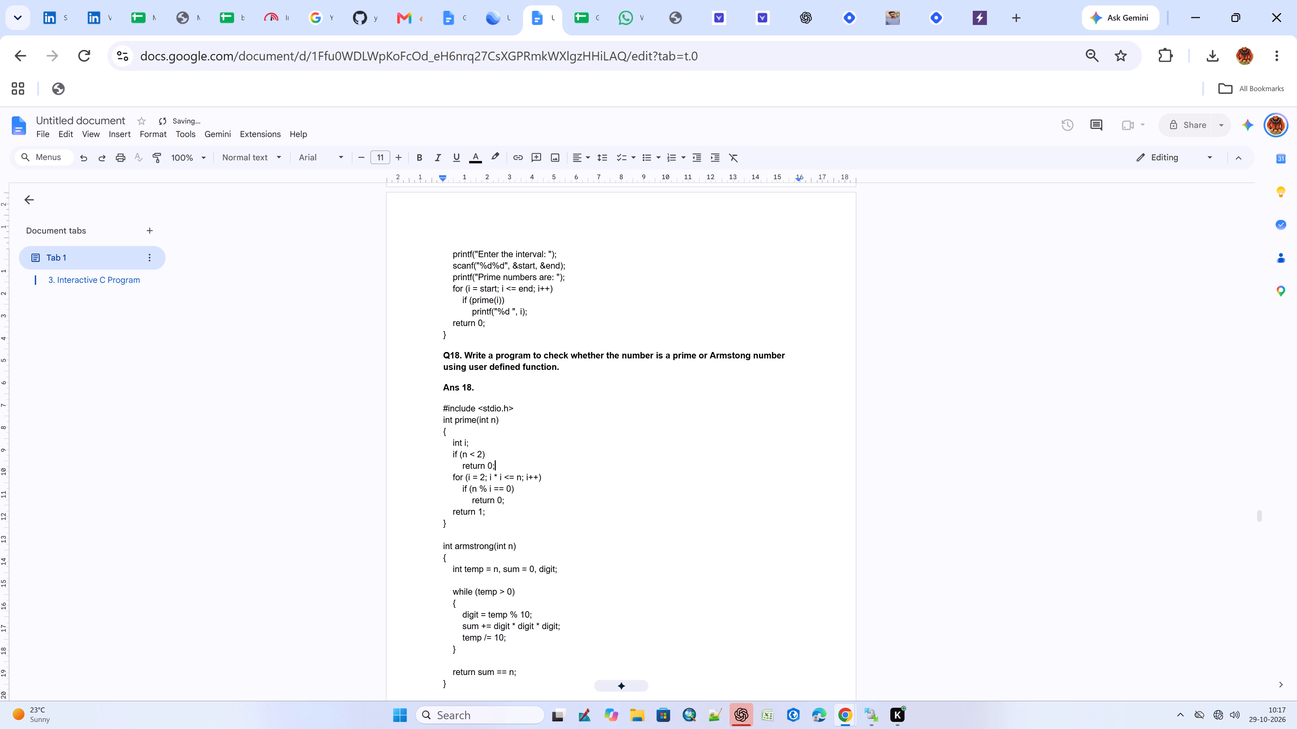
Remove the blank lines before and after the Q18 armstrong function and inside it before the "while" loop and "return sum == n;".
{"action": "left_click", "coordinate": [448, 540]}
{"action": "key", "text": "BackSpace"}
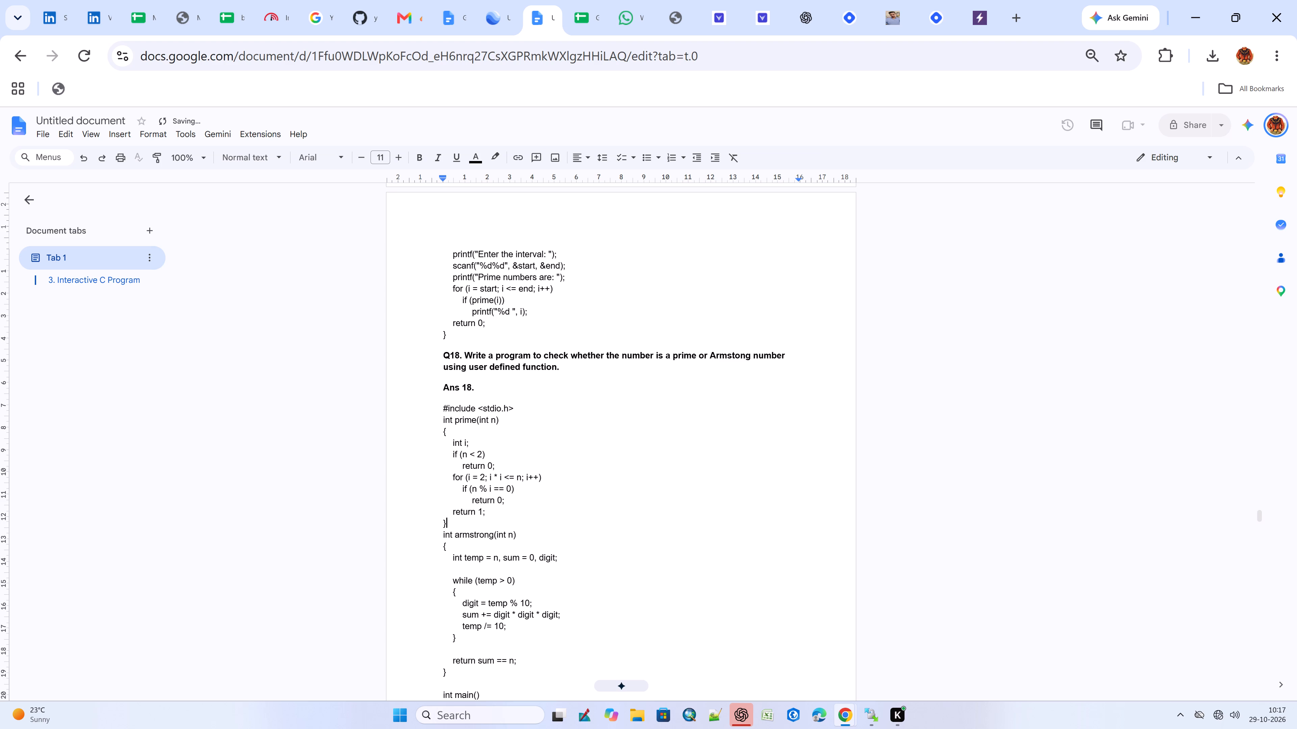
{"action": "left_click", "coordinate": [452, 568]}
{"action": "key", "text": "BackSpace"}
{"action": "left_click", "coordinate": [461, 637]}
{"action": "key", "text": "BackSpace"}
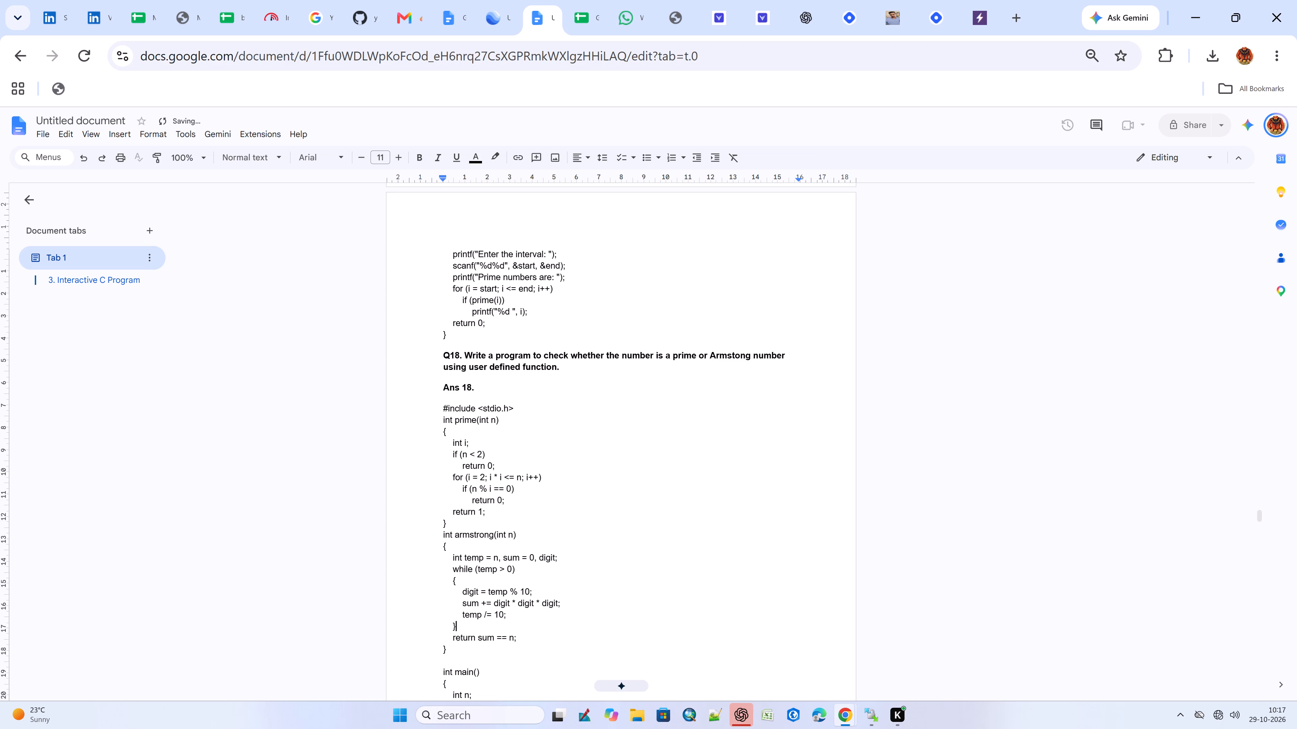
{"action": "left_click", "coordinate": [452, 662]}
{"action": "key", "text": "BackSpace"}
Remove the blank lines inside the Q18 main function, before the "Enter a number:" printf, both "if" checks and "return 0;".
{"action": "scroll", "coordinate": [451, 661], "scroll_direction": "down", "scroll_amount": 2}
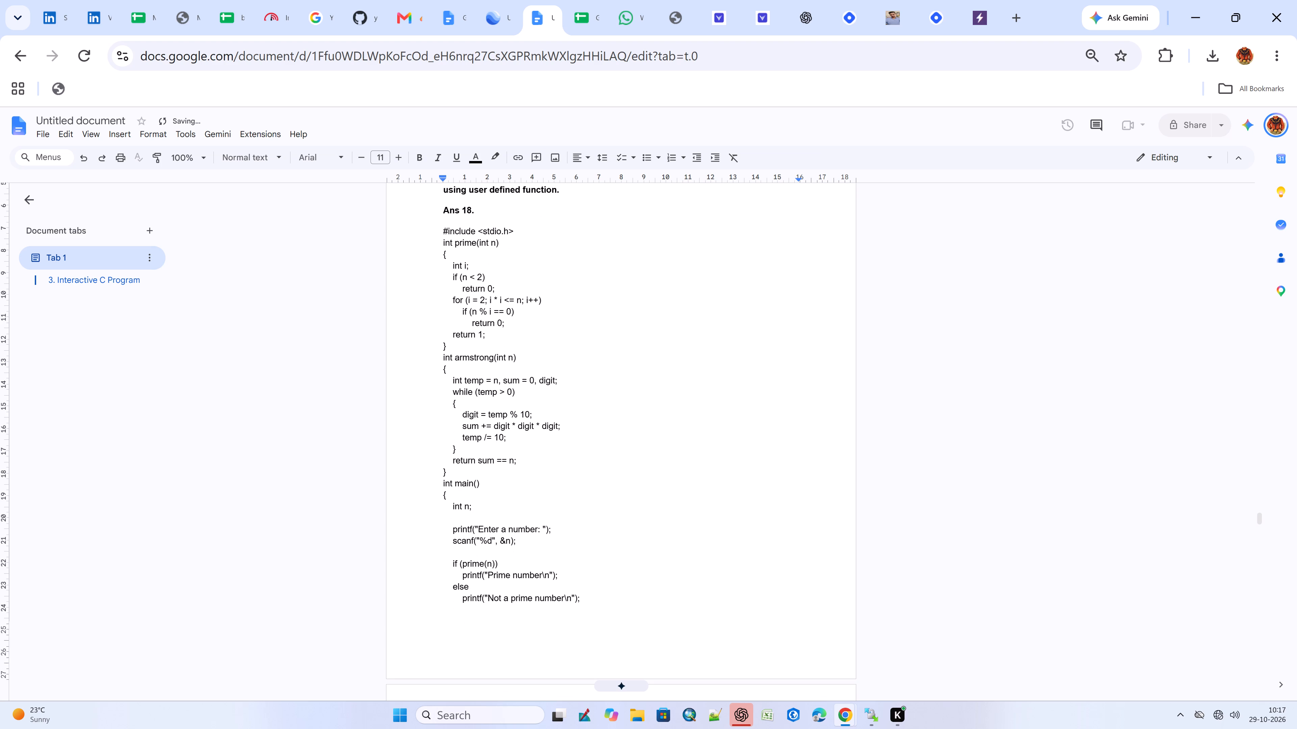
{"action": "left_click", "coordinate": [450, 554]}
{"action": "key", "text": "BackSpace"}
{"action": "left_click", "coordinate": [443, 514]}
{"action": "key", "text": "BackSpace"}
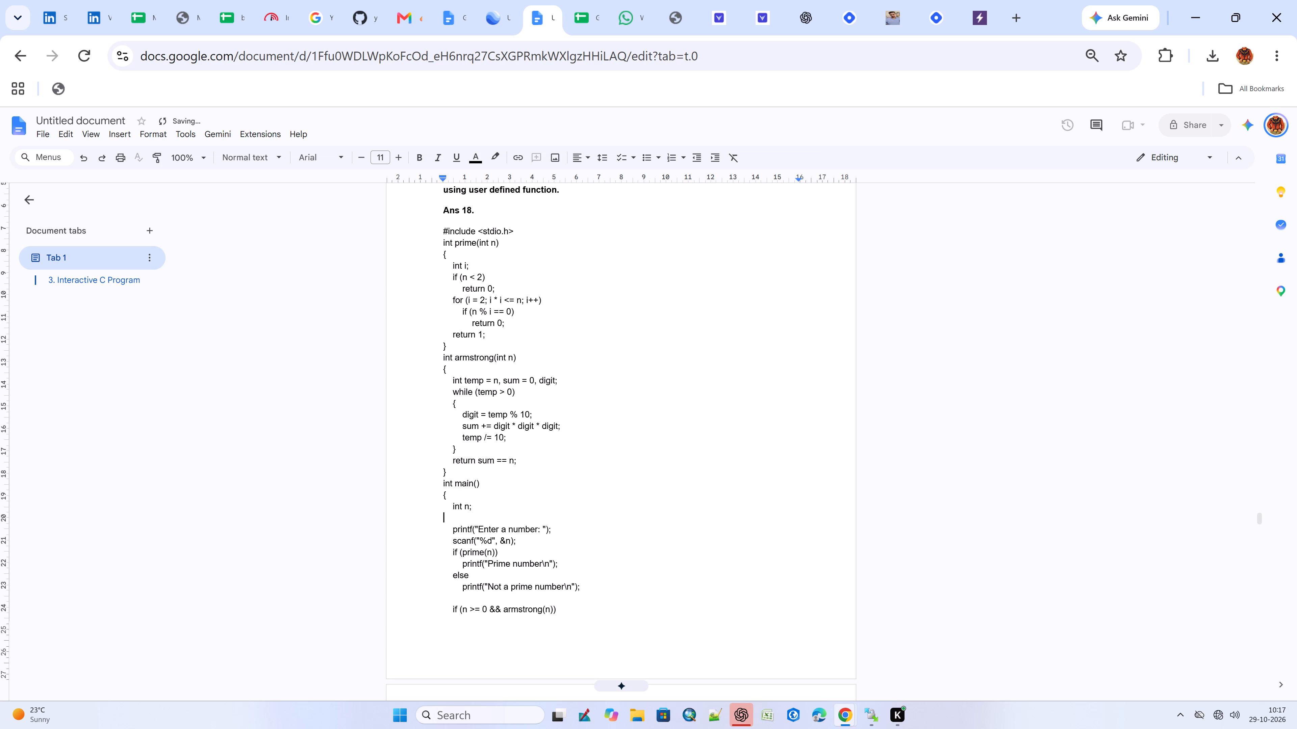
{"action": "left_click", "coordinate": [444, 591]}
{"action": "key", "text": "BackSpace"}
{"action": "scroll", "coordinate": [444, 602], "scroll_direction": "down", "scroll_amount": 2}
{"action": "left_click", "coordinate": [459, 546]}
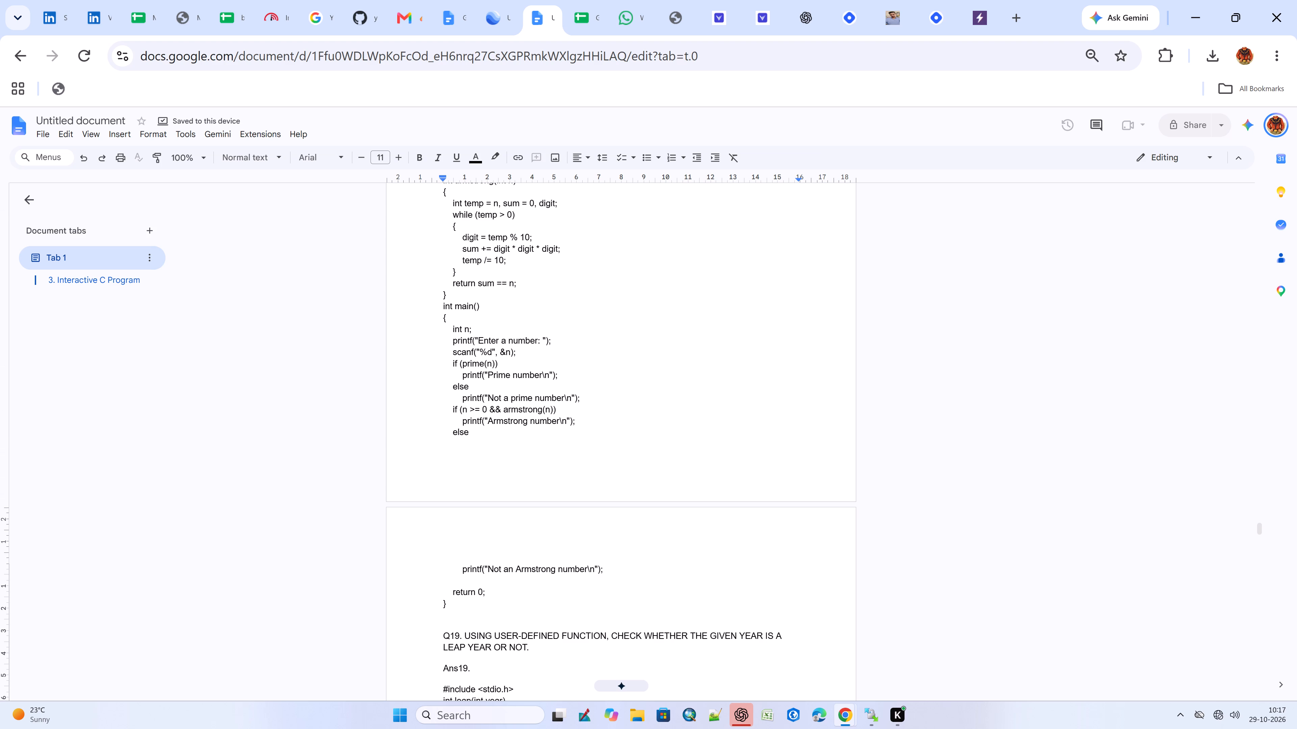
{"action": "left_click", "coordinate": [463, 548]}
{"action": "left_click", "coordinate": [466, 511]}
{"action": "left_click", "coordinate": [460, 441]}
{"action": "left_click_drag", "start_coordinate": [462, 456], "coordinate": [462, 459]}
{"action": "left_click_drag", "start_coordinate": [462, 494], "coordinate": [462, 509]}
{"action": "left_click", "coordinate": [449, 581]}
{"action": "key", "text": "BackSpace"}
Remove the extra blank line above Q19 and bold the leap year question with its "Ans19." line.
{"action": "scroll", "coordinate": [437, 641], "scroll_direction": "down", "scroll_amount": 1}
{"action": "left_click", "coordinate": [442, 523]}
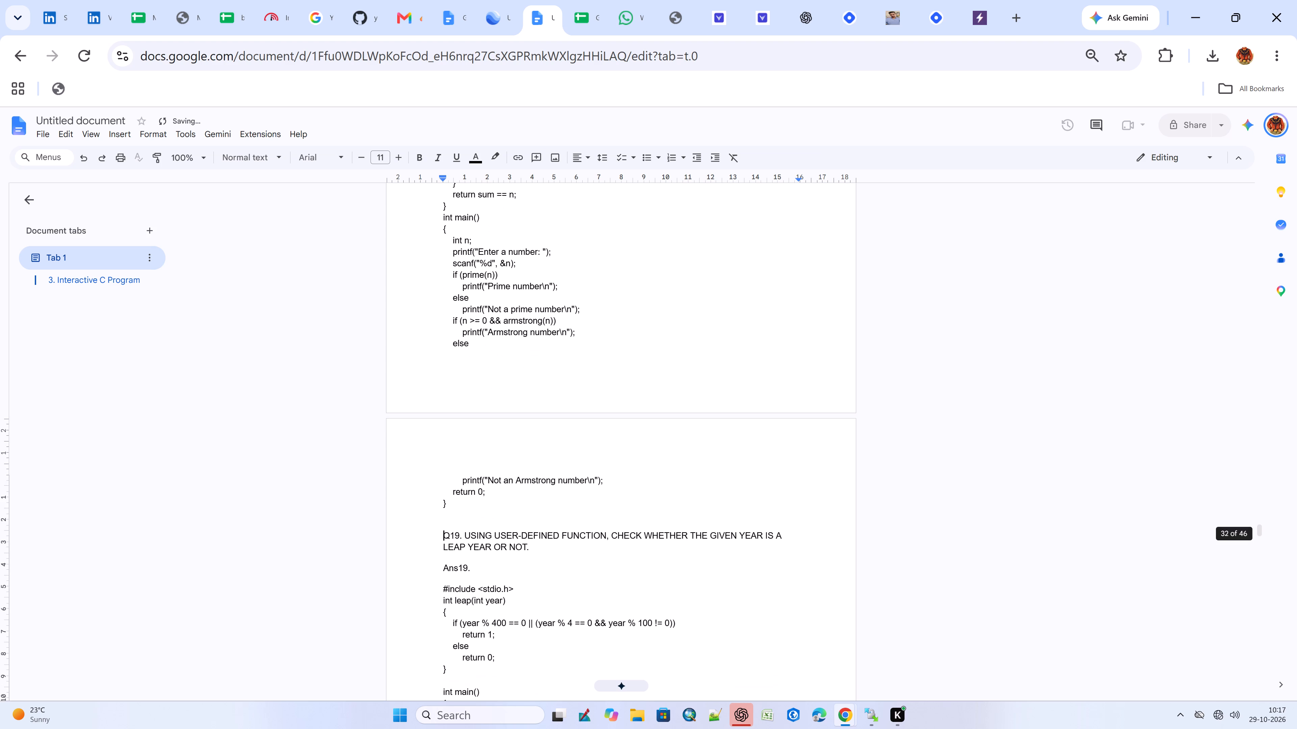
{"action": "key", "text": "BackSpace"}
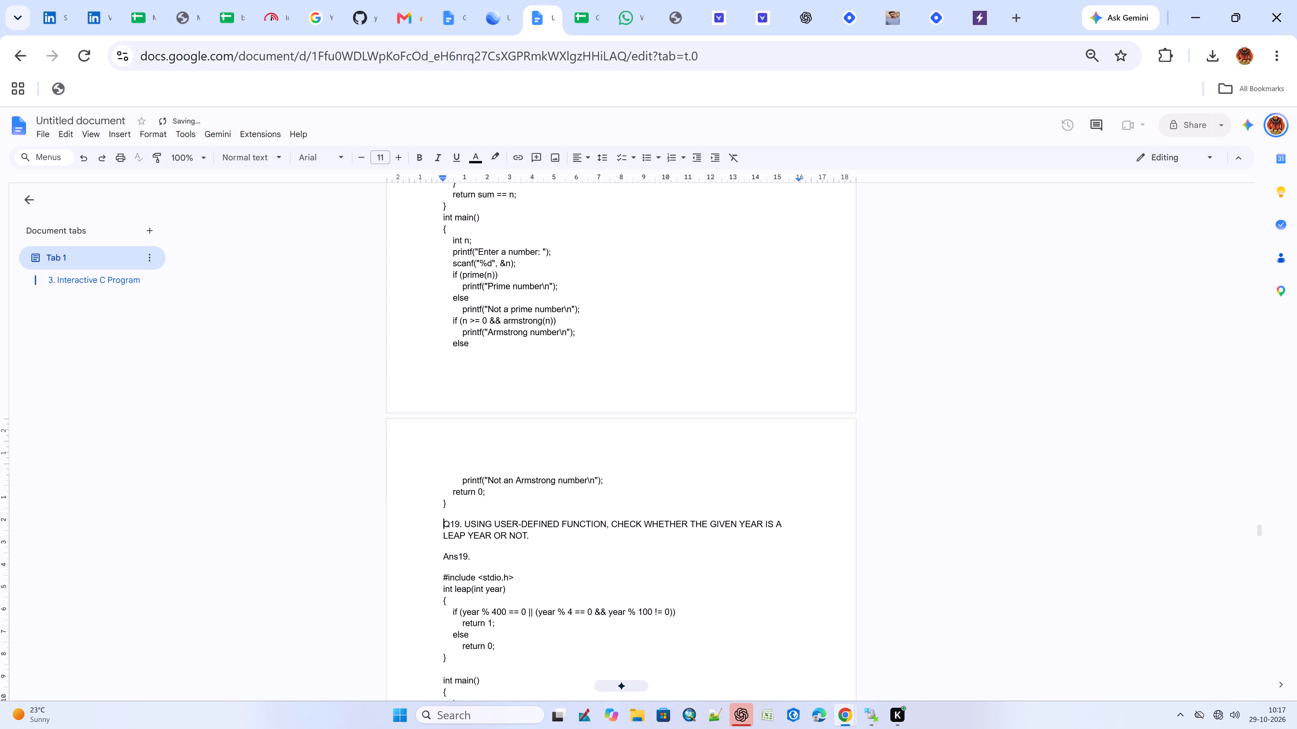
{"action": "left_click_drag", "start_coordinate": [528, 554], "coordinate": [377, 517]}
{"action": "key", "text": "ctrl+b"}
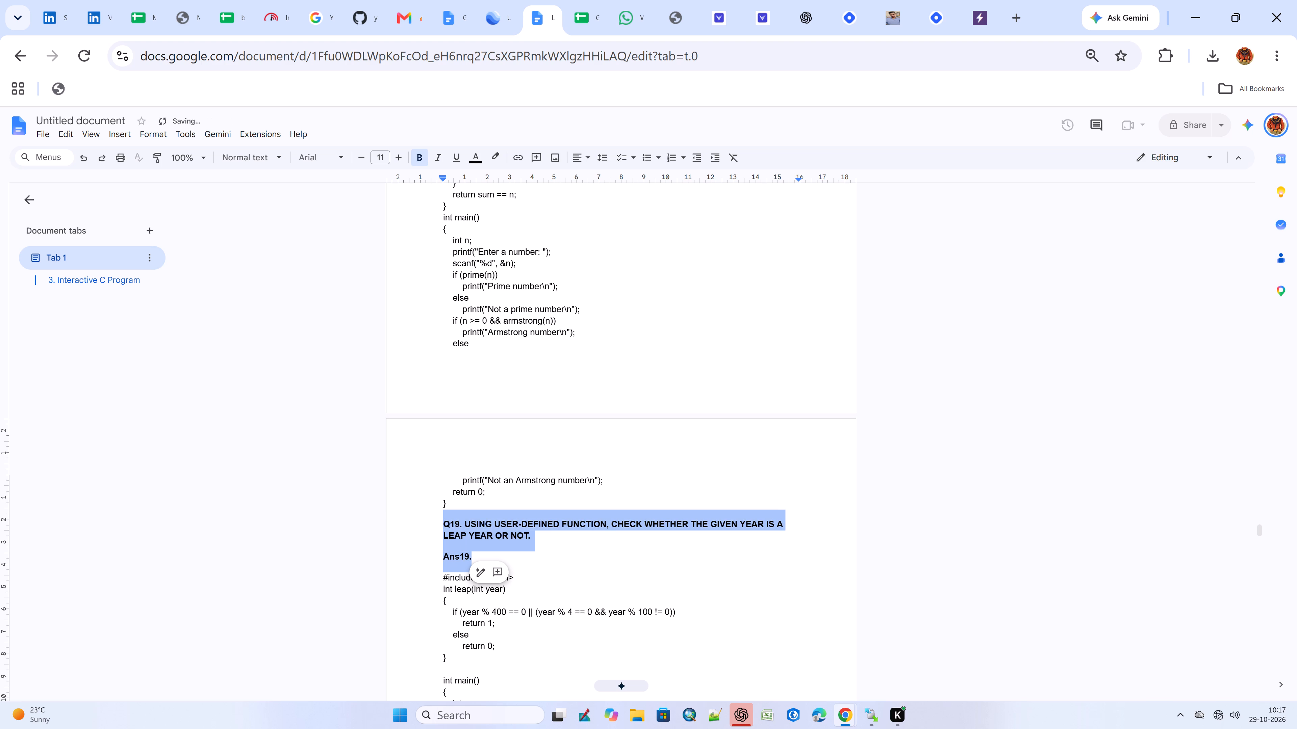
{"action": "left_click", "coordinate": [391, 513]}
Remove the blank lines in the Q19 program before "int main()", the "Enter a year:" printf, "if (leap(year))" and "return 0;".
{"action": "scroll", "coordinate": [391, 513], "scroll_direction": "down", "scroll_amount": 2}
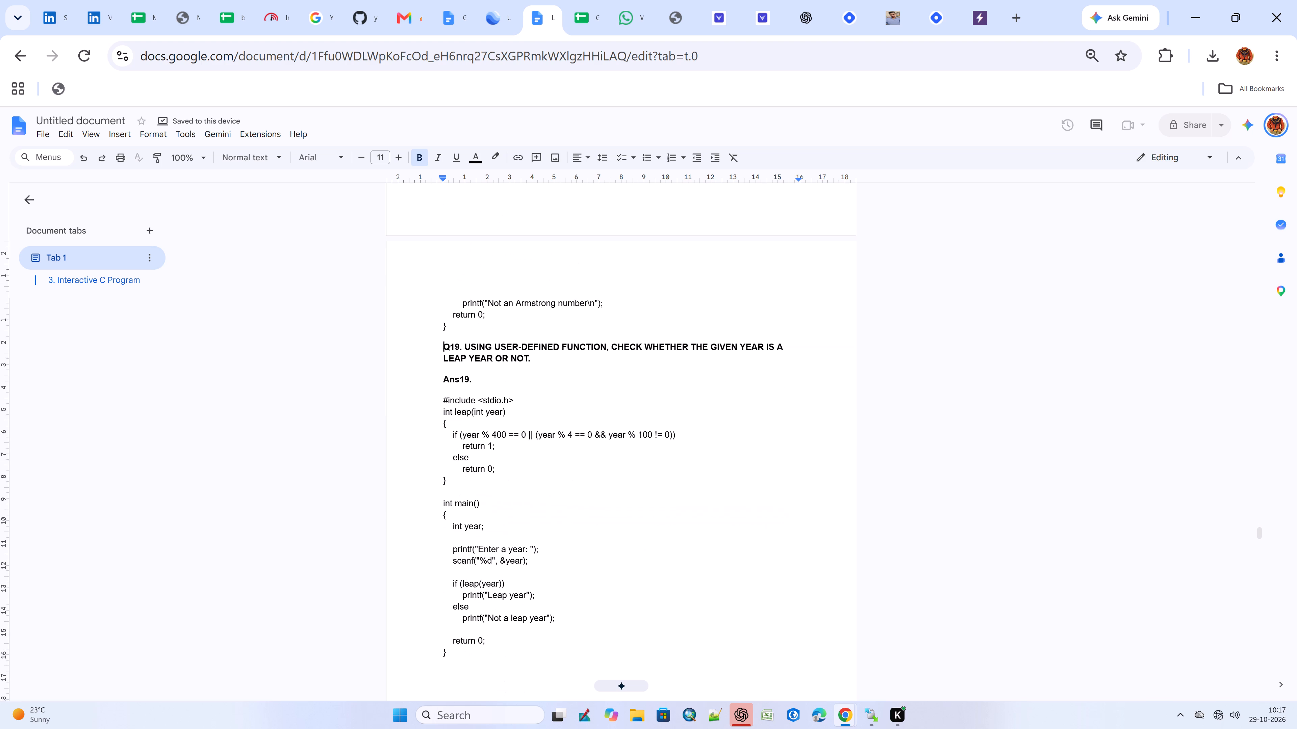
{"action": "left_click", "coordinate": [443, 495]}
{"action": "key", "text": "BackSpace"}
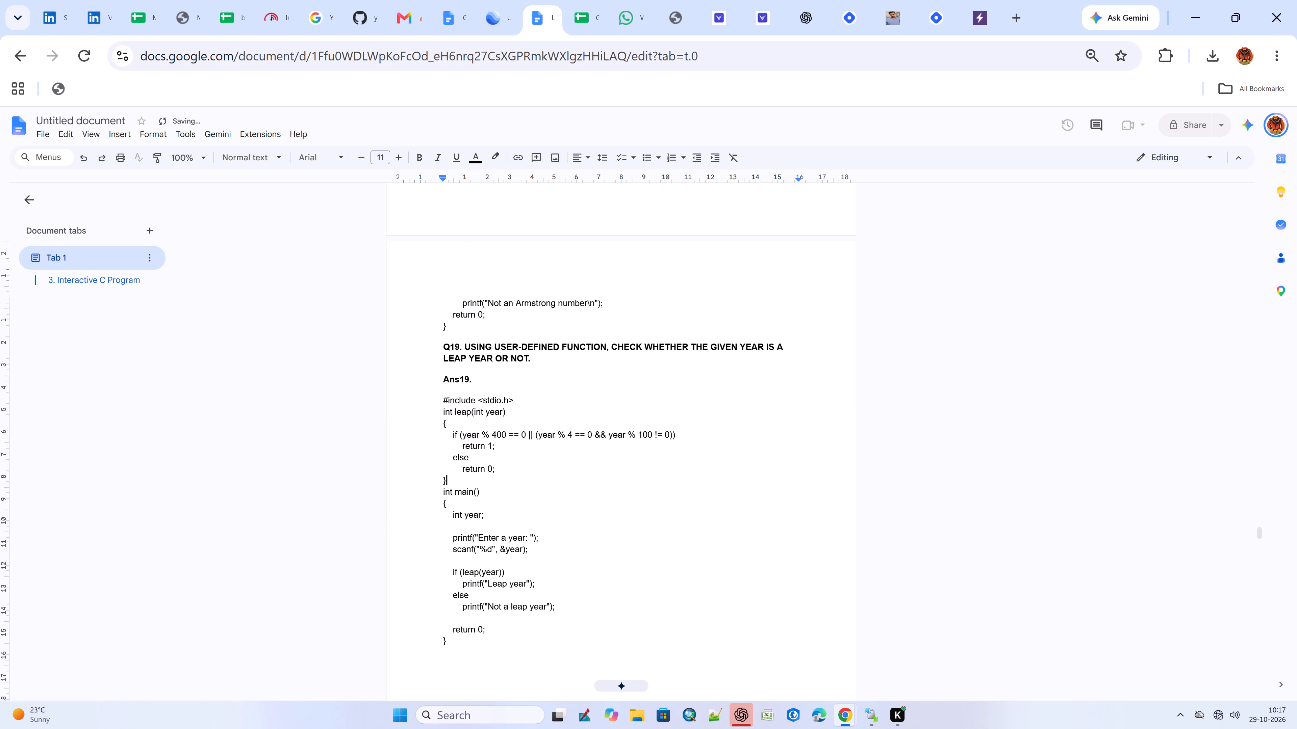
{"action": "left_click", "coordinate": [459, 558]}
{"action": "key", "text": "BackSpace"}
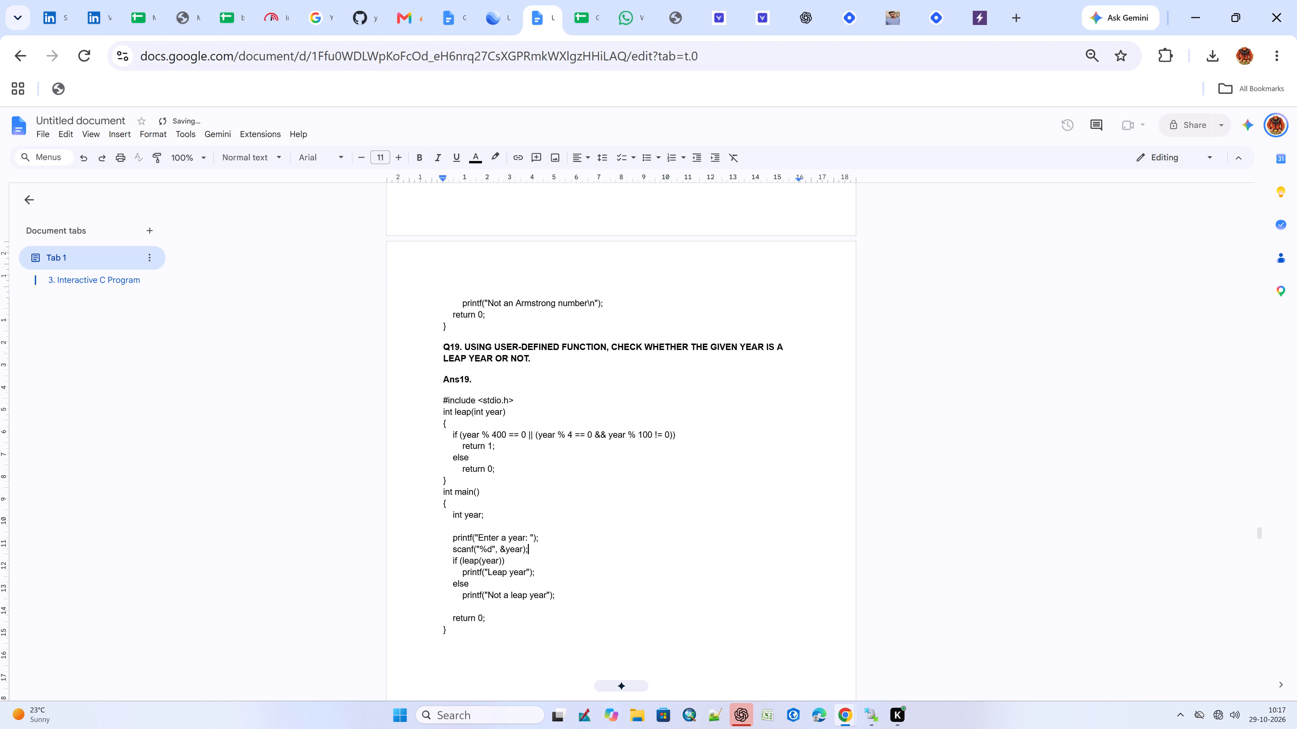
{"action": "left_click", "coordinate": [458, 528]}
{"action": "key", "text": "BackSpace"}
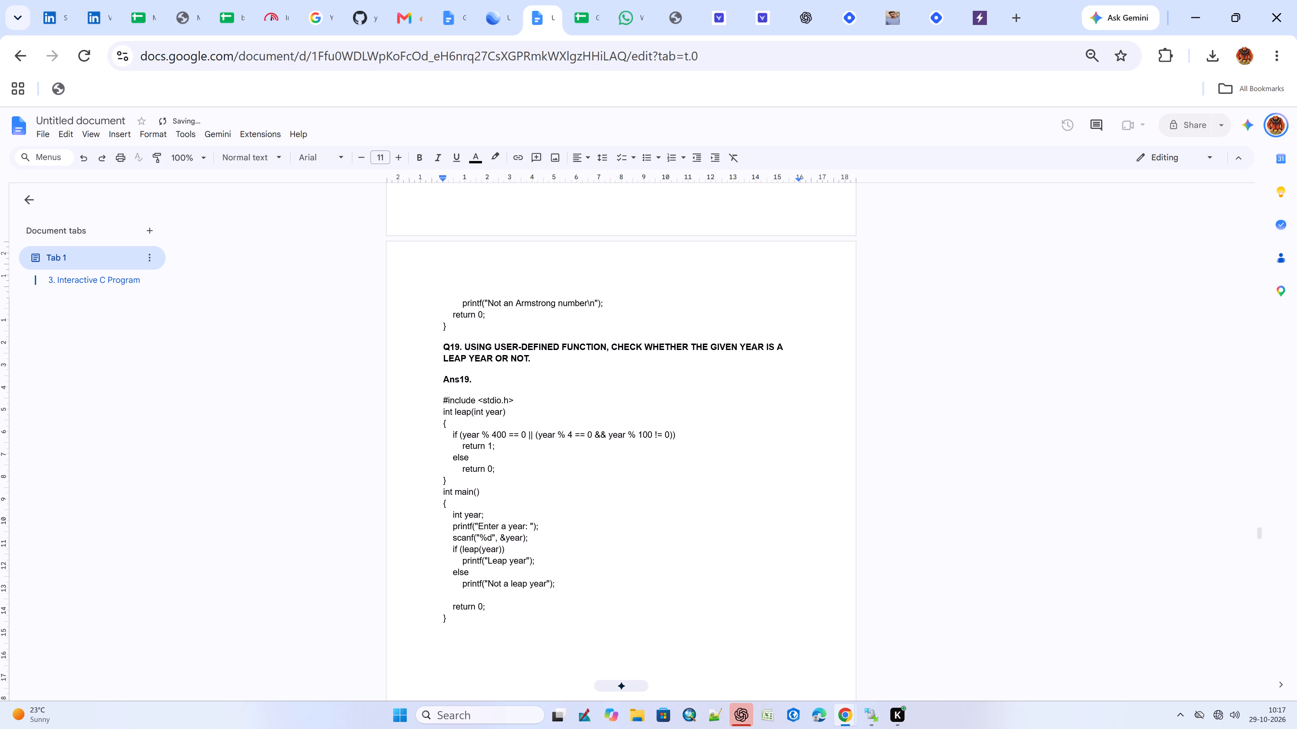
{"action": "left_click", "coordinate": [452, 592]}
{"action": "key", "text": "BackSpace"}
Delete the surplus blank lines above "Session 7:" so the heading starts at the top of a new page.
{"action": "scroll", "coordinate": [462, 547], "scroll_direction": "down", "scroll_amount": 2}
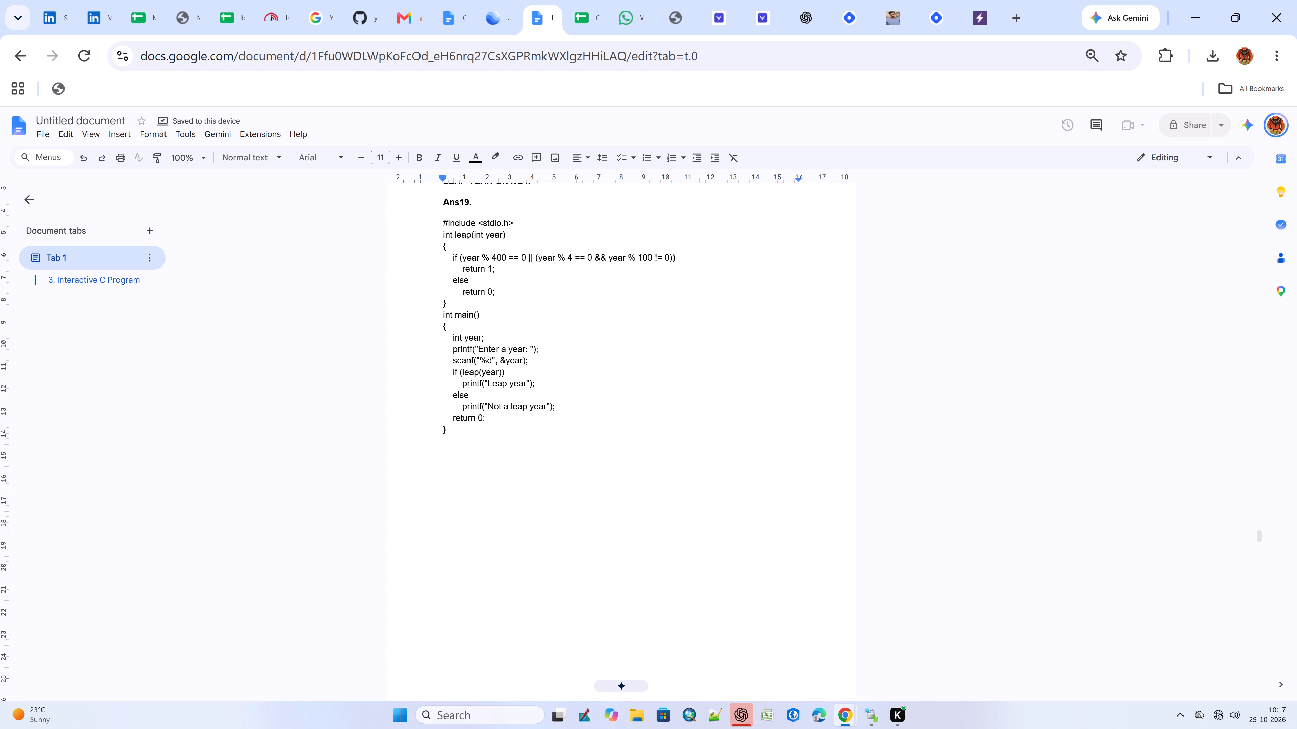
{"action": "scroll", "coordinate": [459, 531], "scroll_direction": "down", "scroll_amount": 6}
{"action": "scroll", "coordinate": [452, 534], "scroll_direction": "up", "scroll_amount": 2}
{"action": "scroll", "coordinate": [454, 577], "scroll_direction": "down", "scroll_amount": 2}
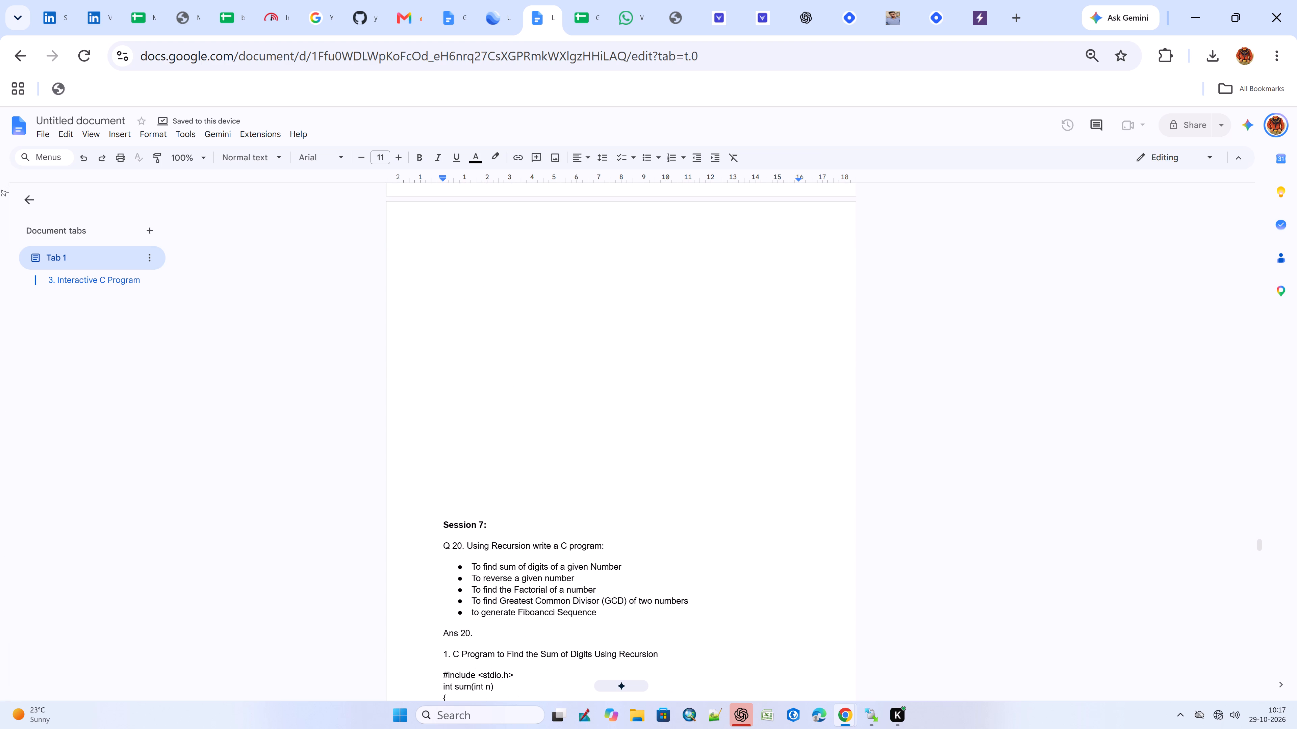
{"action": "left_click_drag", "start_coordinate": [454, 511], "coordinate": [439, 455]}
{"action": "left_click", "coordinate": [450, 493]}
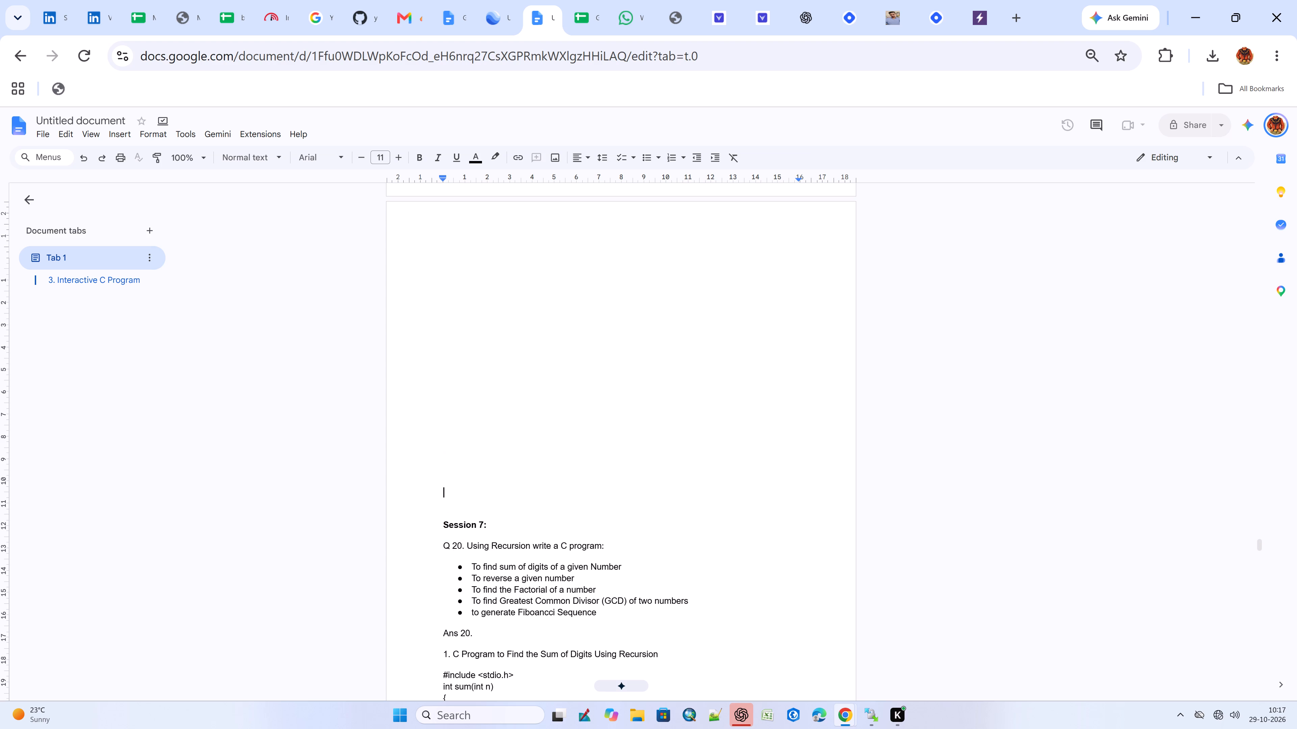
{"action": "left_click_drag", "start_coordinate": [455, 505], "coordinate": [432, 223]}
{"action": "key", "text": "BackSpace"}
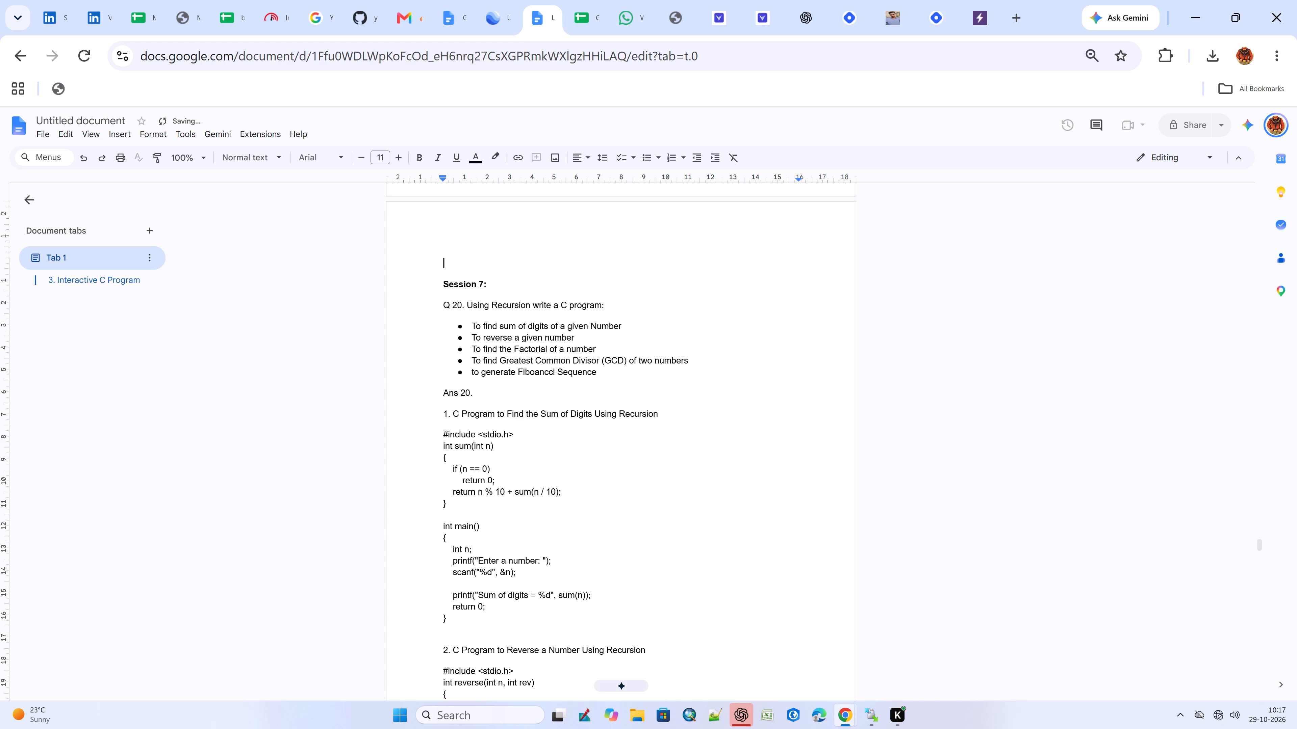
{"action": "key", "text": "BackSpace"}
{"action": "key", "text": "BackSpace"}
{"action": "key", "text": "BackSpace"}
{"action": "key", "text": "Return"}
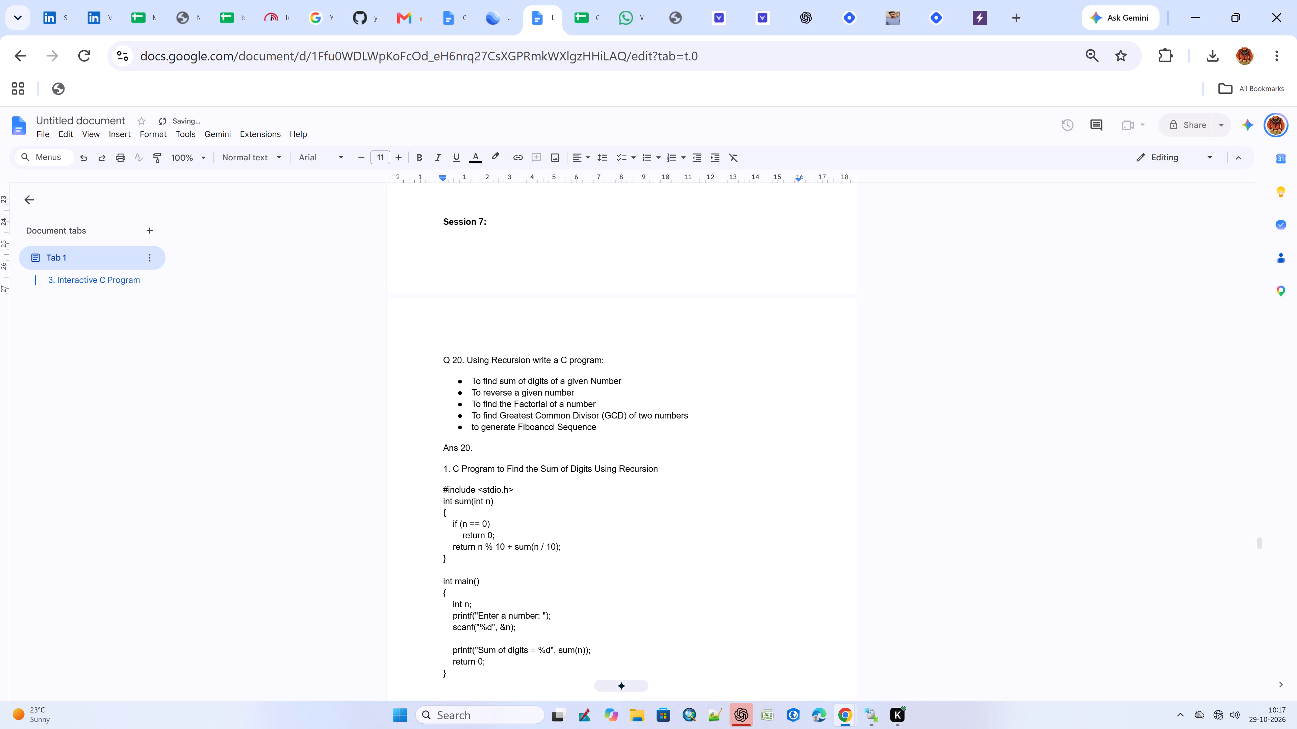
Bold the Q 20 recursion question, its bulleted list, "Ans 20." and the "1. C Program to Find the Sum of Digits" heading.
{"action": "left_click", "coordinate": [482, 473]}
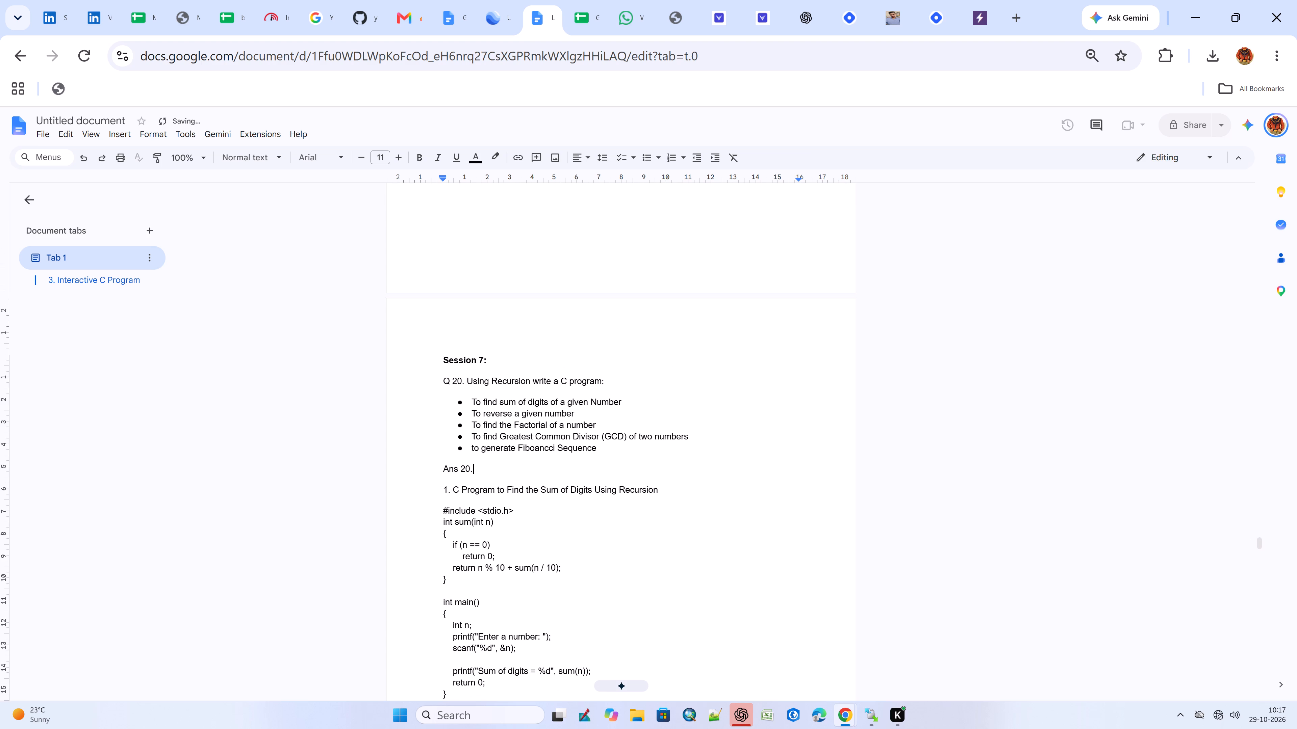
{"action": "left_click_drag", "start_coordinate": [668, 493], "coordinate": [396, 390]}
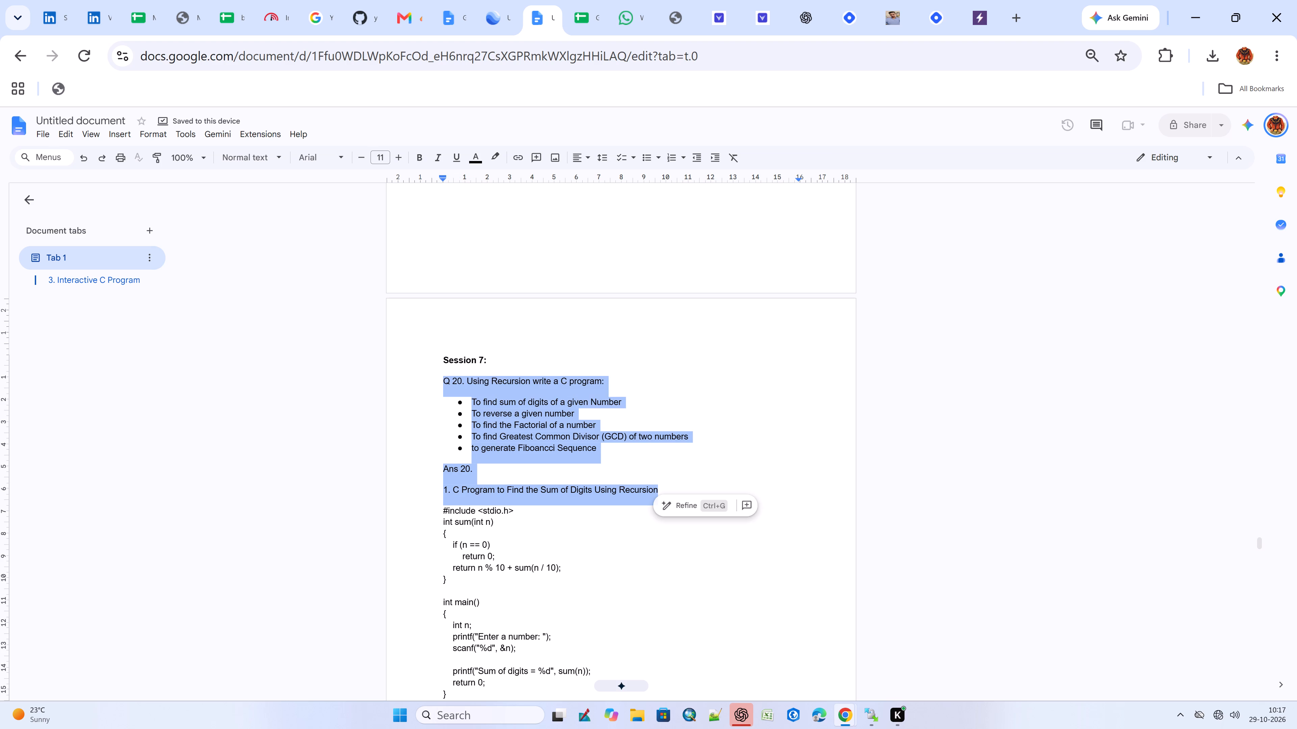
{"action": "key", "text": "ctrl+b"}
{"action": "left_click", "coordinate": [476, 402]}
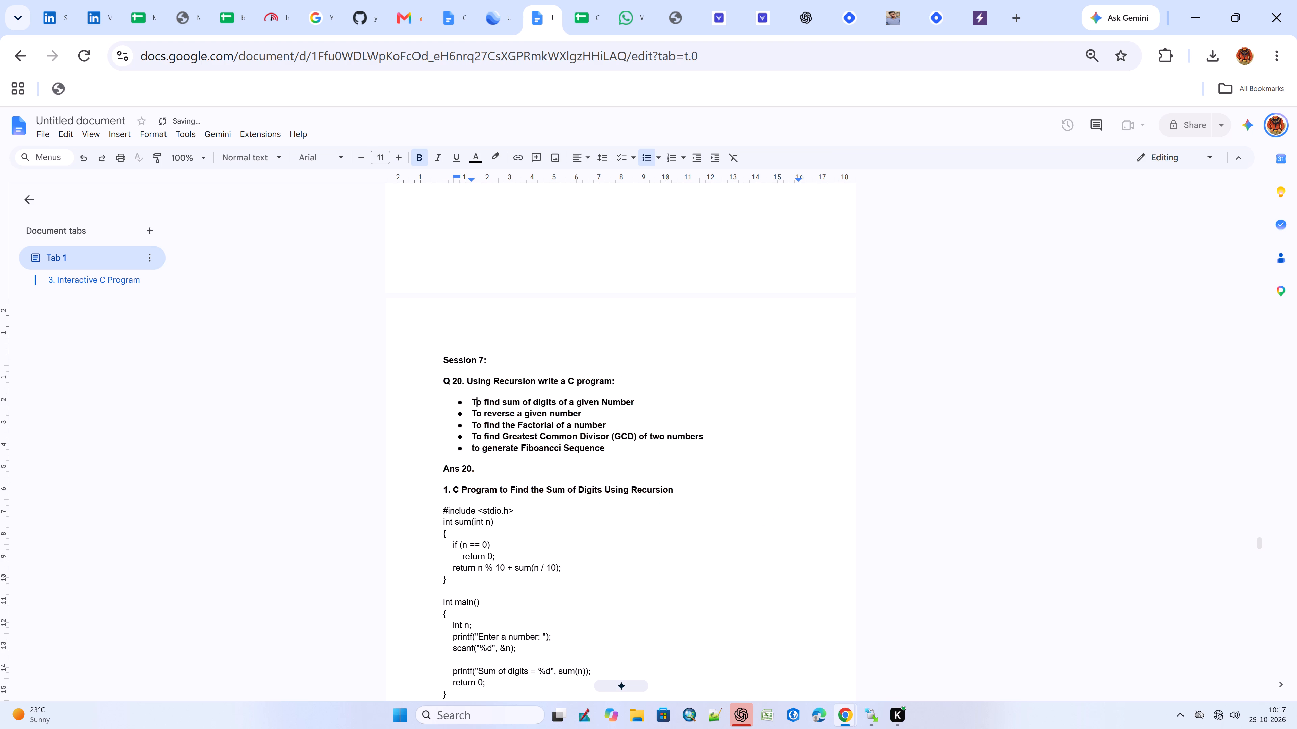
Remove the blank lines before "int main()" in the sum-of-digits program and above the "2. C Program to Reverse a Number" heading.
{"action": "scroll", "coordinate": [460, 526], "scroll_direction": "down", "scroll_amount": 1}
{"action": "left_click", "coordinate": [457, 501]}
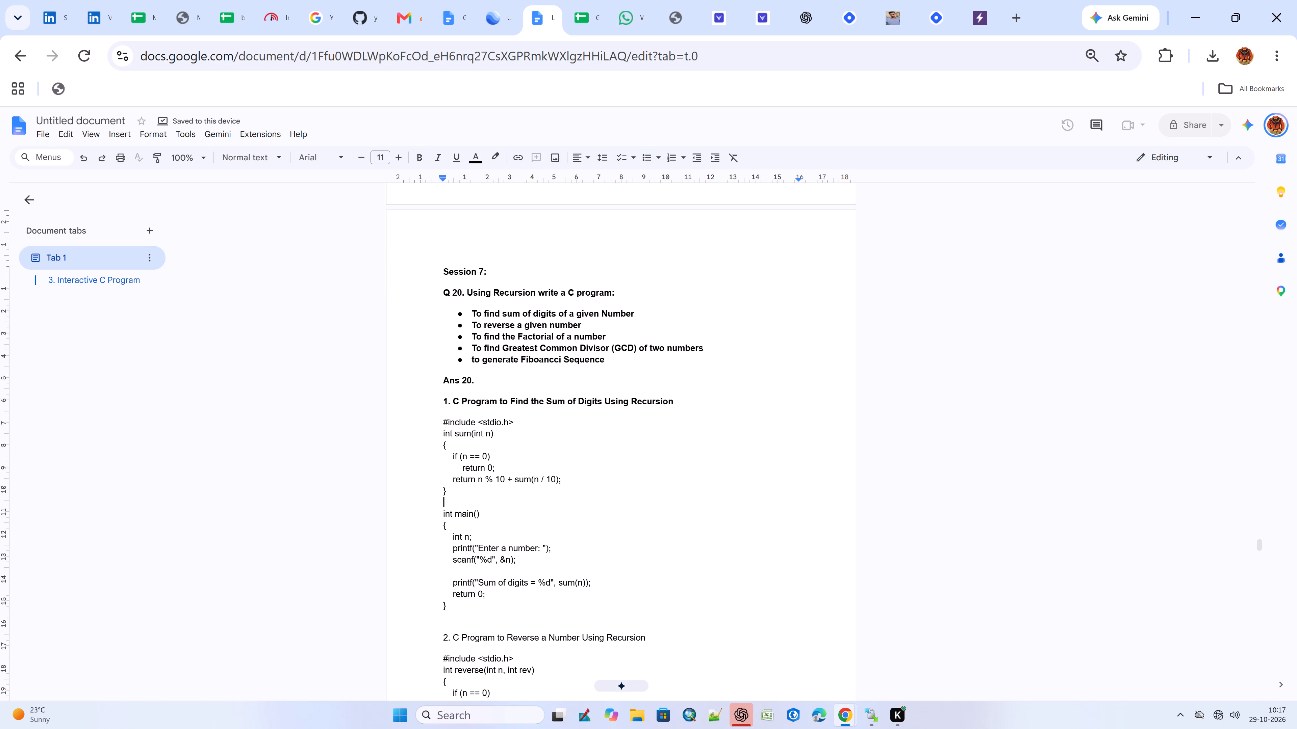
{"action": "key", "text": "BackSpace"}
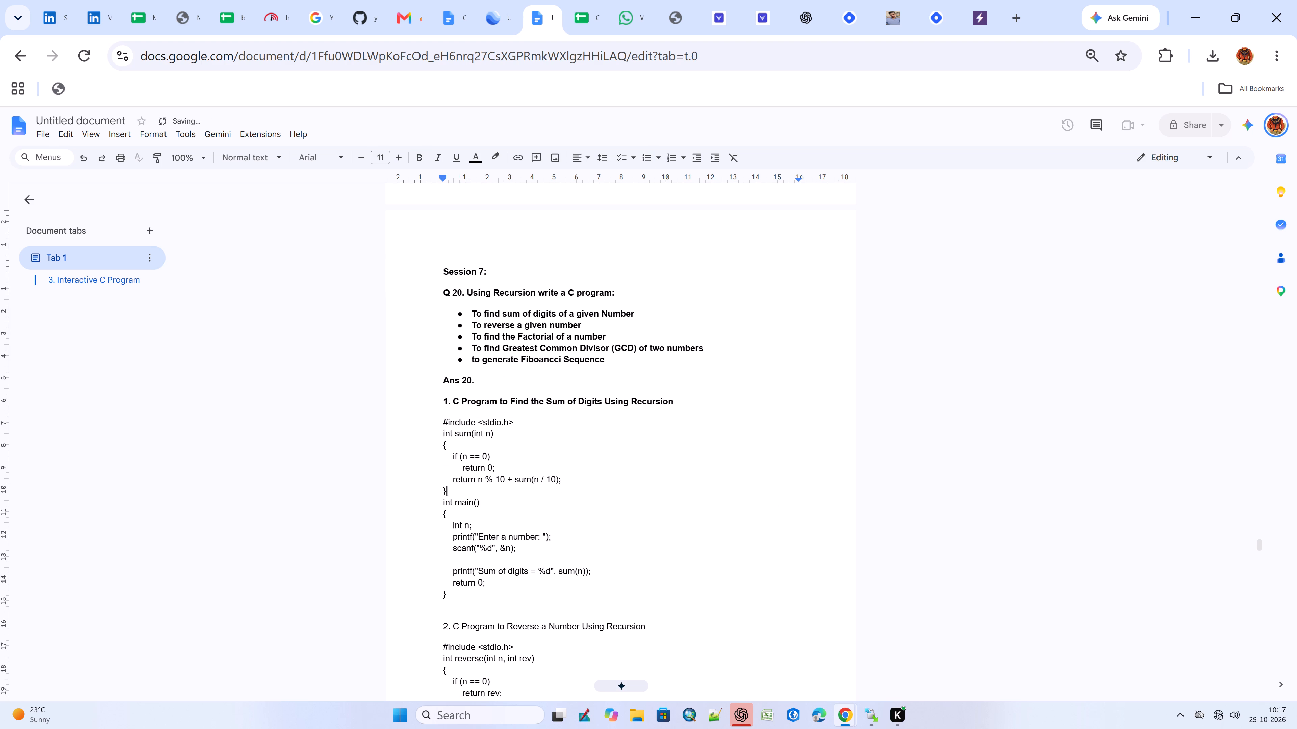
{"action": "left_click", "coordinate": [462, 606]}
{"action": "key", "text": "BackSpace"}
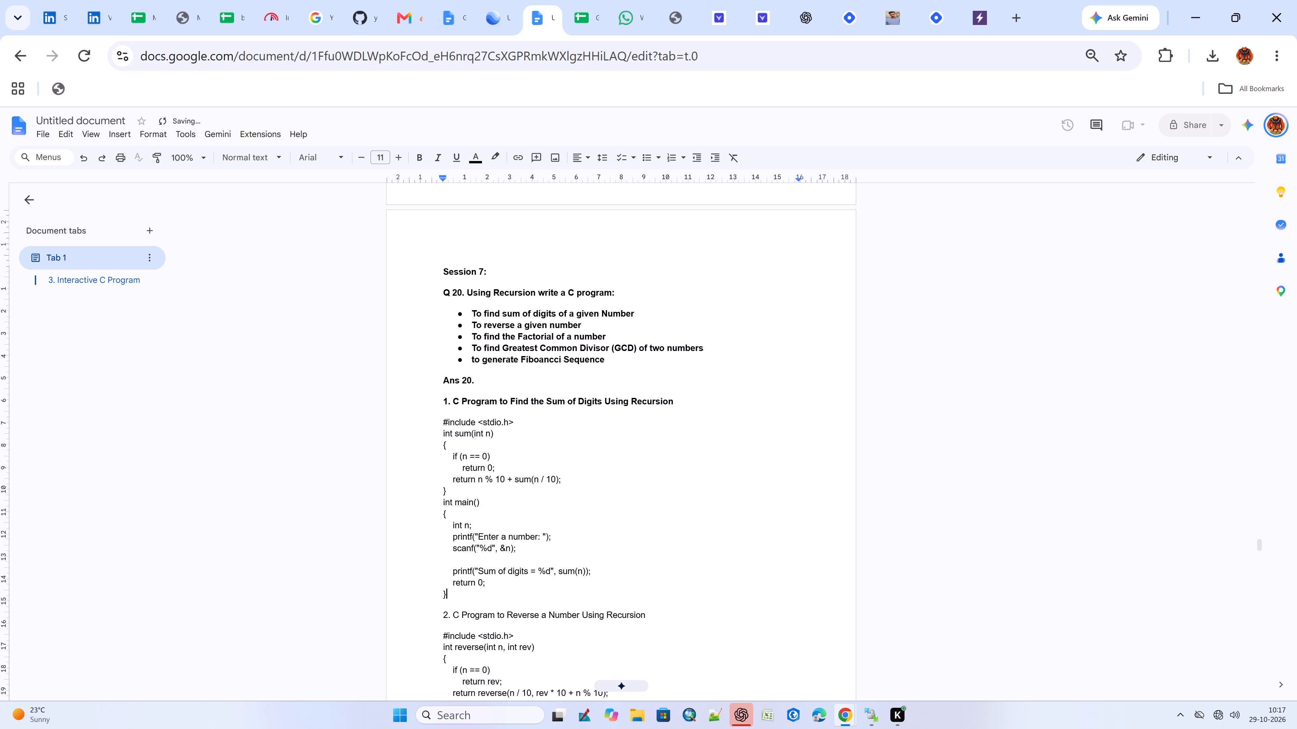
Bold the "2. C Program to Reverse a Number Using Recursion" heading.
{"action": "left_click_drag", "start_coordinate": [671, 617], "coordinate": [435, 628]}
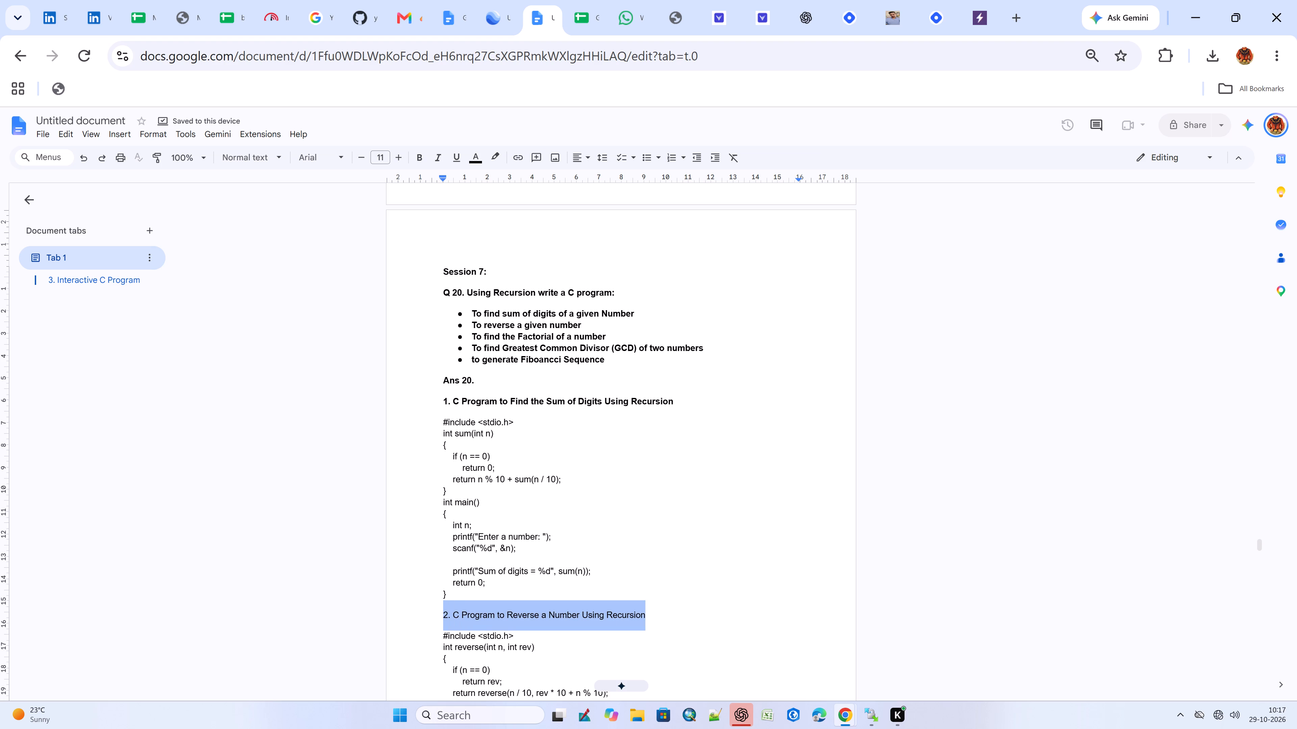
{"action": "left_click_drag", "start_coordinate": [435, 628], "coordinate": [433, 627]}
{"action": "key", "text": "ctrl+b"}
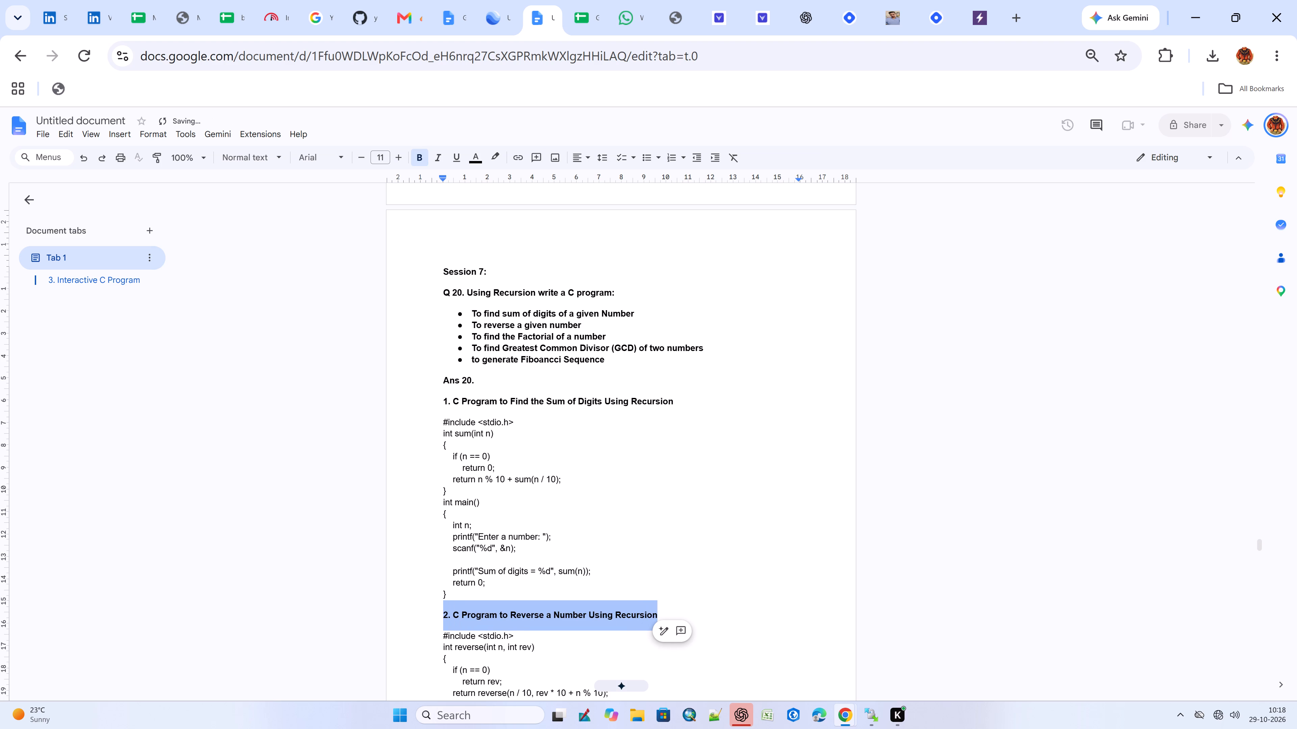
{"action": "left_click", "coordinate": [480, 614]}
Remove the blank lines in the reverse-number program before "int main()" and the "Reverse" printf, and the one after its closing brace.
{"action": "scroll", "coordinate": [480, 614], "scroll_direction": "down", "scroll_amount": 3}
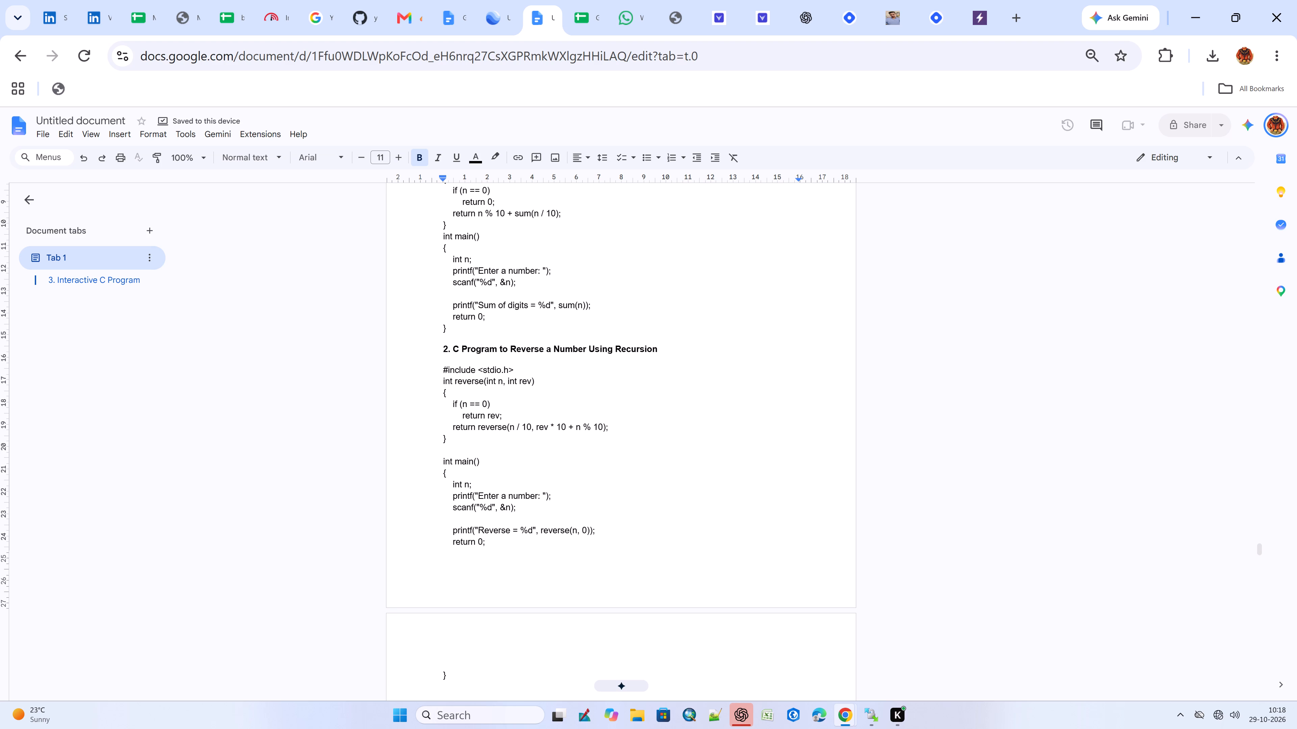
{"action": "left_click", "coordinate": [452, 452]}
{"action": "key", "text": "BackSpace"}
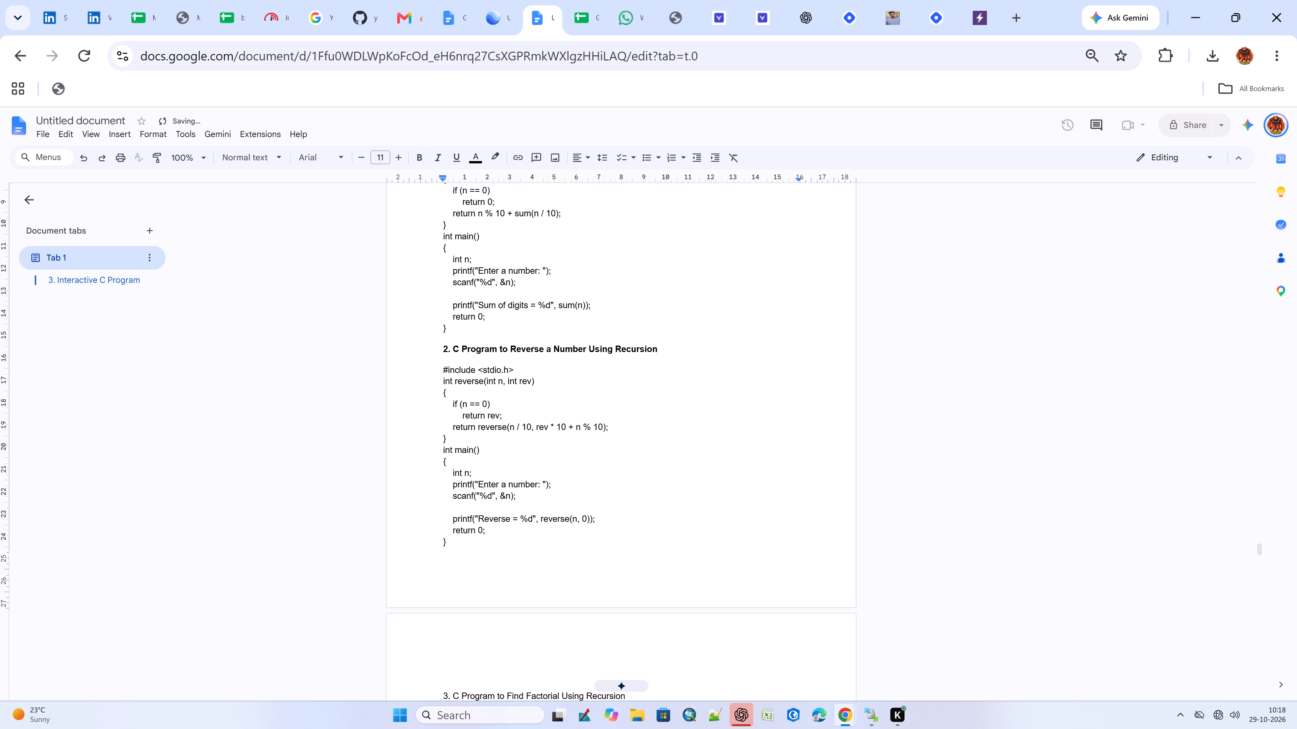
{"action": "left_click", "coordinate": [462, 510]}
{"action": "key", "text": "BackSpace"}
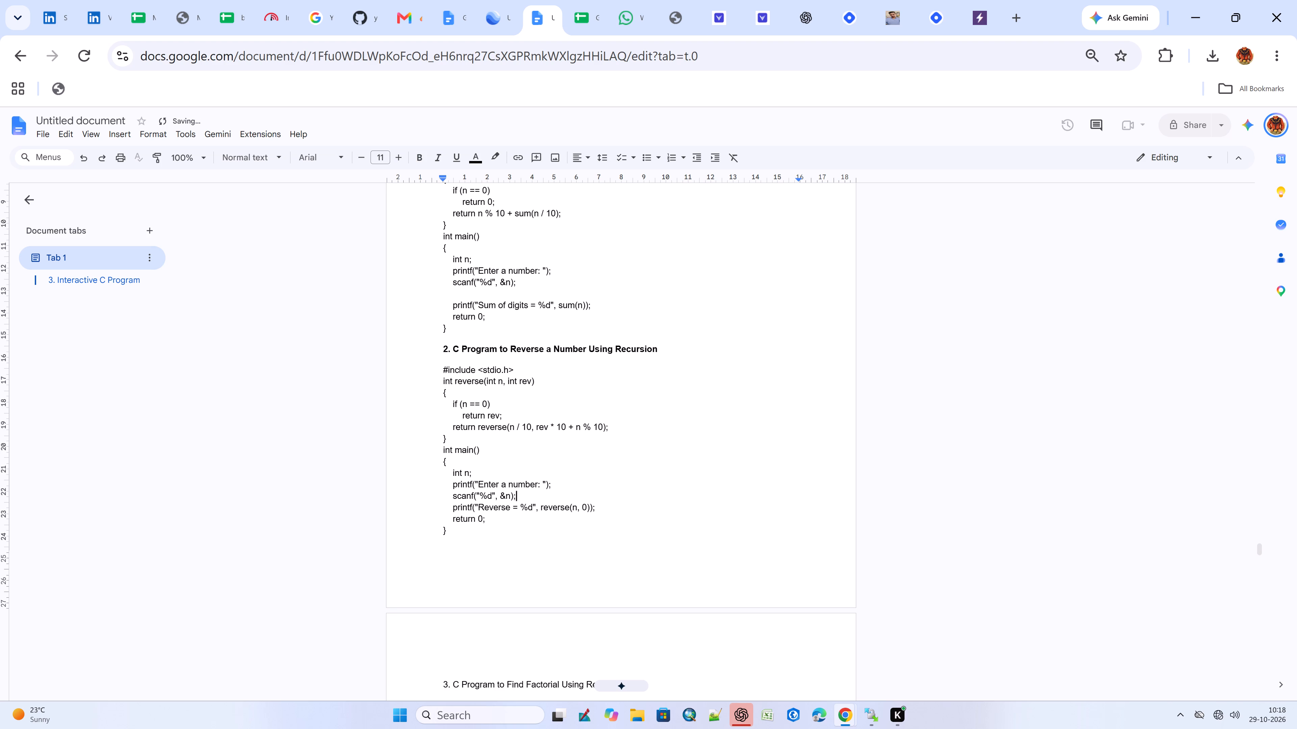
{"action": "scroll", "coordinate": [465, 546], "scroll_direction": "down", "scroll_amount": 2}
{"action": "left_click", "coordinate": [450, 475]}
{"action": "left_click_drag", "start_coordinate": [450, 474], "coordinate": [450, 471]}
{"action": "left_click", "coordinate": [458, 435]}
{"action": "key", "text": "BackSpace"}
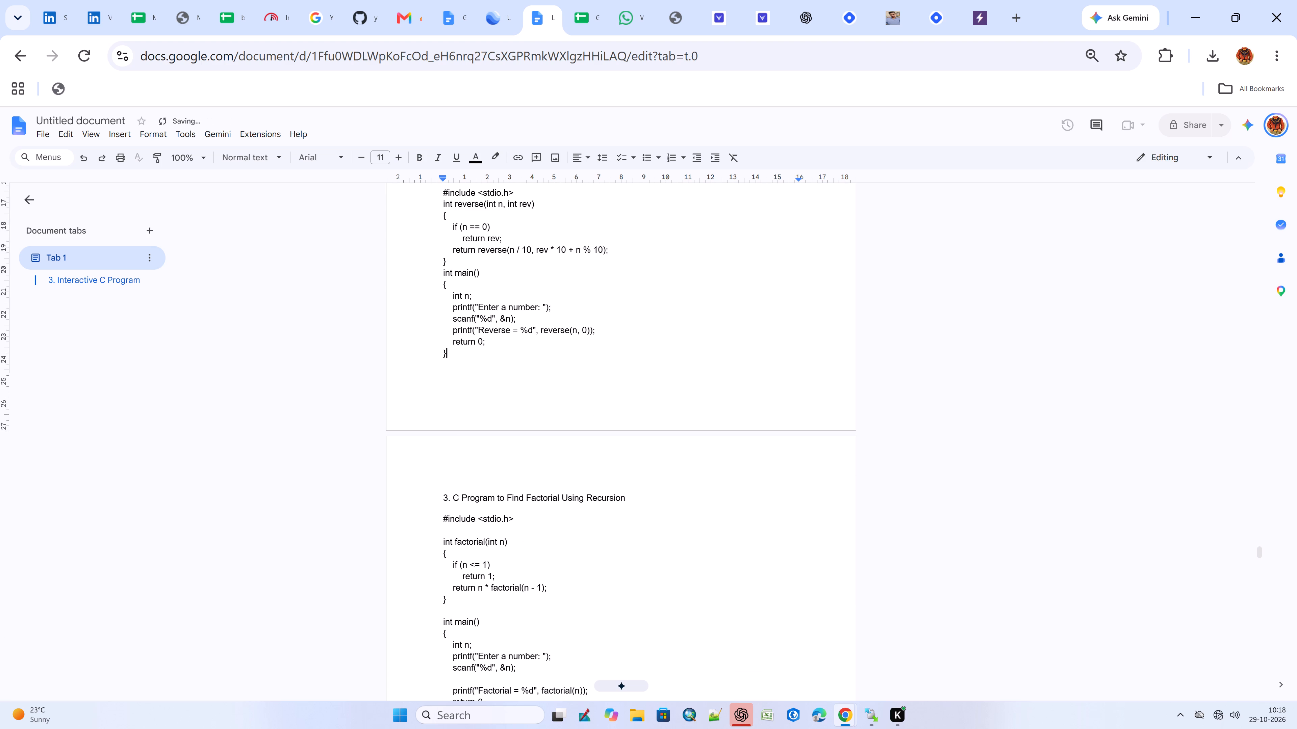
Bold the "3. C Program to Find Factorial Using Recursion" heading.
{"action": "scroll", "coordinate": [462, 350], "scroll_direction": "up", "scroll_amount": 2}
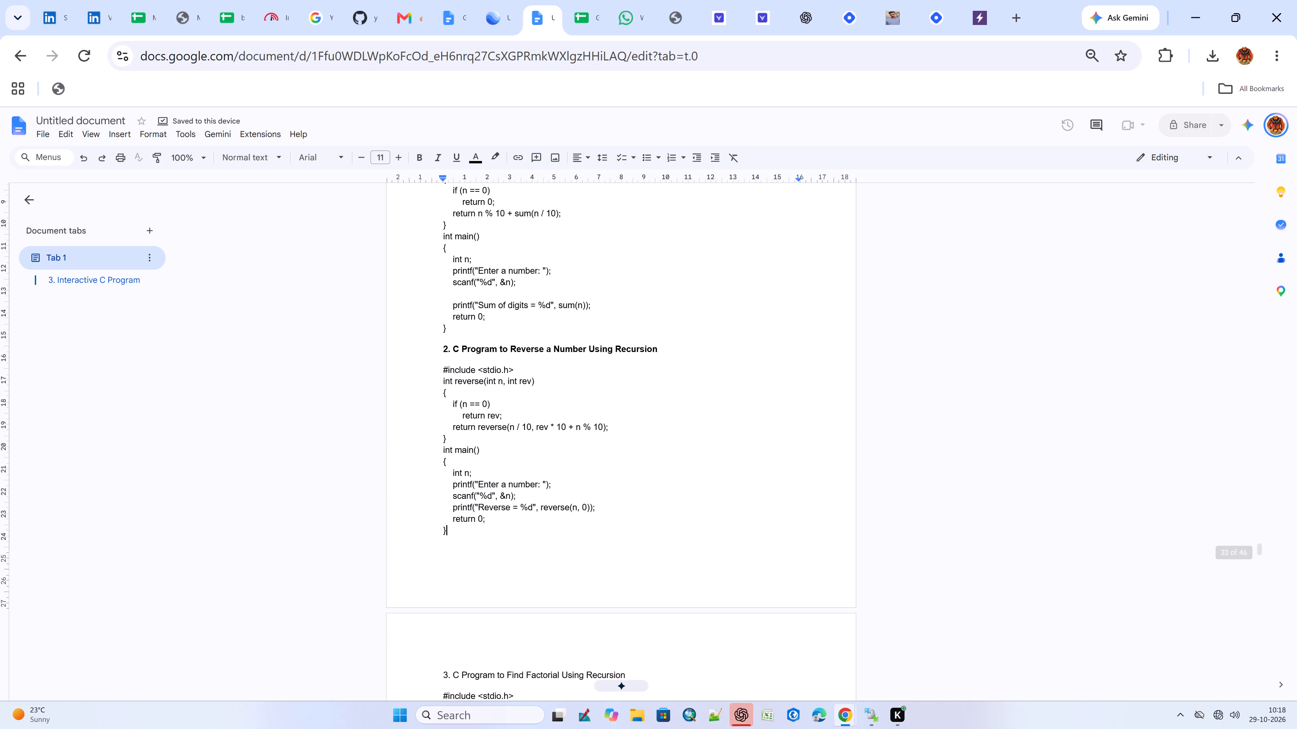
{"action": "scroll", "coordinate": [481, 626], "scroll_direction": "down", "scroll_amount": 2}
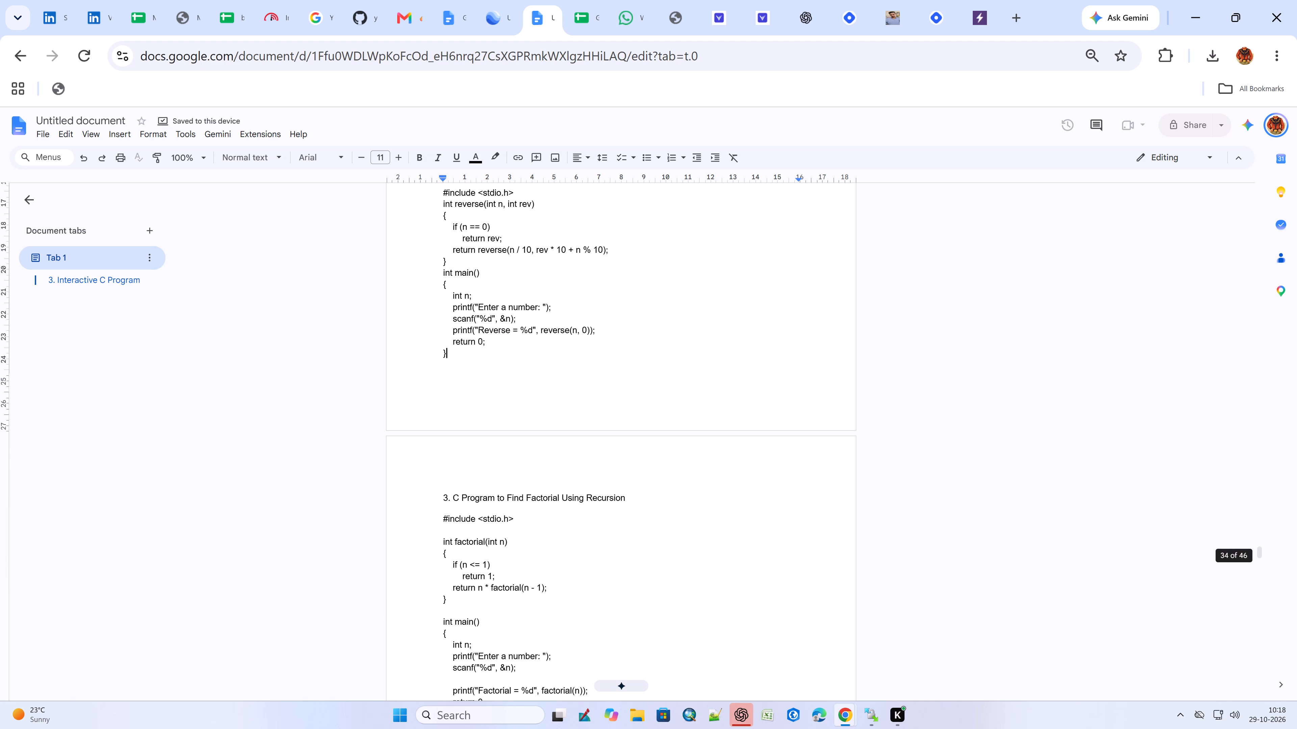
{"action": "left_click_drag", "start_coordinate": [640, 501], "coordinate": [264, 499]}
{"action": "key", "text": "ctrl+b"}
Remove the blank lines in the factorial program before "int factorial", "int main()" and the "Factorial" printf, and the one above heading 4.
{"action": "left_click", "coordinate": [449, 538]}
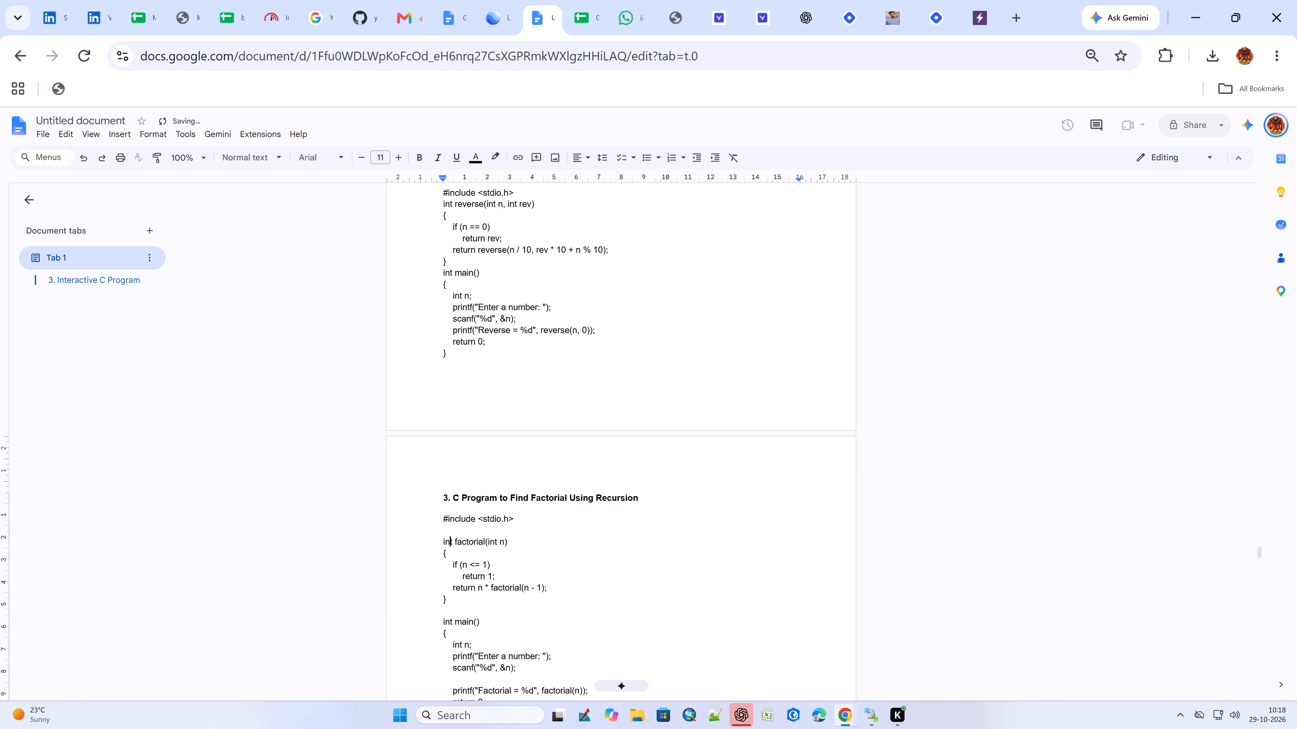
{"action": "left_click", "coordinate": [455, 530]}
{"action": "key", "text": "BackSpace"}
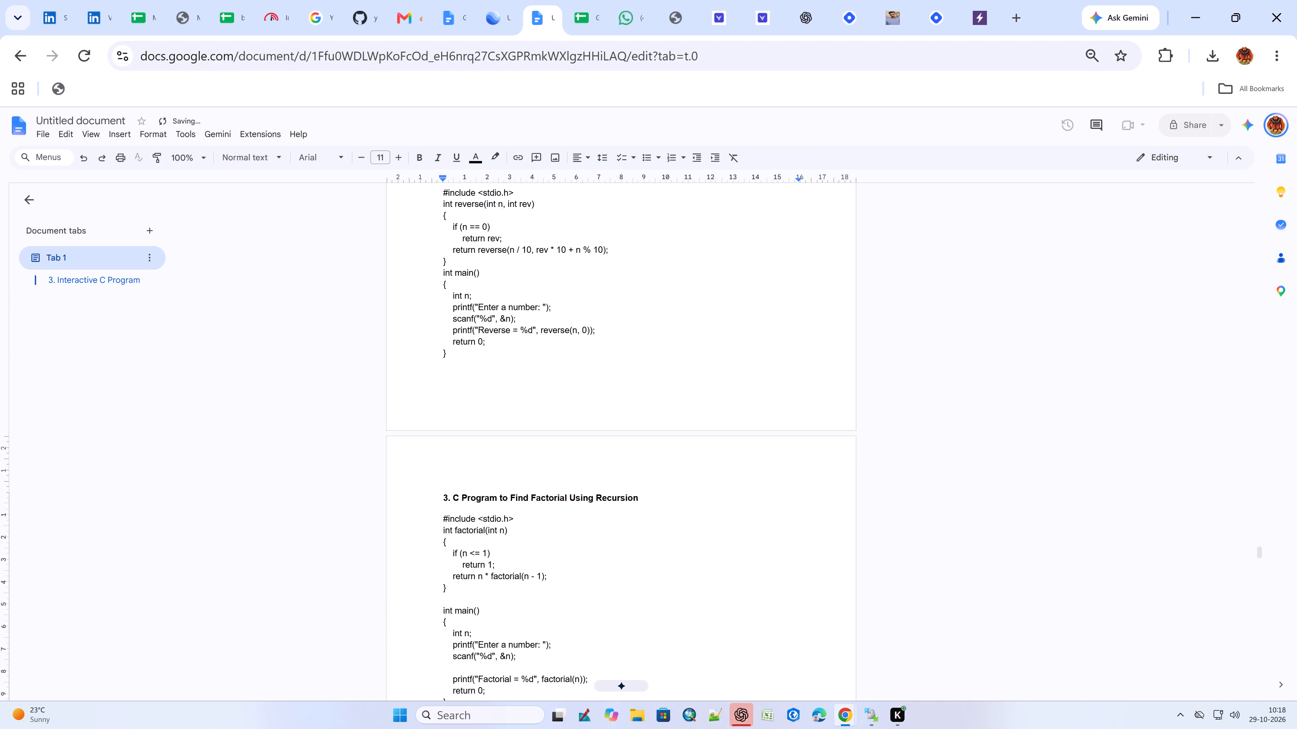
{"action": "left_click", "coordinate": [455, 598]}
{"action": "key", "text": "BackSpace"}
{"action": "scroll", "coordinate": [458, 610], "scroll_direction": "down", "scroll_amount": 1}
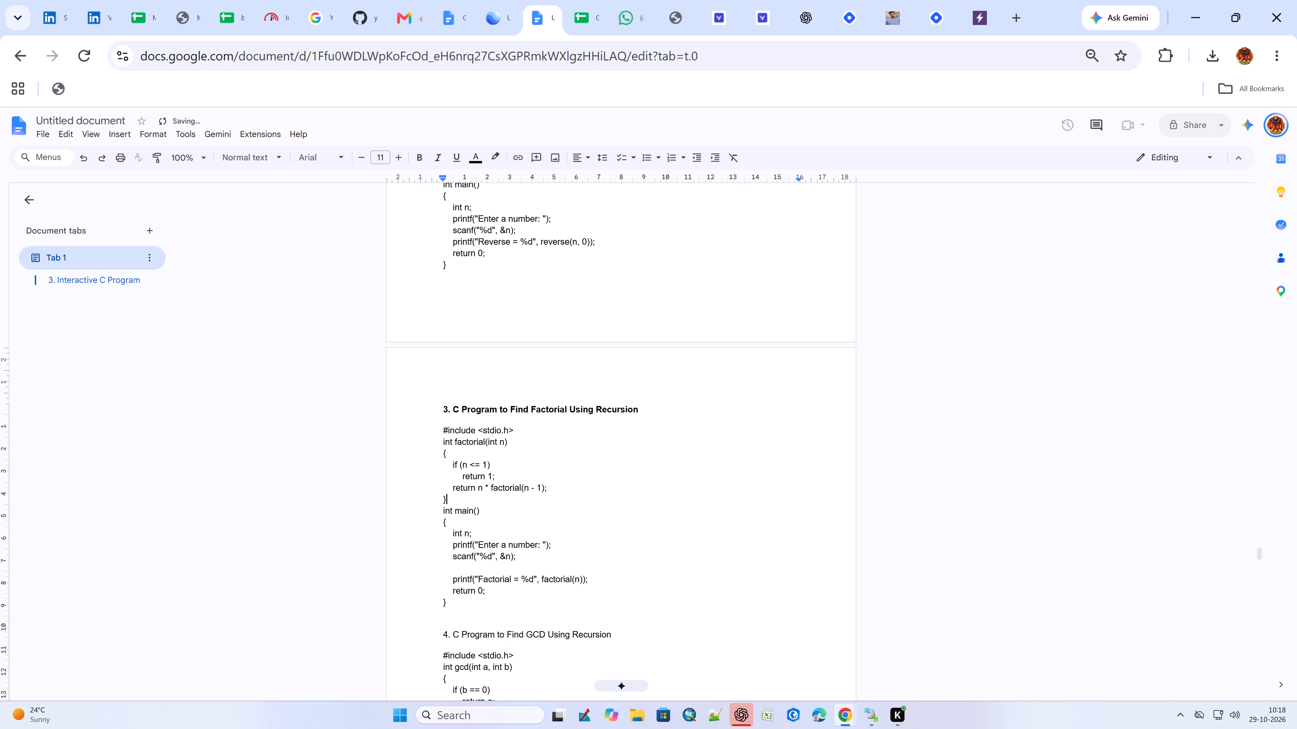
{"action": "left_click", "coordinate": [458, 620]}
{"action": "left_click", "coordinate": [455, 616]}
{"action": "key", "text": "BackSpace"}
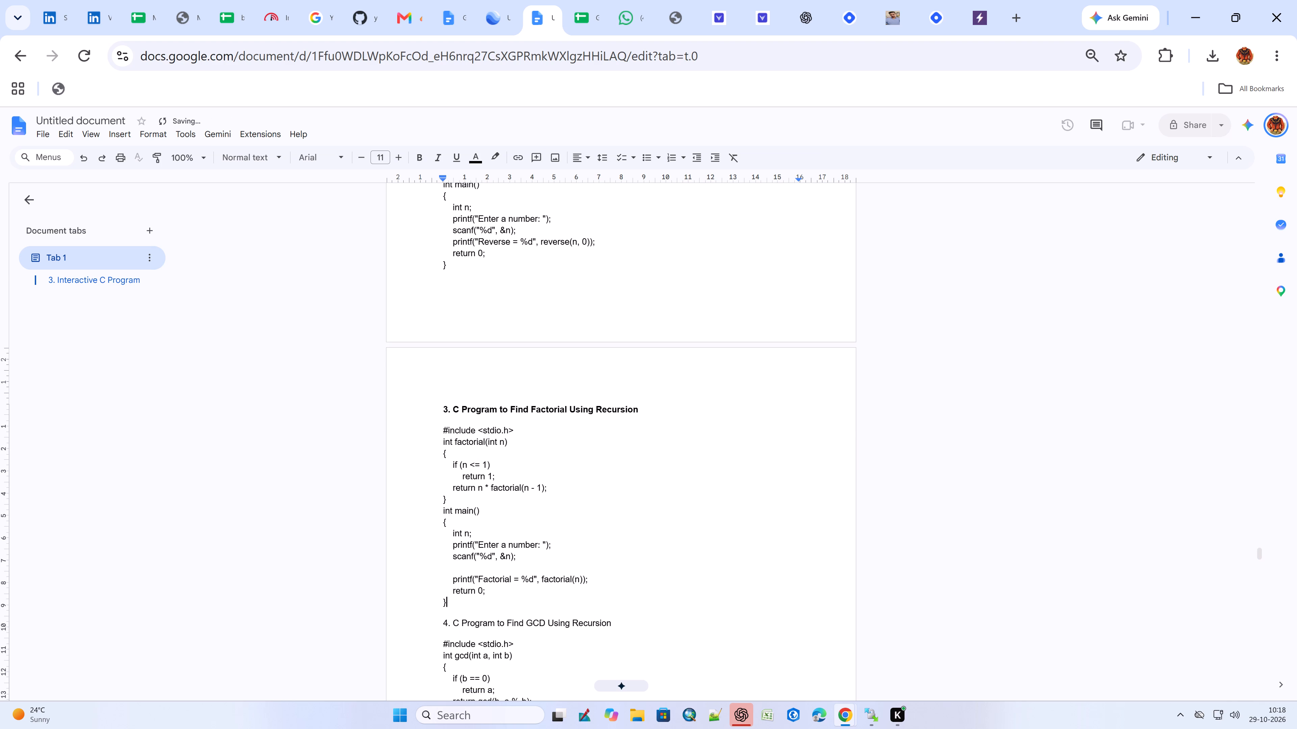
{"action": "left_click", "coordinate": [462, 569]}
{"action": "key", "text": "BackSpace"}
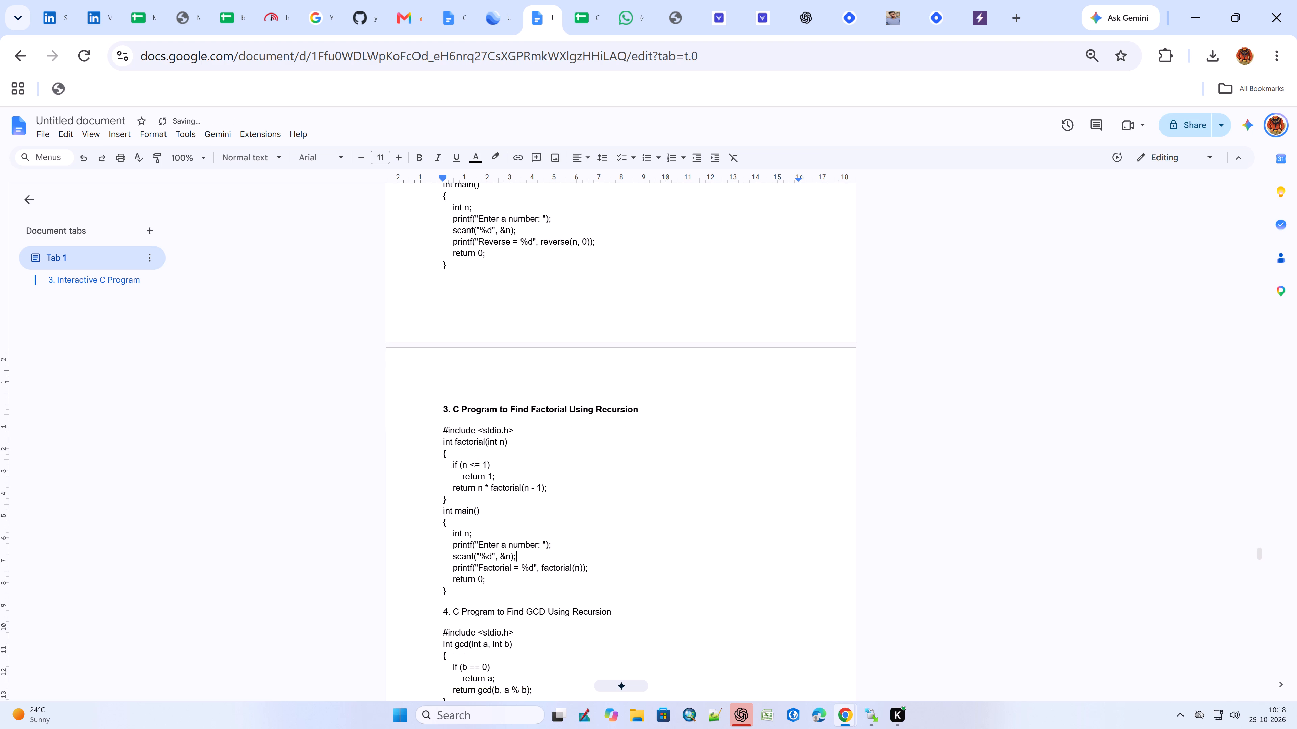
Bold the "4. C Program to Find GCD Using Recursion" heading.
{"action": "scroll", "coordinate": [462, 505], "scroll_direction": "down", "scroll_amount": 2}
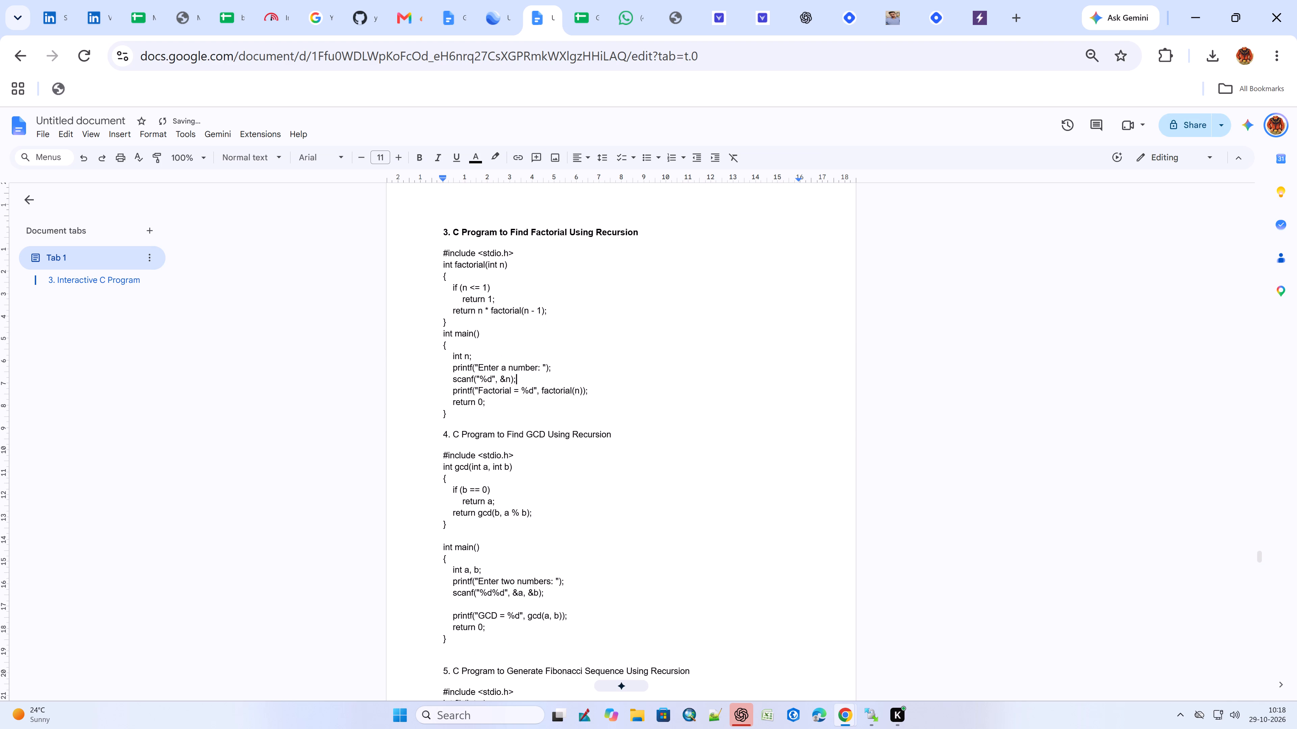
{"action": "left_click_drag", "start_coordinate": [647, 434], "coordinate": [411, 442]}
{"action": "key", "text": "ctrl+b"}
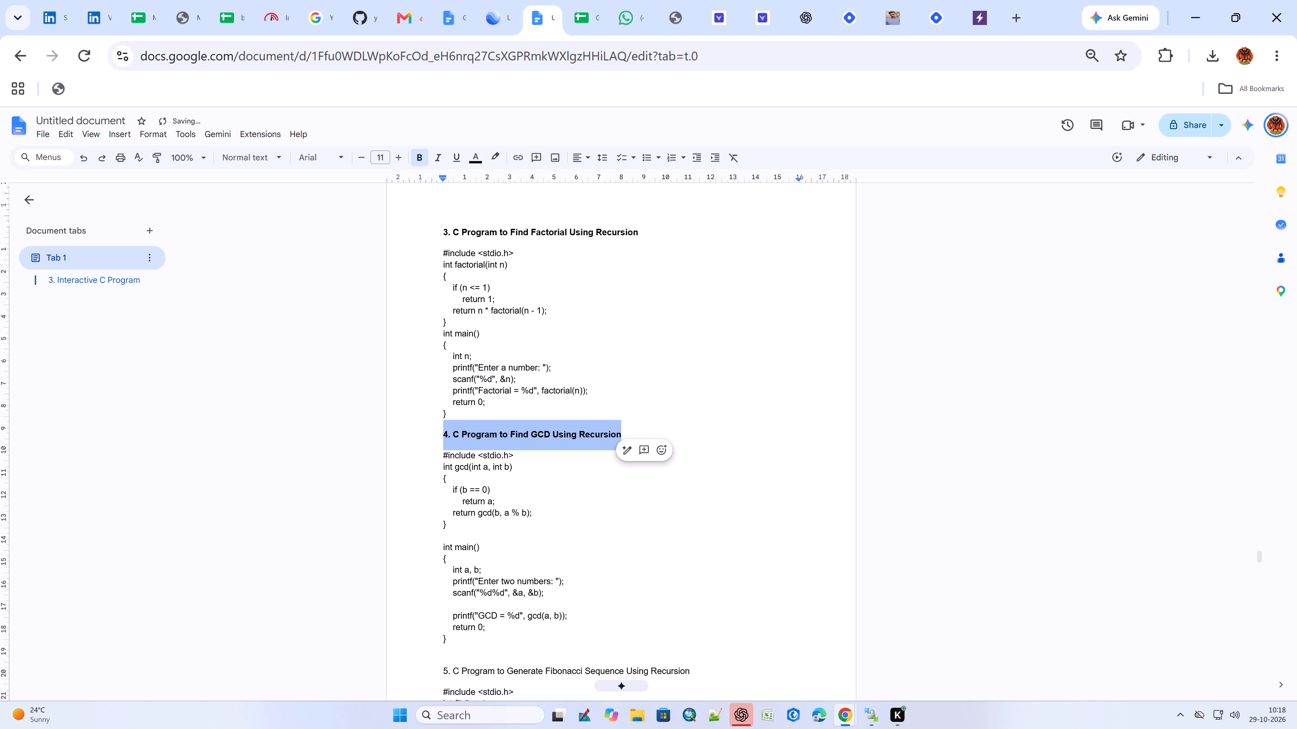
{"action": "left_click", "coordinate": [428, 489]}
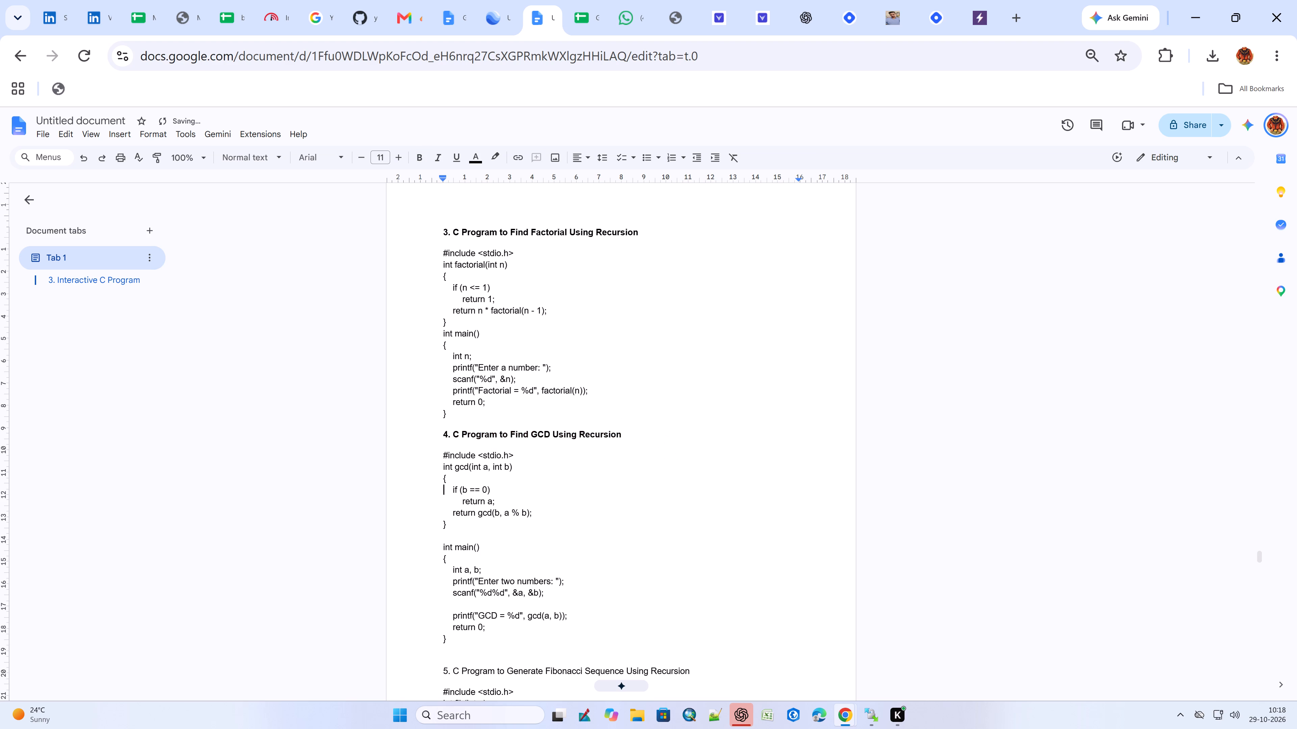
Remove the blank lines before "int main()" in the GCD program and above the "5. C Program to Generate Fibonacci Sequence" heading.
{"action": "left_click", "coordinate": [445, 540]}
{"action": "key", "text": "BackSpace"}
{"action": "scroll", "coordinate": [448, 609], "scroll_direction": "down", "scroll_amount": 2}
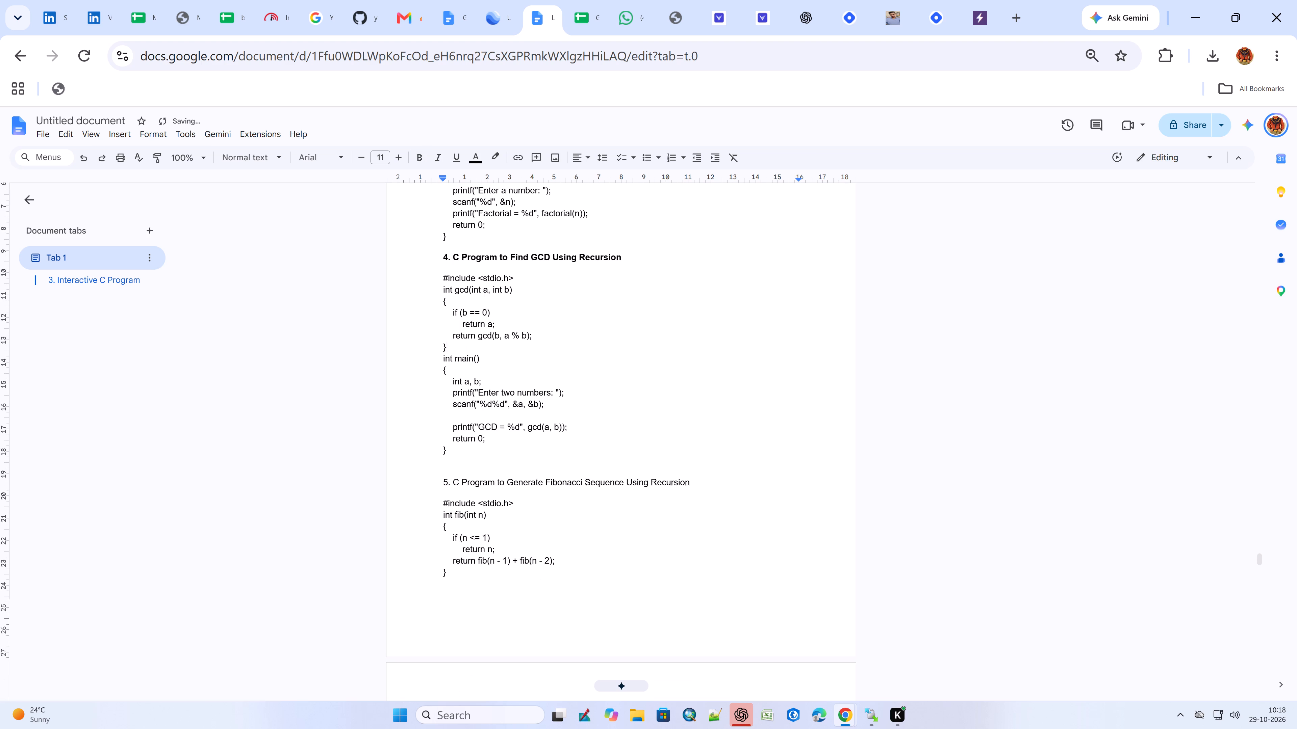
{"action": "left_click", "coordinate": [446, 474]}
{"action": "left_click", "coordinate": [450, 473]}
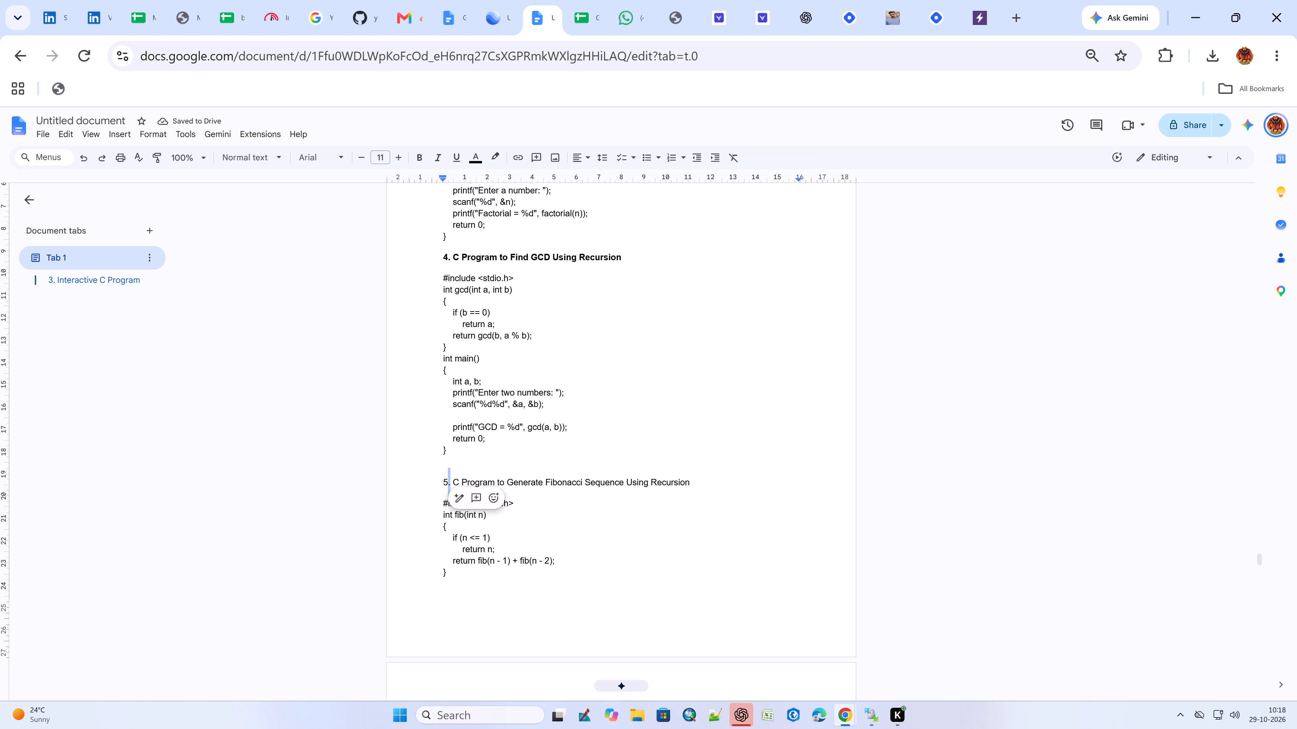
{"action": "left_click", "coordinate": [453, 466]}
{"action": "key", "text": "BackSpace"}
Bold the "5. C Program to Generate Fibonacci Sequence Using Recursion" heading.
{"action": "left_click_drag", "start_coordinate": [691, 470], "coordinate": [413, 472]}
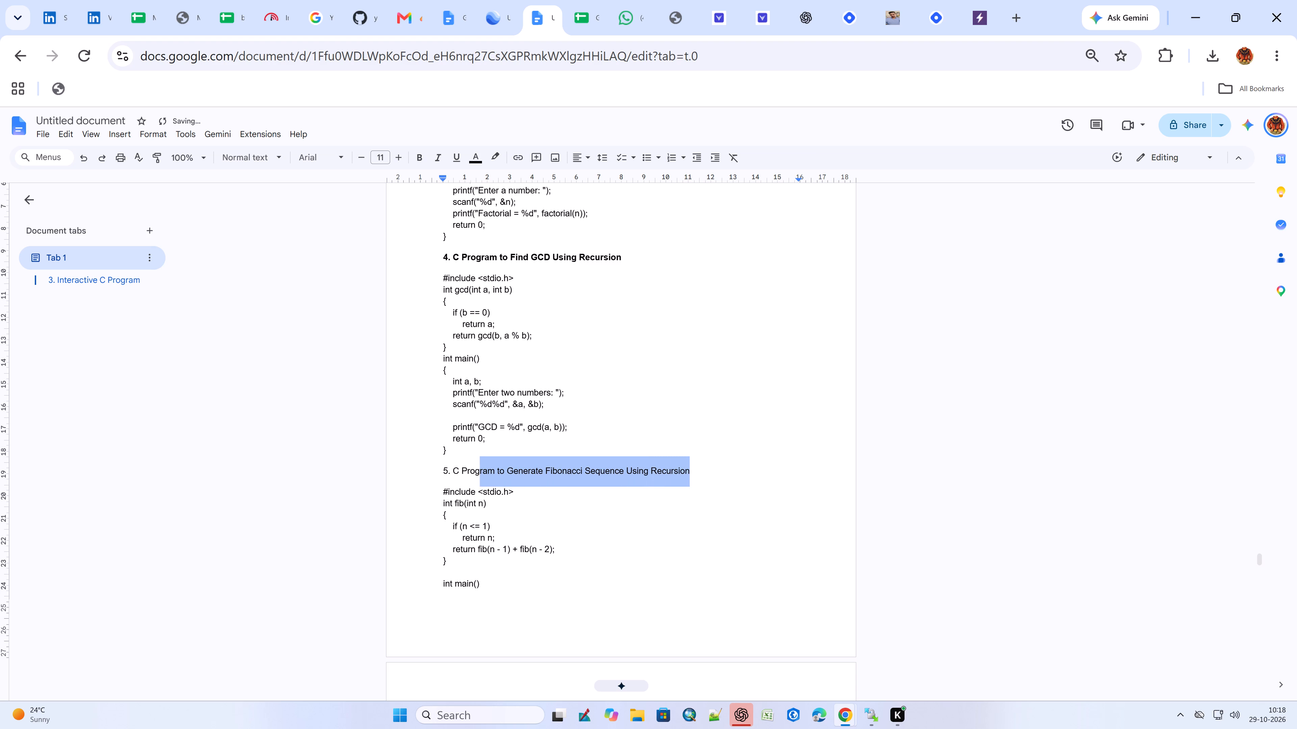
{"action": "left_click_drag", "start_coordinate": [413, 472], "coordinate": [392, 471]}
{"action": "key", "text": "ctrl+b"}
{"action": "left_click", "coordinate": [435, 541]}
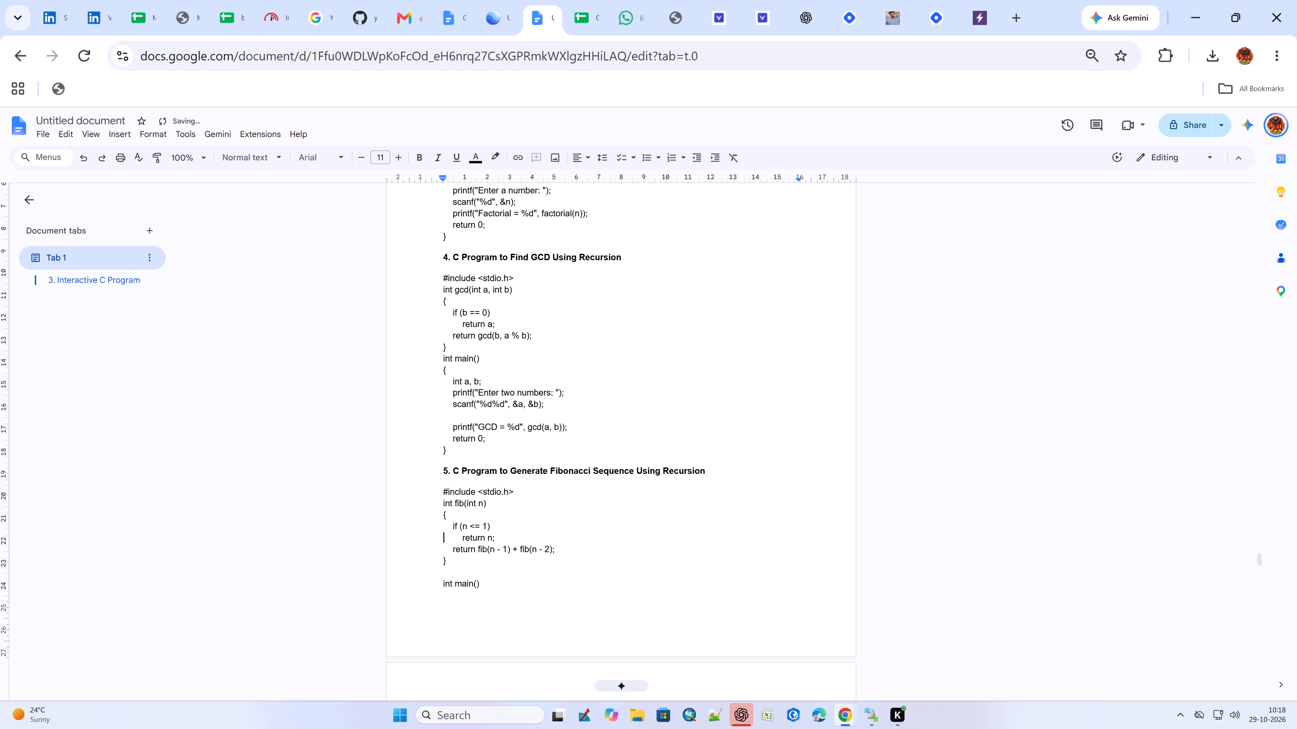
Remove the blank lines in the Fibonacci program before "int main()", the for loop and "return 0;".
{"action": "scroll", "coordinate": [461, 546], "scroll_direction": "down", "scroll_amount": 2}
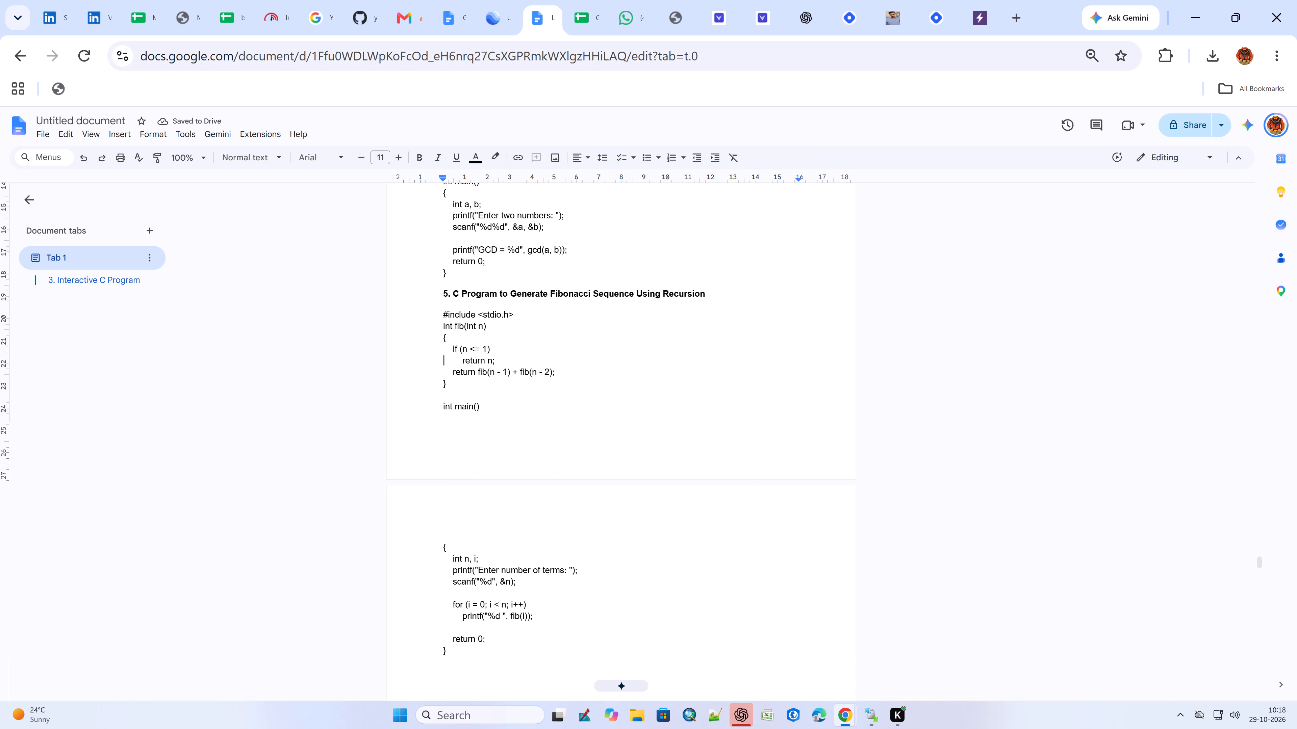
{"action": "left_click", "coordinate": [452, 403]}
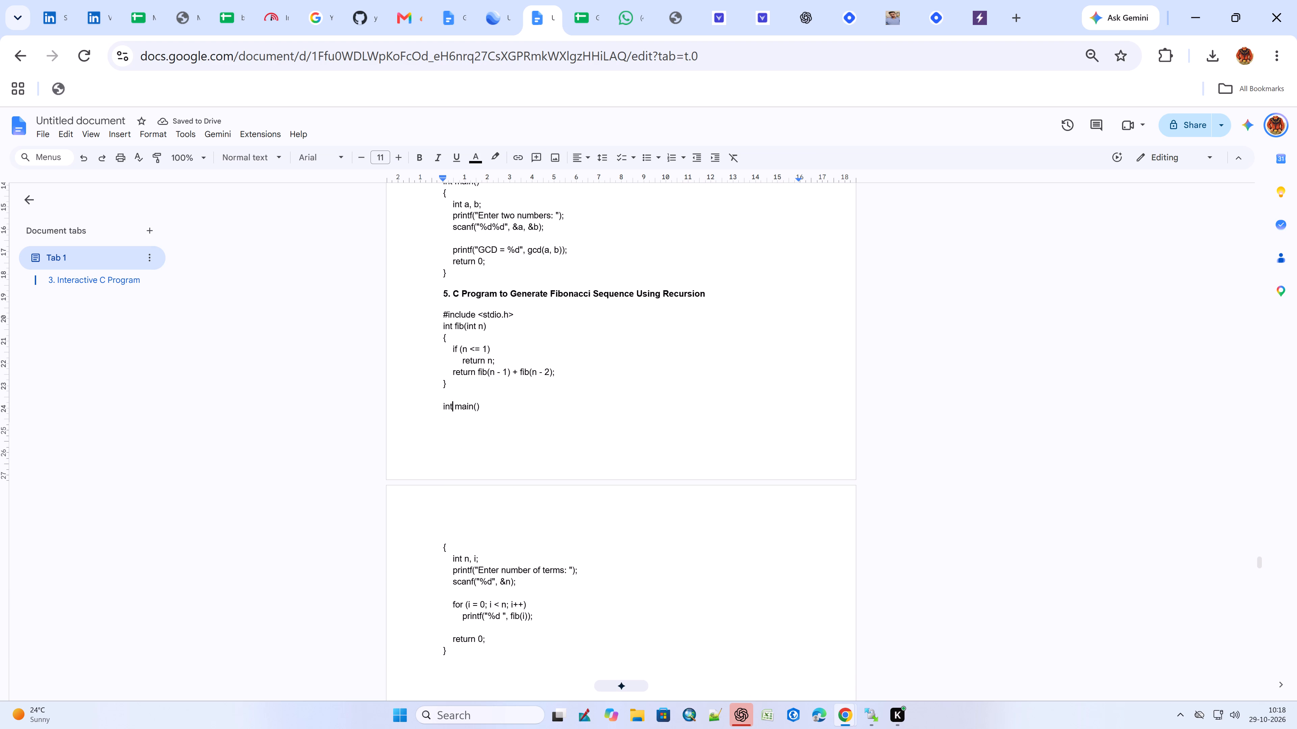
{"action": "left_click", "coordinate": [453, 397]}
{"action": "key", "text": "BackSpace"}
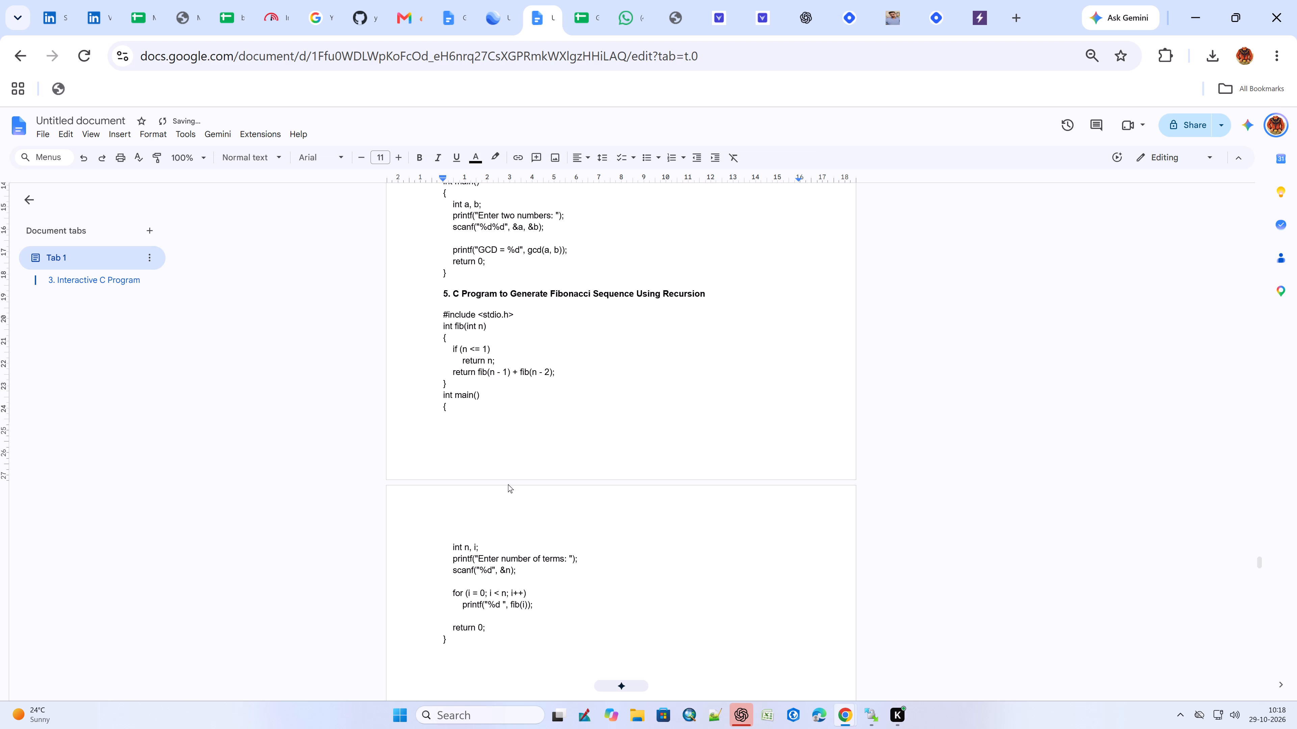
{"action": "scroll", "coordinate": [514, 637], "scroll_direction": "down", "scroll_amount": 1}
{"action": "left_click", "coordinate": [466, 492]}
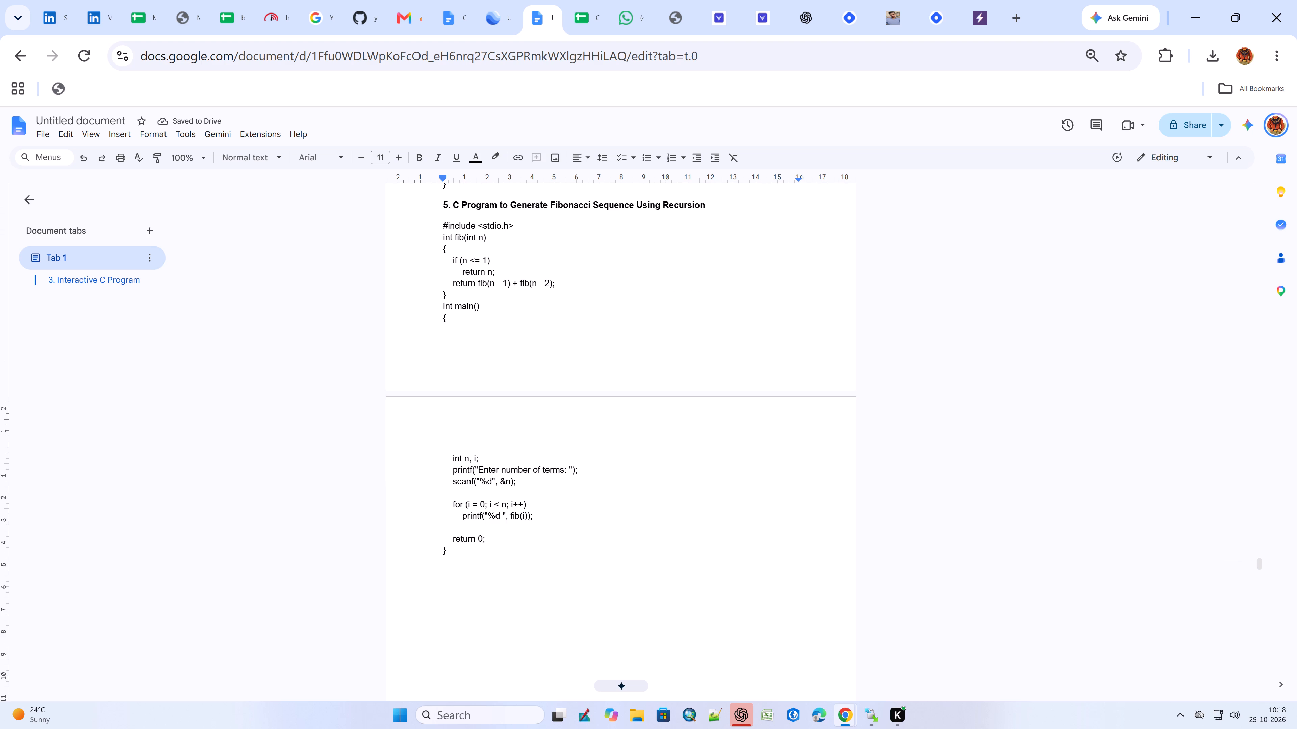
{"action": "key", "text": "BackSpace"}
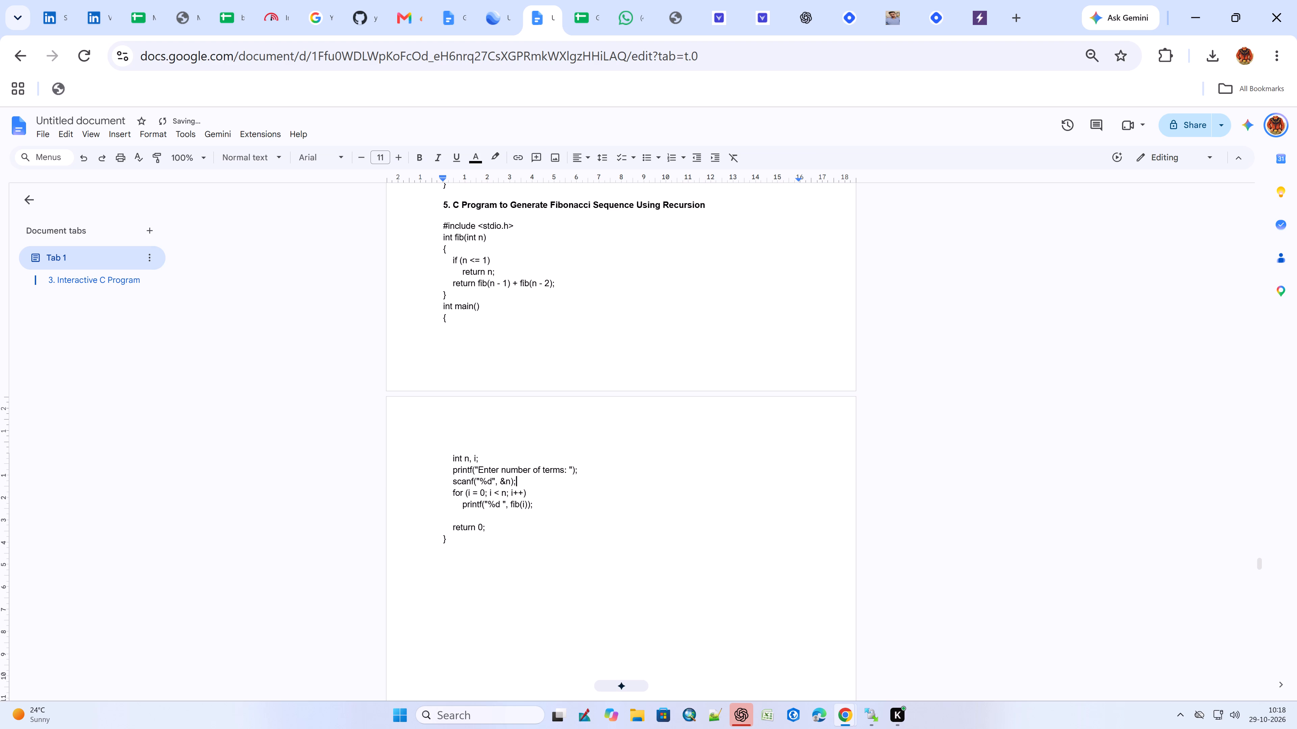
{"action": "left_click", "coordinate": [460, 516]}
{"action": "key", "text": "BackSpace"}
Insert blank lines above "Session 8:" so the heading starts at the top of a new page.
{"action": "scroll", "coordinate": [464, 539], "scroll_direction": "down", "scroll_amount": 3}
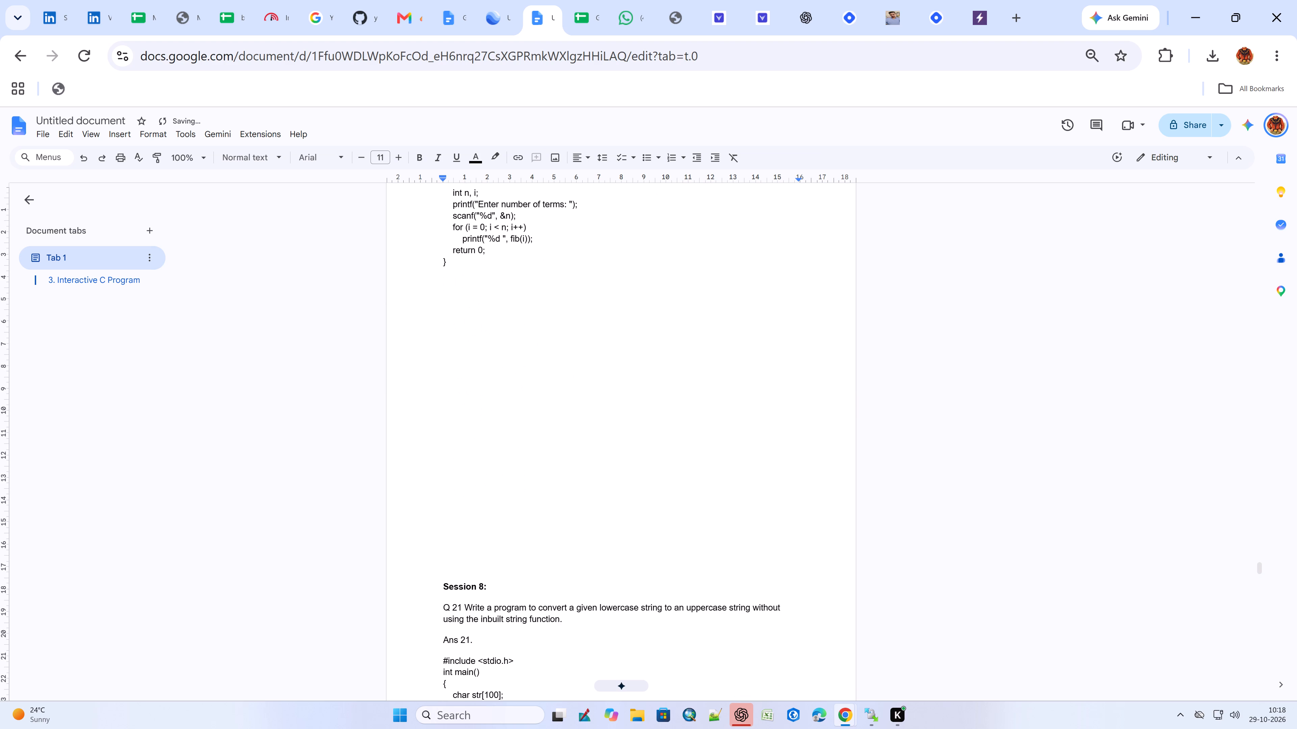
{"action": "left_click", "coordinate": [469, 546]}
{"action": "left_click", "coordinate": [467, 560]}
{"action": "key", "text": "Return"}
{"action": "key", "text": "Return"}
{"action": "key", "text": "Return"}
{"action": "key", "text": "Return"}
{"action": "key", "text": "Return"}
{"action": "scroll", "coordinate": [531, 487], "scroll_direction": "down", "scroll_amount": 3}
{"action": "key", "text": "Return"}
{"action": "key", "text": "Return"}
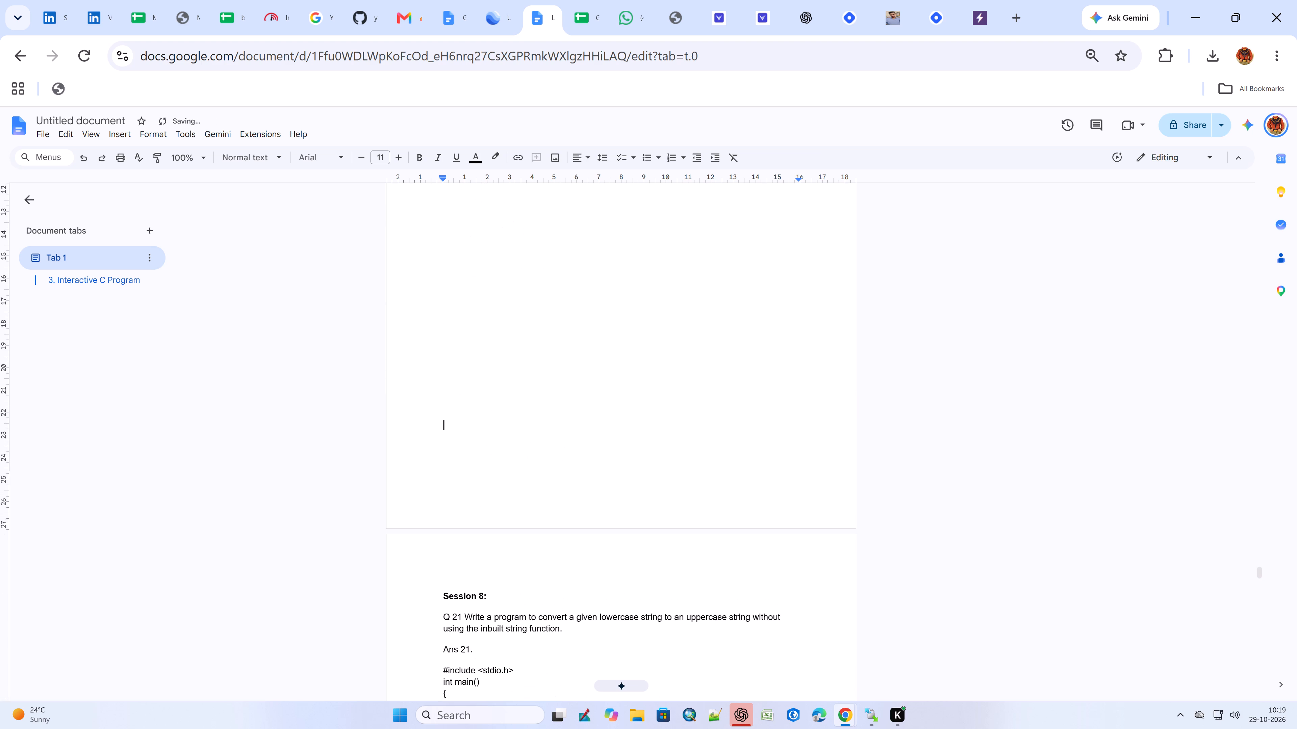
Bold the Q 21 lowercase-to-uppercase question and its "Ans 21." line.
{"action": "scroll", "coordinate": [507, 617], "scroll_direction": "down", "scroll_amount": 2}
{"action": "left_click_drag", "start_coordinate": [485, 470], "coordinate": [306, 409]}
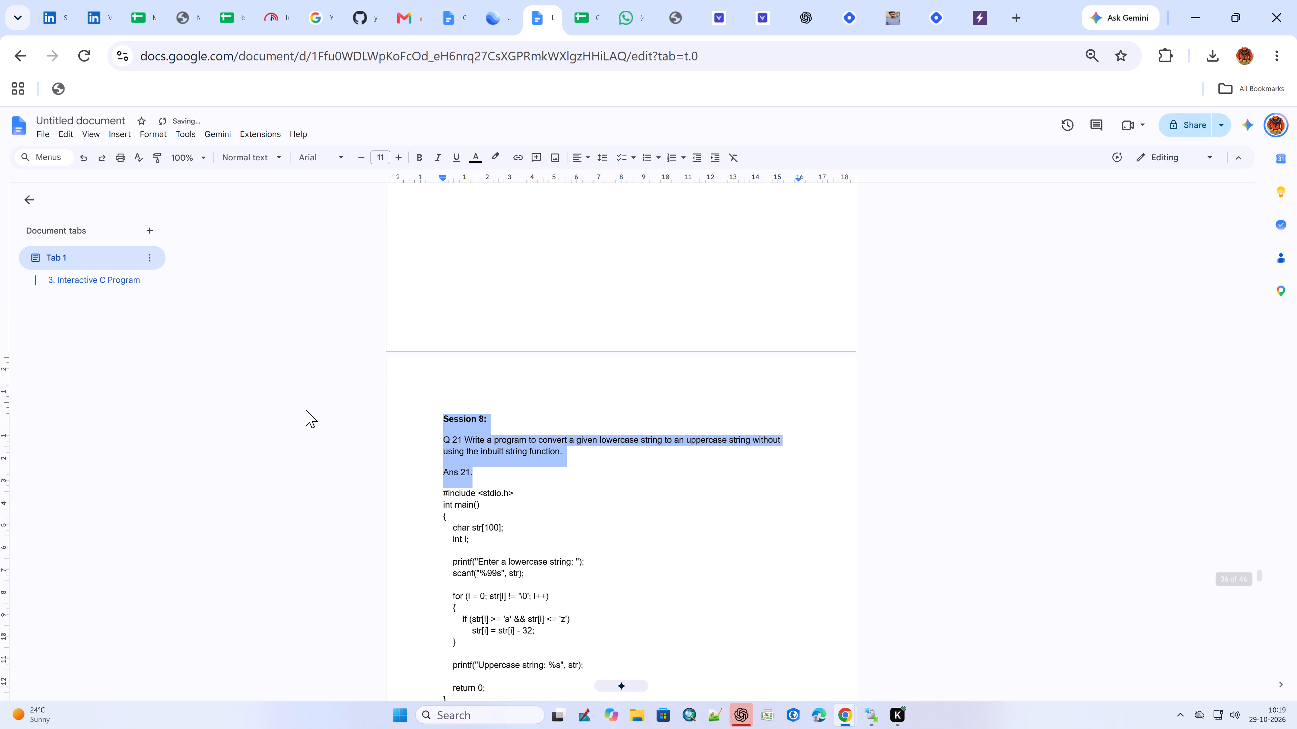
{"action": "left_click_drag", "start_coordinate": [306, 409], "coordinate": [321, 414]}
{"action": "key", "text": "ctrl+b"}
{"action": "left_click", "coordinate": [430, 534]}
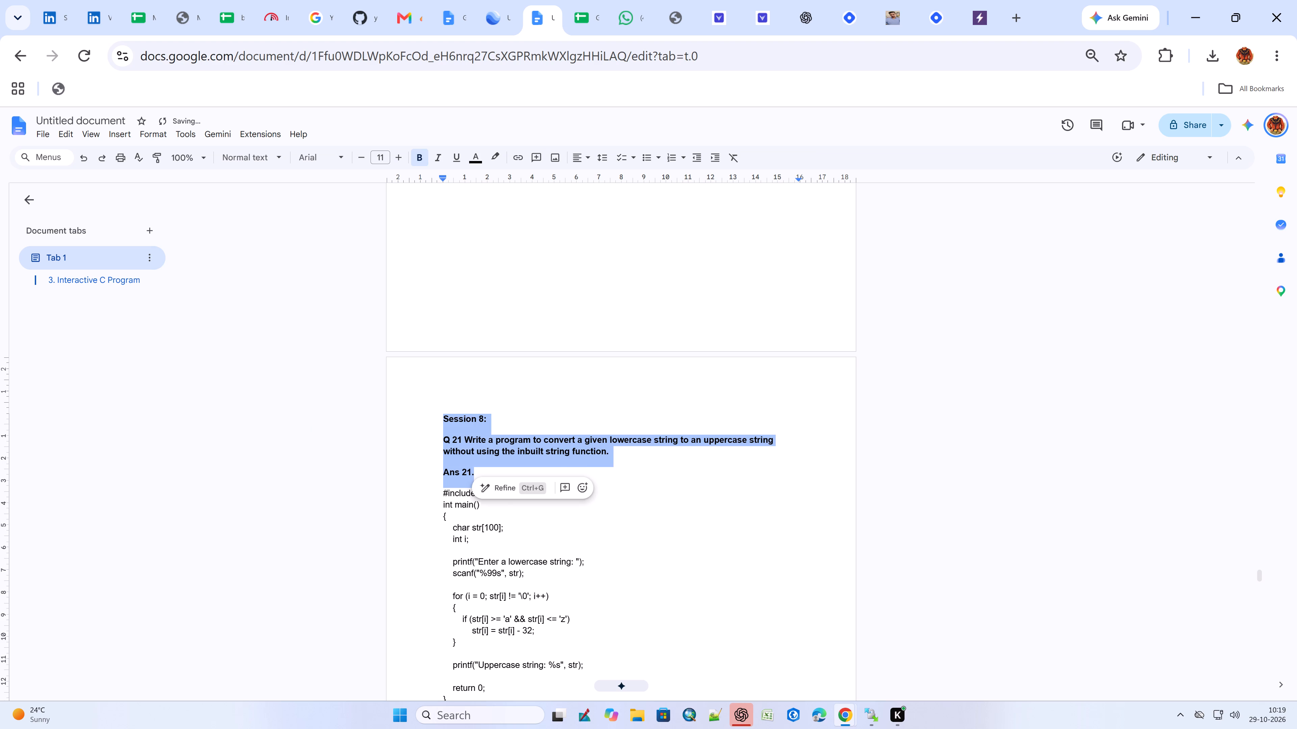
Remove the blank lines between statements in the Q 21 uppercase-conversion program and the extra blank line before Q 22.
{"action": "left_click", "coordinate": [459, 553]}
{"action": "key", "text": "BackSpace"}
{"action": "scroll", "coordinate": [468, 580], "scroll_direction": "down", "scroll_amount": 1}
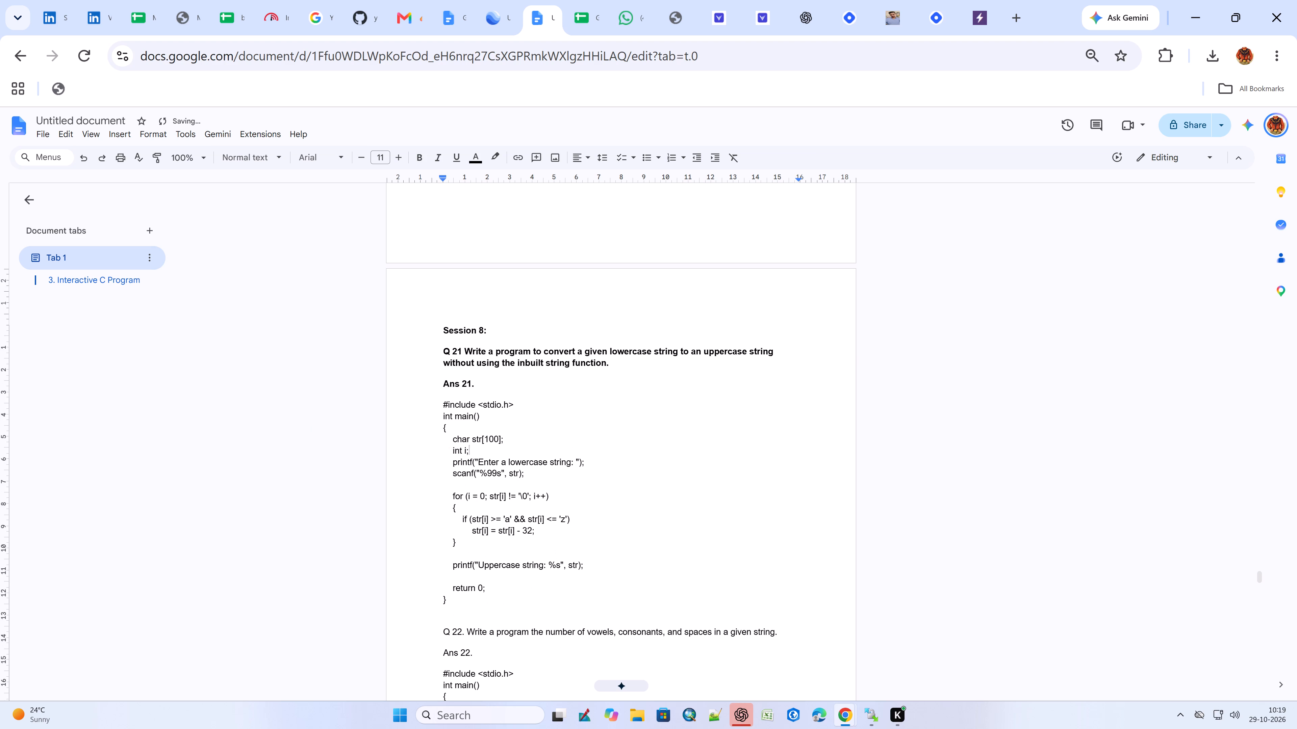
{"action": "left_click", "coordinate": [445, 484]}
{"action": "key", "text": "BackSpace"}
{"action": "left_click", "coordinate": [469, 541]}
{"action": "key", "text": "BackSpace"}
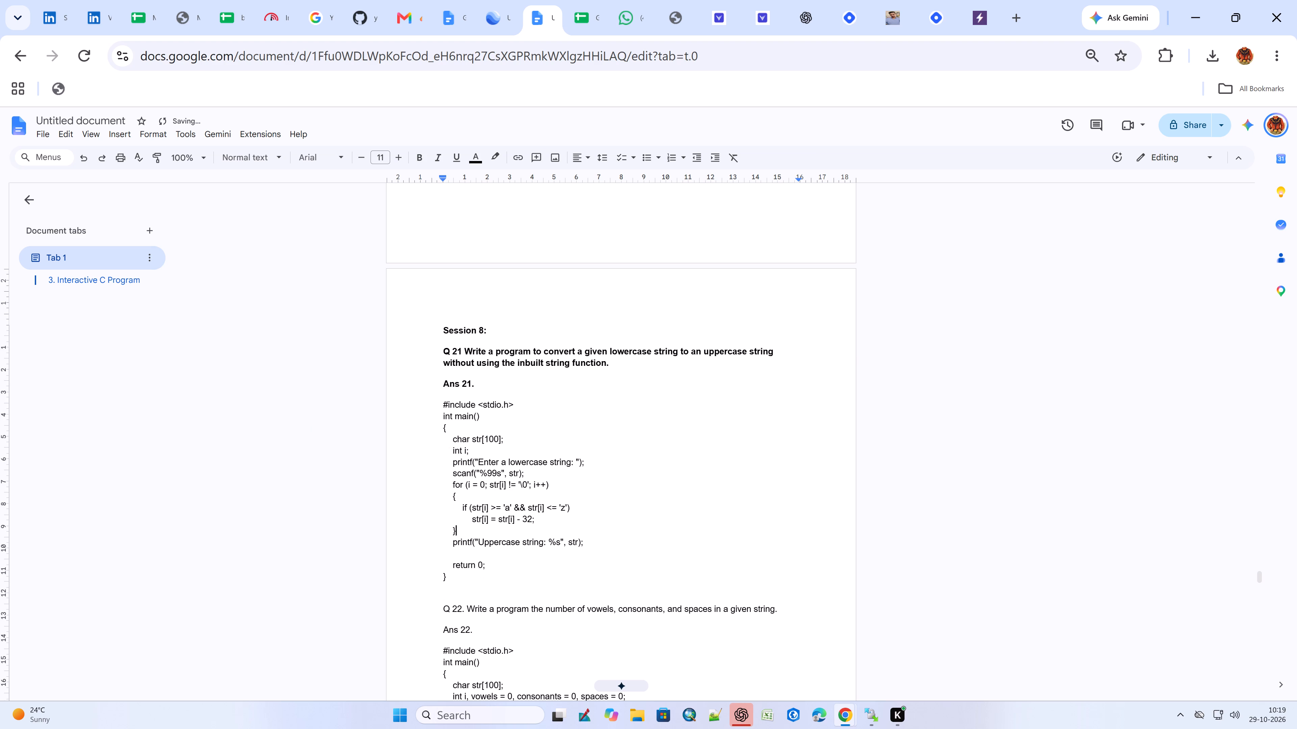
{"action": "left_click", "coordinate": [455, 552]}
{"action": "key", "text": "BackSpace"}
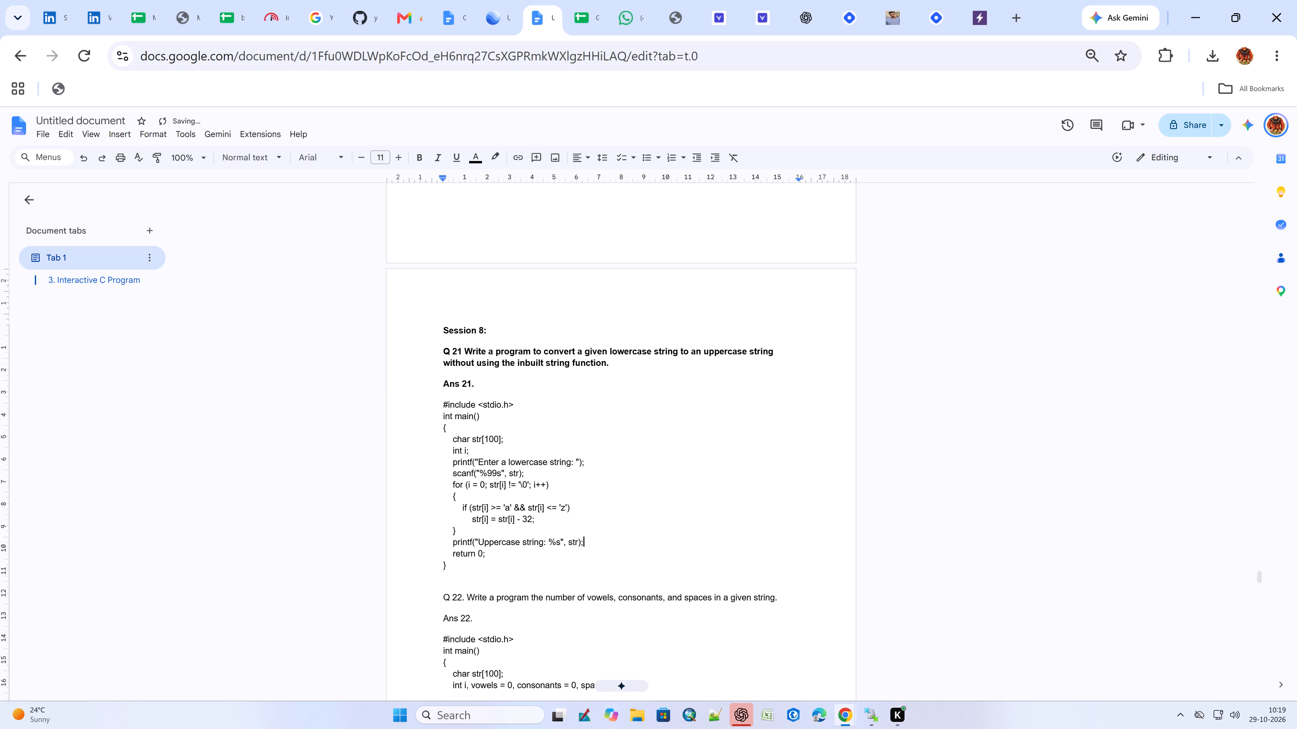
{"action": "left_click", "coordinate": [471, 582]}
{"action": "key", "text": "BackSpace"}
Bold the Q 22 vowels, consonants and spaces question and its "Ans 22." line.
{"action": "scroll", "coordinate": [471, 582], "scroll_direction": "down", "scroll_amount": 3}
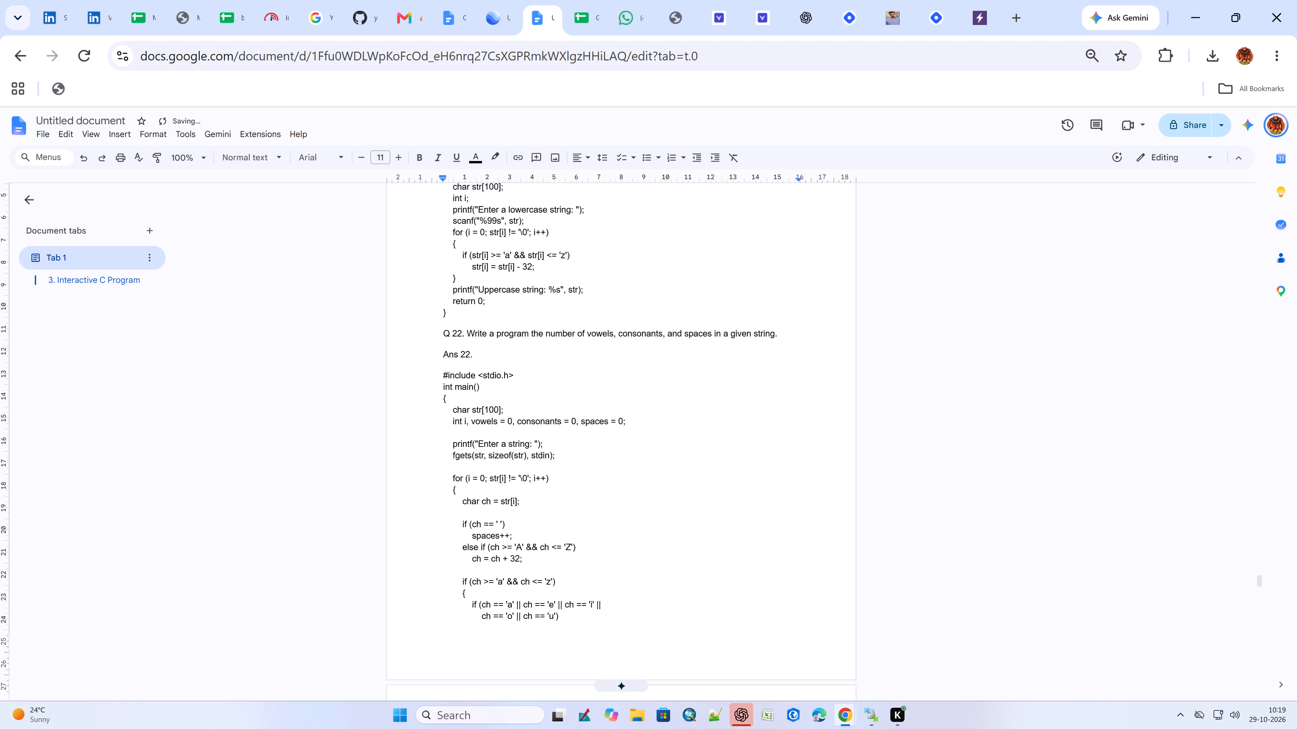
{"action": "left_click_drag", "start_coordinate": [492, 348], "coordinate": [414, 328]}
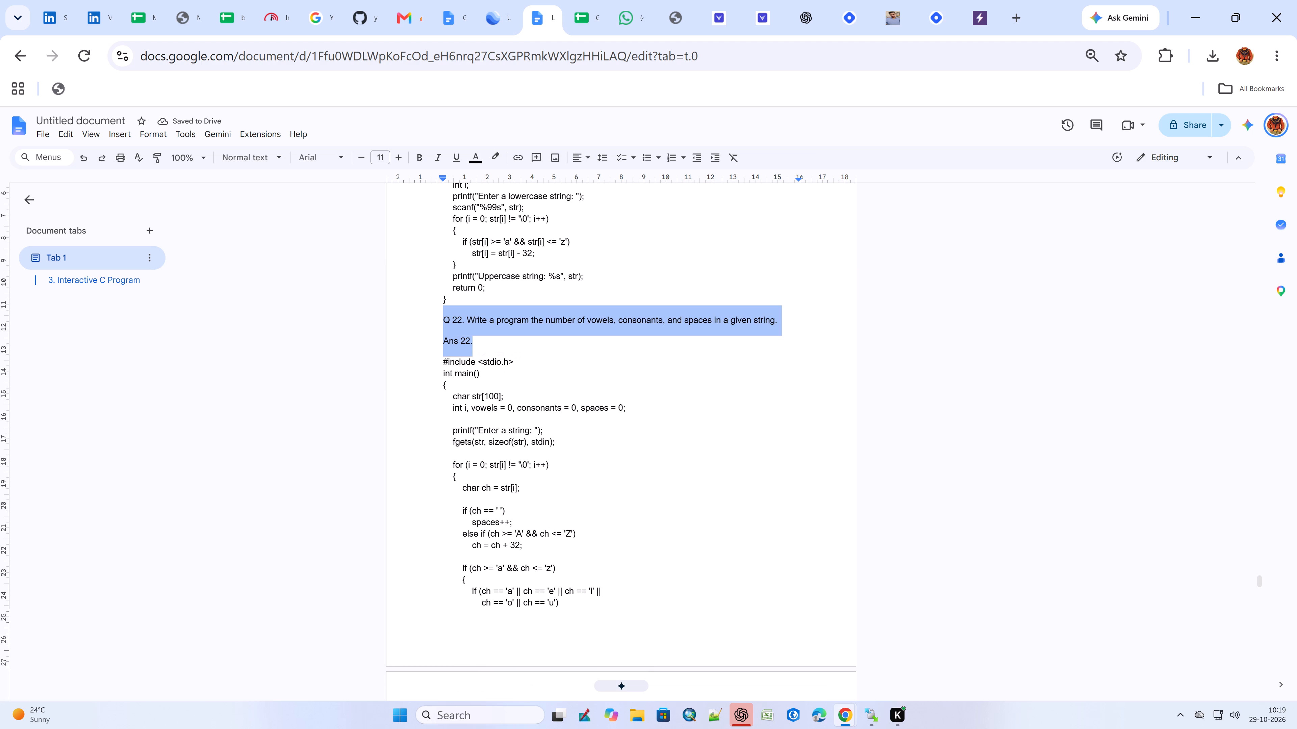
{"action": "key", "text": "ctrl+b"}
Remove the blank lines in the Q 22 program before the input prompt, the for loop, "if (ch == ' ')" and "if (ch >= 'a' && ch <= 'z')".
{"action": "left_click", "coordinate": [445, 463]}
{"action": "scroll", "coordinate": [460, 529], "scroll_direction": "down", "scroll_amount": 1}
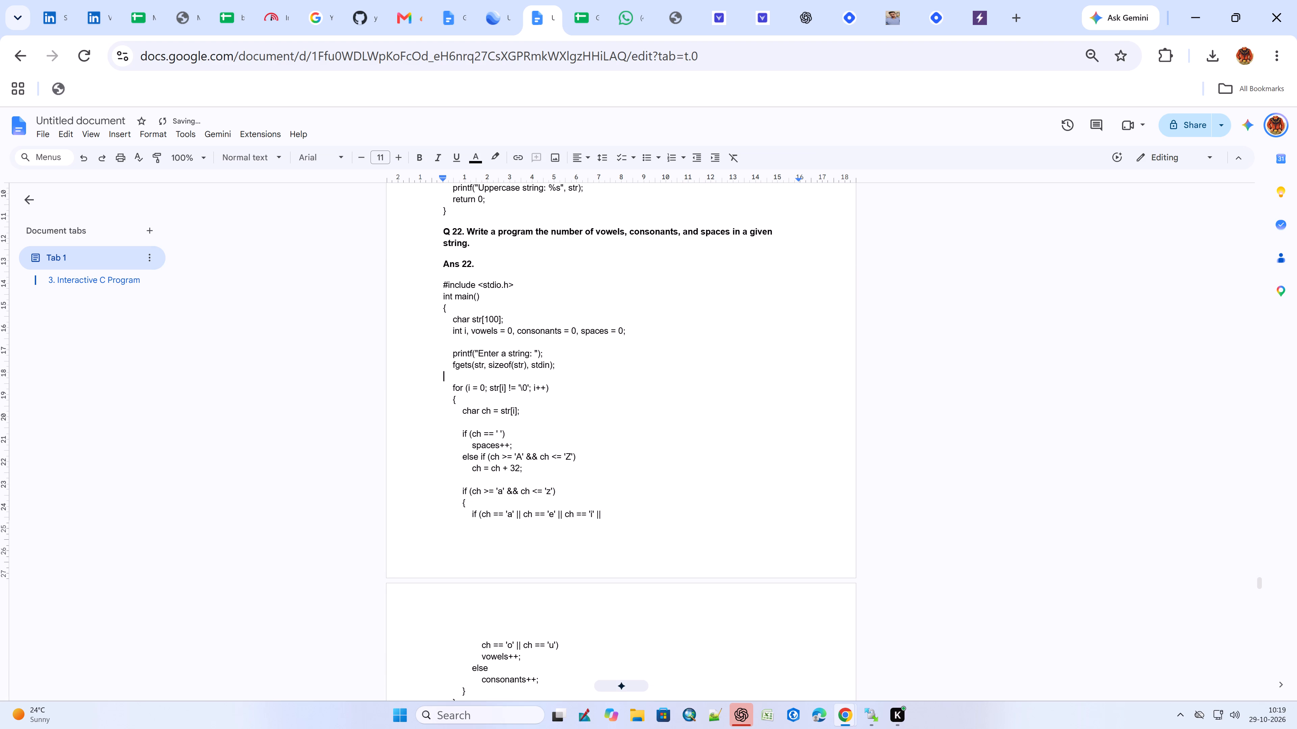
{"action": "key", "text": "BackSpace"}
{"action": "left_click", "coordinate": [456, 346]}
{"action": "key", "text": "BackSpace"}
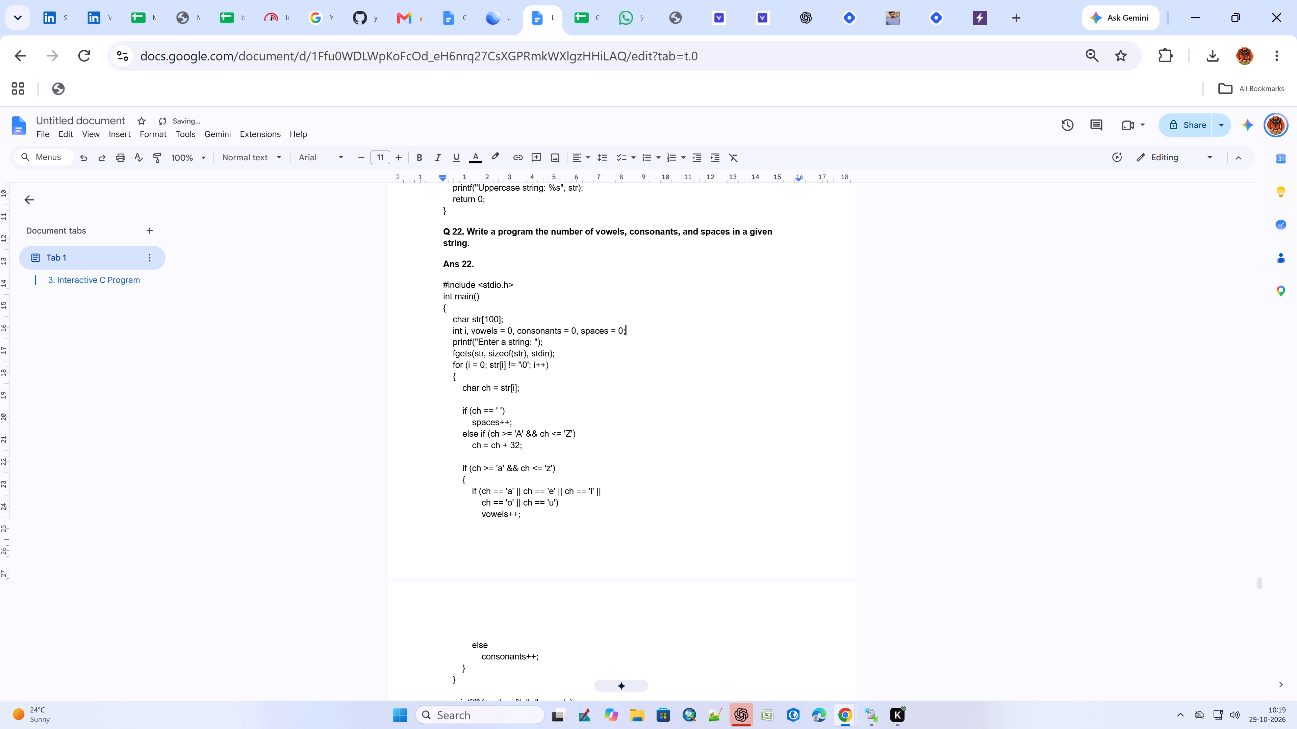
{"action": "left_click", "coordinate": [458, 398]}
{"action": "key", "text": "BackSpace"}
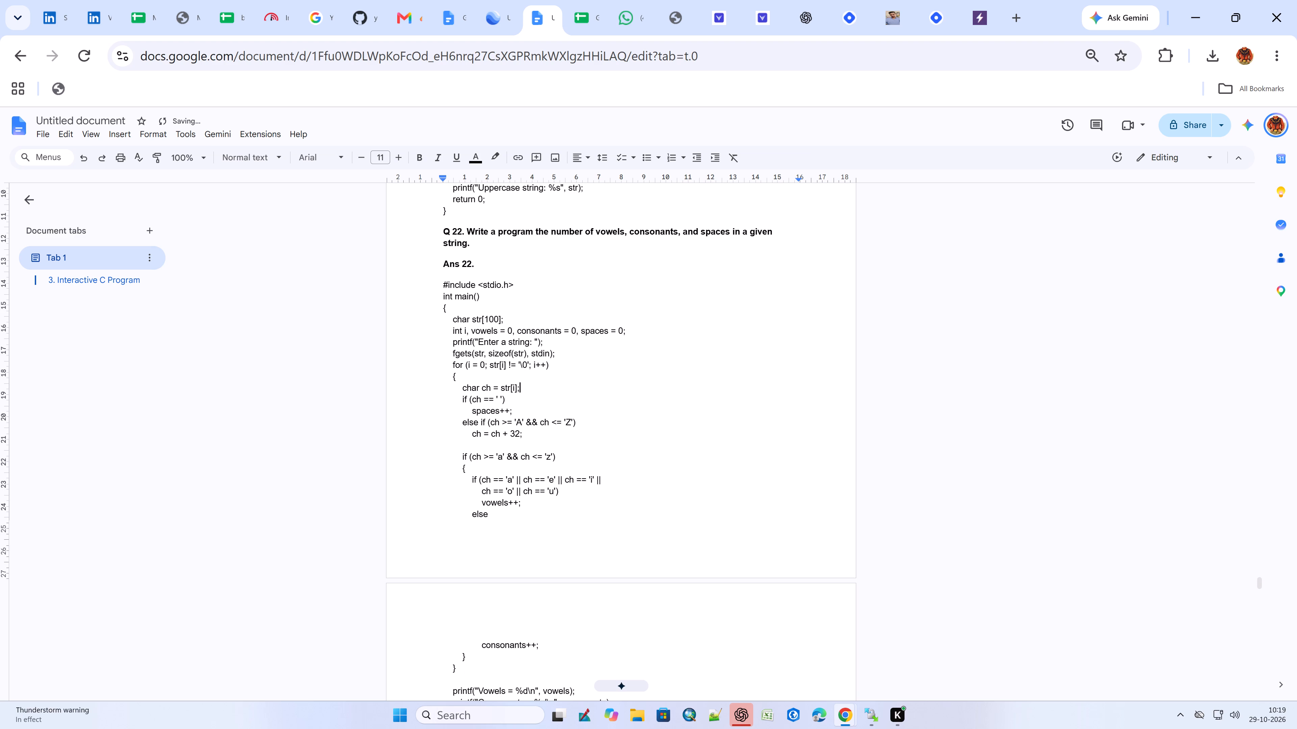
{"action": "left_click", "coordinate": [465, 444]}
{"action": "key", "text": "BackSpace"}
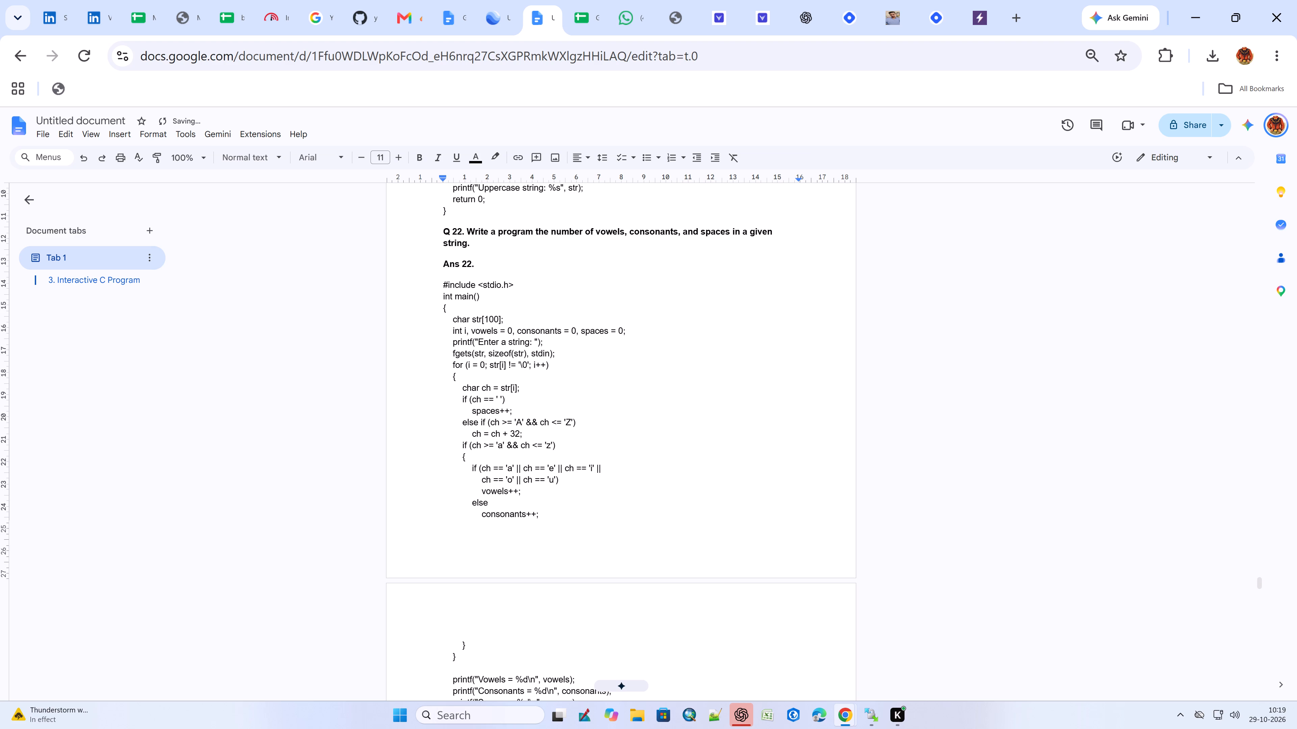
Remove the blank lines before the Q 22 program's "Vowels" printf and "return 0;", and the extra one before Q 23.
{"action": "scroll", "coordinate": [462, 538], "scroll_direction": "down", "scroll_amount": 1}
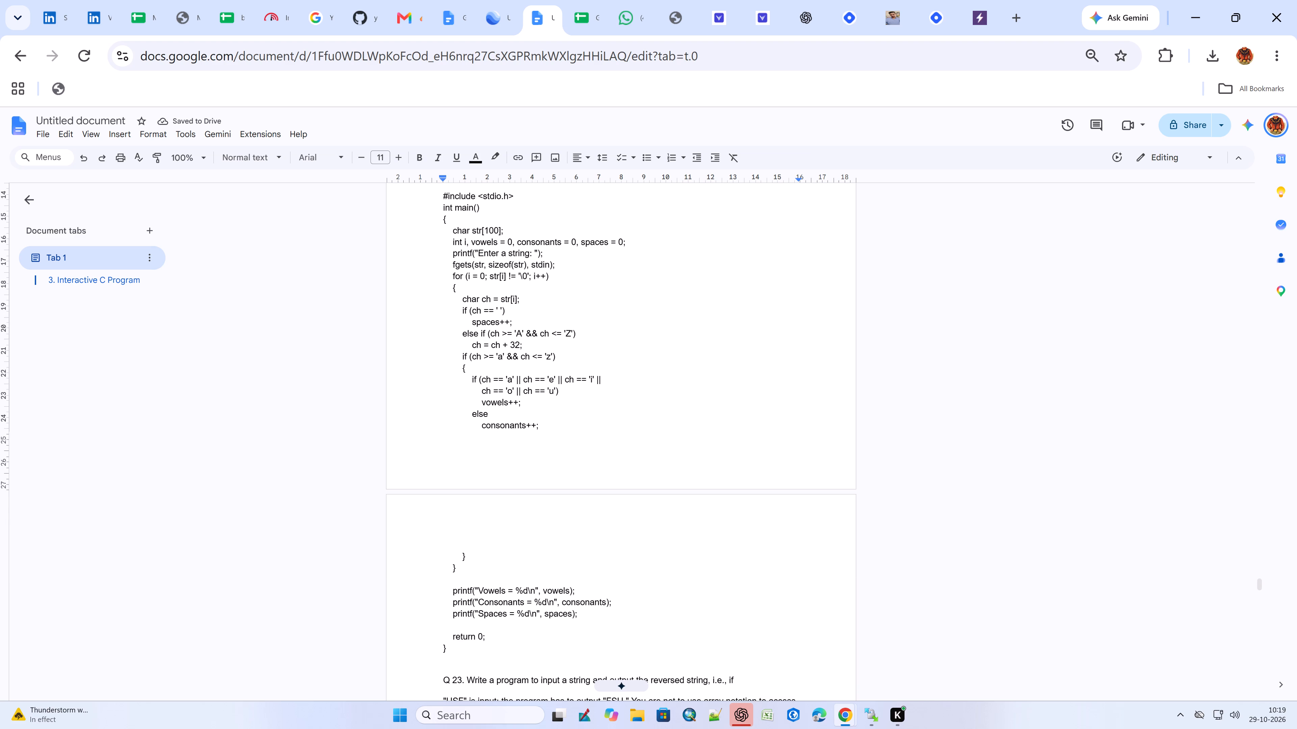
{"action": "left_click", "coordinate": [456, 578]}
{"action": "key", "text": "BackSpace"}
{"action": "left_click", "coordinate": [461, 614]}
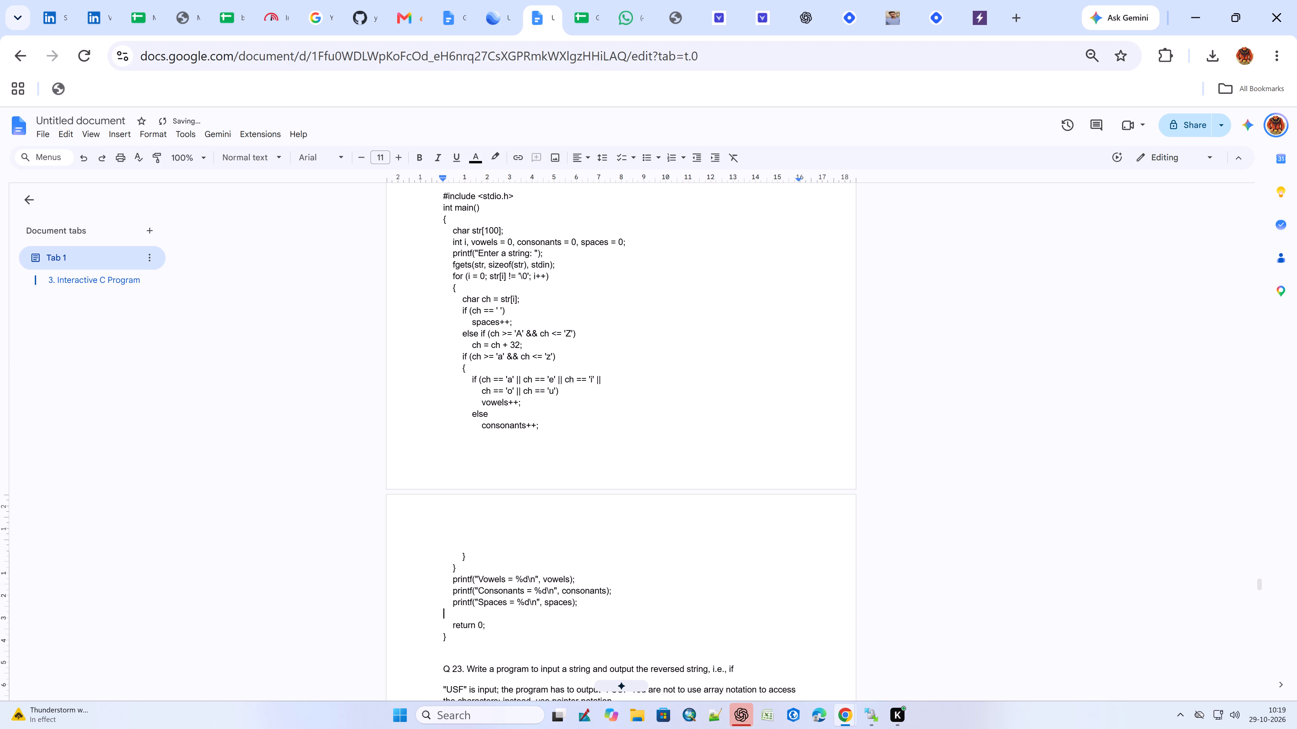
{"action": "key", "text": "BackSpace"}
{"action": "left_click_drag", "start_coordinate": [468, 632], "coordinate": [505, 645]}
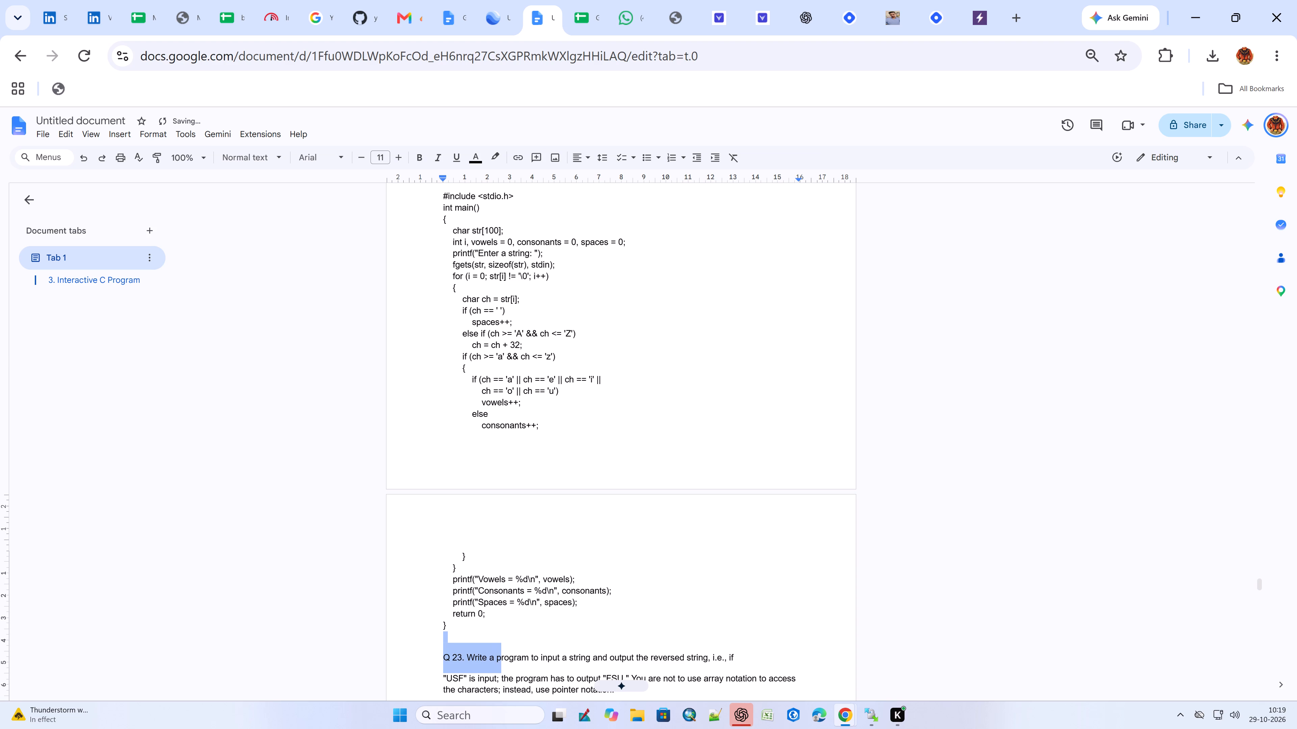
{"action": "left_click", "coordinate": [473, 632]}
{"action": "key", "text": "BackSpace"}
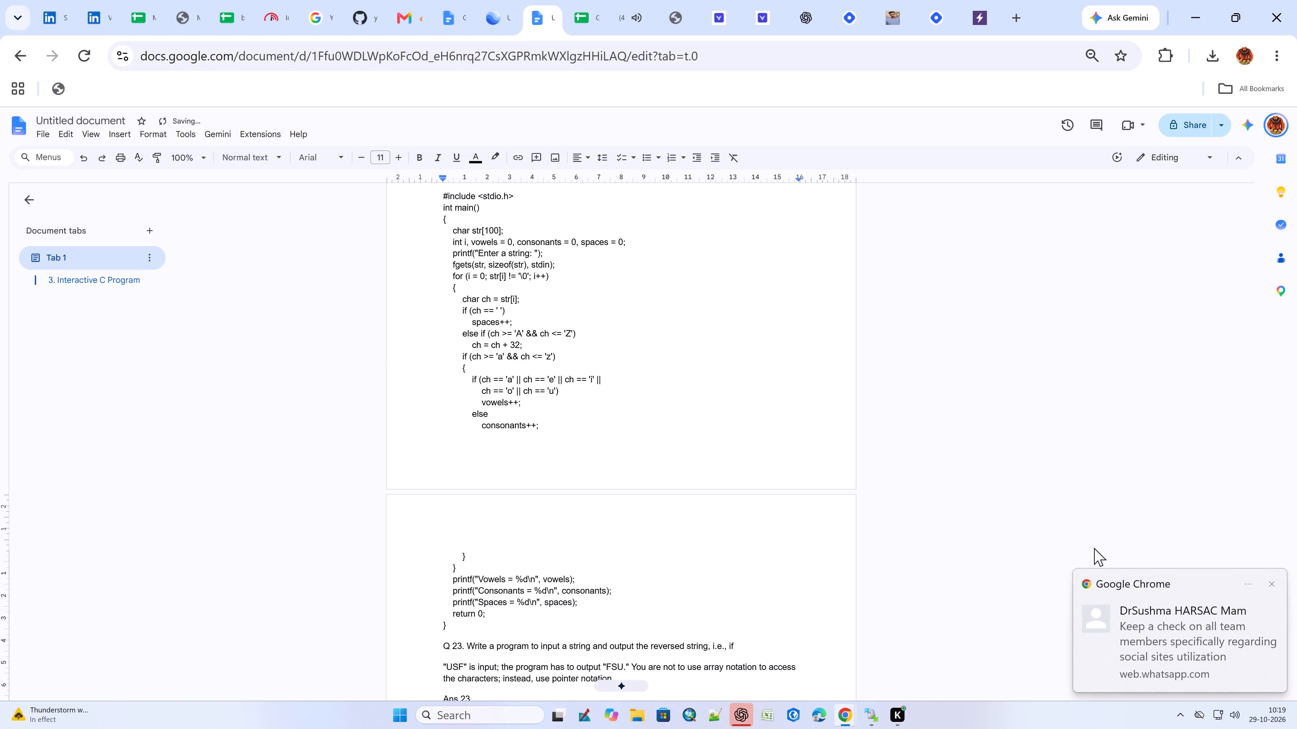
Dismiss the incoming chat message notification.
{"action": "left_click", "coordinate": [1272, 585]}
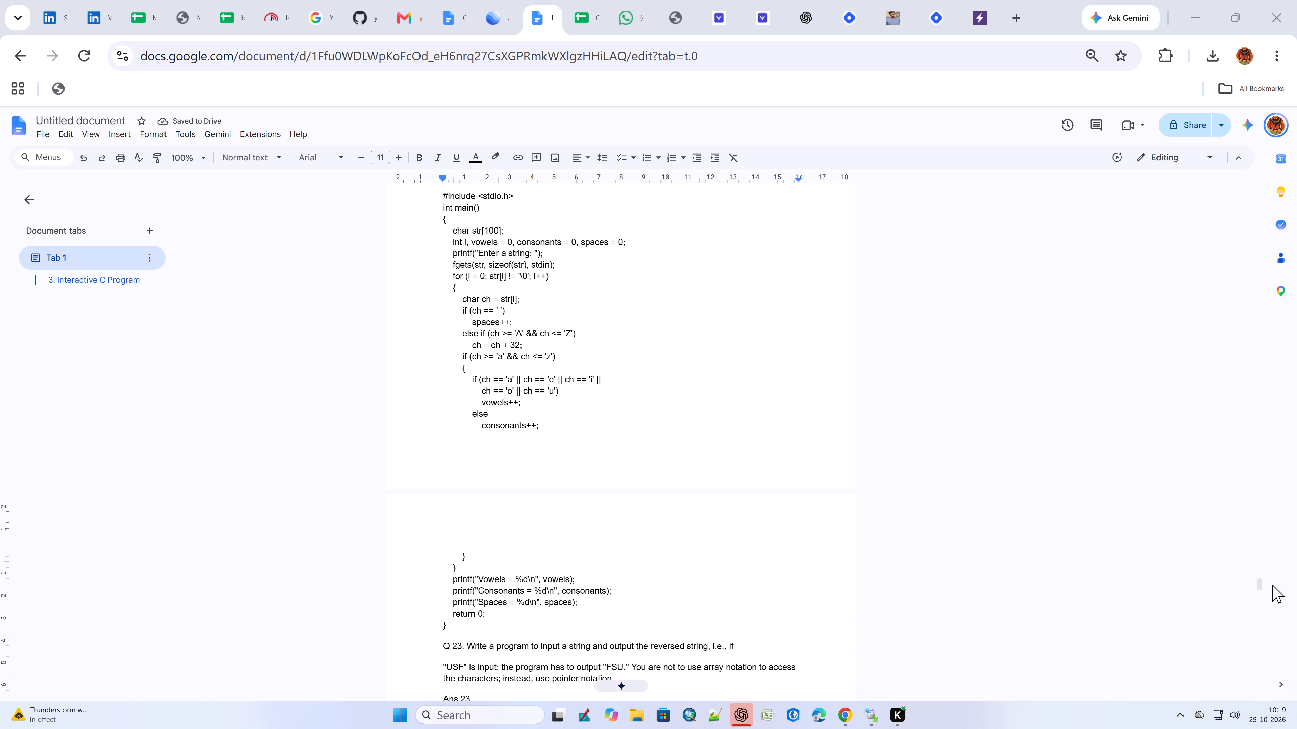